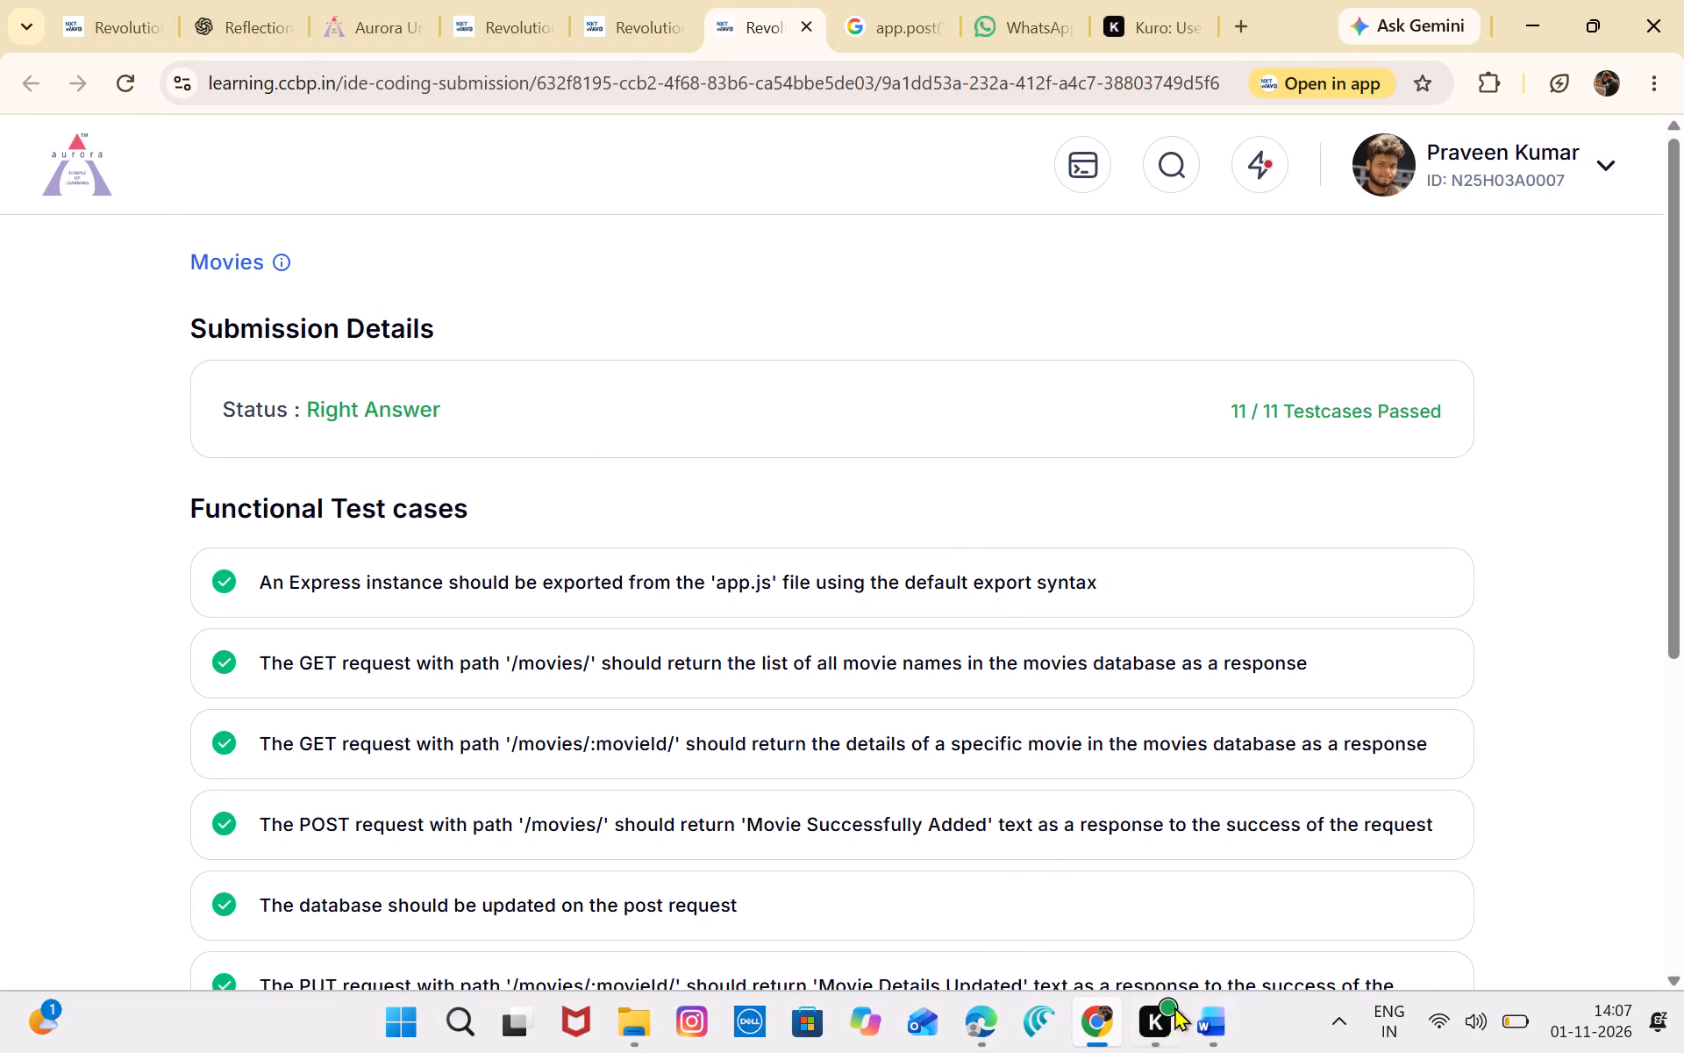
# Switch to the module report in Word and select the Movies submission screenshot below the Aurora letterhead on page 4.
pyautogui.click(1220, 1020)
pyautogui.scroll(1, 924, 569)
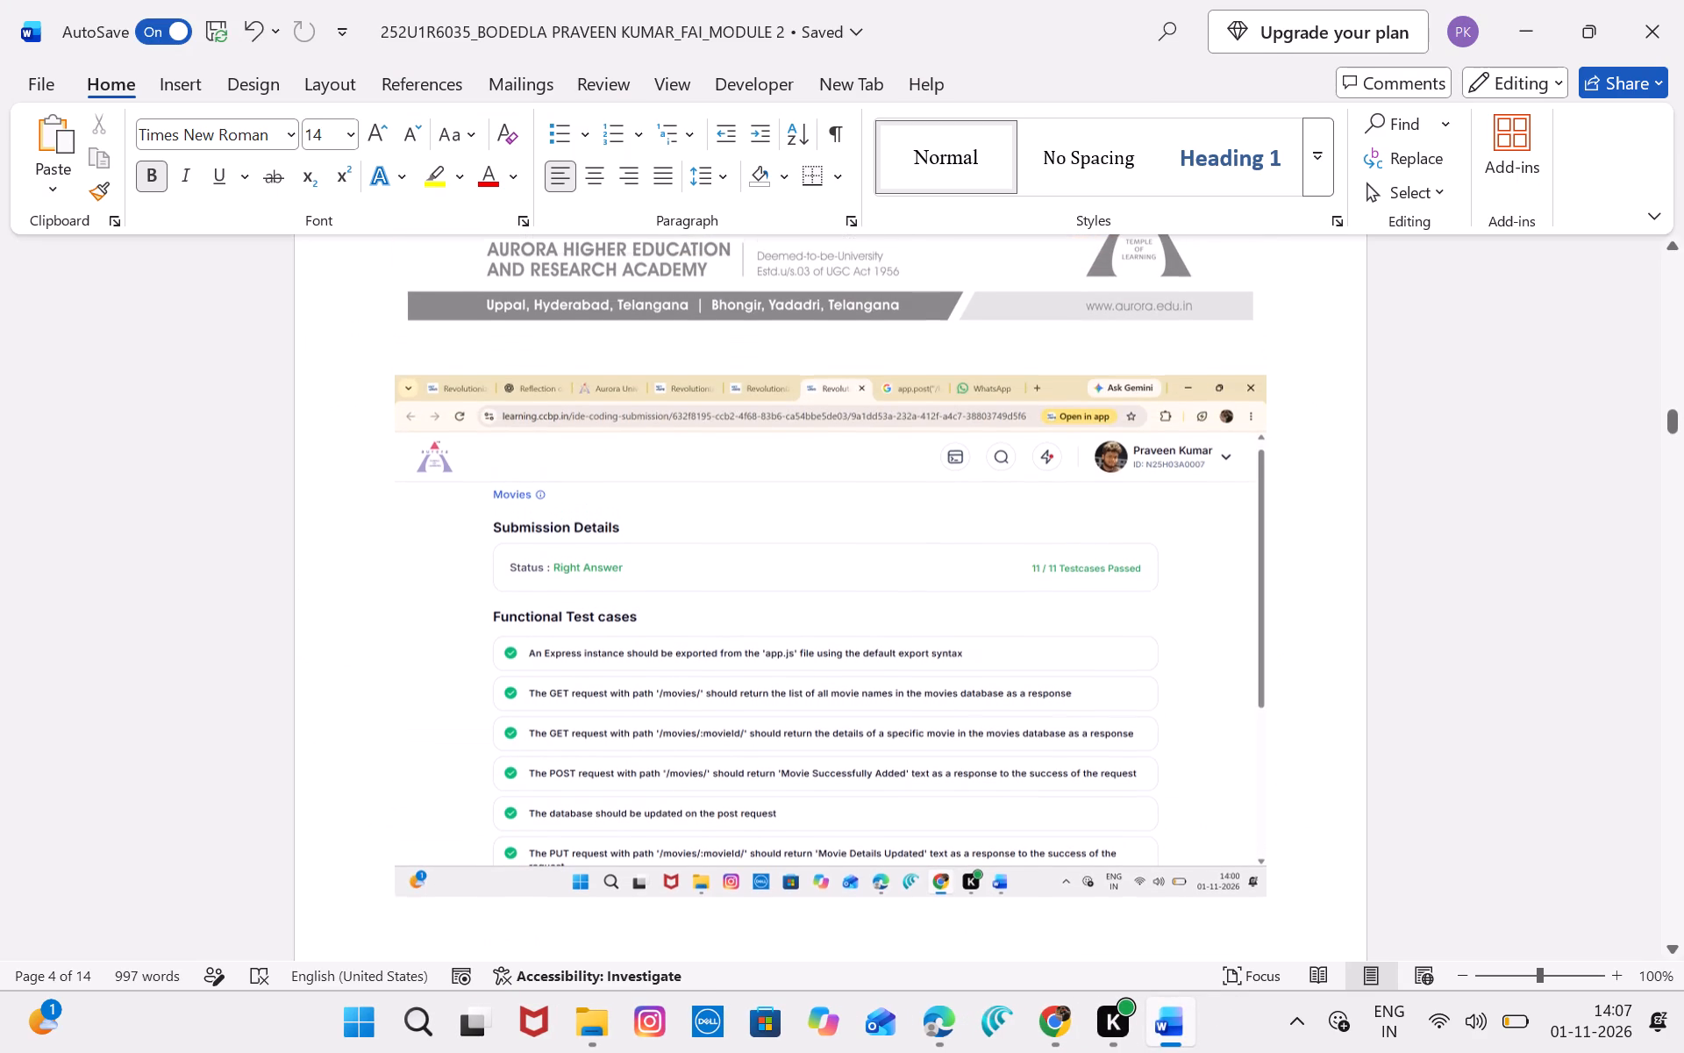
pyautogui.scroll(2, 924, 569)
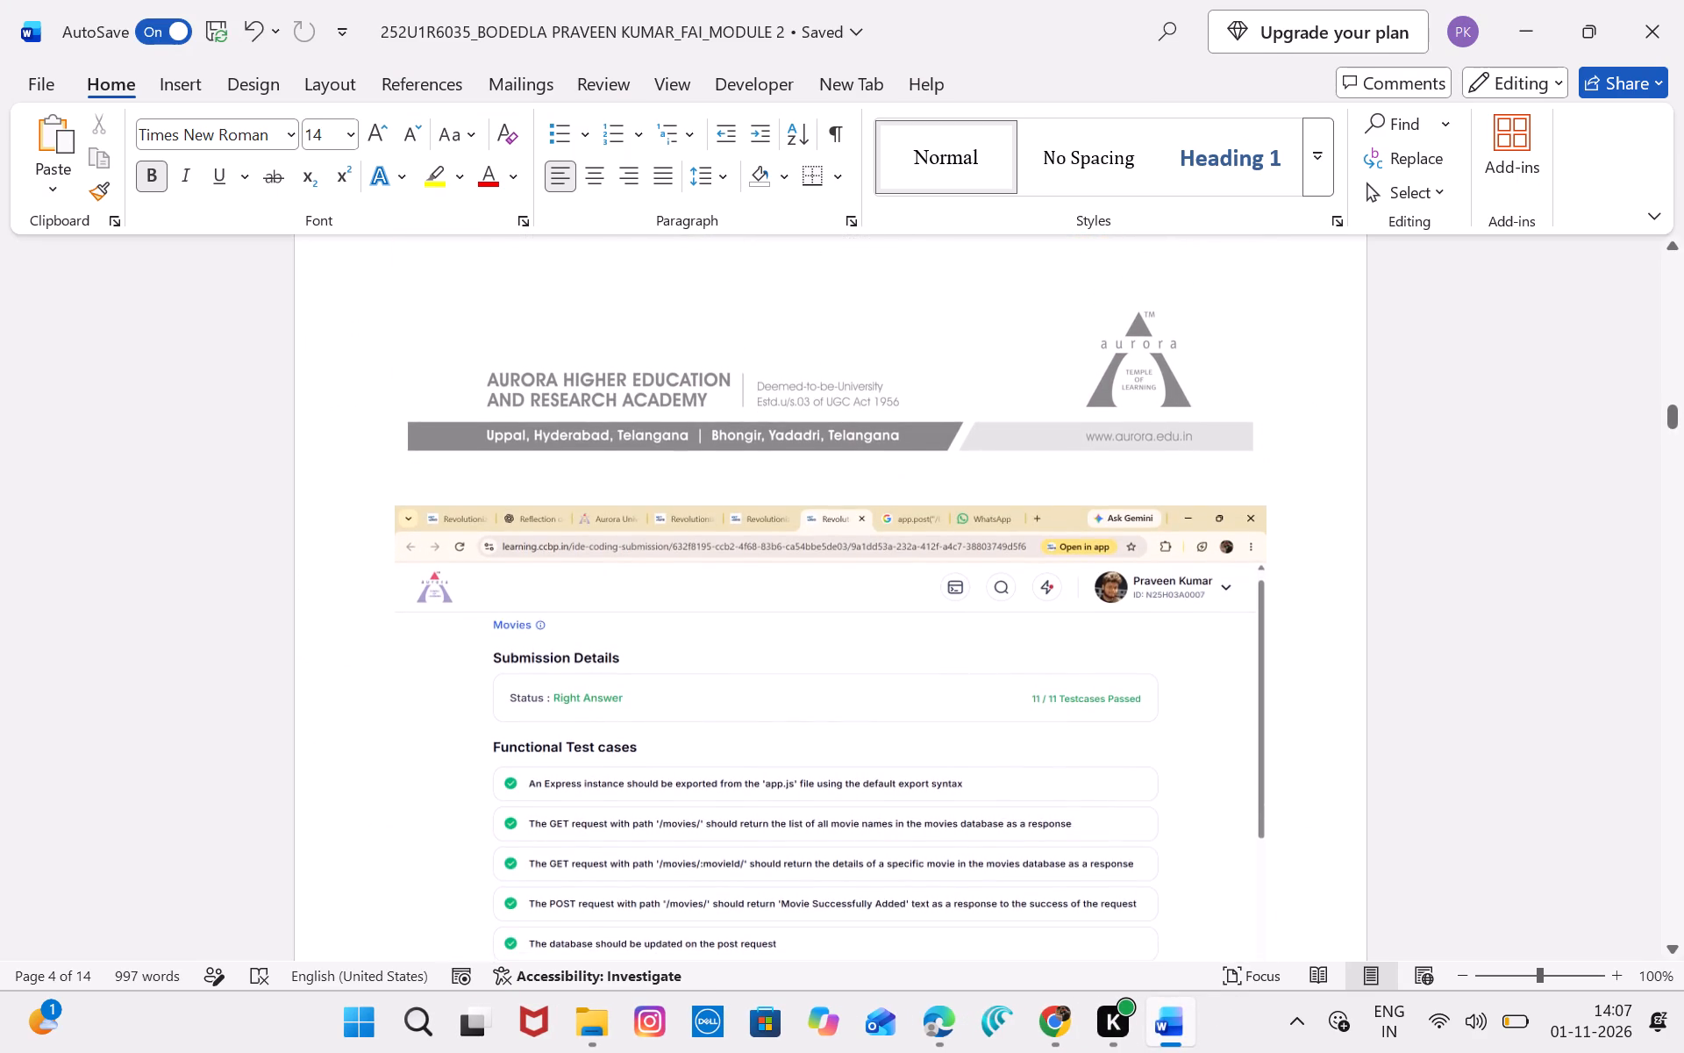
pyautogui.scroll(1, 924, 569)
pyautogui.click(924, 576)
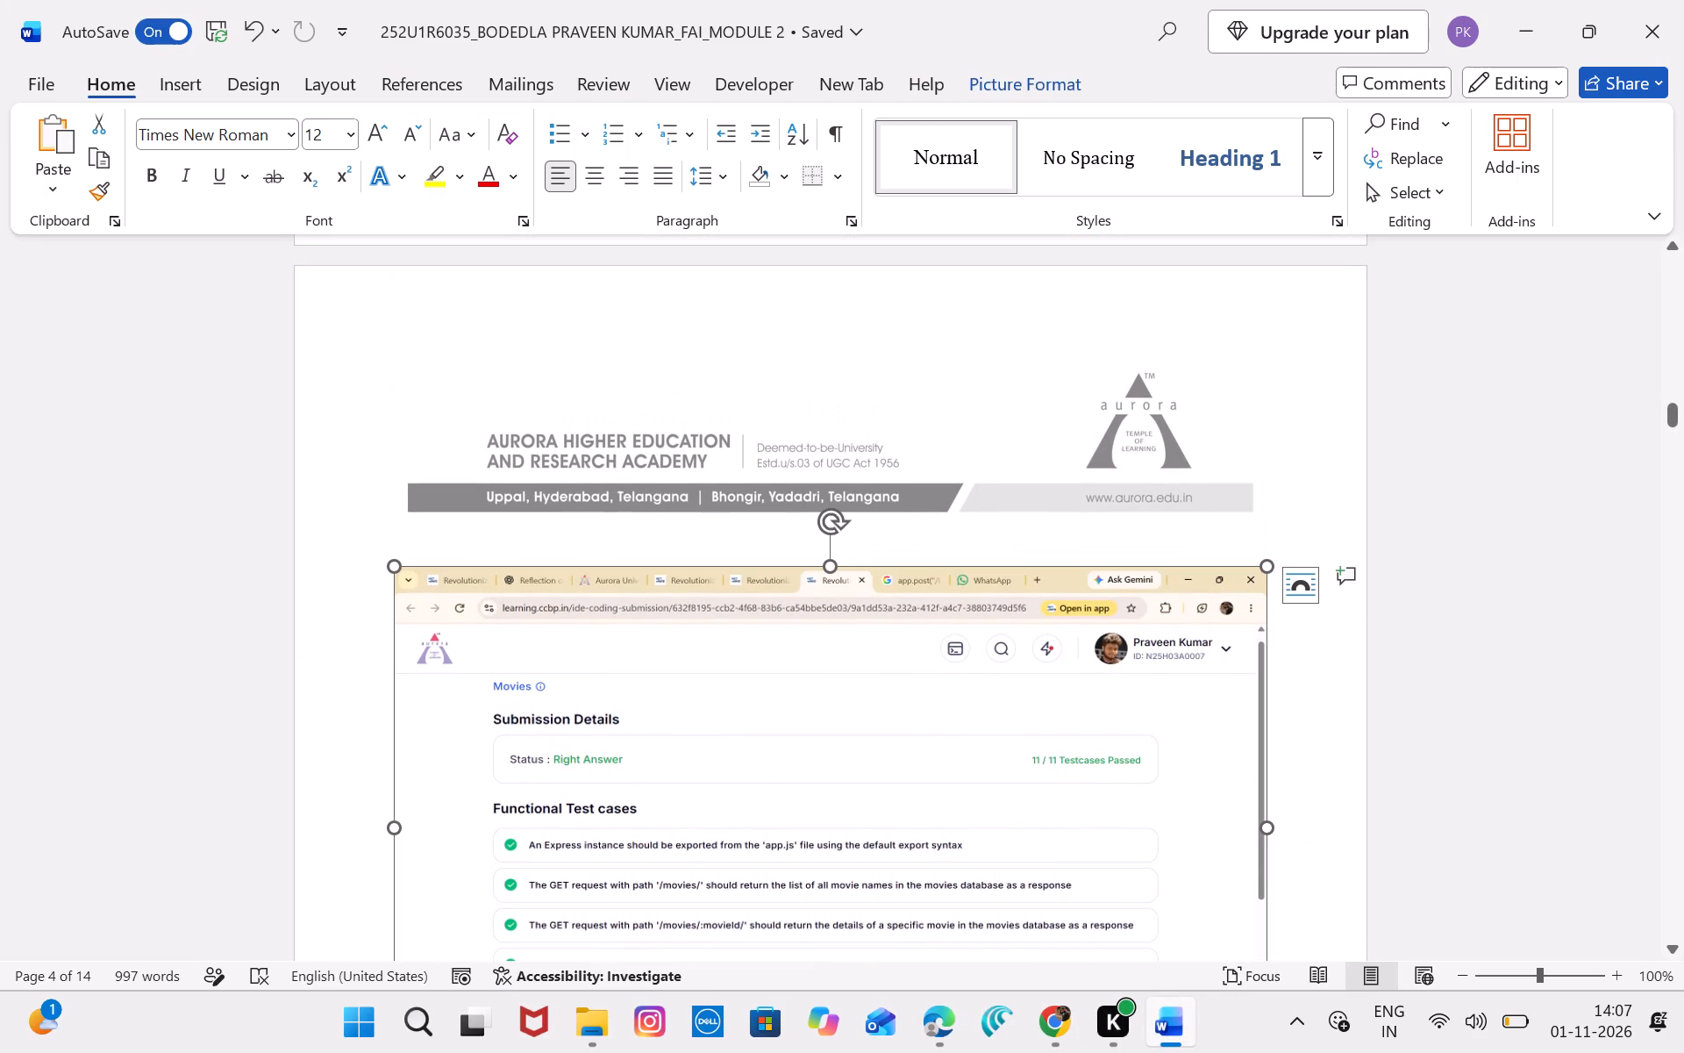
pyautogui.click(924, 576)
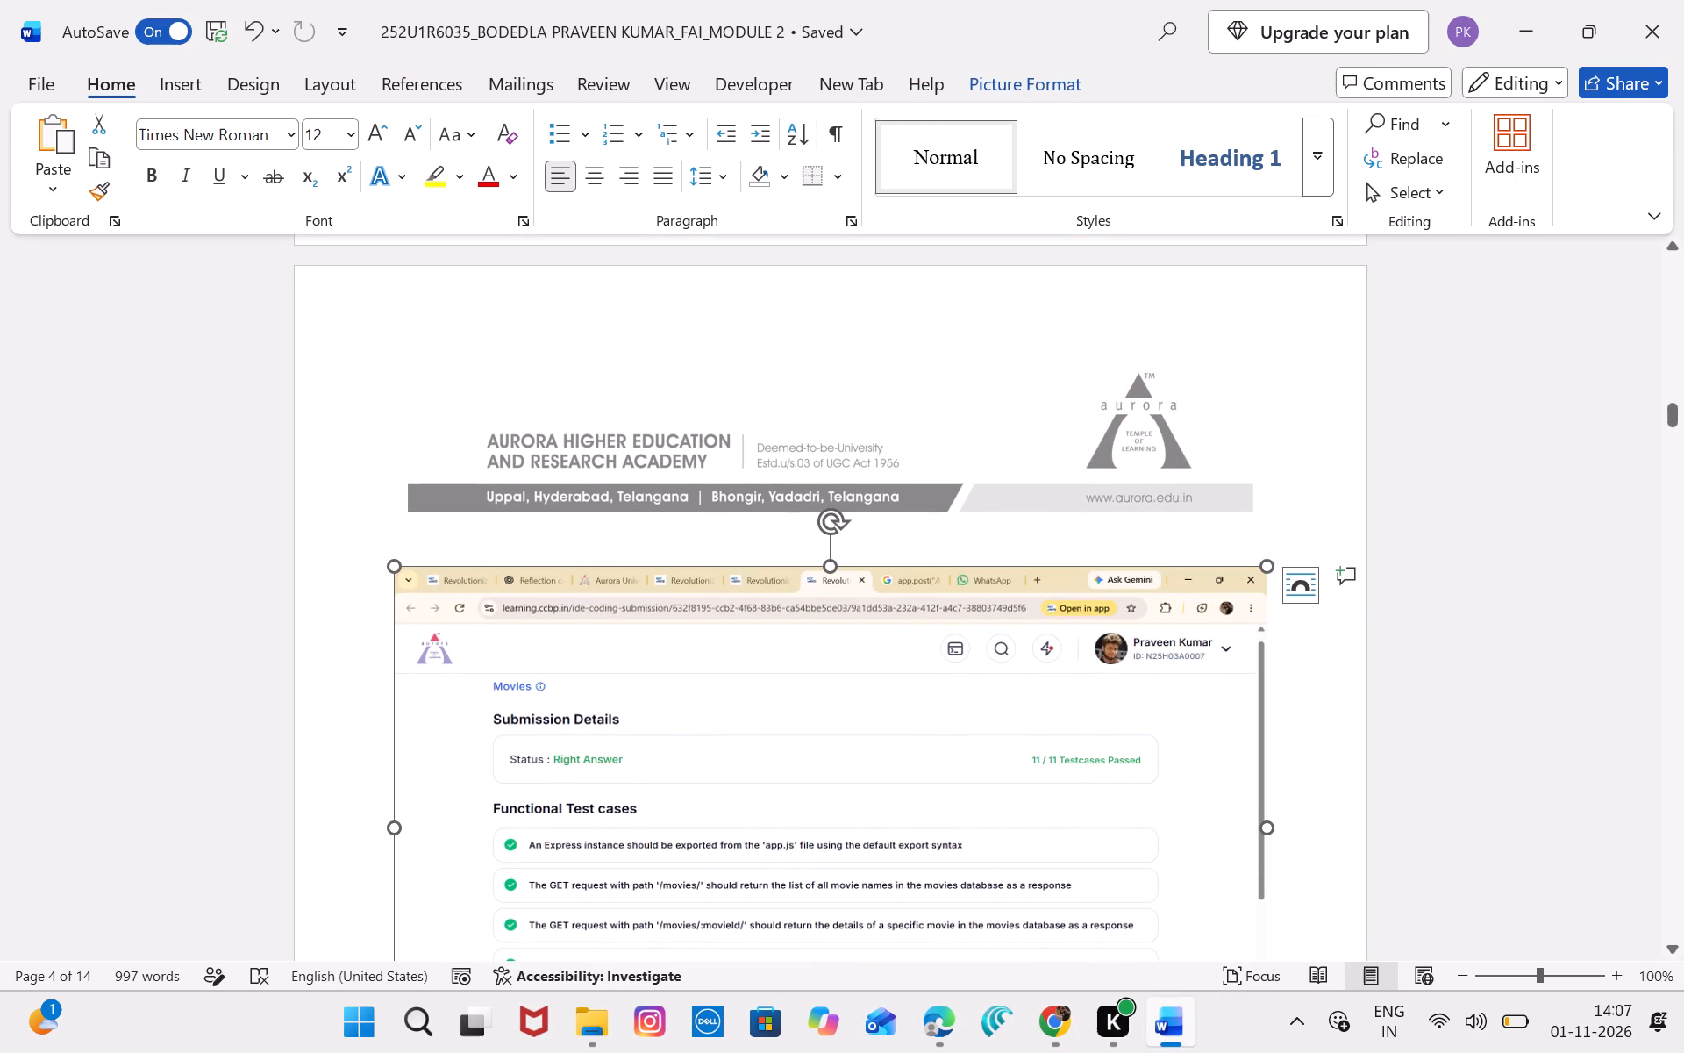
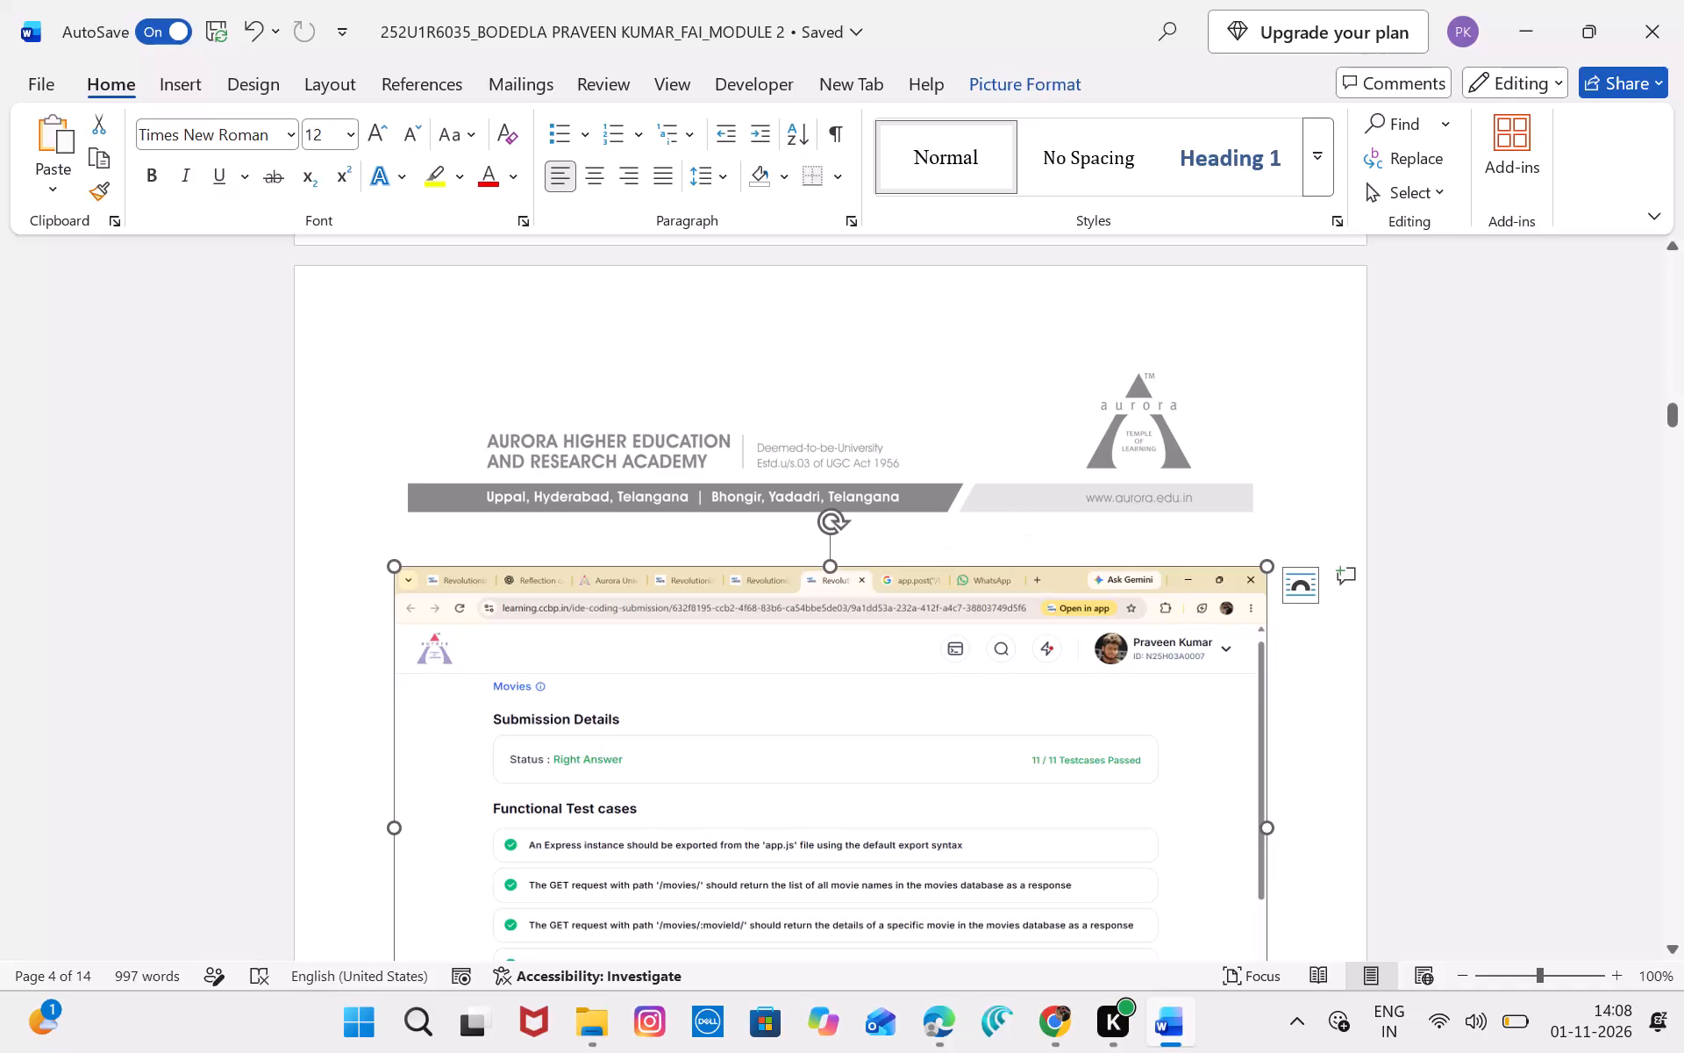
# Switch to Chrome and close the Movies submission results page and the Movies coding environment (app.js).
pyautogui.click(1050, 1029)
pyautogui.scroll(-2, 624, 622)
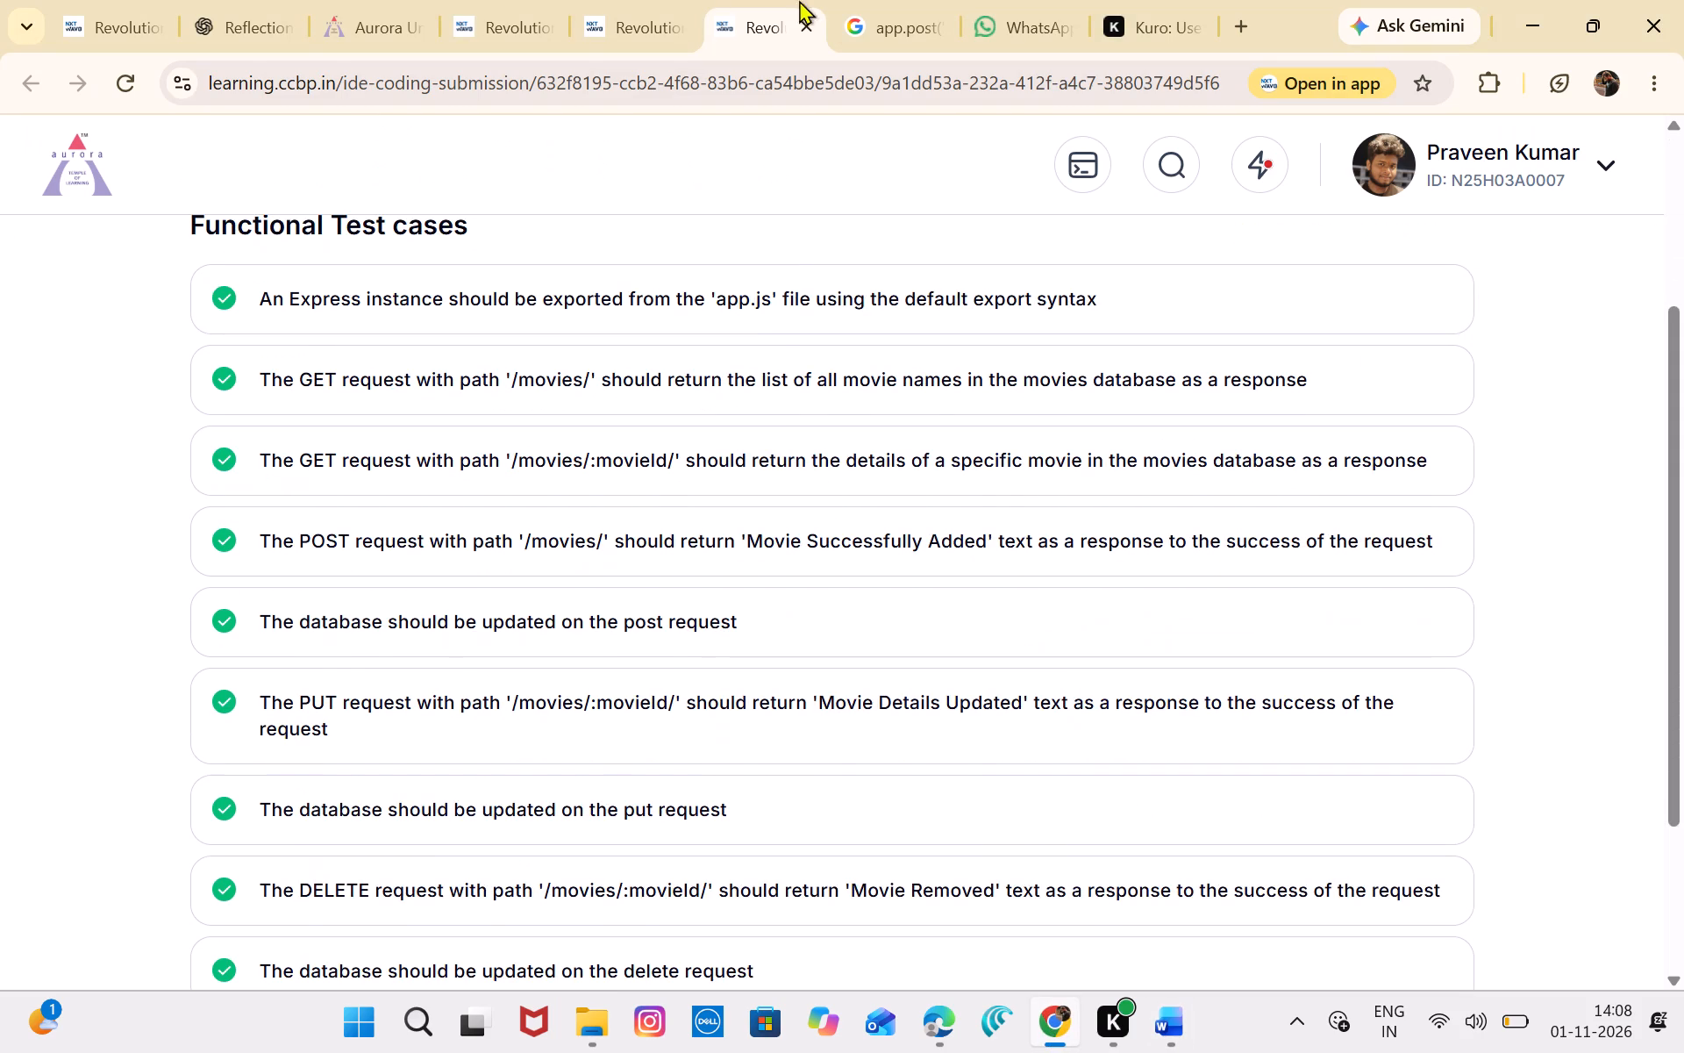
pyautogui.click(803, 18)
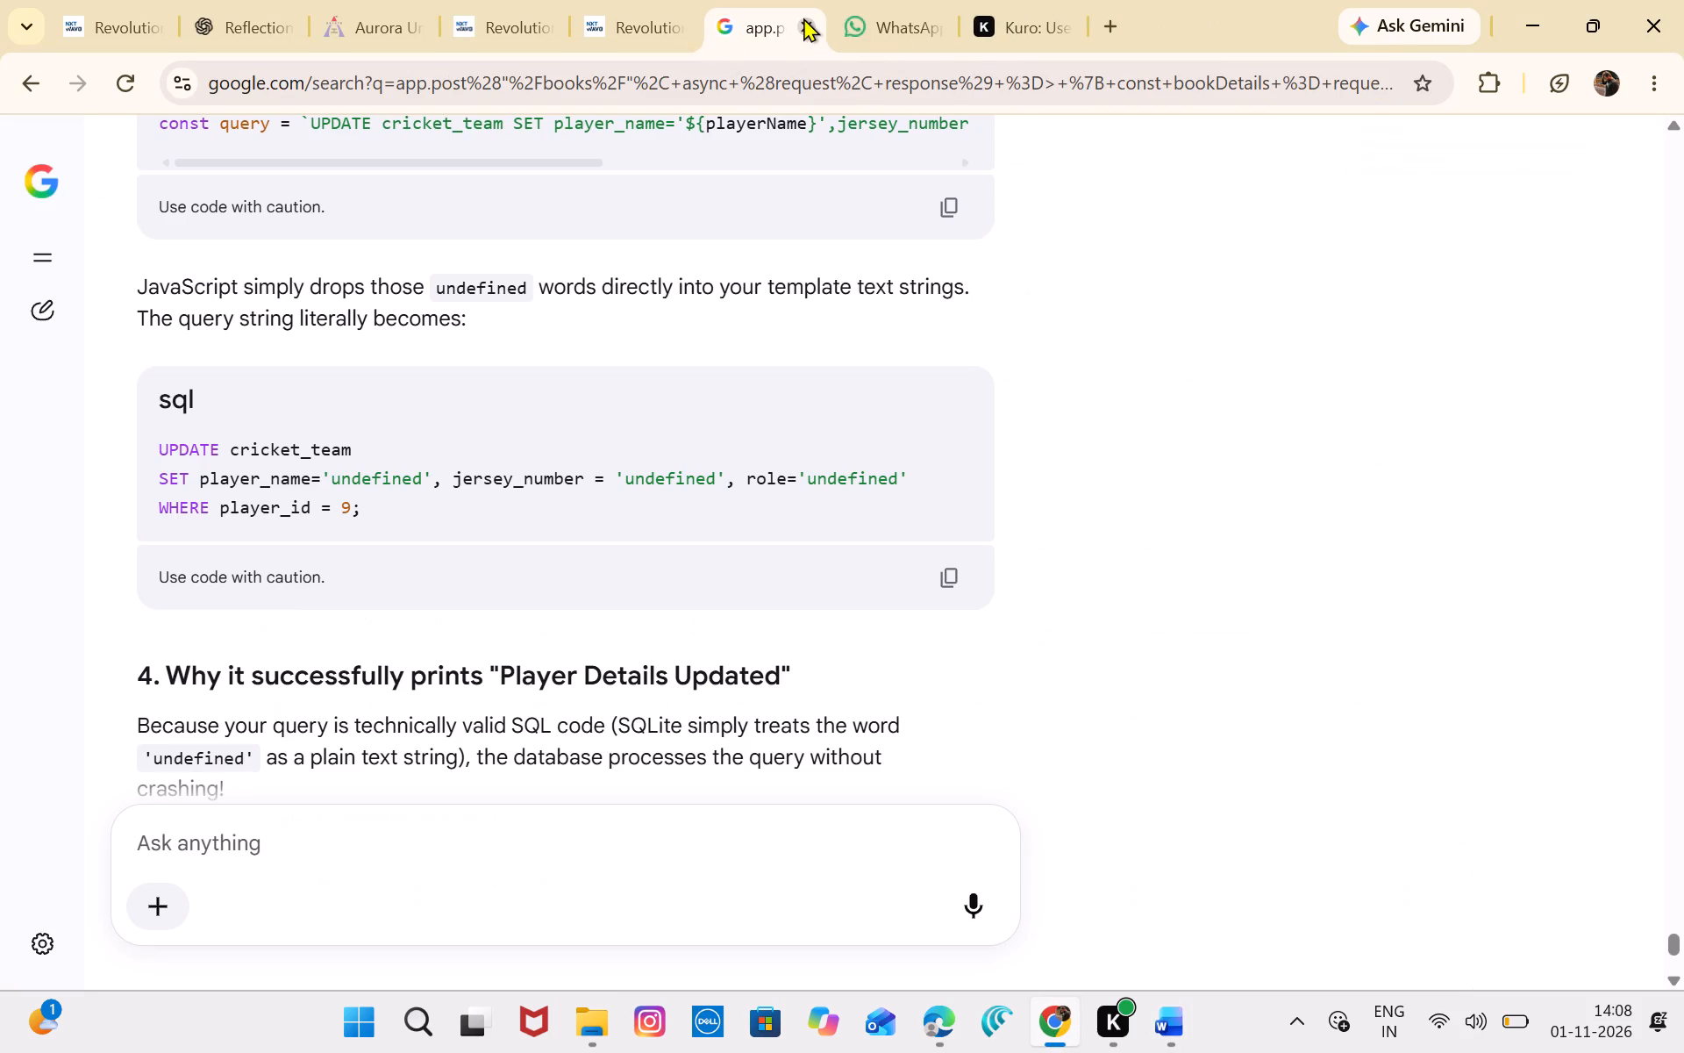
pyautogui.click(667, 16)
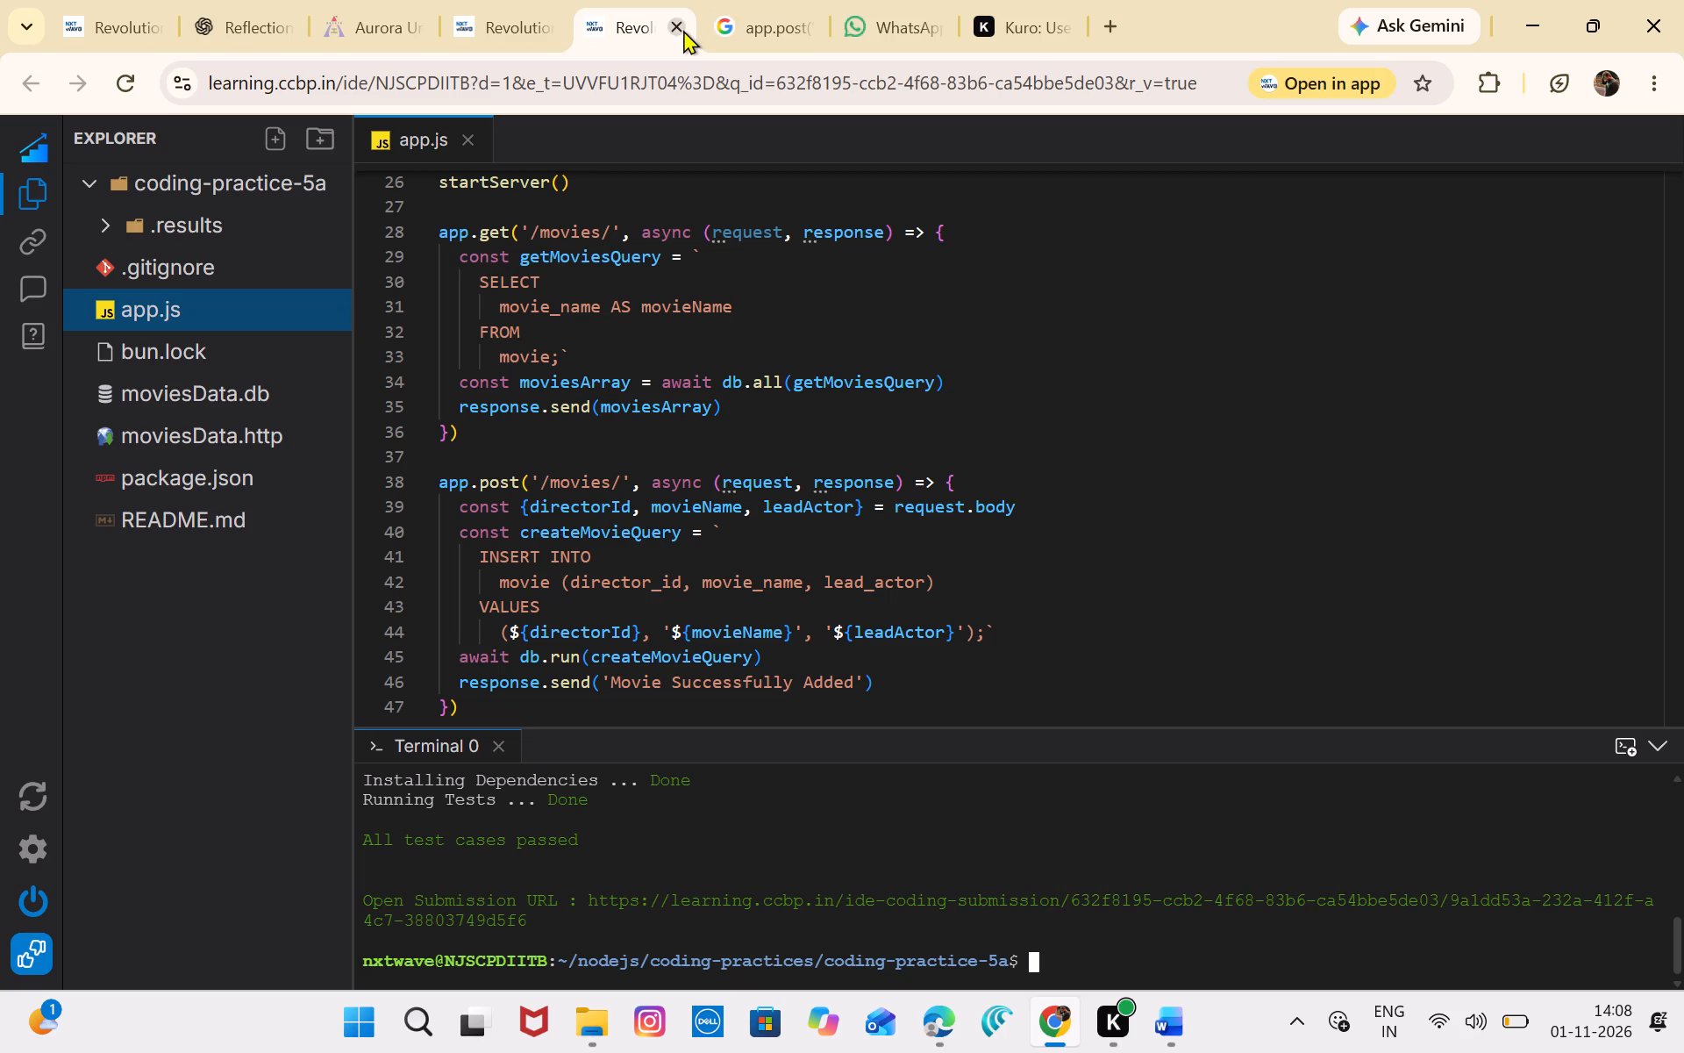
pyautogui.click(680, 28)
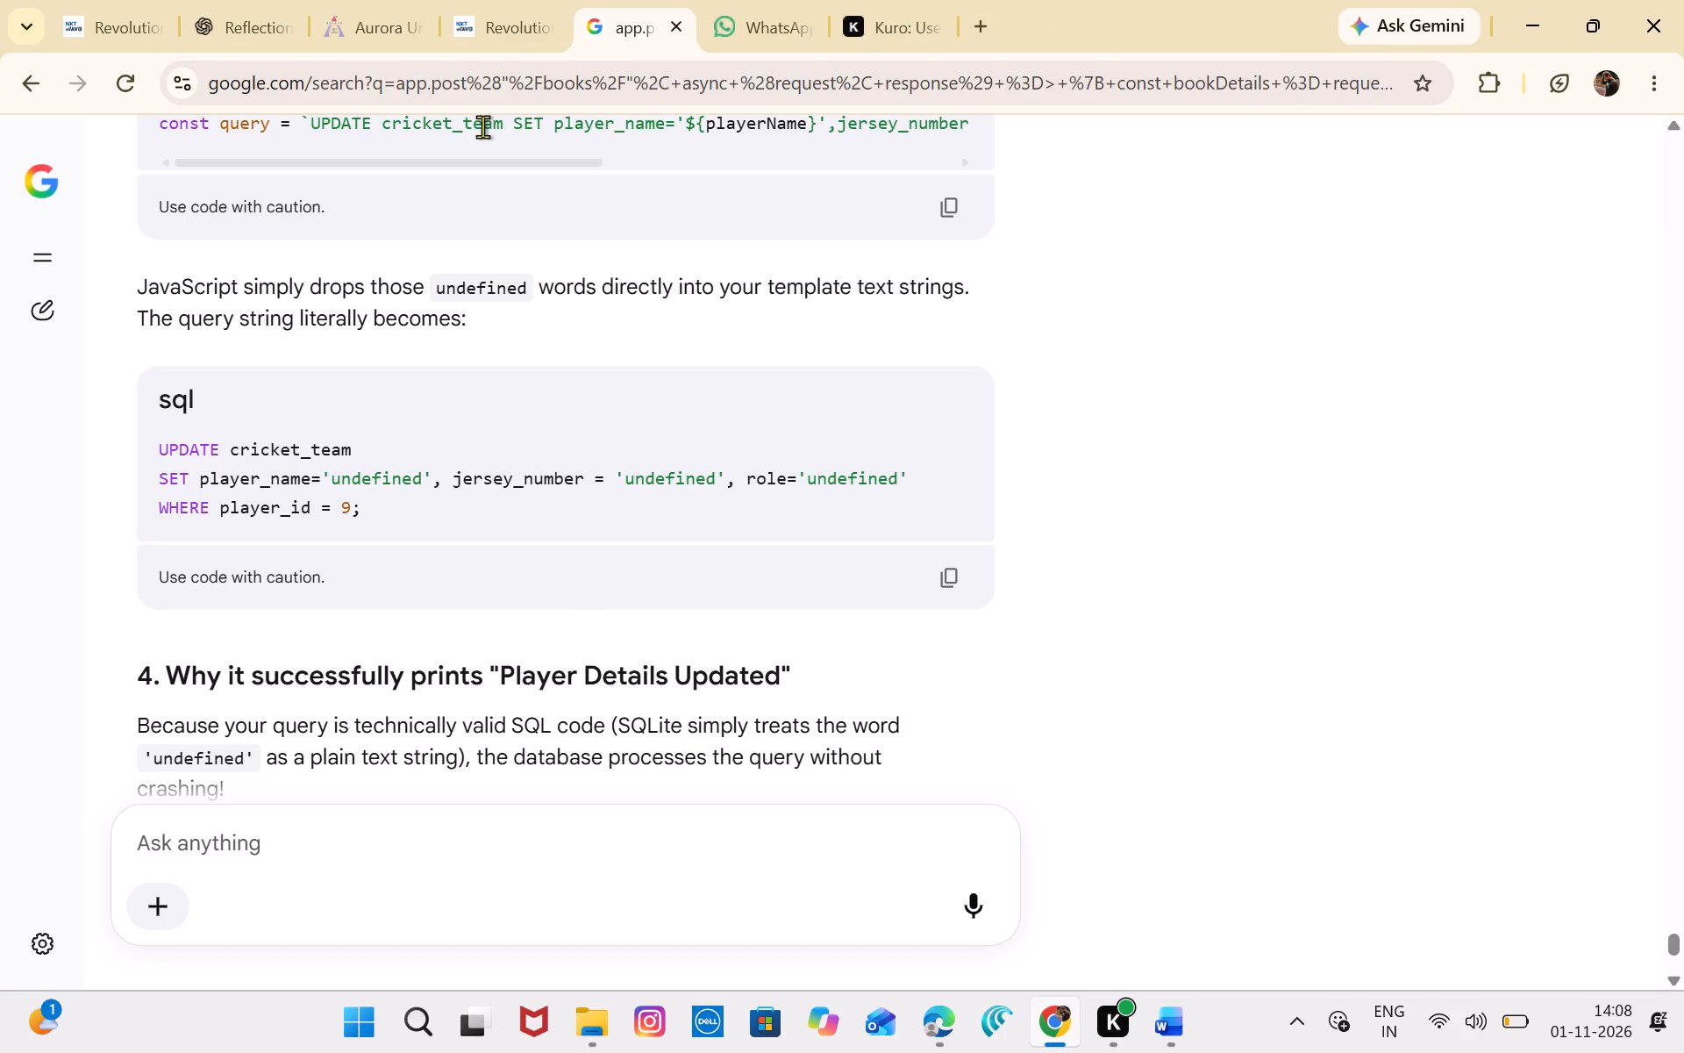
# Go back from the Movies question and open Covid-19 India from the last Coding Practice in SQLite and Database Operations.
pyautogui.click(532, 0)
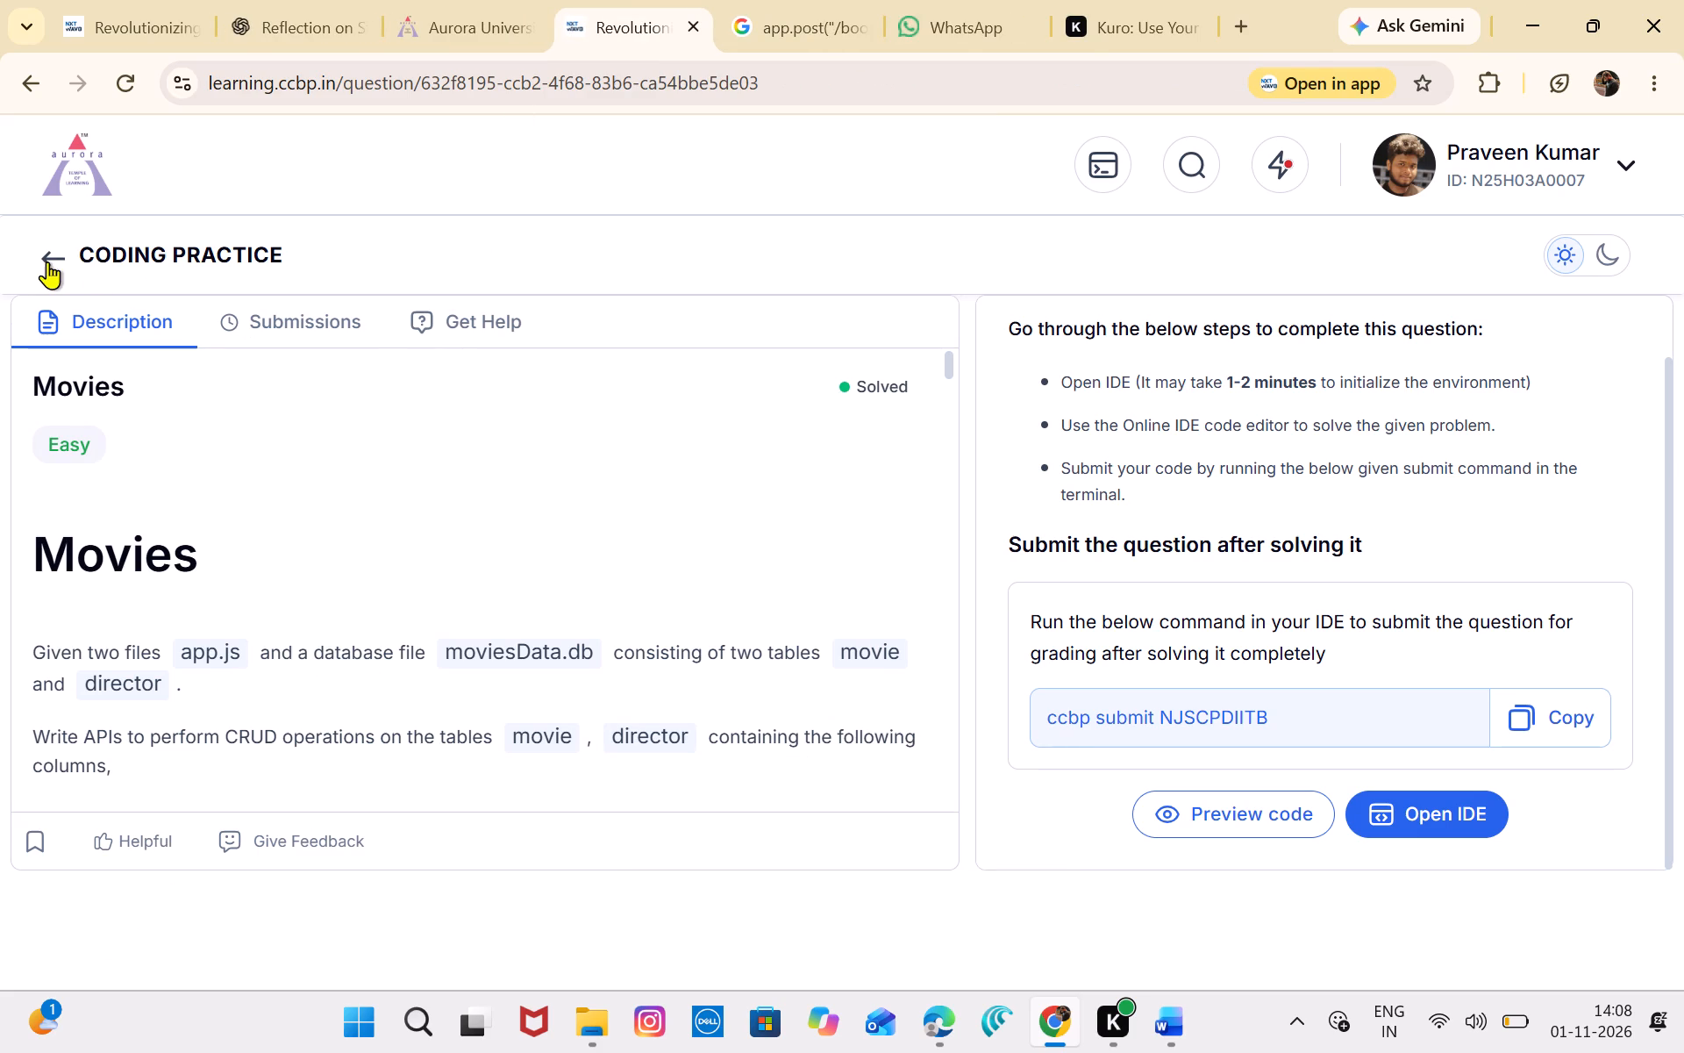
pyautogui.click(47, 261)
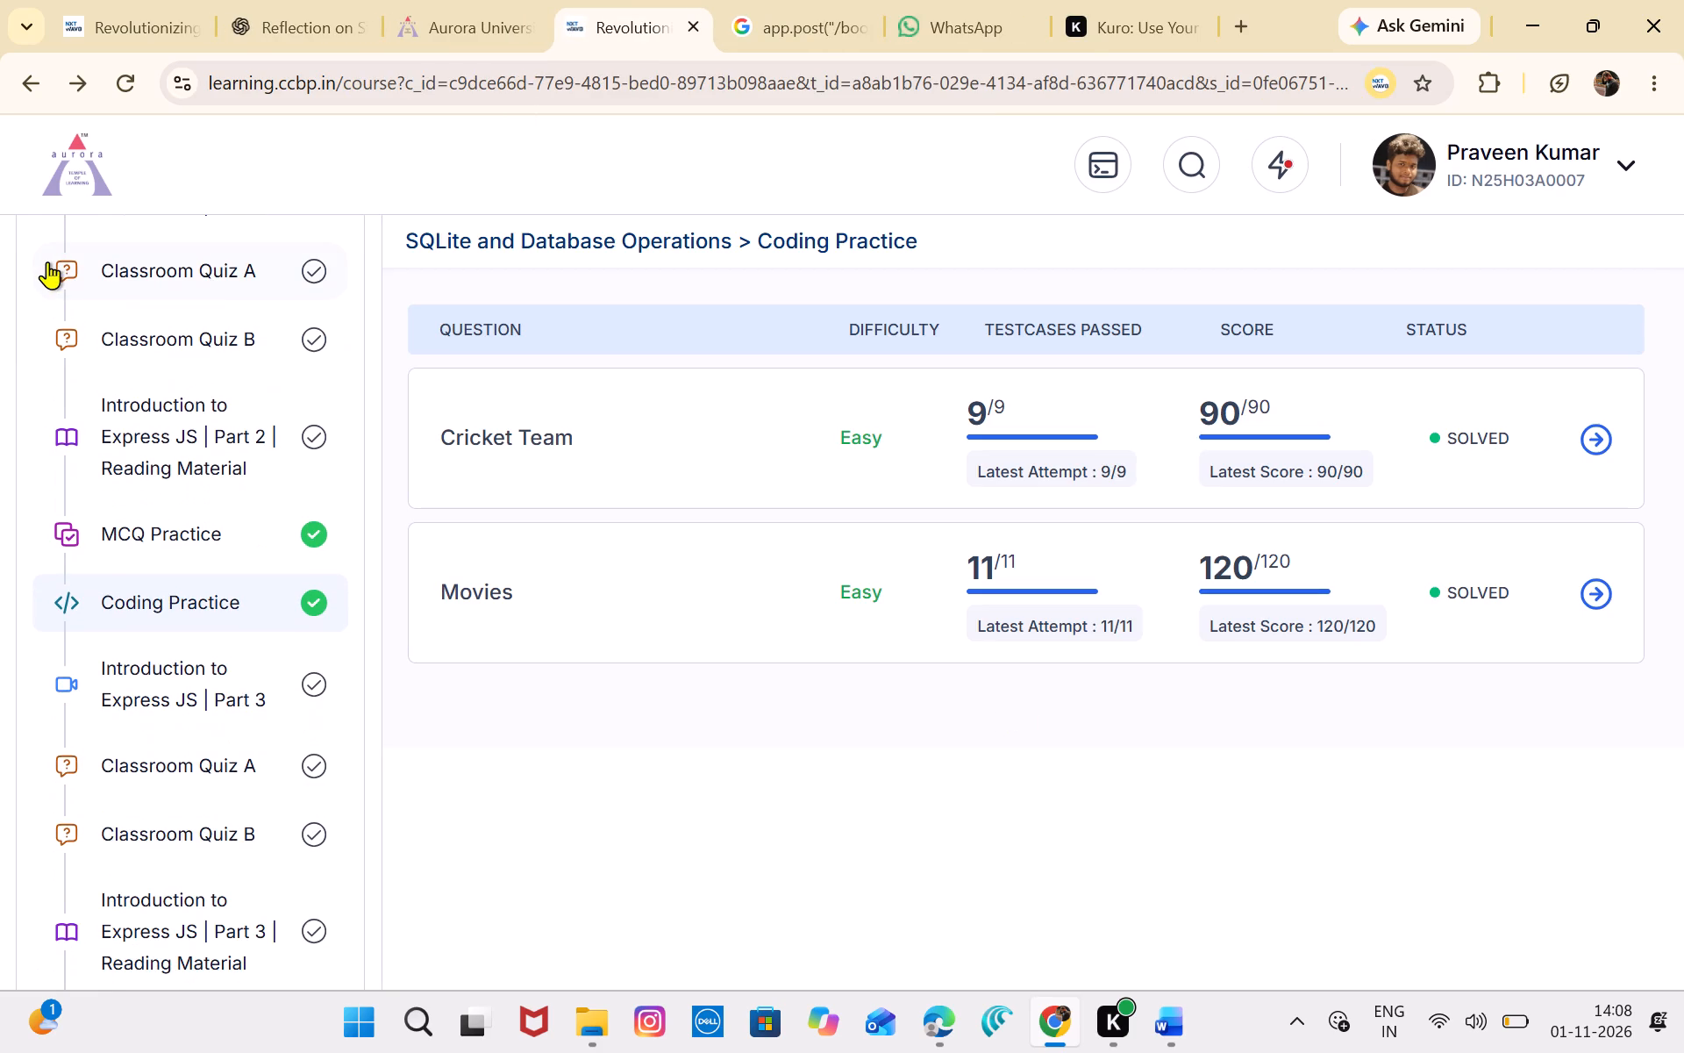
pyautogui.scroll(-3, 249, 695)
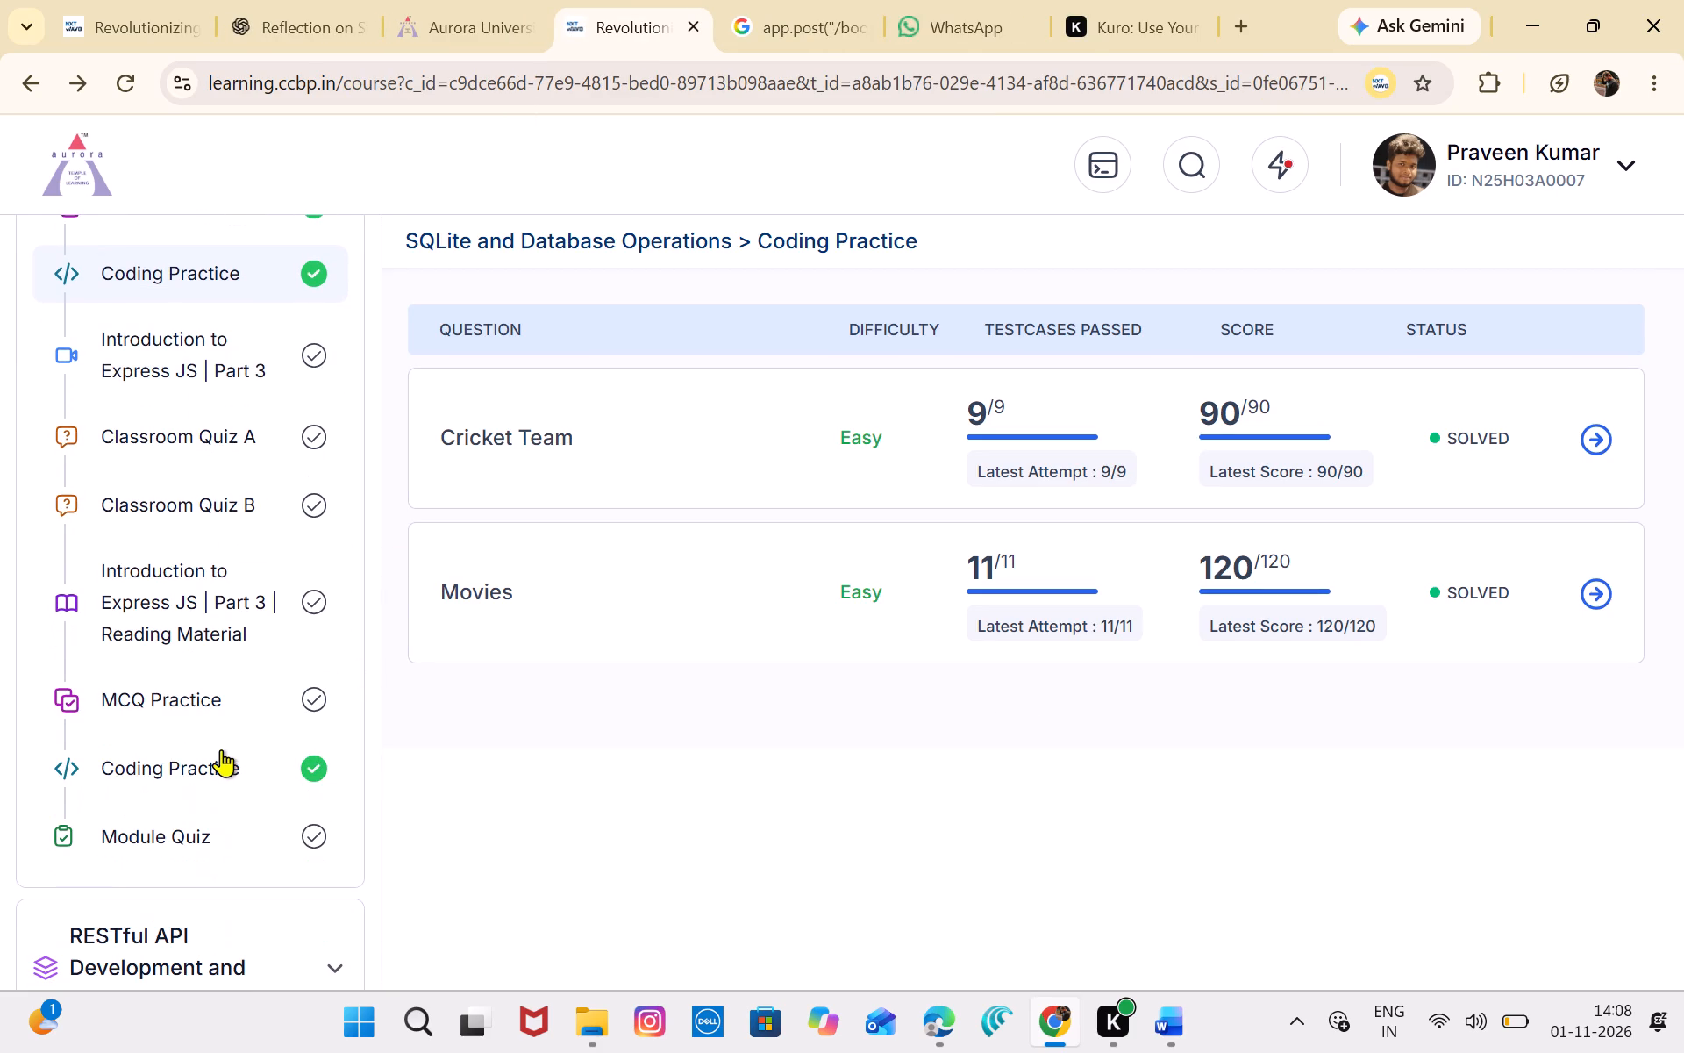
pyautogui.click(221, 752)
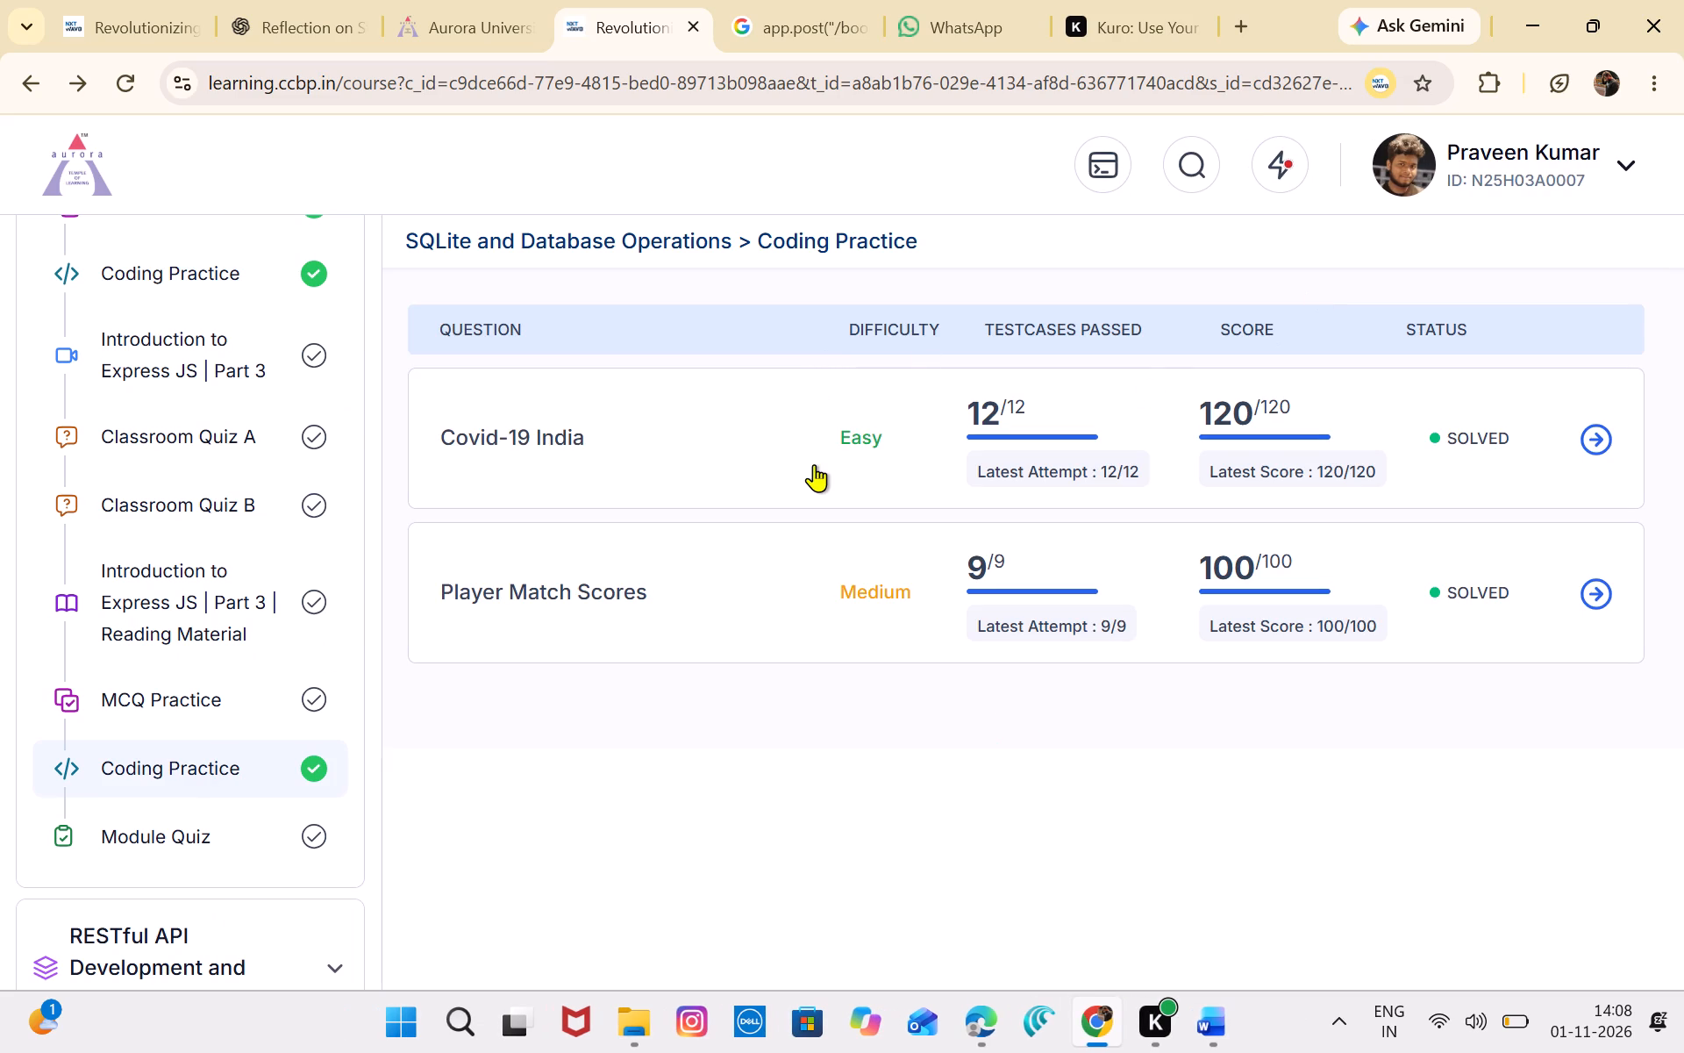
pyautogui.click(814, 464)
pyautogui.moveTo(814, 464); pyautogui.dragTo(365, 527)
pyautogui.click(365, 527)
# Copy the question title "Covid-19 India" from its description.
pyautogui.moveTo(248, 377); pyautogui.dragTo(31, 369)
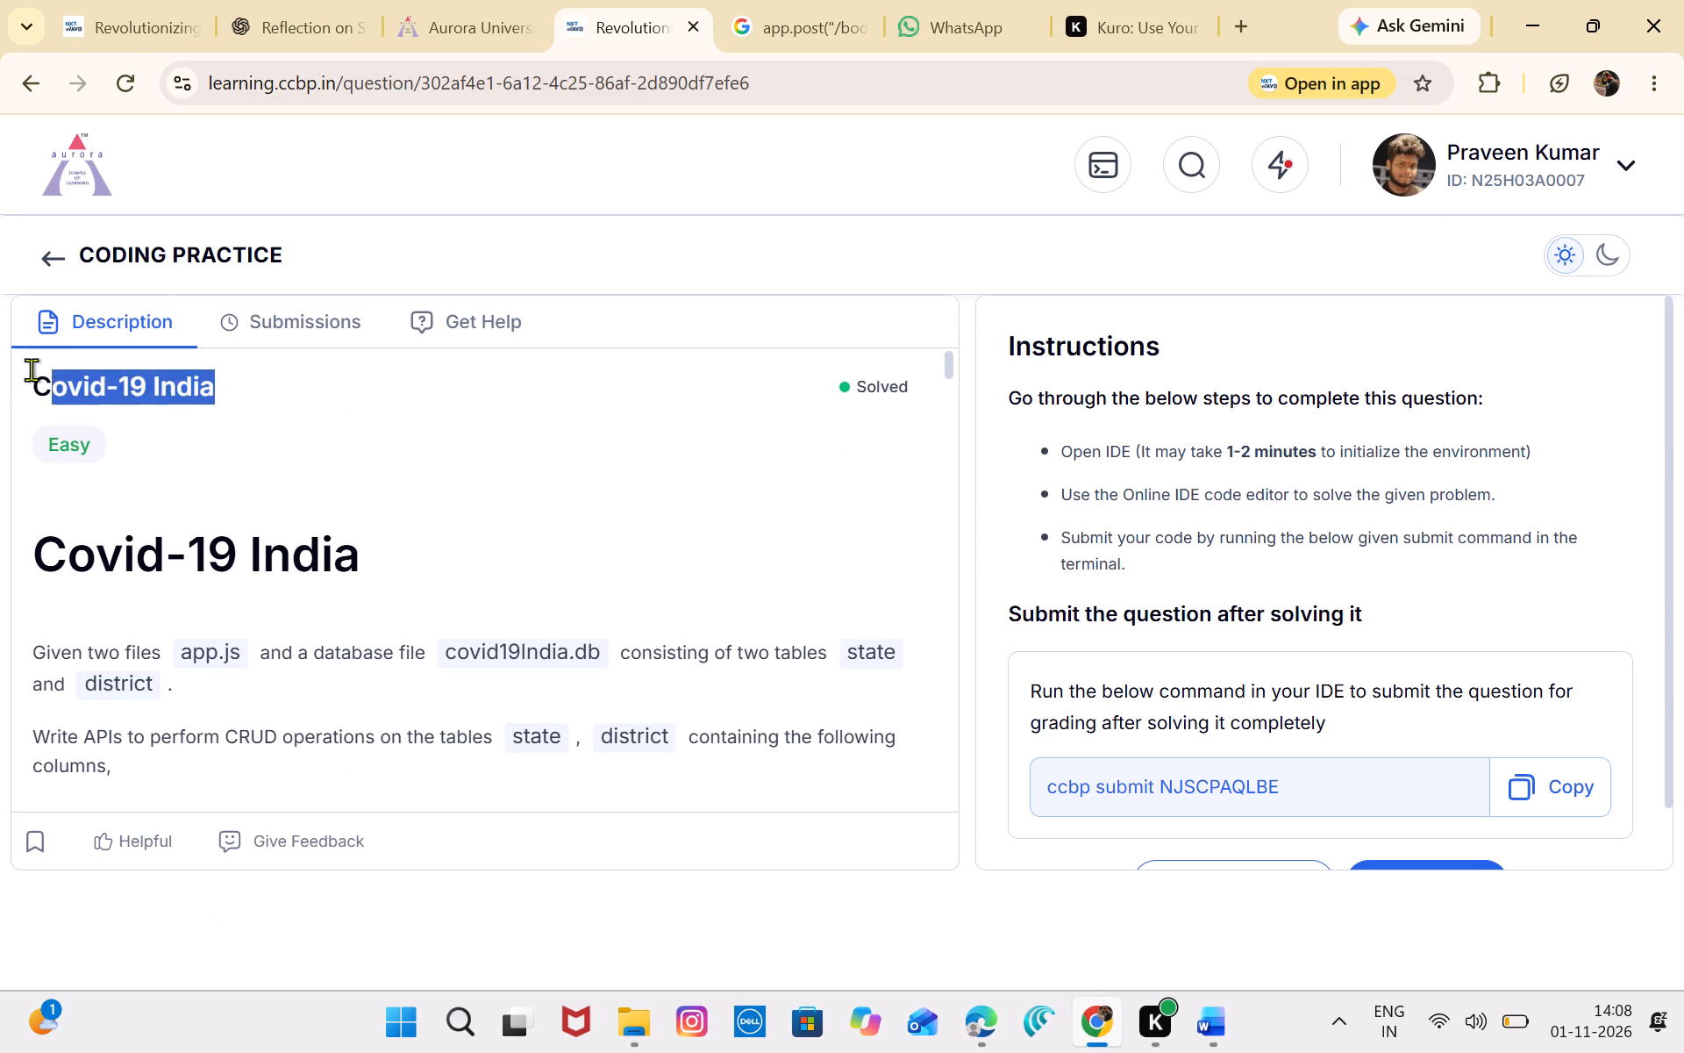
pyautogui.moveTo(31, 369); pyautogui.dragTo(4, 368)
pyautogui.click(46, 376)
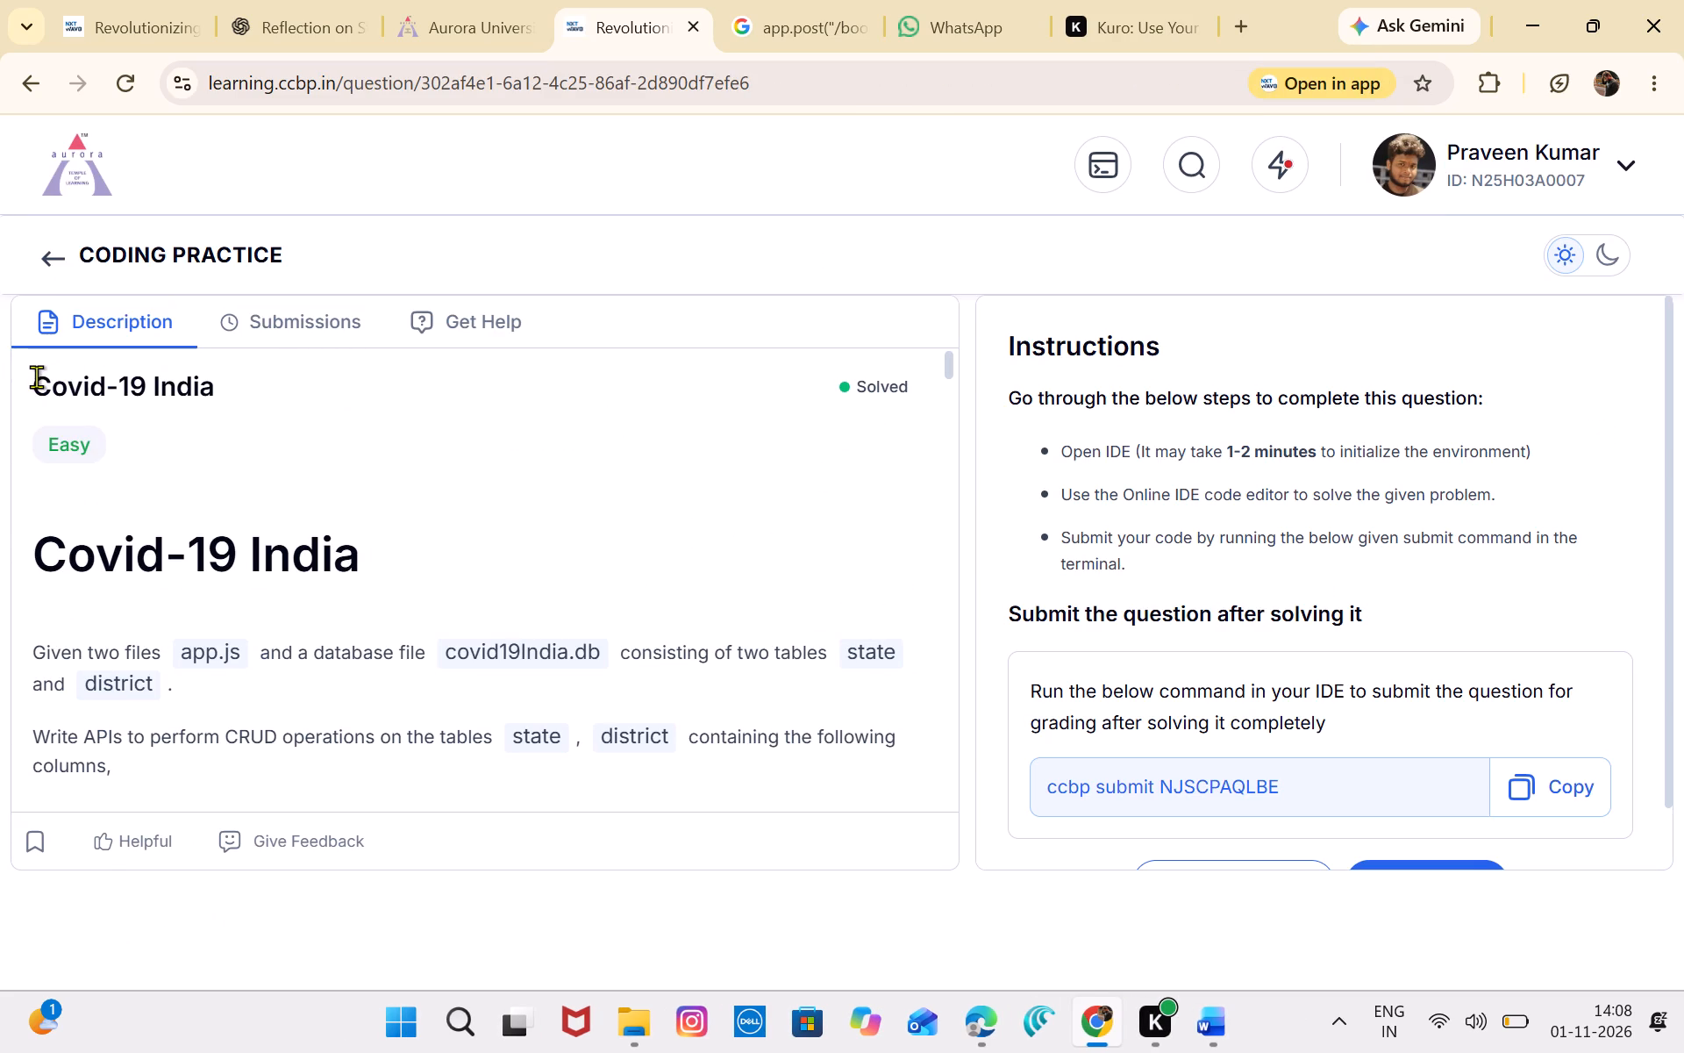
pyautogui.moveTo(36, 376); pyautogui.dragTo(224, 384)
pyautogui.hotkey('ctrl', 'c')
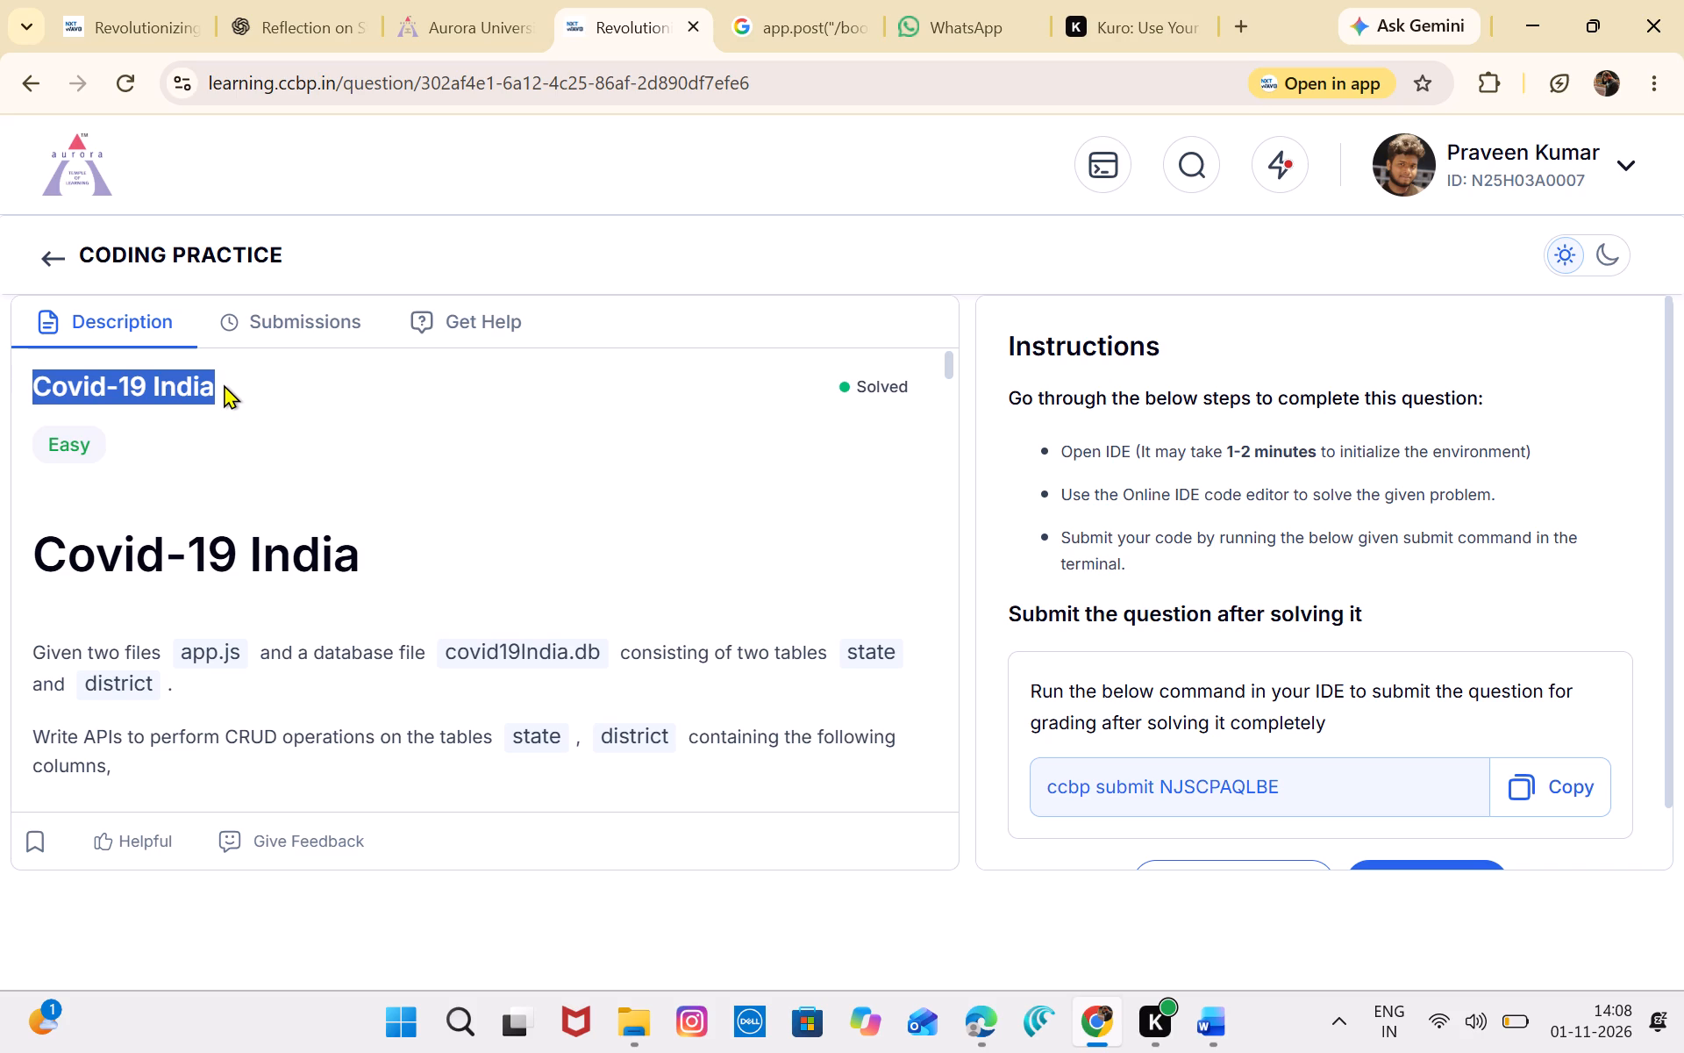
# Open the IDE for the Covid-19 India question, agreeing to close the session running in the other window.
pyautogui.scroll(-2, 1305, 794)
pyautogui.click(1431, 820)
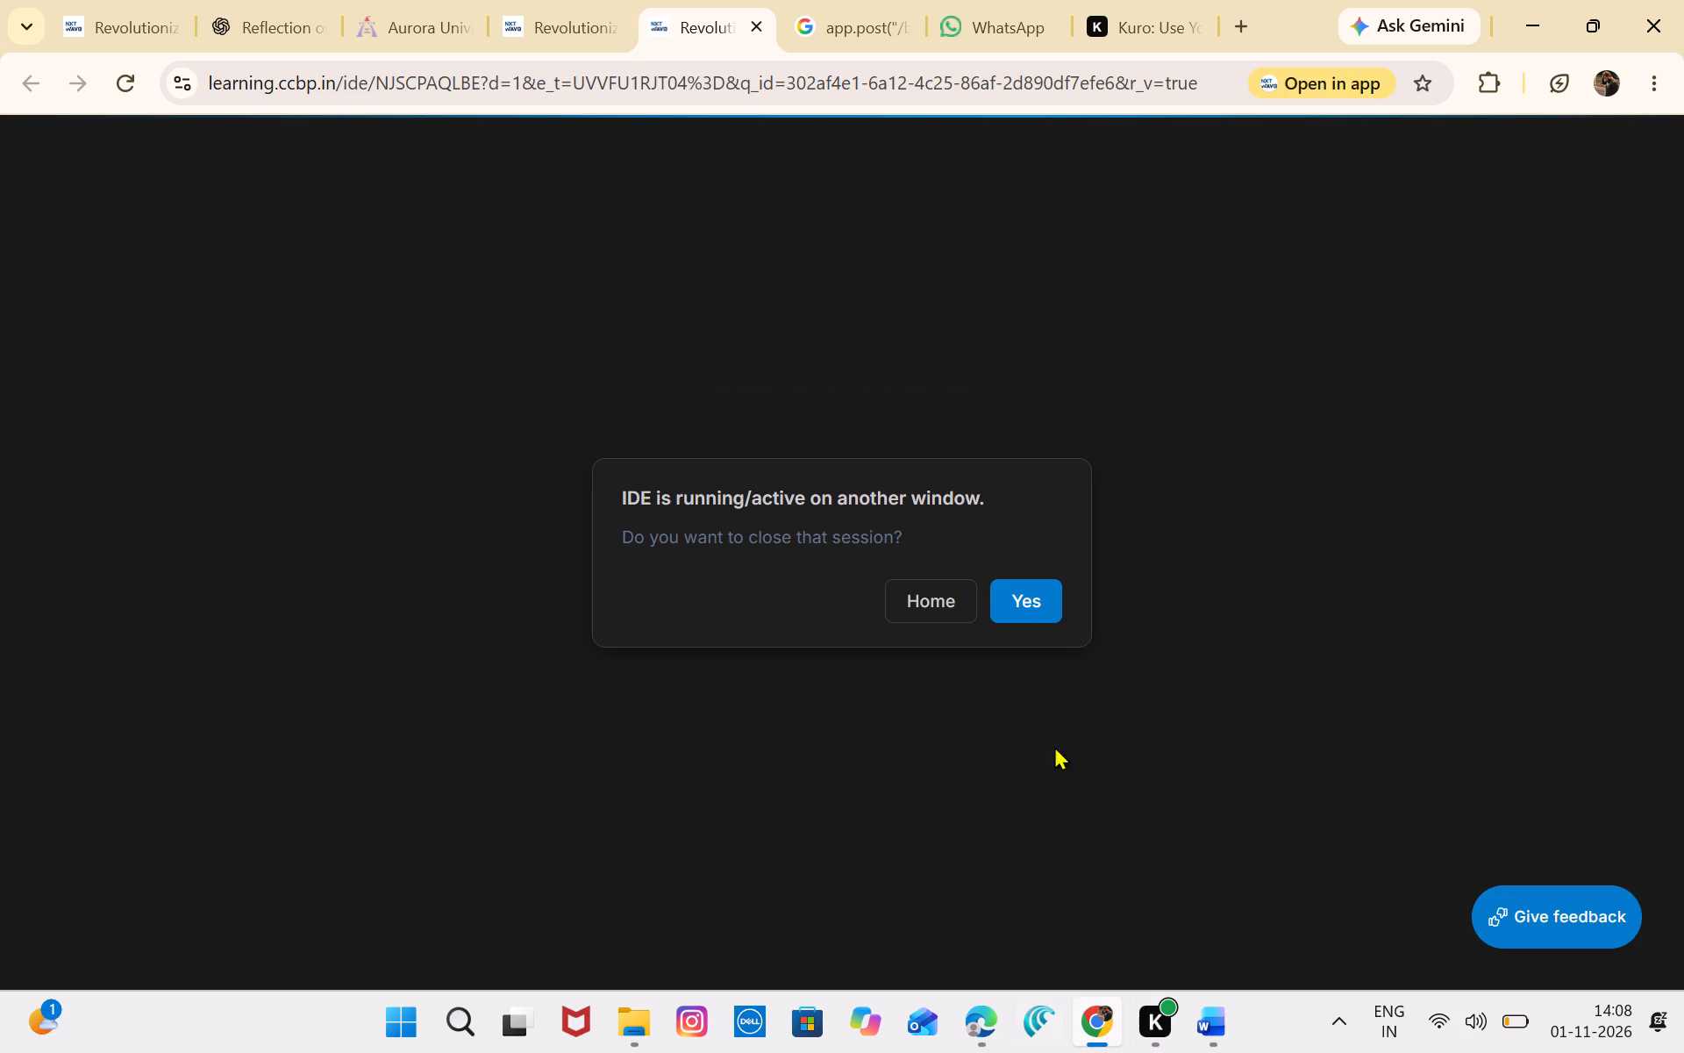
pyautogui.click(1041, 614)
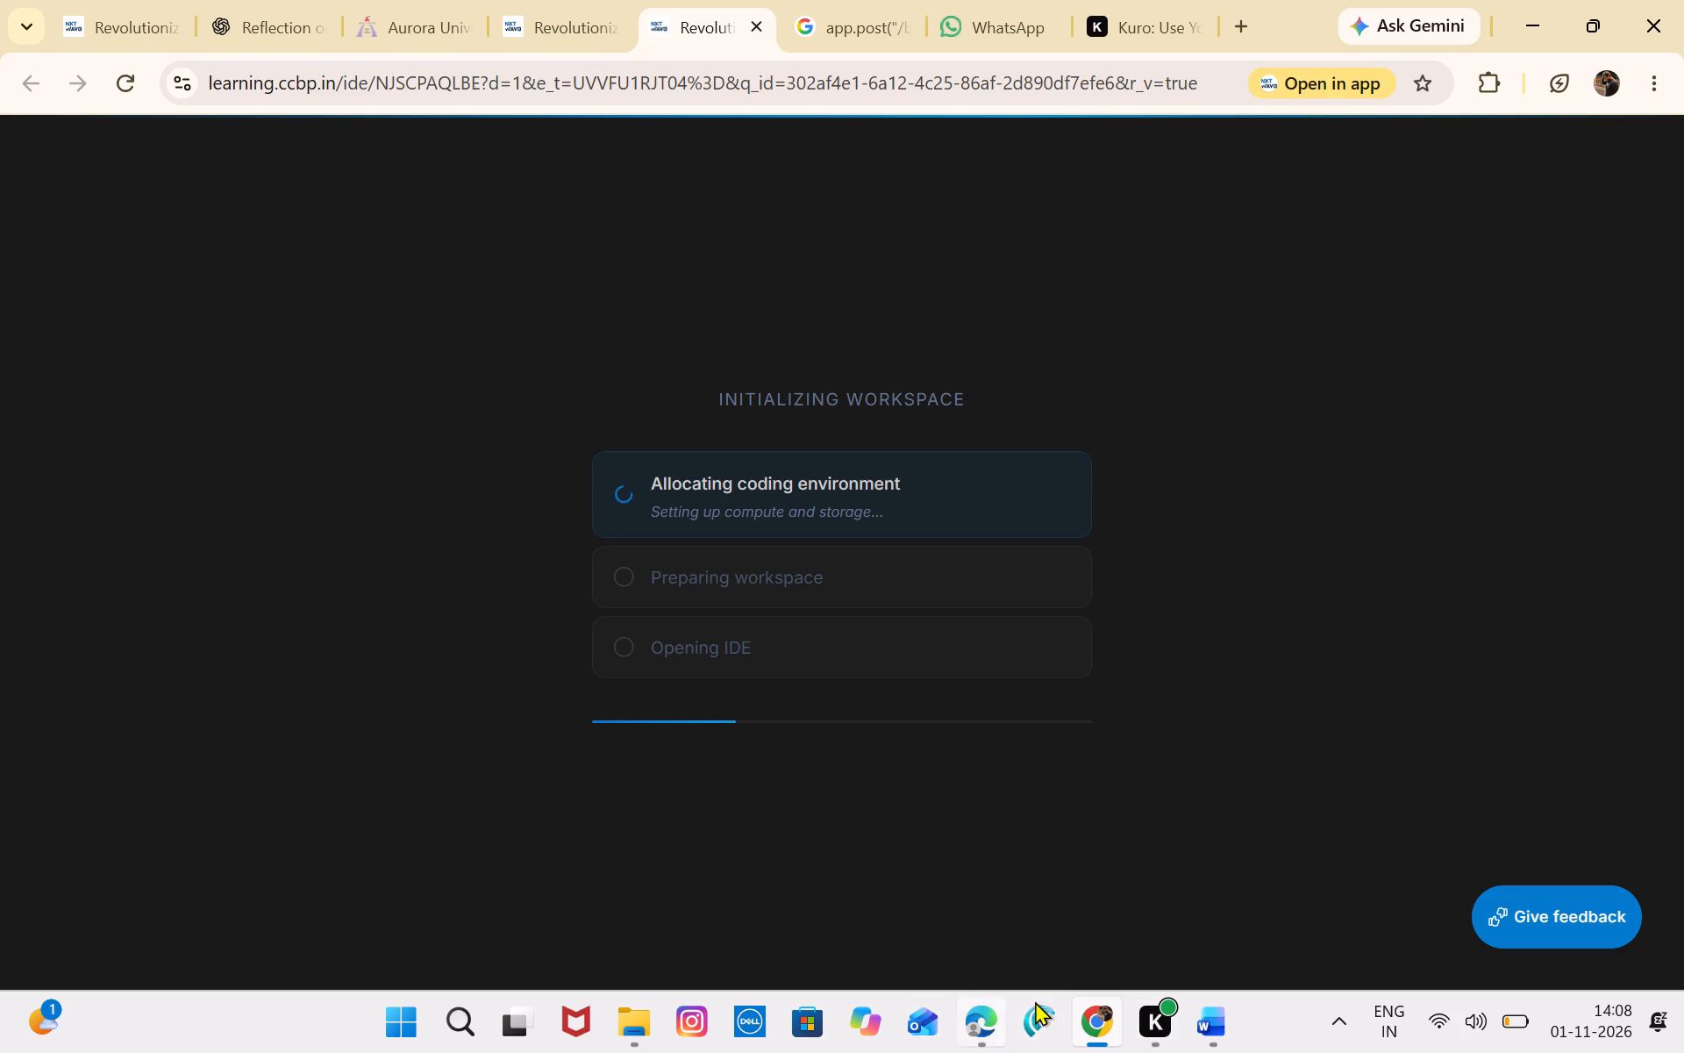
# Switch to the module report in Word and delete everything from the Contents heading on page 4 to the document's end.
pyautogui.doubleClick(1197, 999)
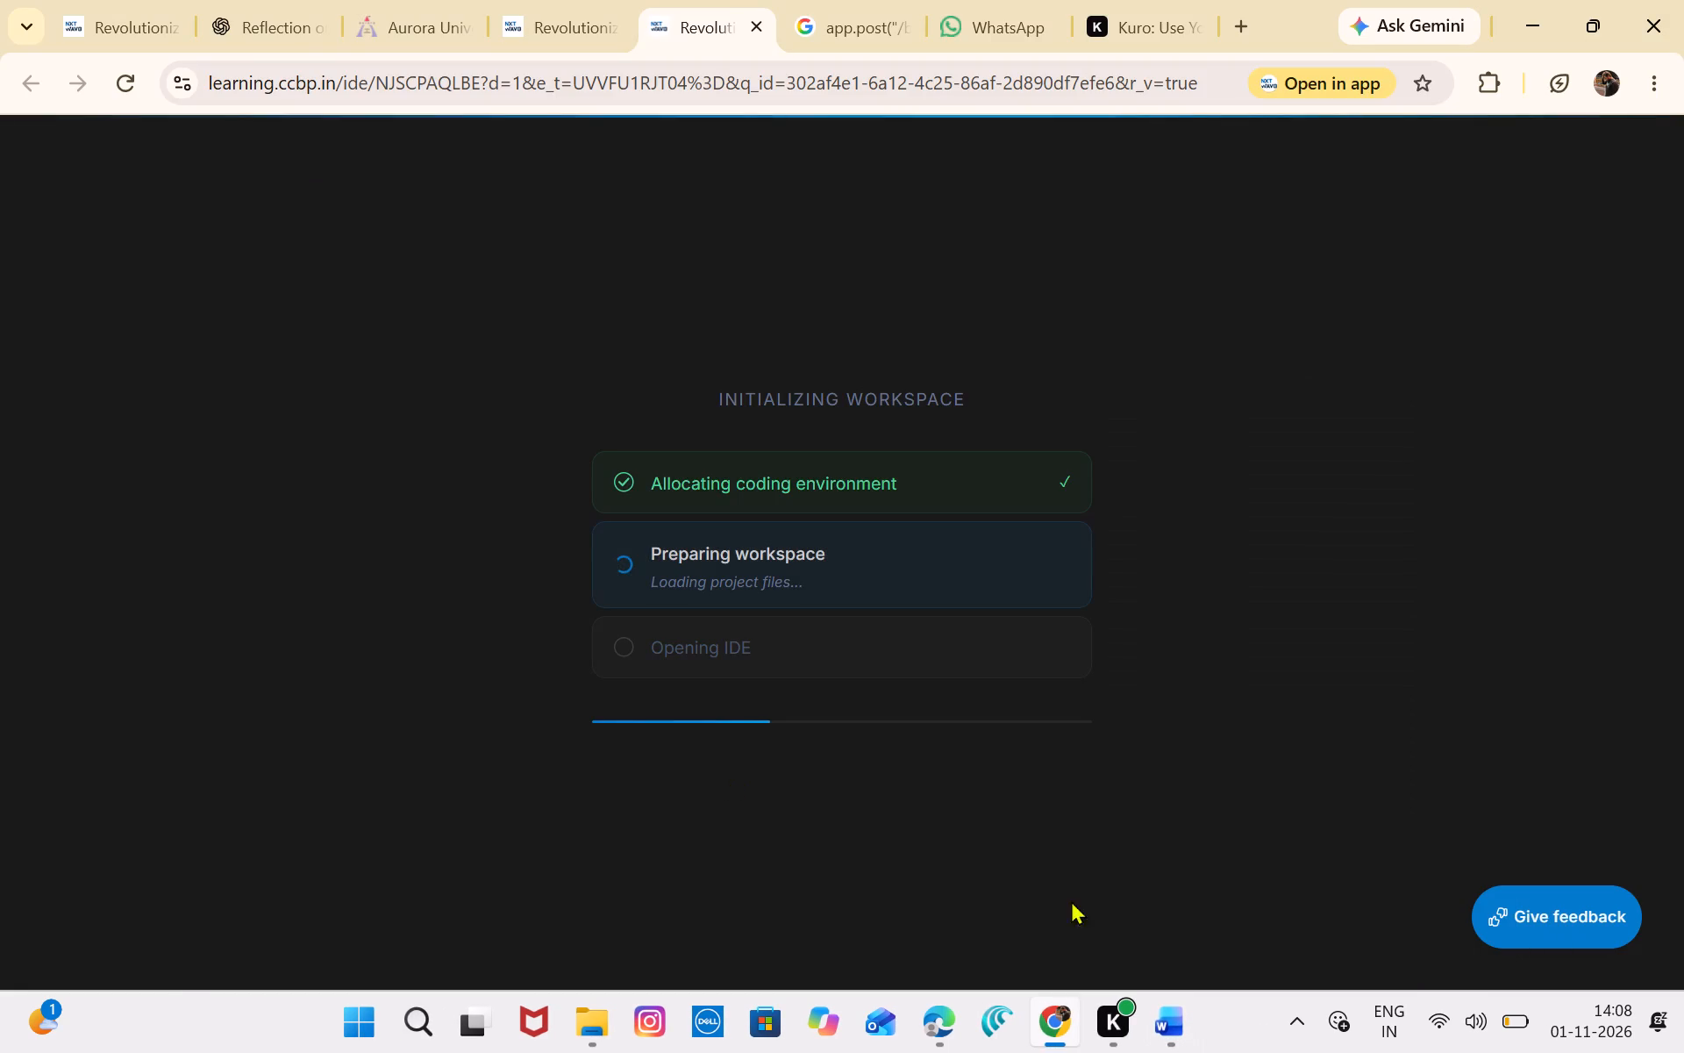
pyautogui.click(1202, 1033)
pyautogui.click(1178, 1024)
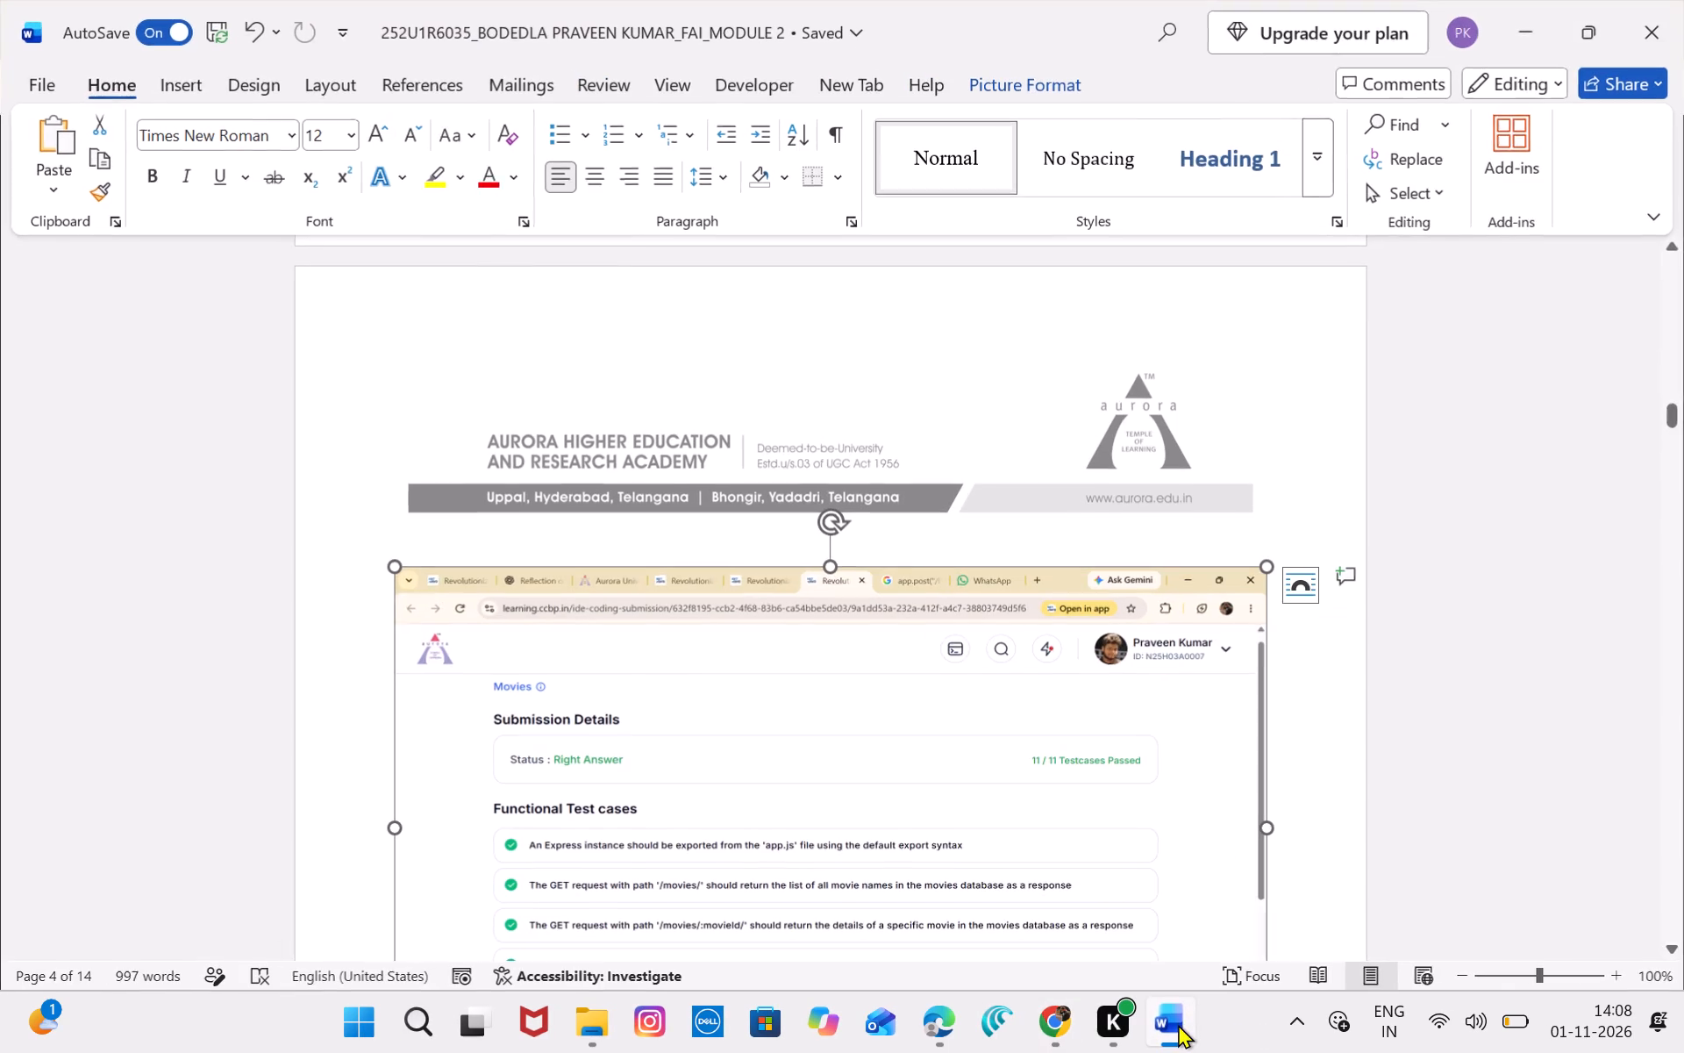
pyautogui.scroll(-1, 1128, 795)
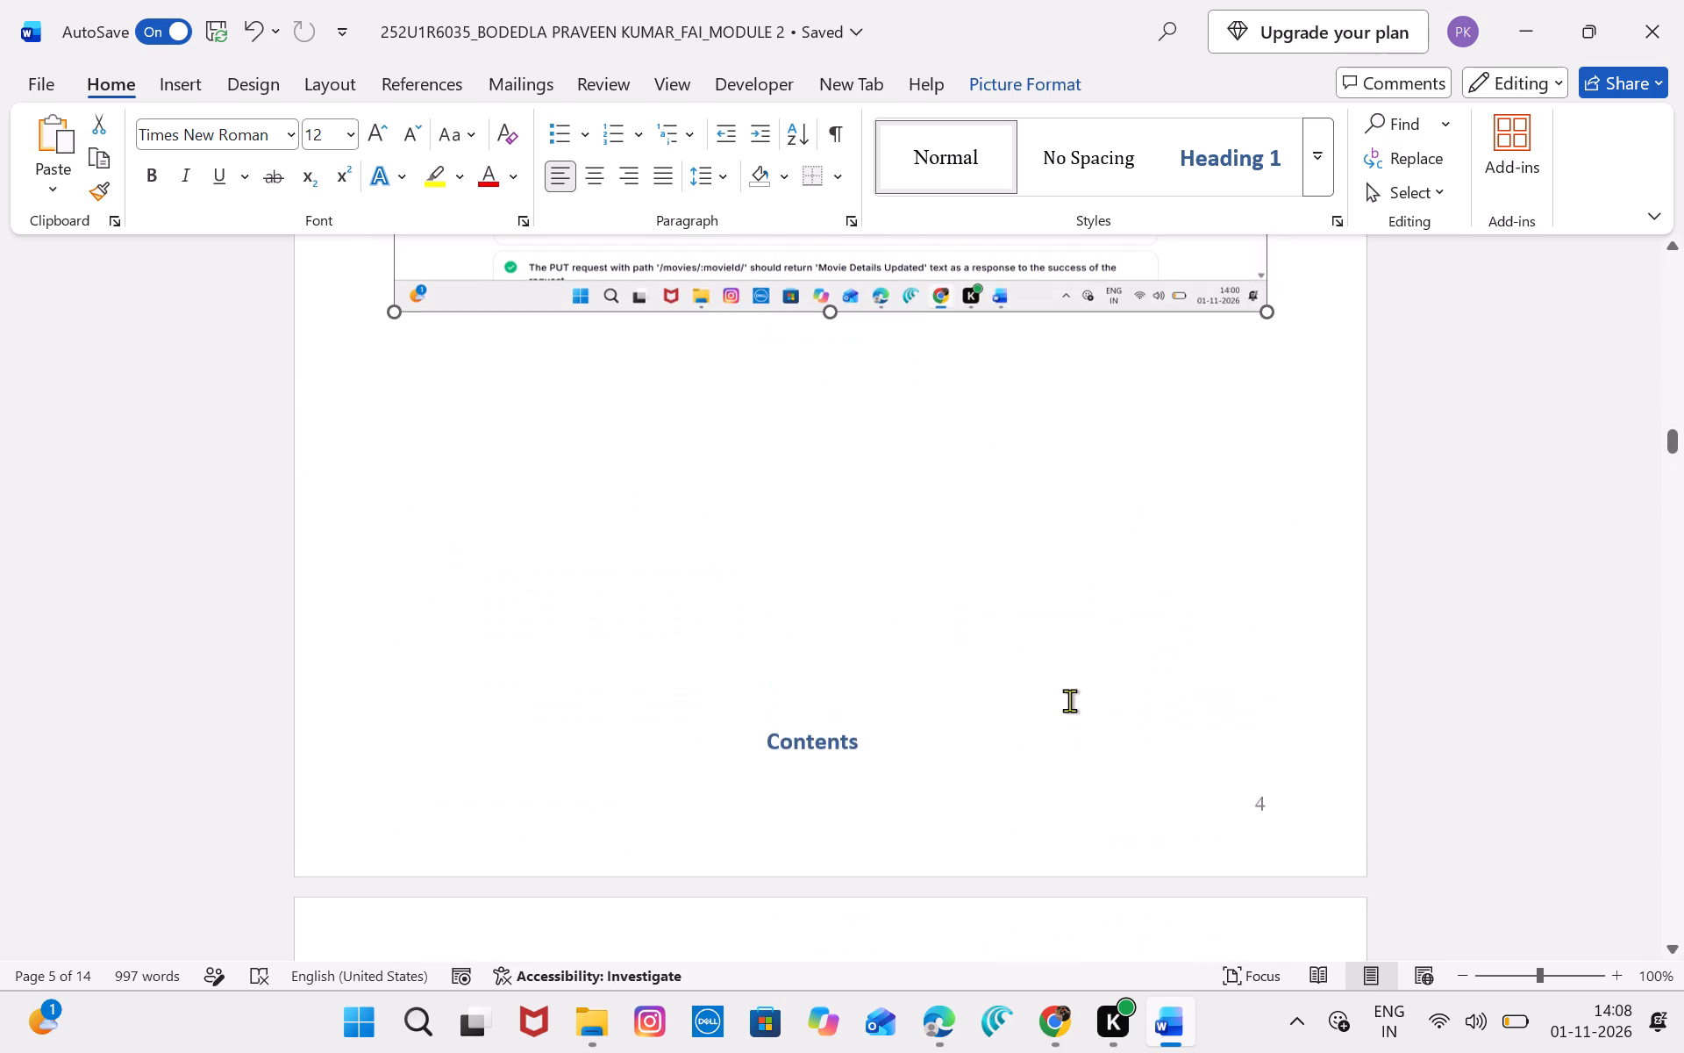
pyautogui.moveTo(764, 741); pyautogui.dragTo(776, 799)
pyautogui.scroll(1, 776, 799)
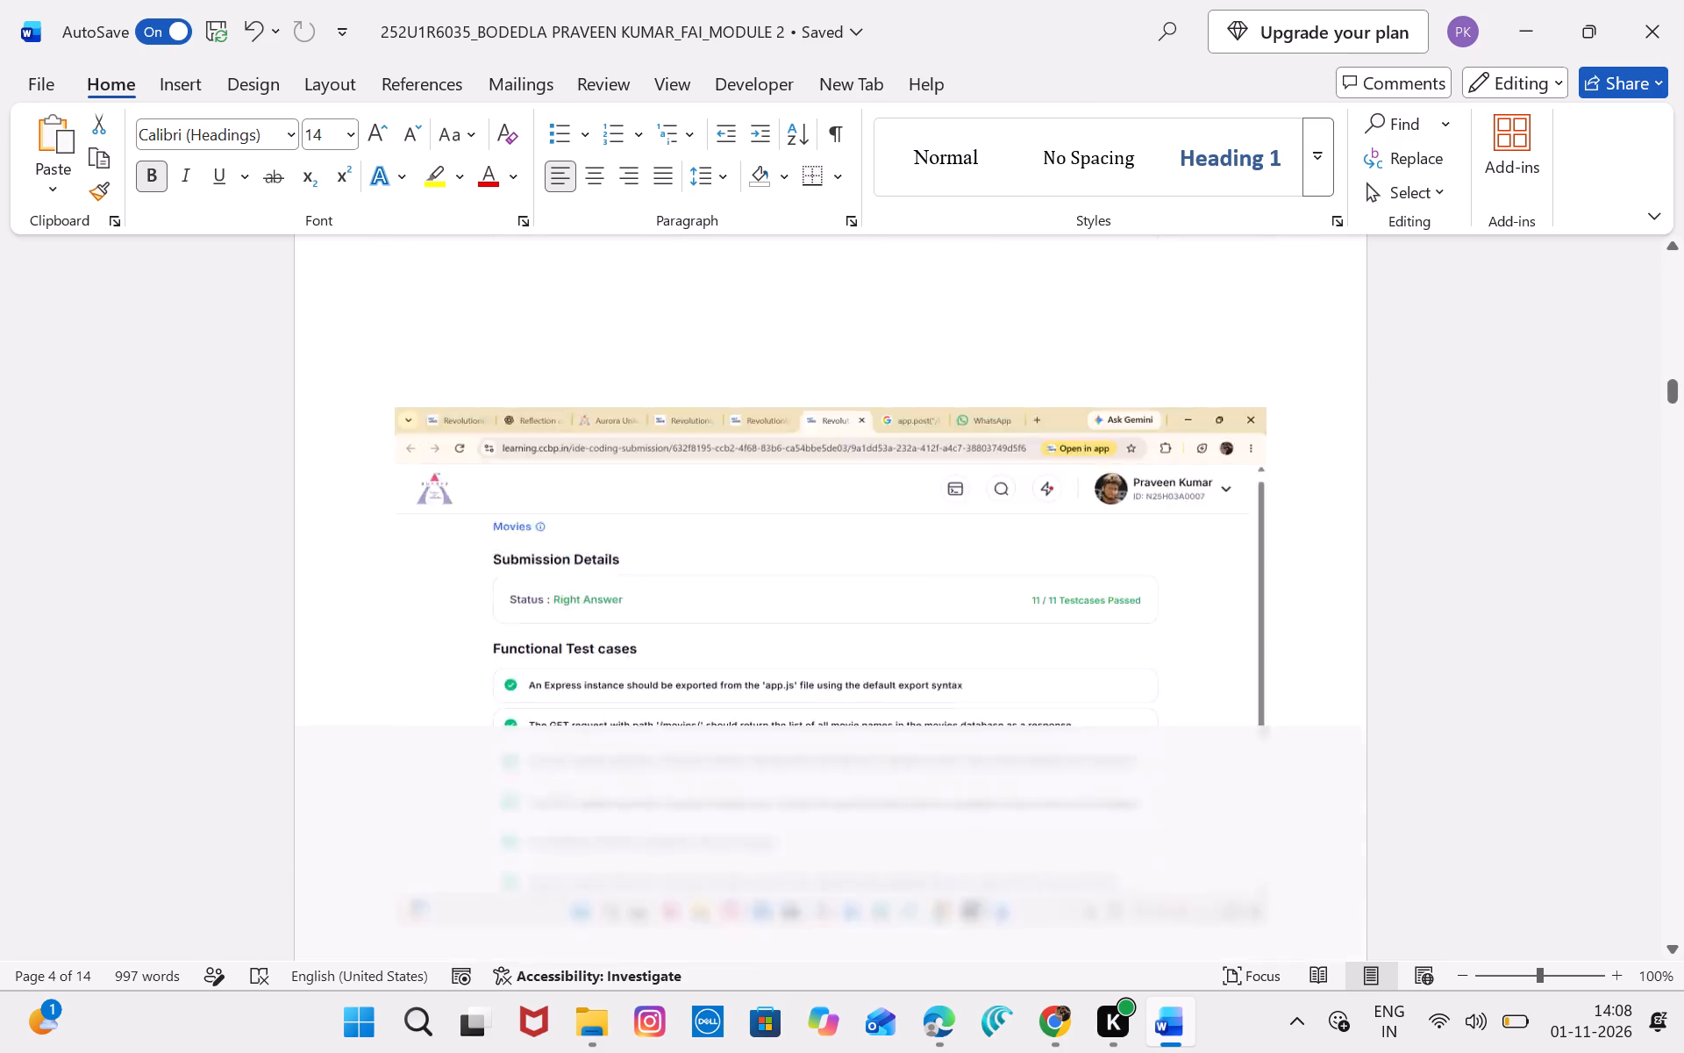
pyautogui.scroll(1, 776, 799)
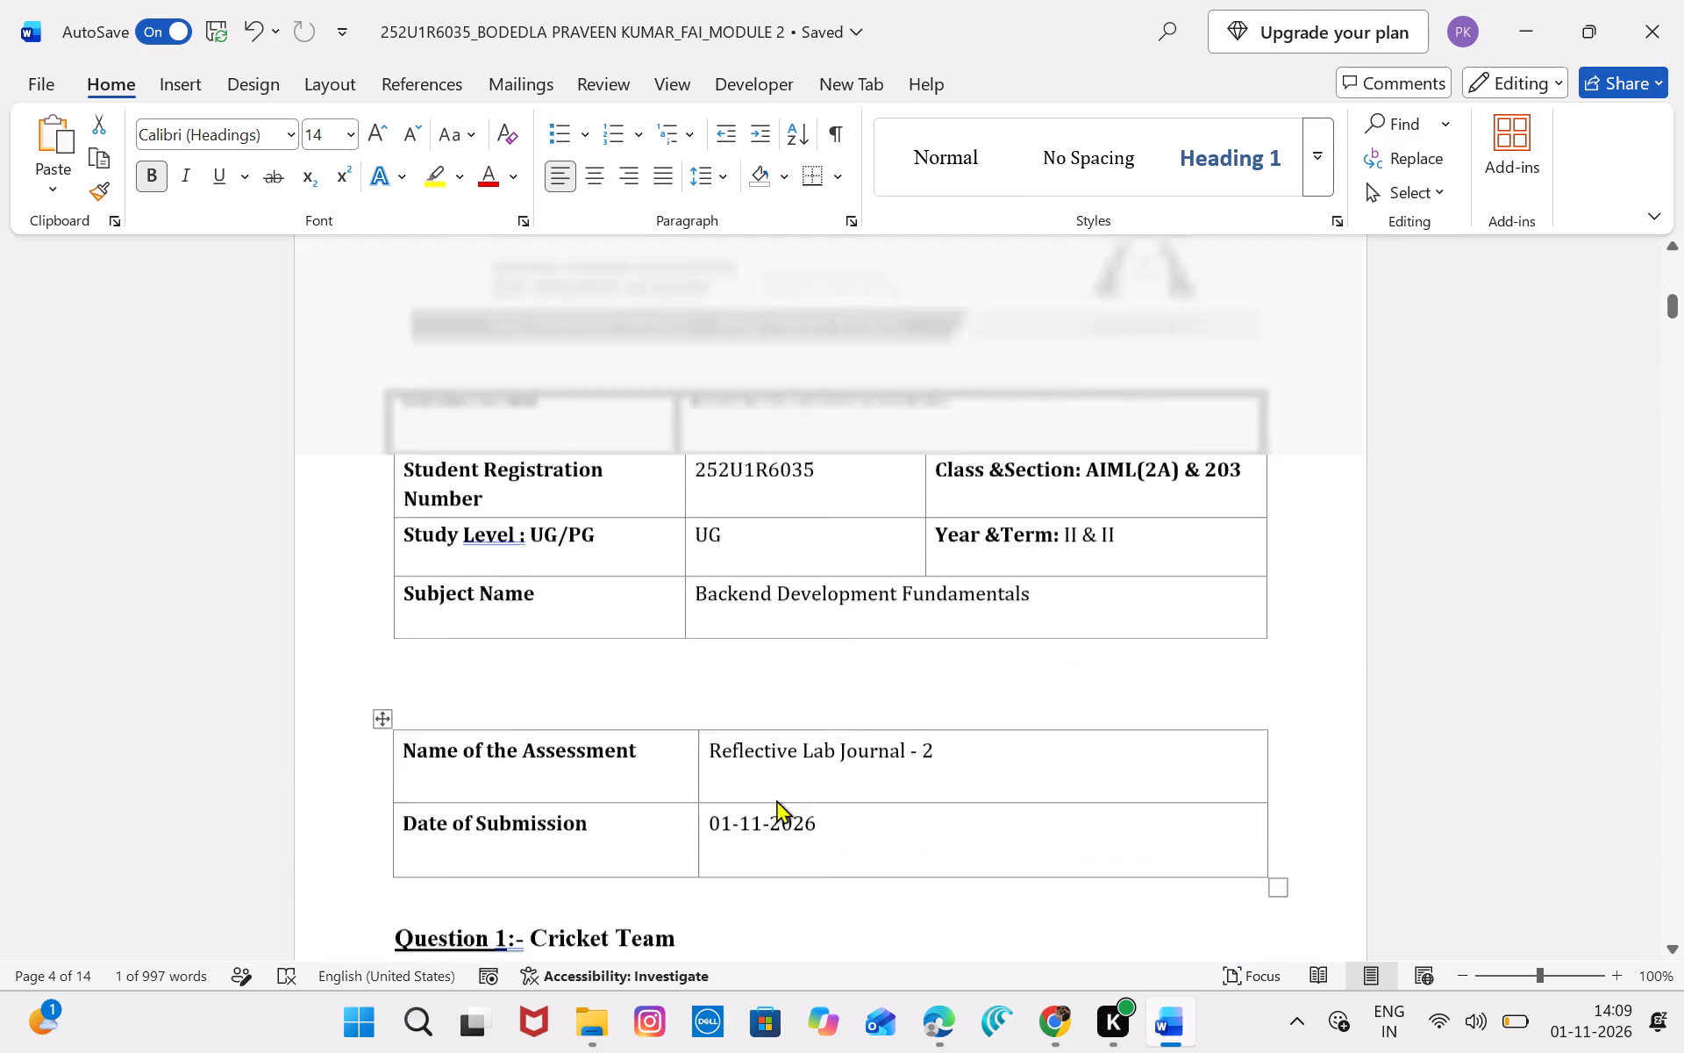
pyautogui.scroll(1, 776, 799)
pyautogui.scroll(-1, 776, 799)
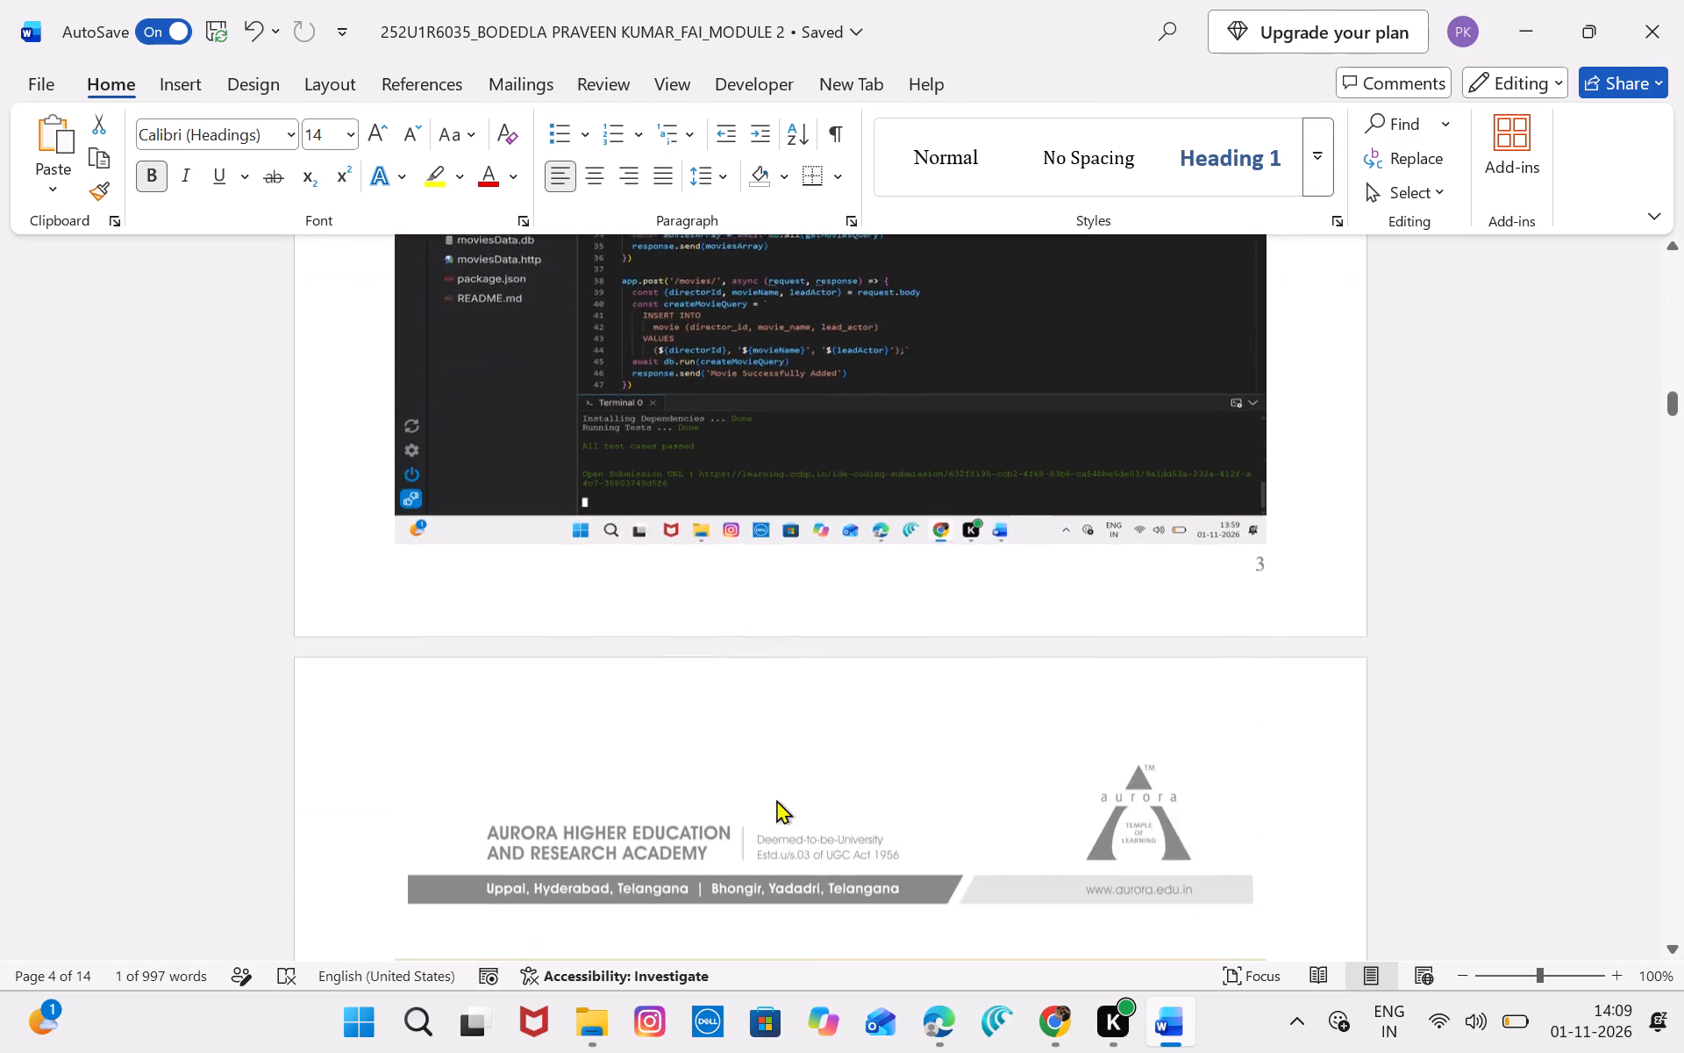
pyautogui.scroll(-1, 776, 799)
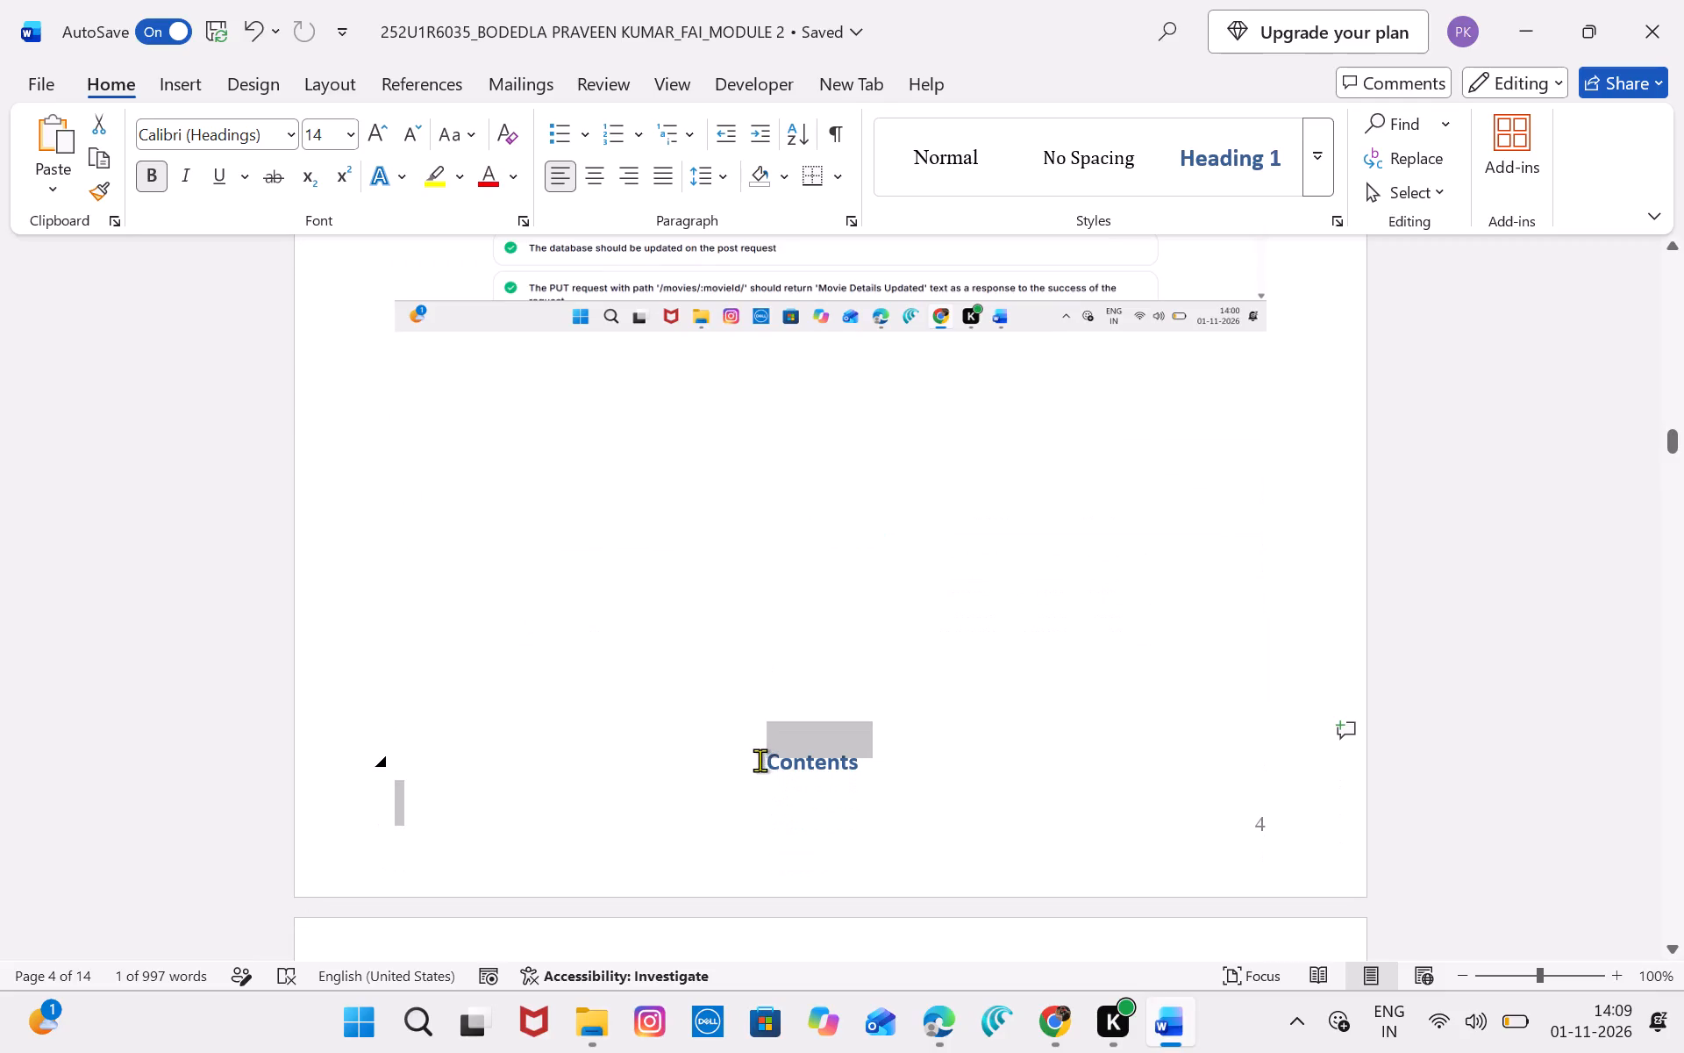
pyautogui.click(760, 760)
pyautogui.moveTo(760, 760); pyautogui.dragTo(905, 1052)
pyautogui.press('BackSpace')
# Add the heading "Question 3:- Covid-19 India" on a new line below the Movies submission screenshot, pasting the copied title.
pyautogui.scroll(-1, 709, 702)
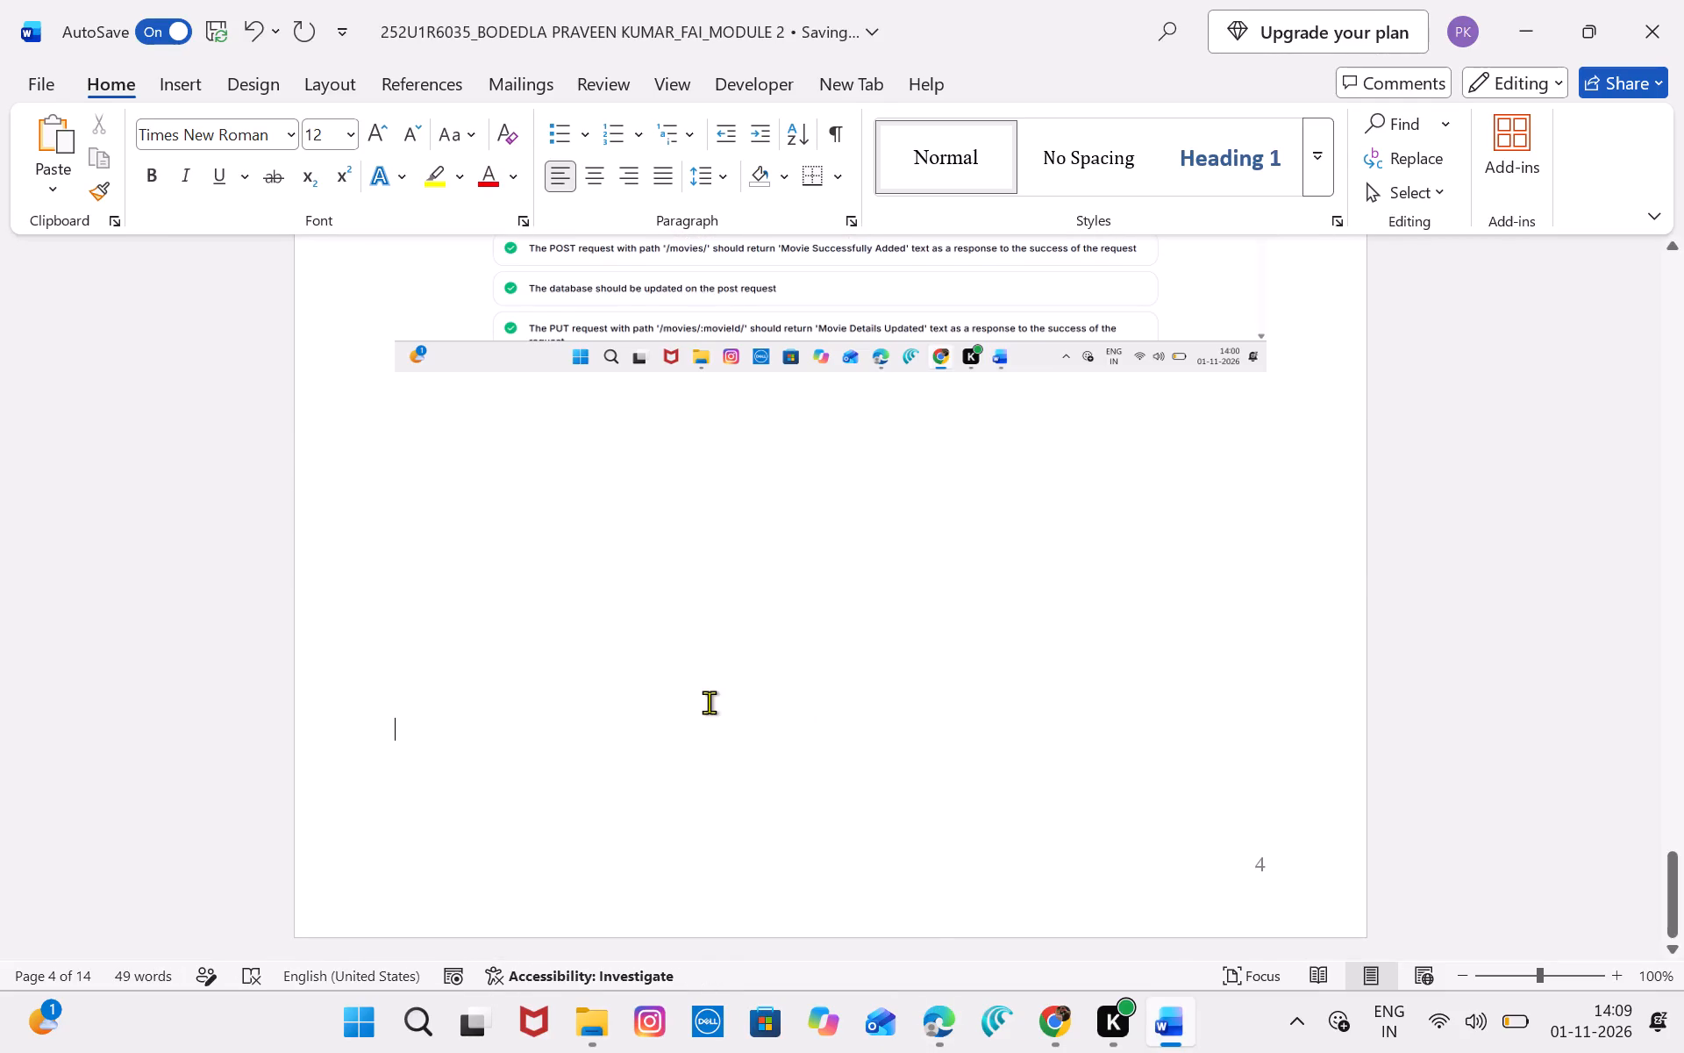
pyautogui.scroll(-3, 709, 702)
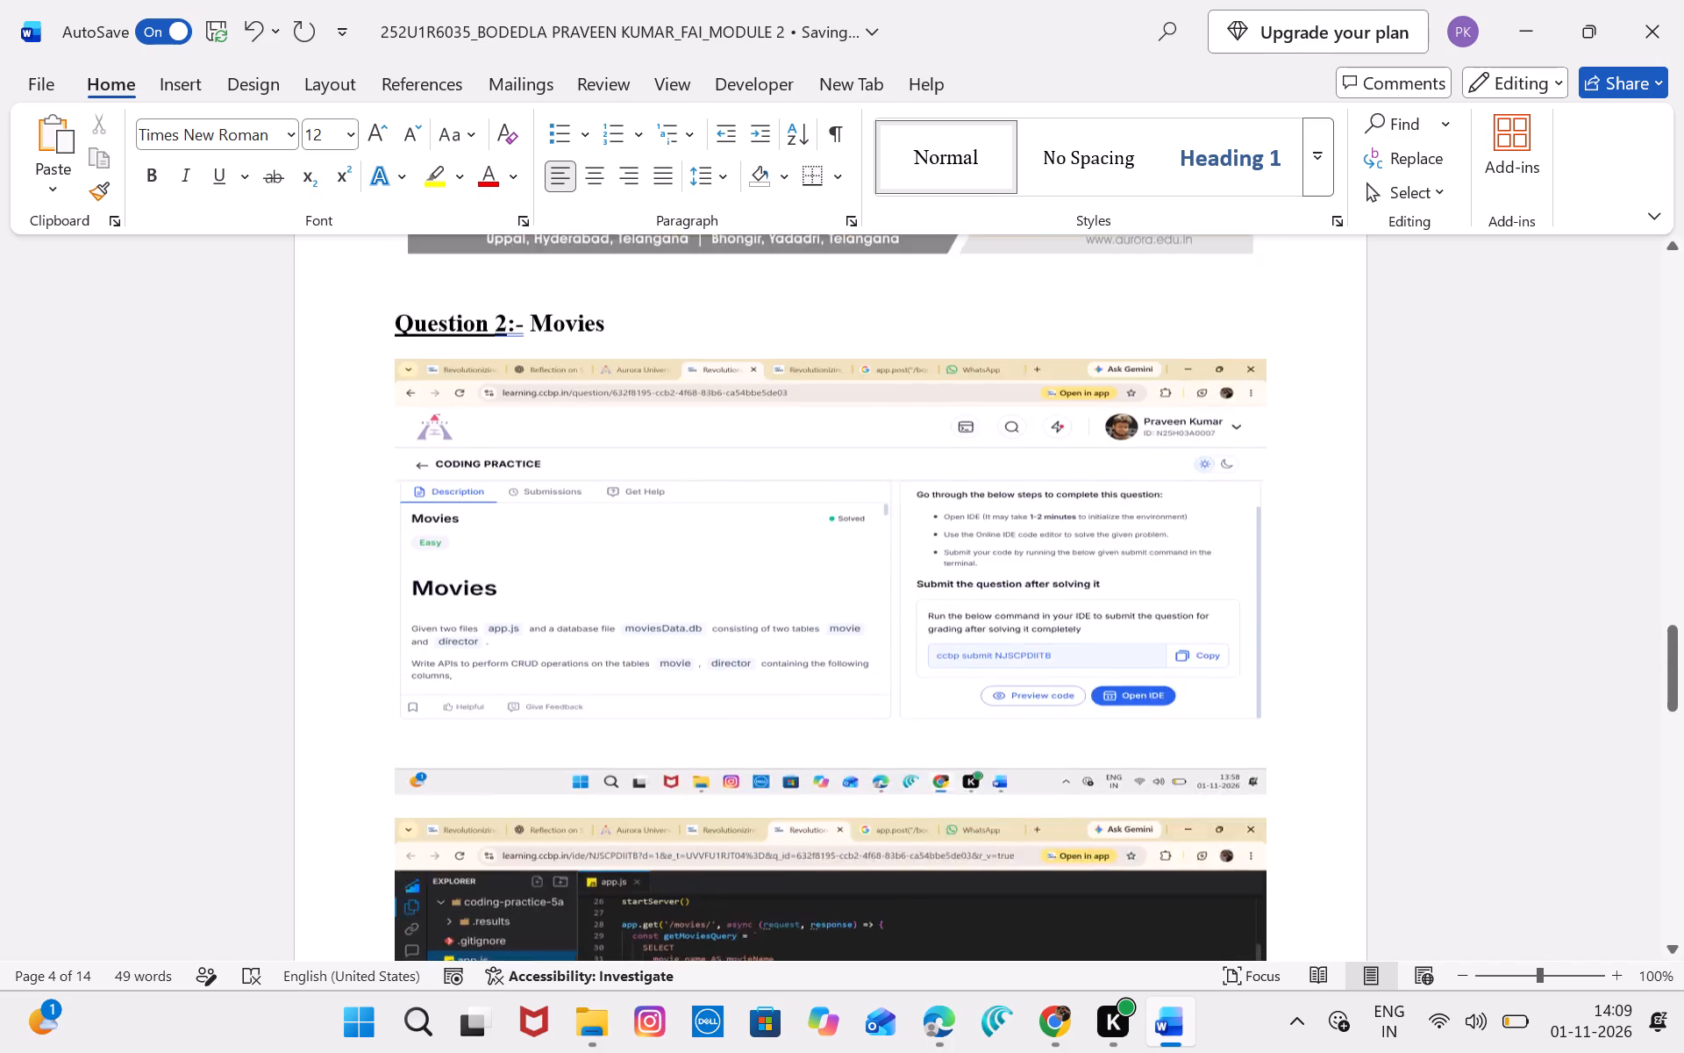
pyautogui.scroll(-1, 709, 702)
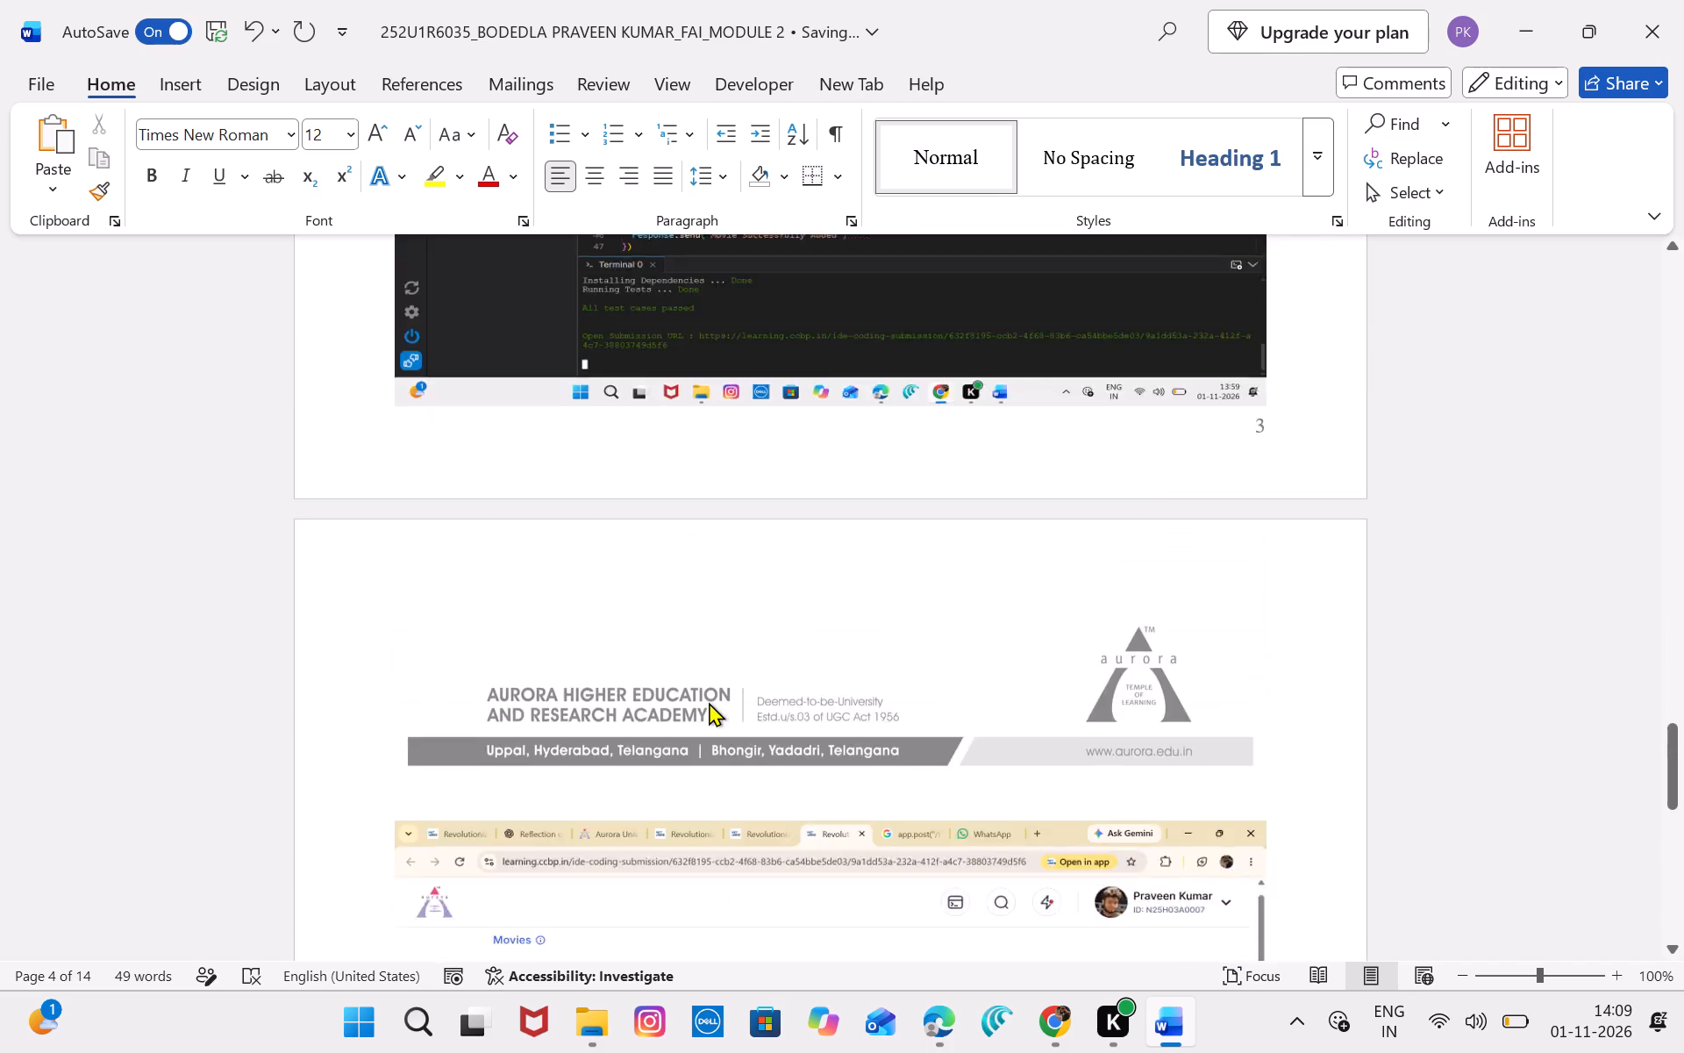
pyautogui.scroll(-1, 709, 702)
pyautogui.click(1281, 358)
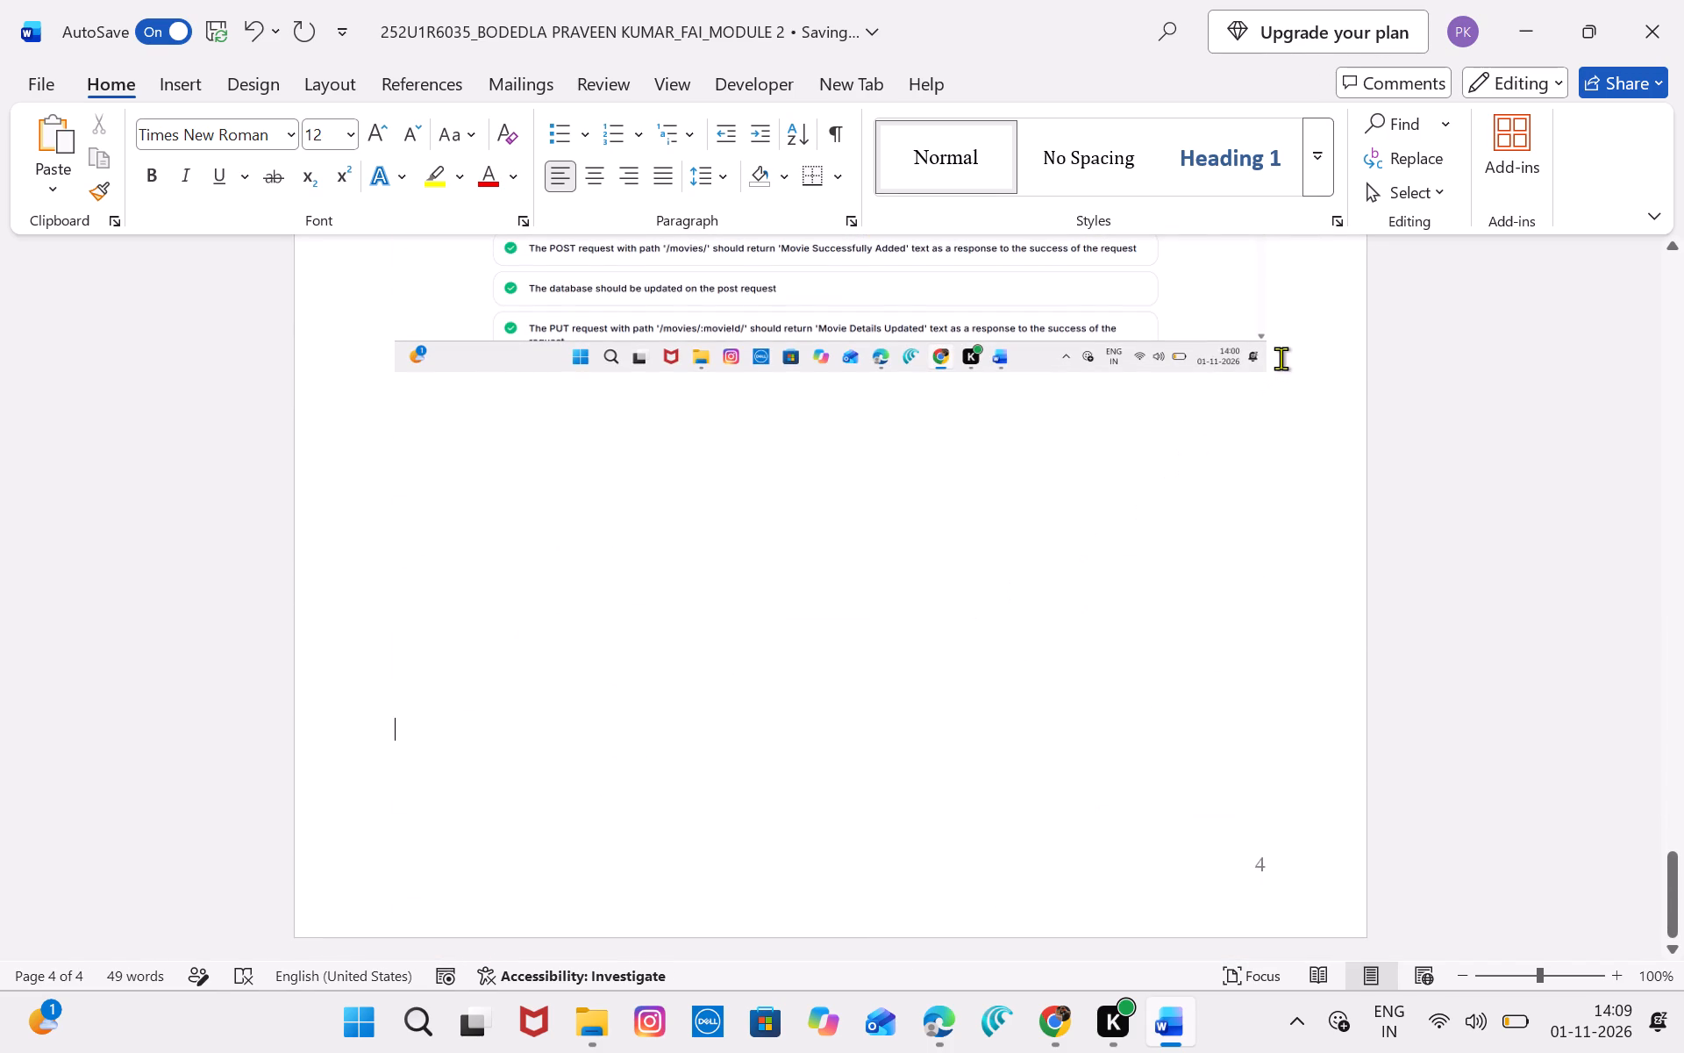
pyautogui.press('Return')
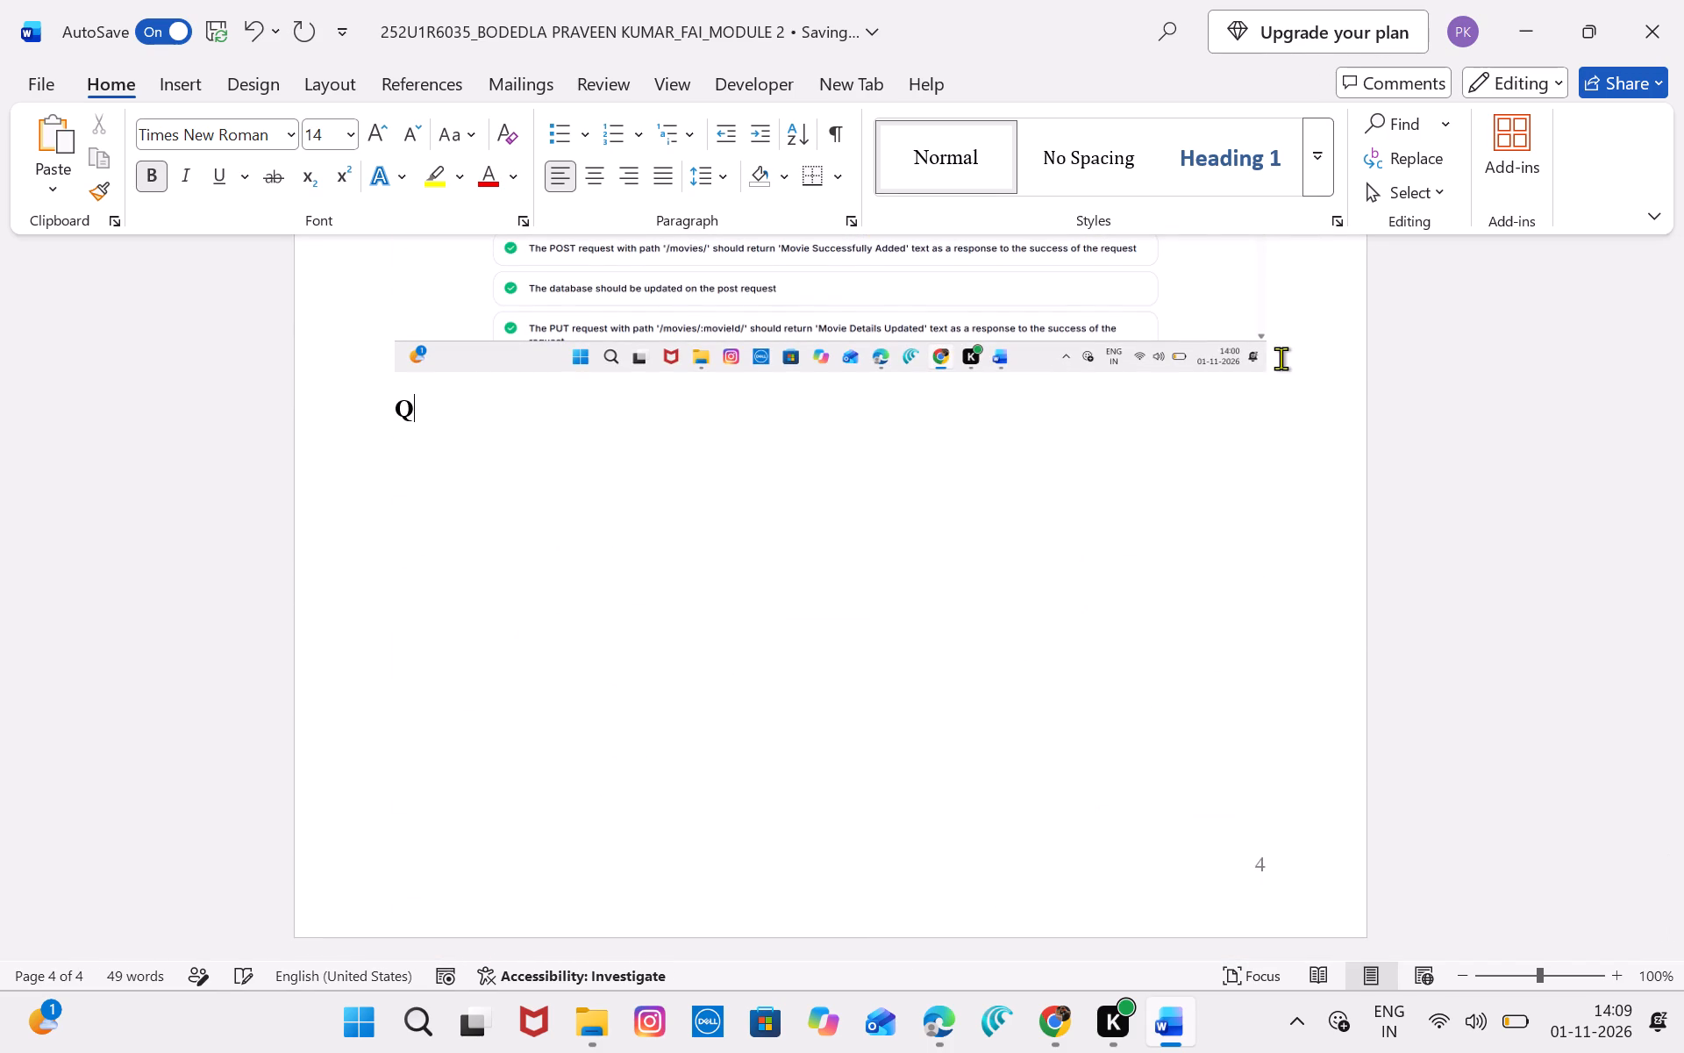
pyautogui.write('uestion 3')
pyautogui.write(':-')
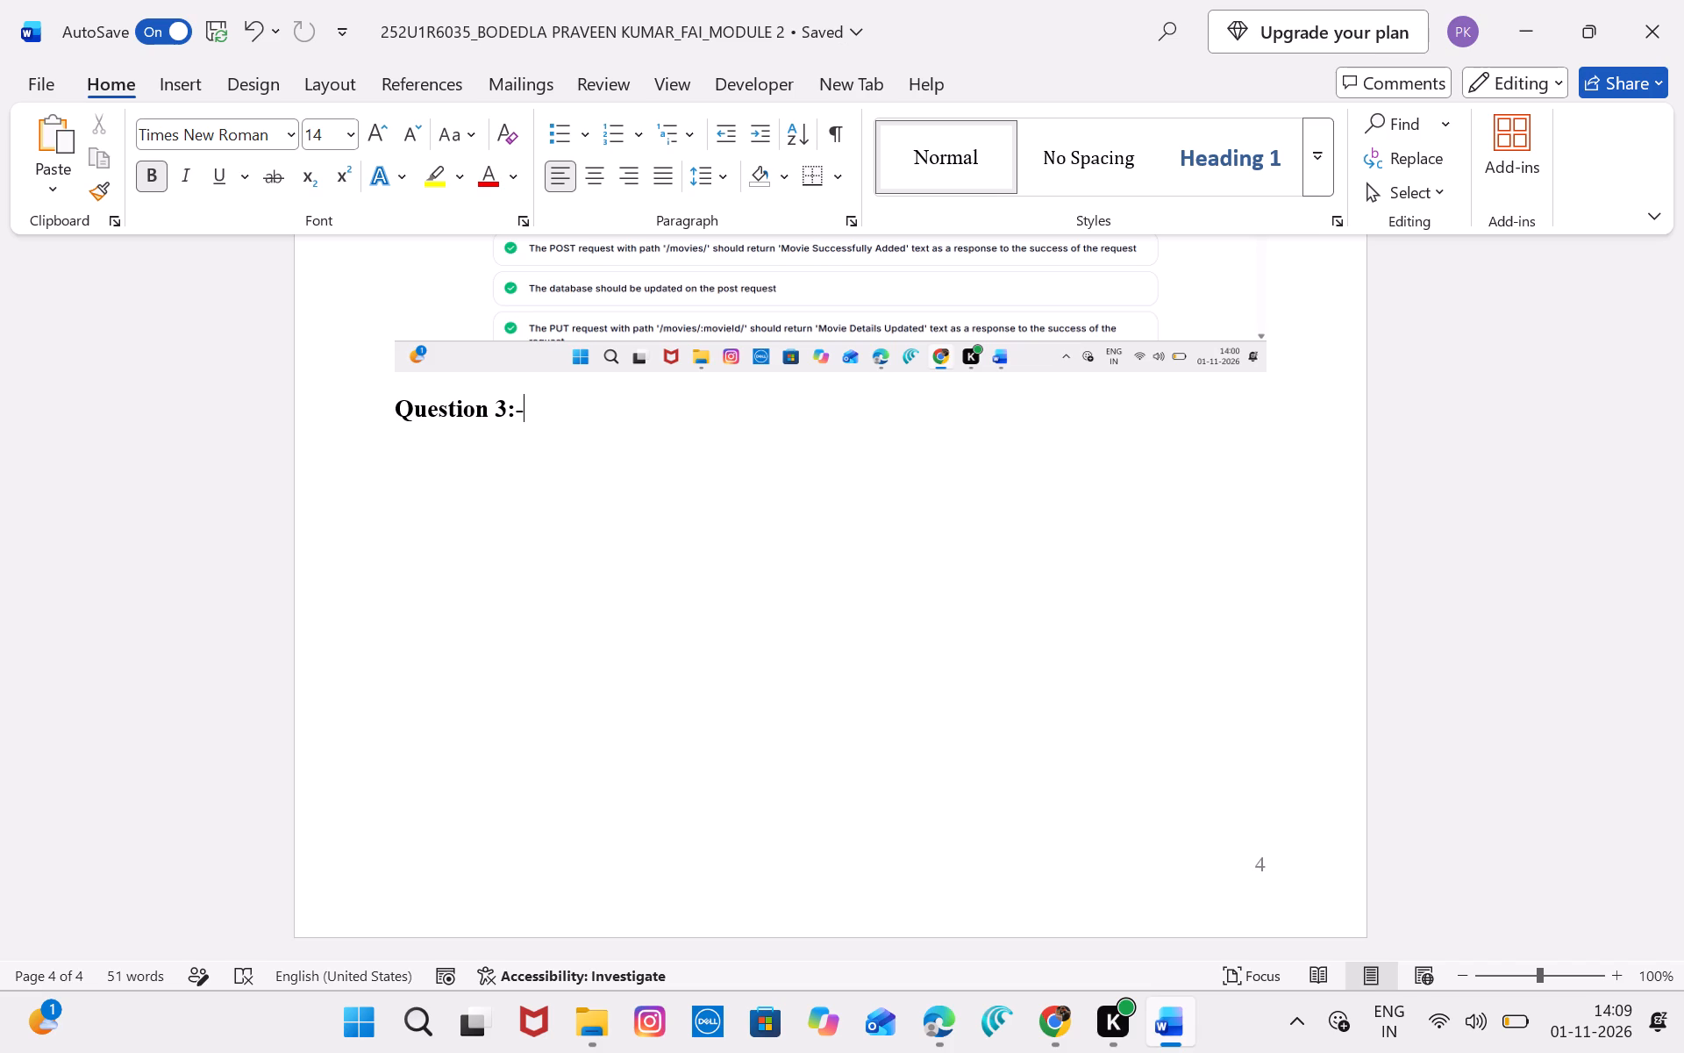
pyautogui.press('space')
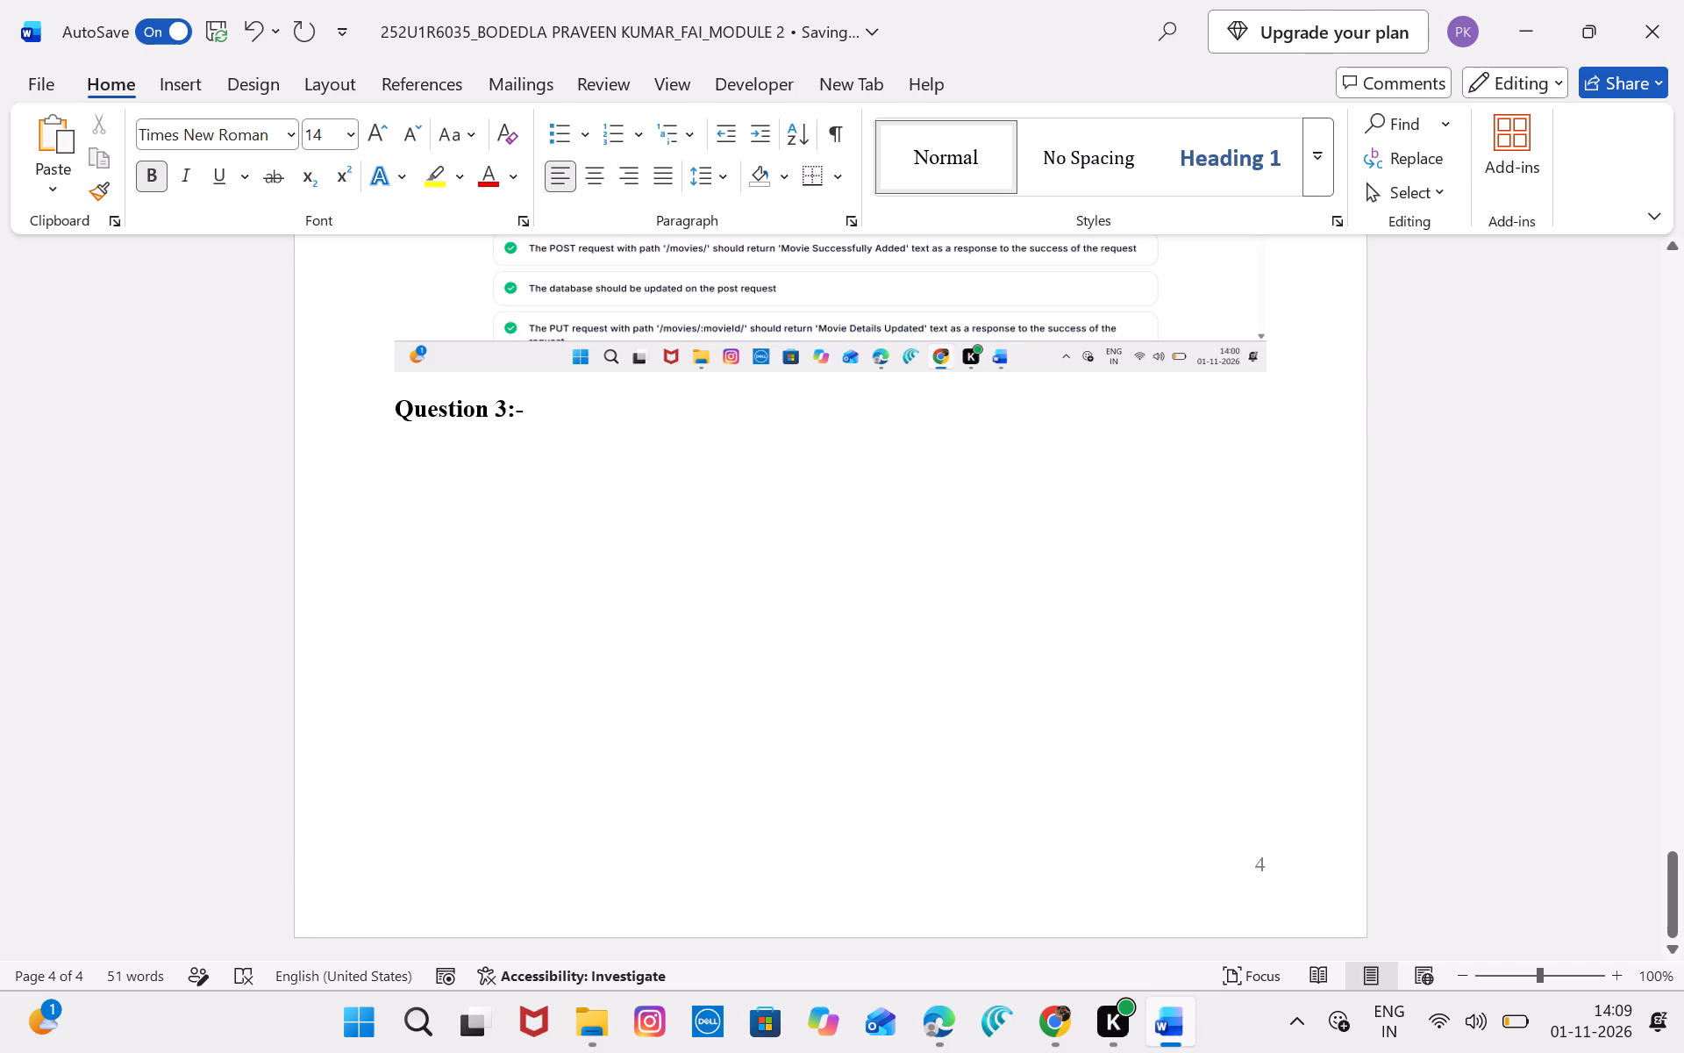
pyautogui.hotkey('ctrl', 'v')
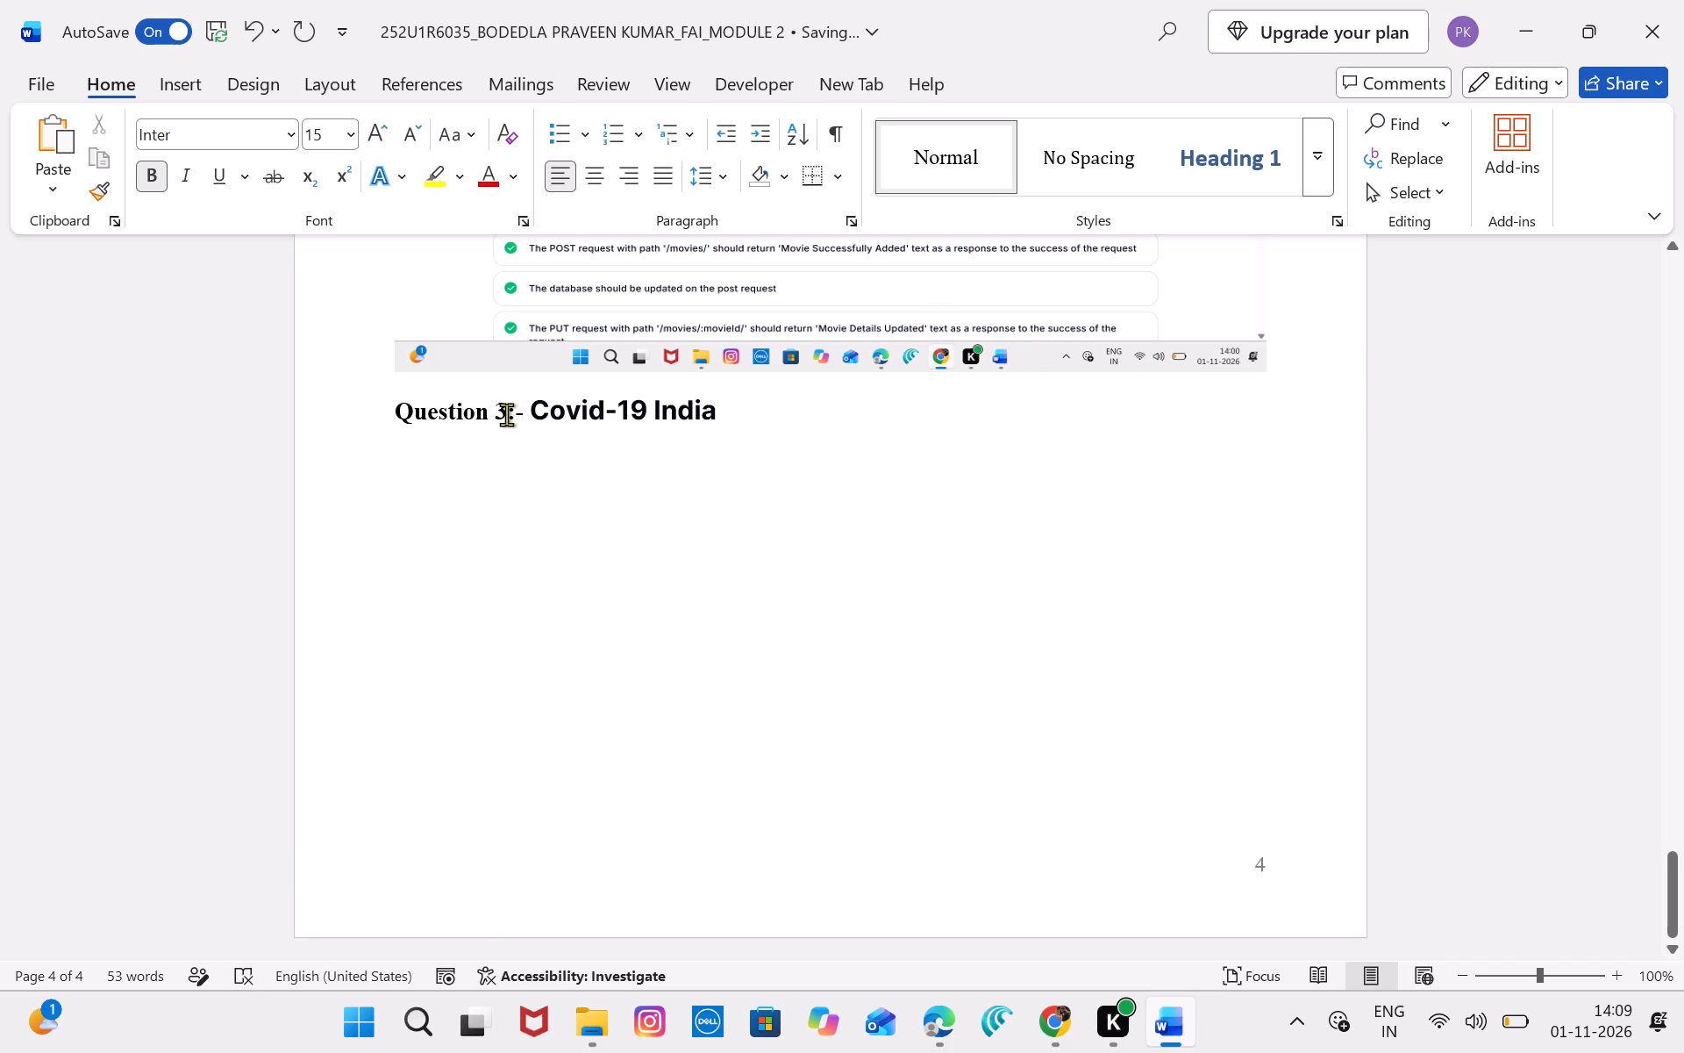
# Underline "Question 3" in the new heading.
pyautogui.moveTo(506, 414); pyautogui.dragTo(396, 412)
pyautogui.click(473, 367)
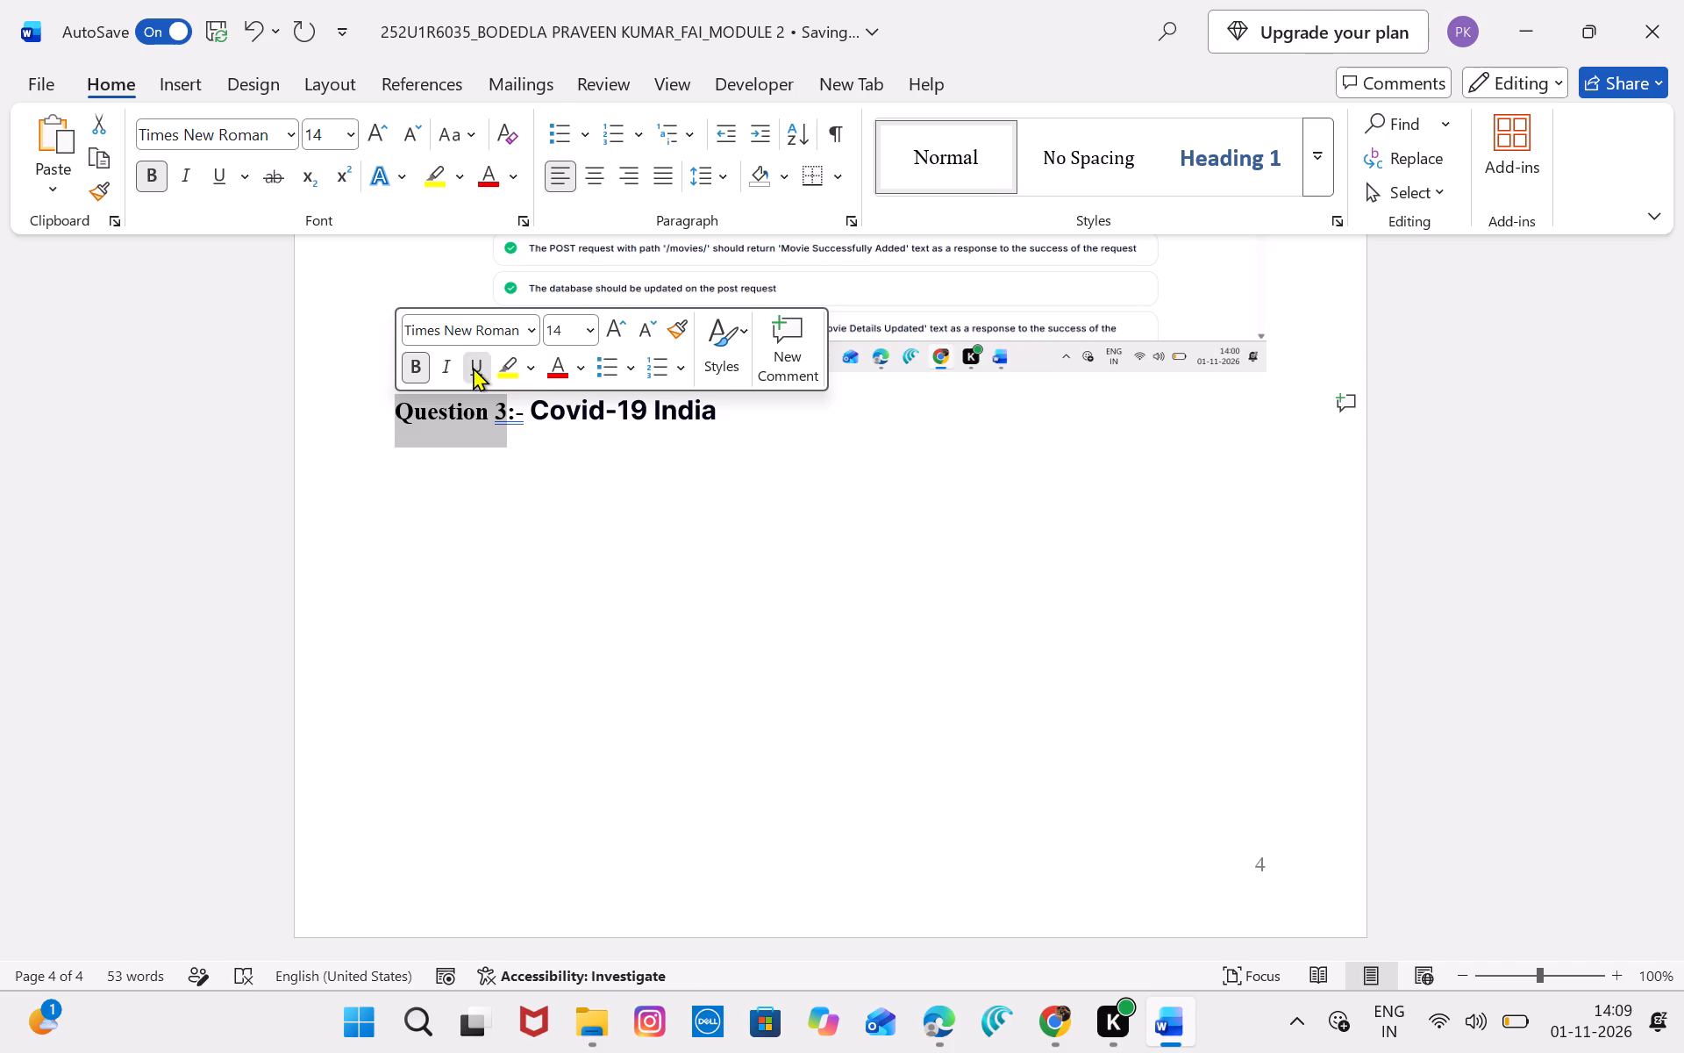
pyautogui.click(484, 437)
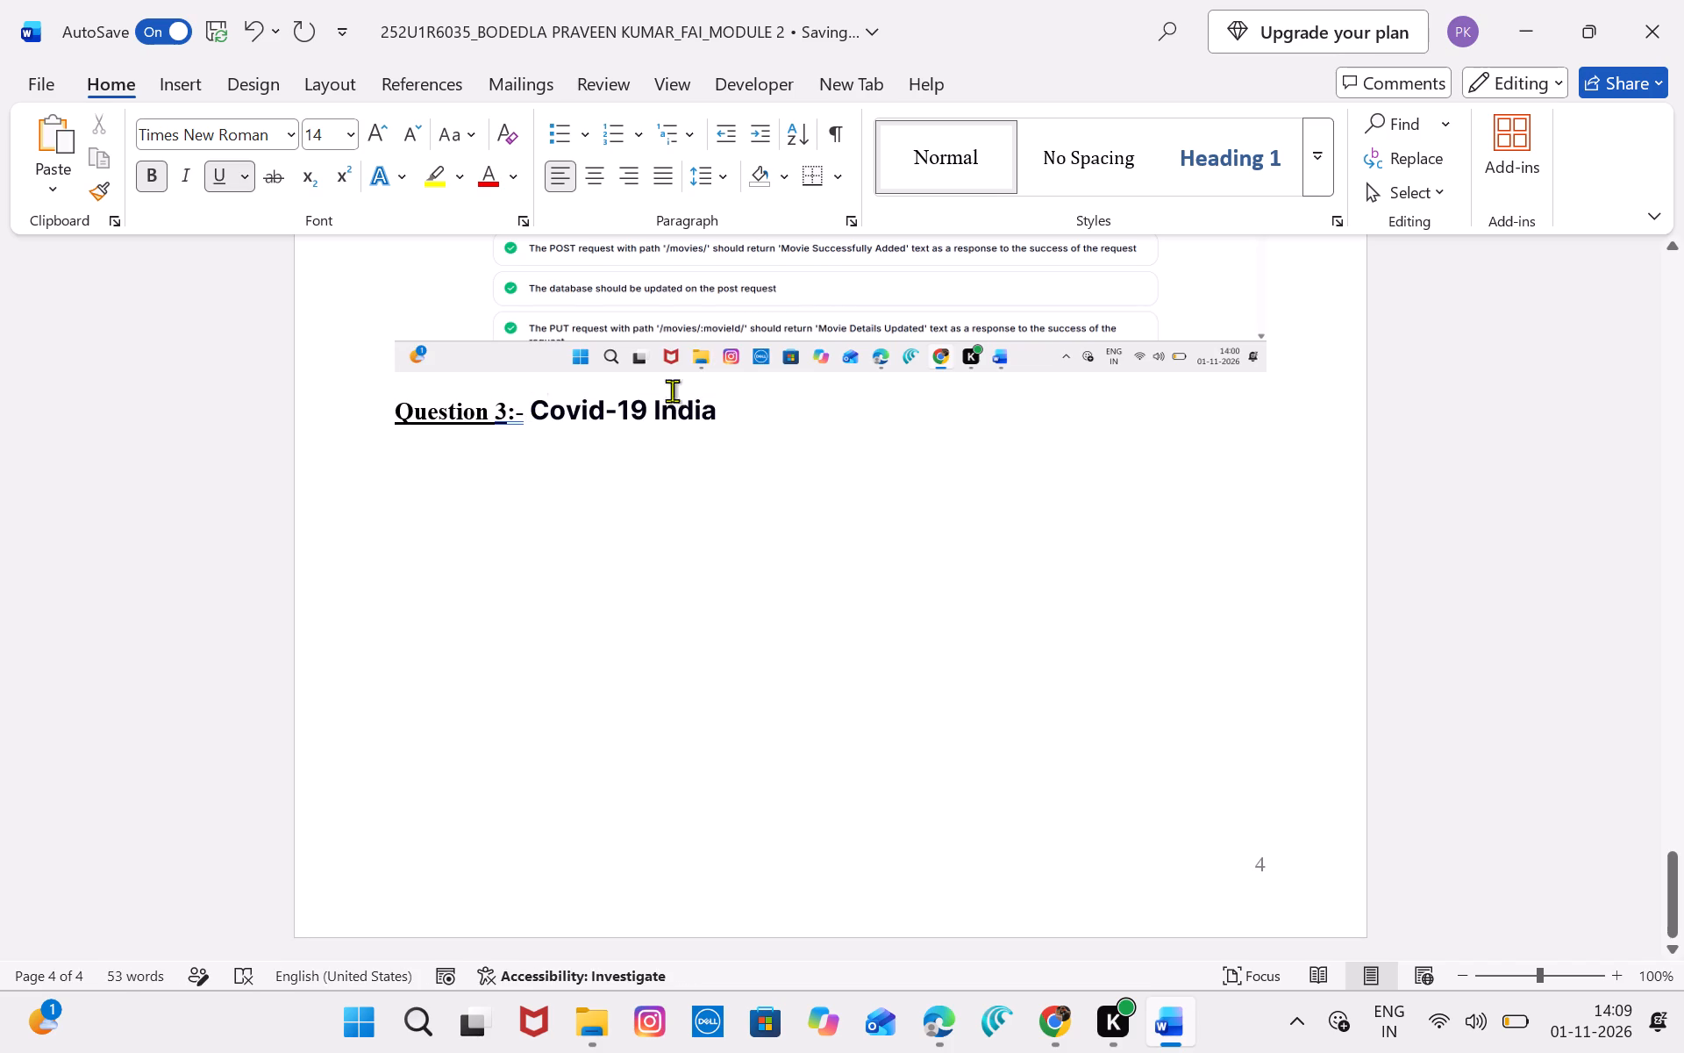
# Change the font of "Covid-19 India" in the Question 3 heading to Times New Roman.
pyautogui.moveTo(531, 408); pyautogui.dragTo(739, 416)
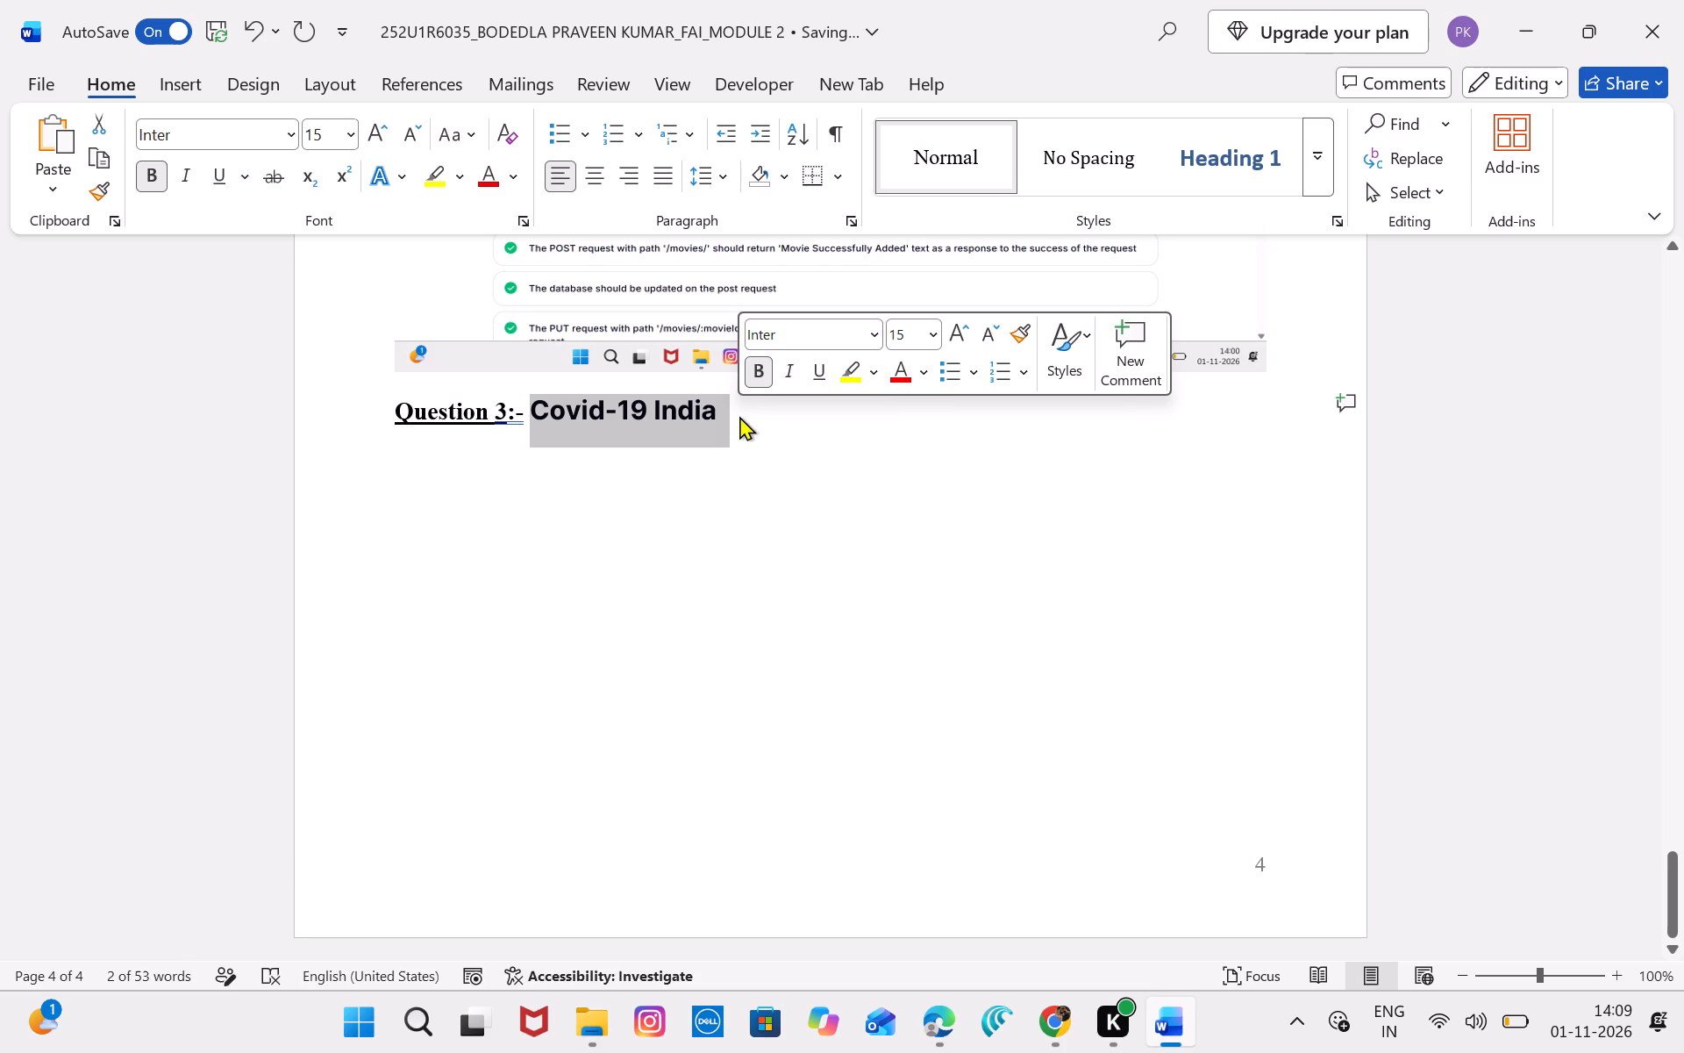
pyautogui.click(869, 336)
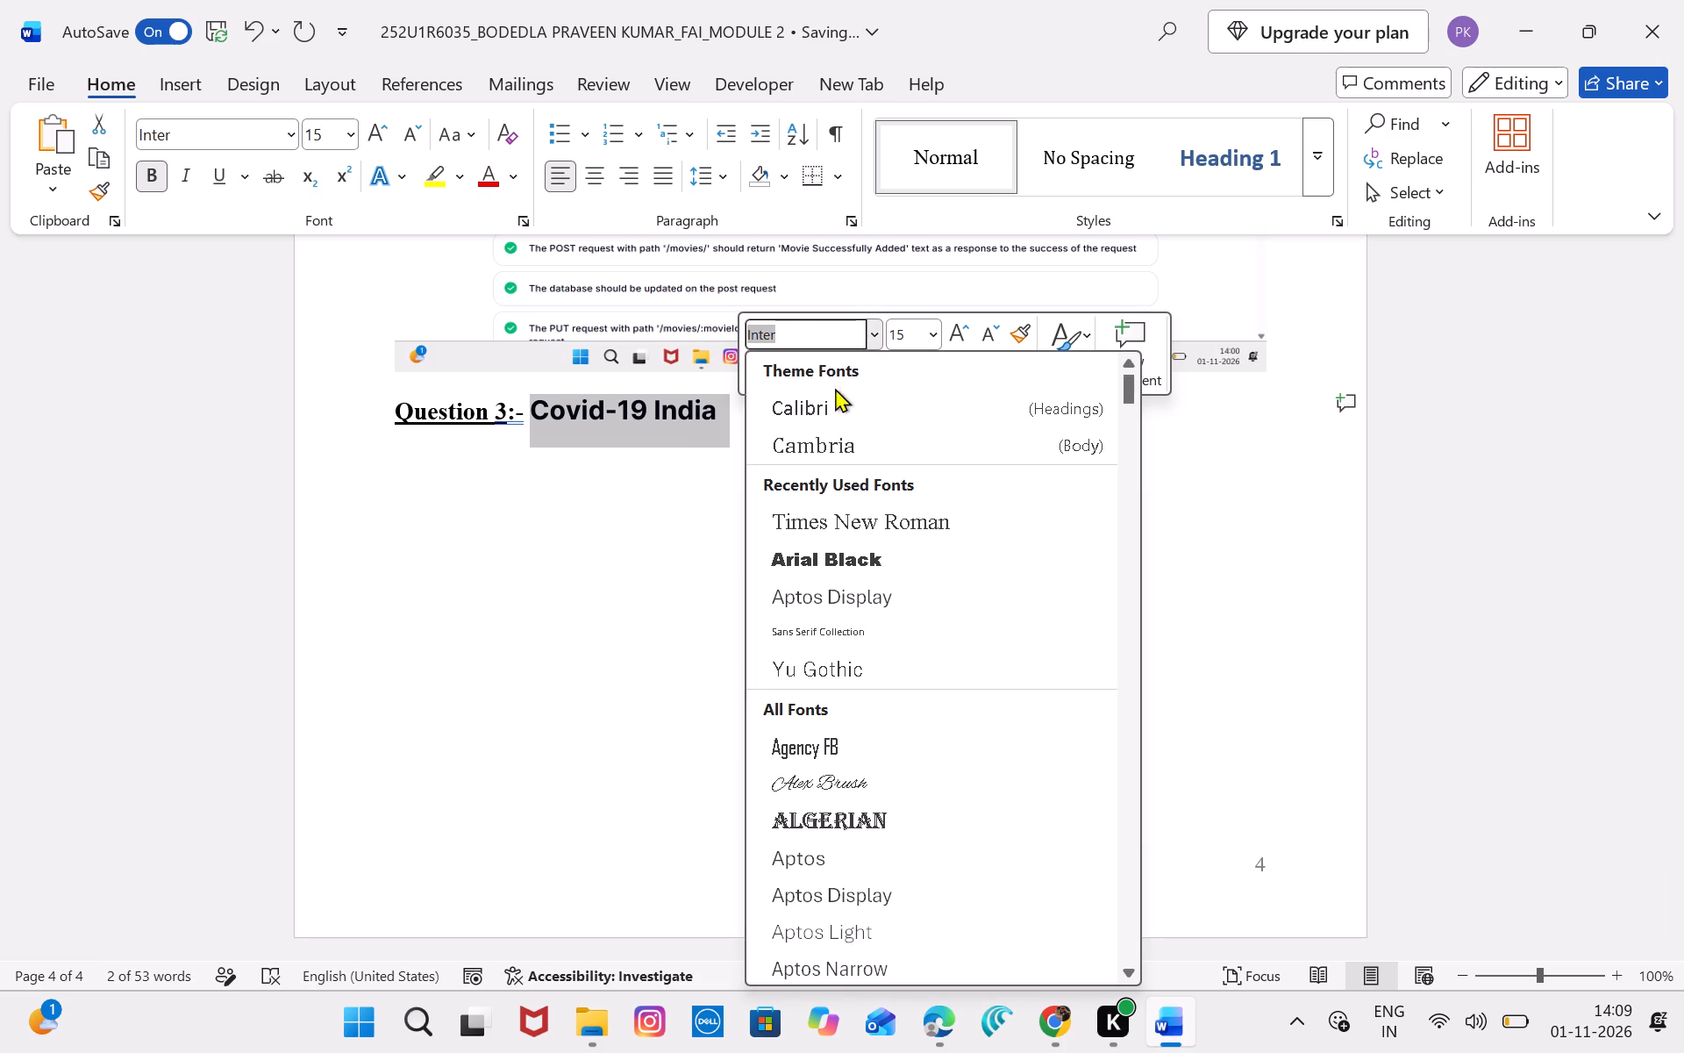
pyautogui.click(819, 522)
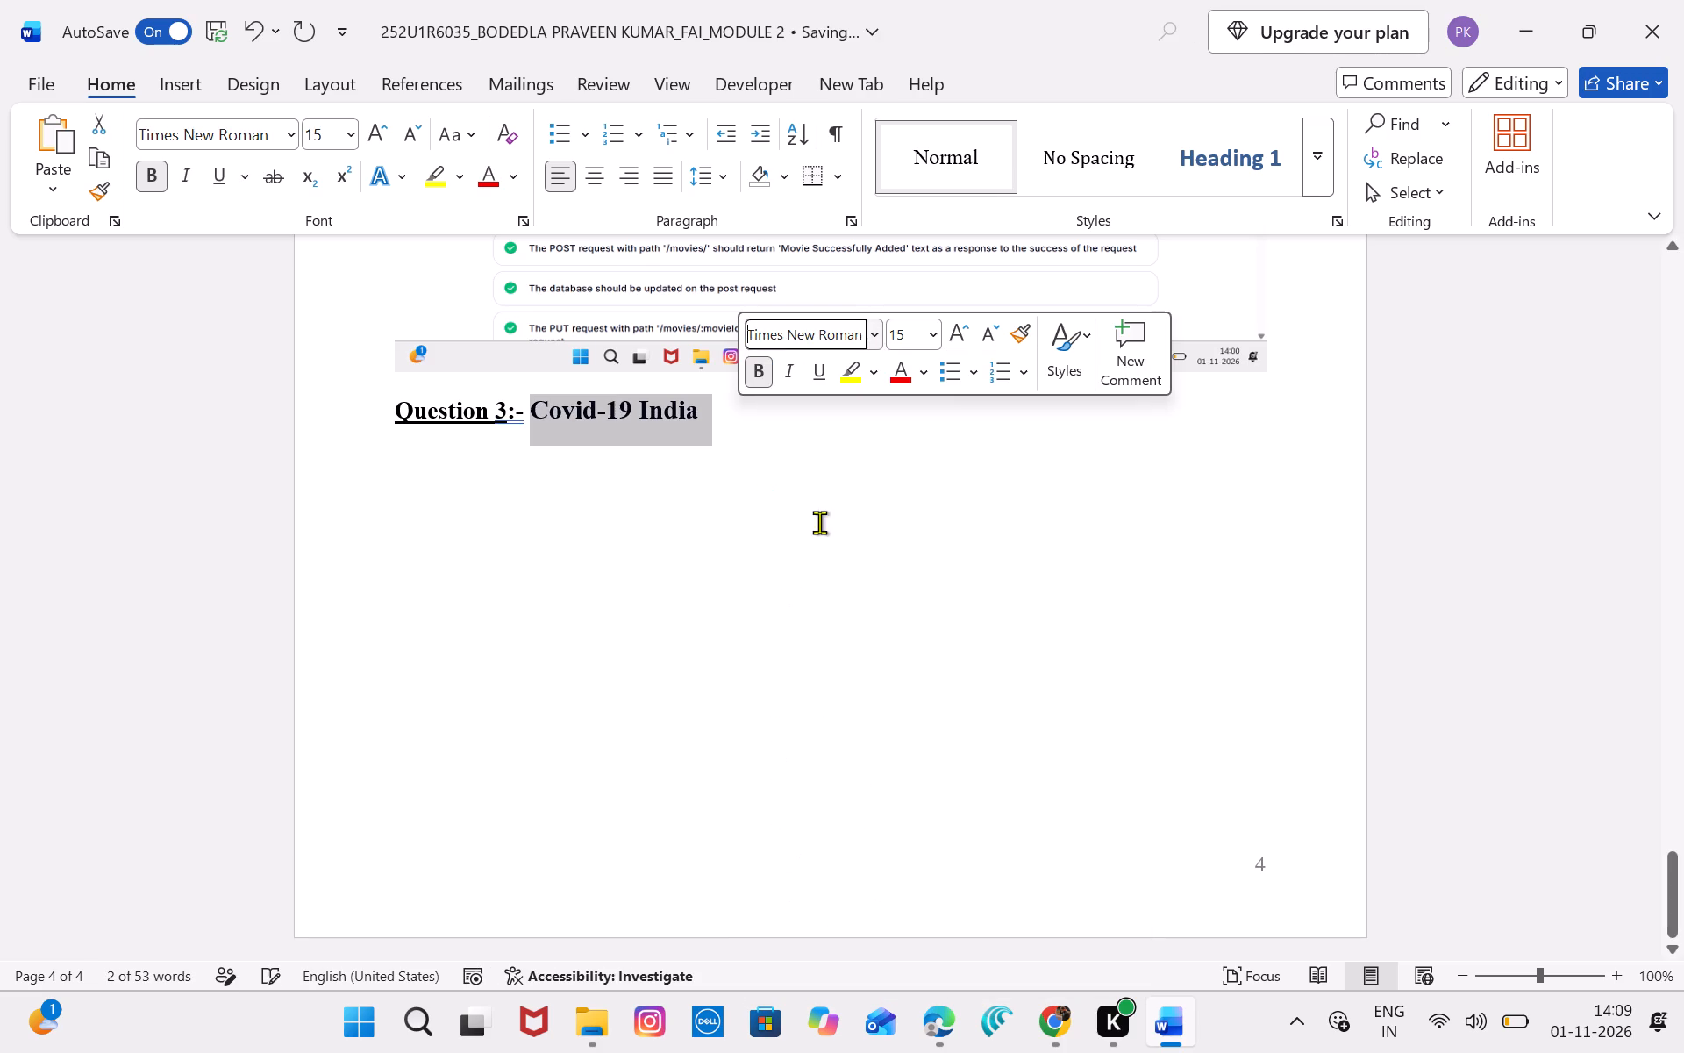
pyautogui.click(717, 392)
# Reduce the height of the Movies submission screenshot on page 4, keeping its width.
pyautogui.scroll(1, 717, 392)
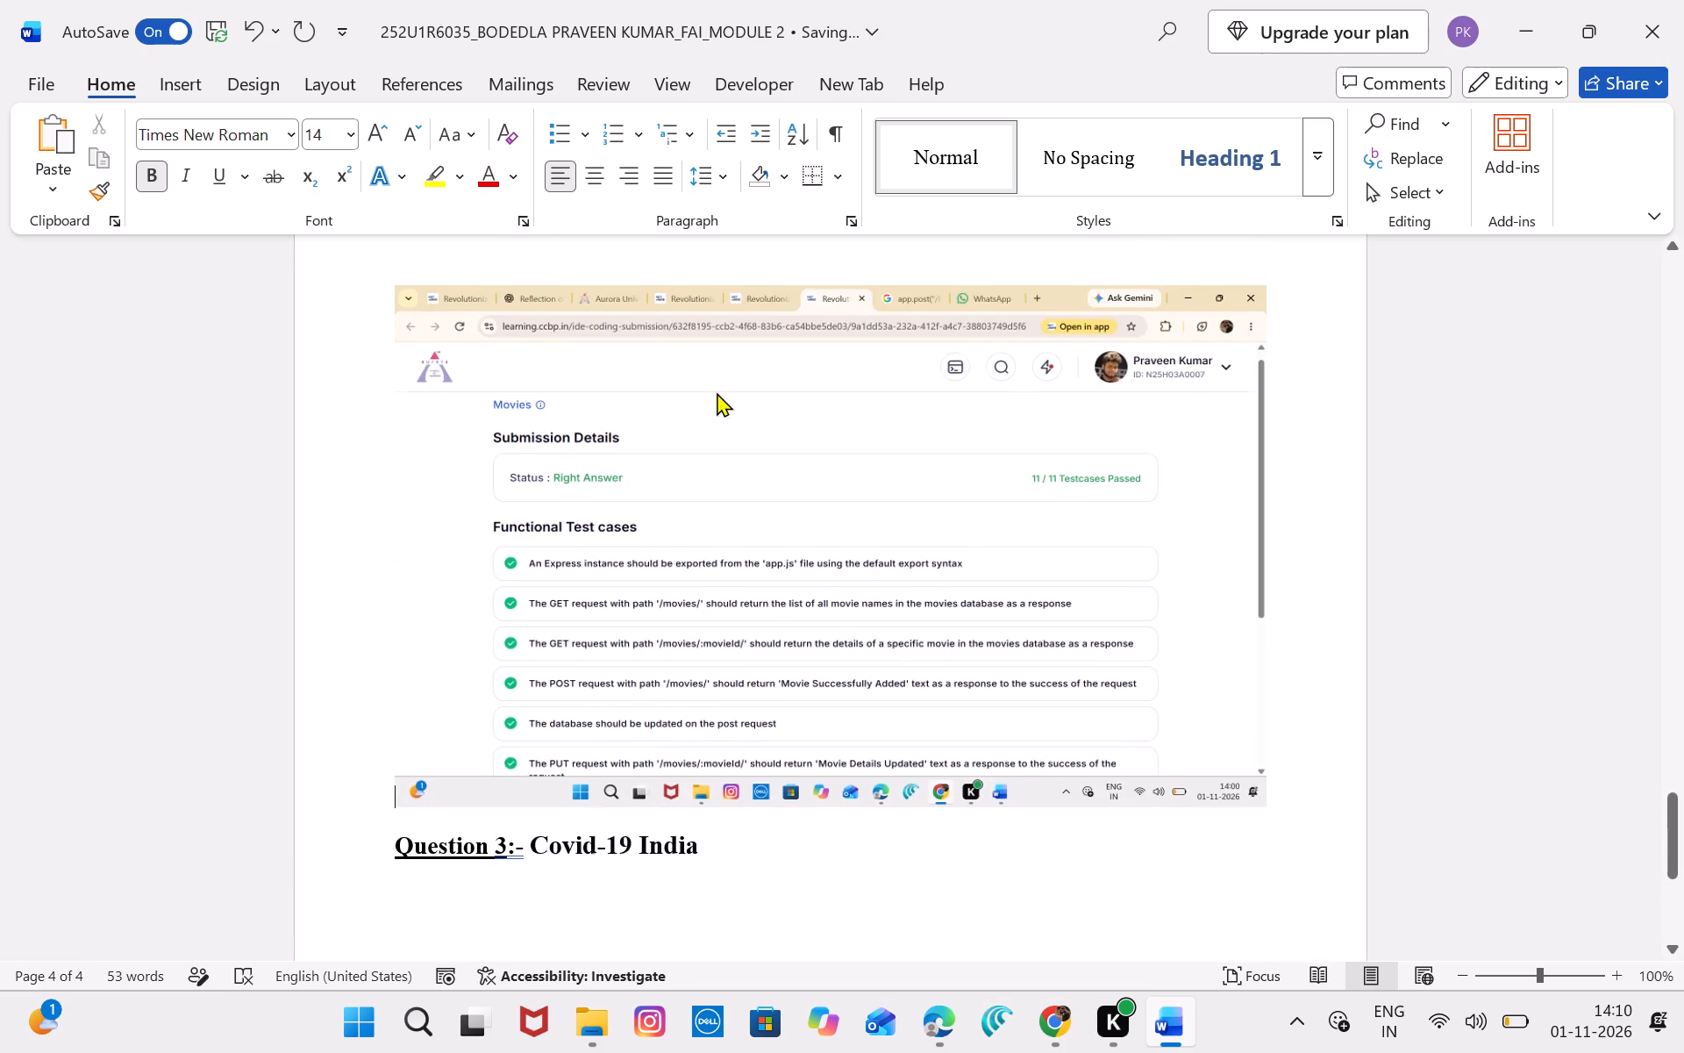
pyautogui.click(745, 441)
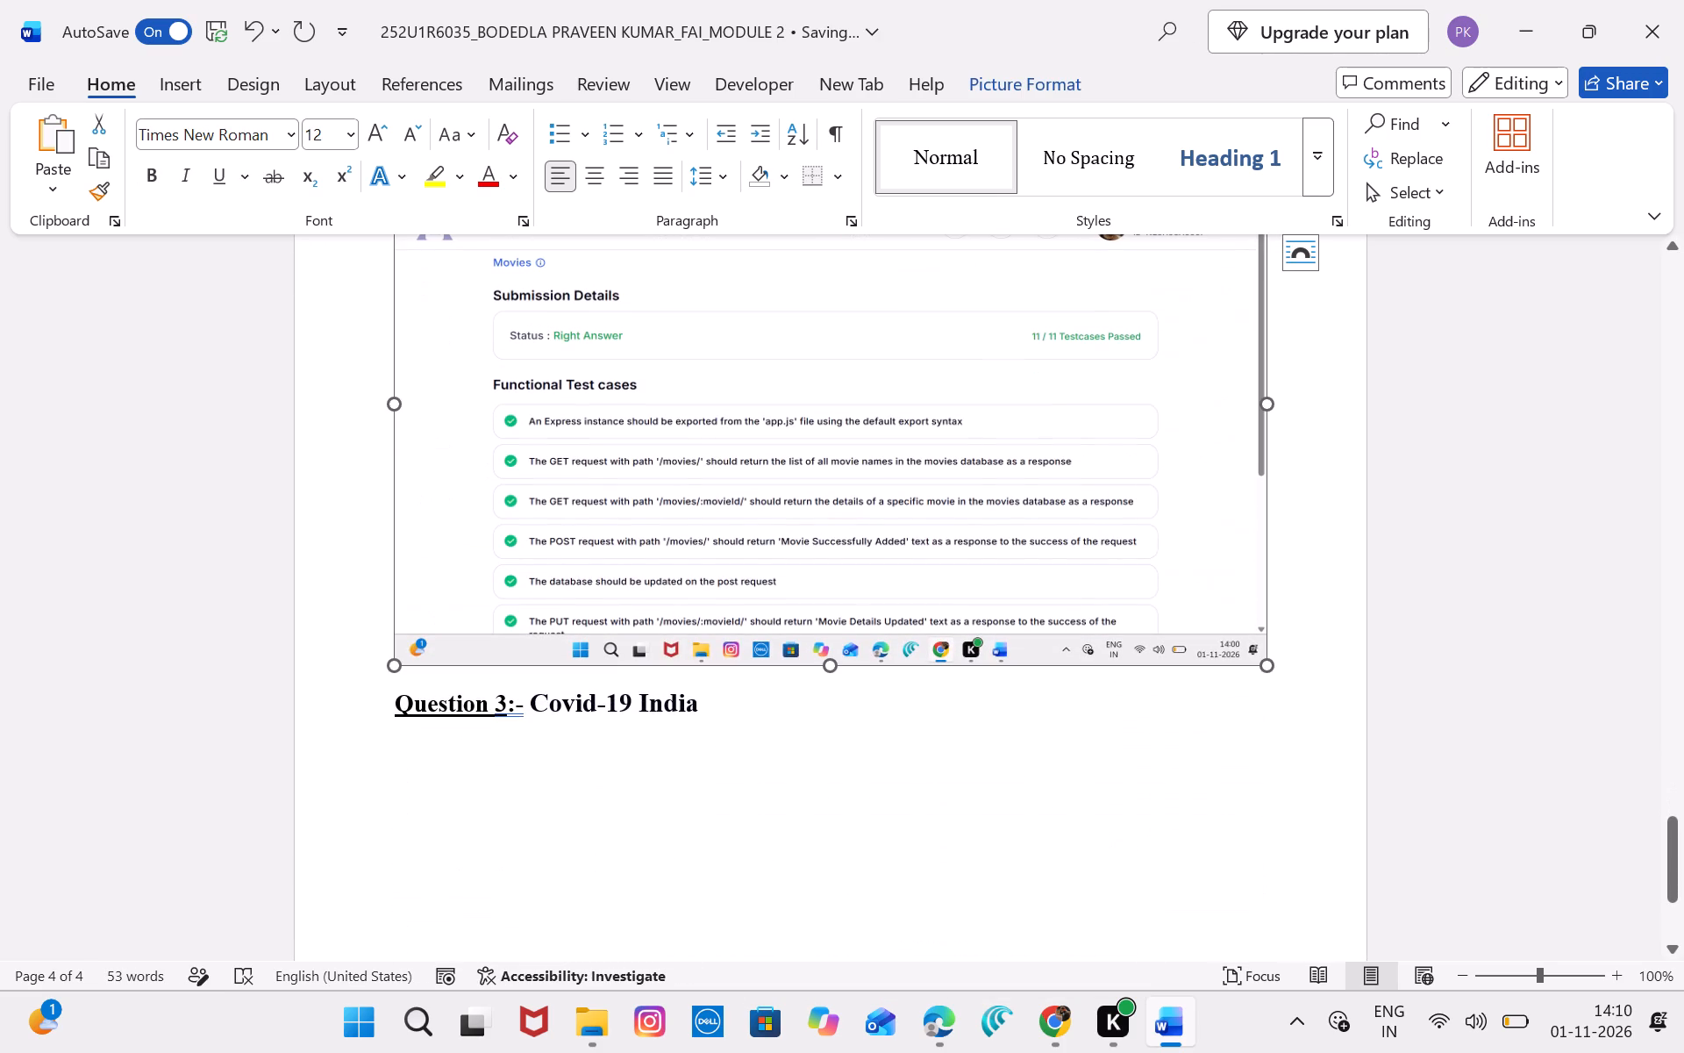
pyautogui.moveTo(831, 664); pyautogui.dragTo(830, 605)
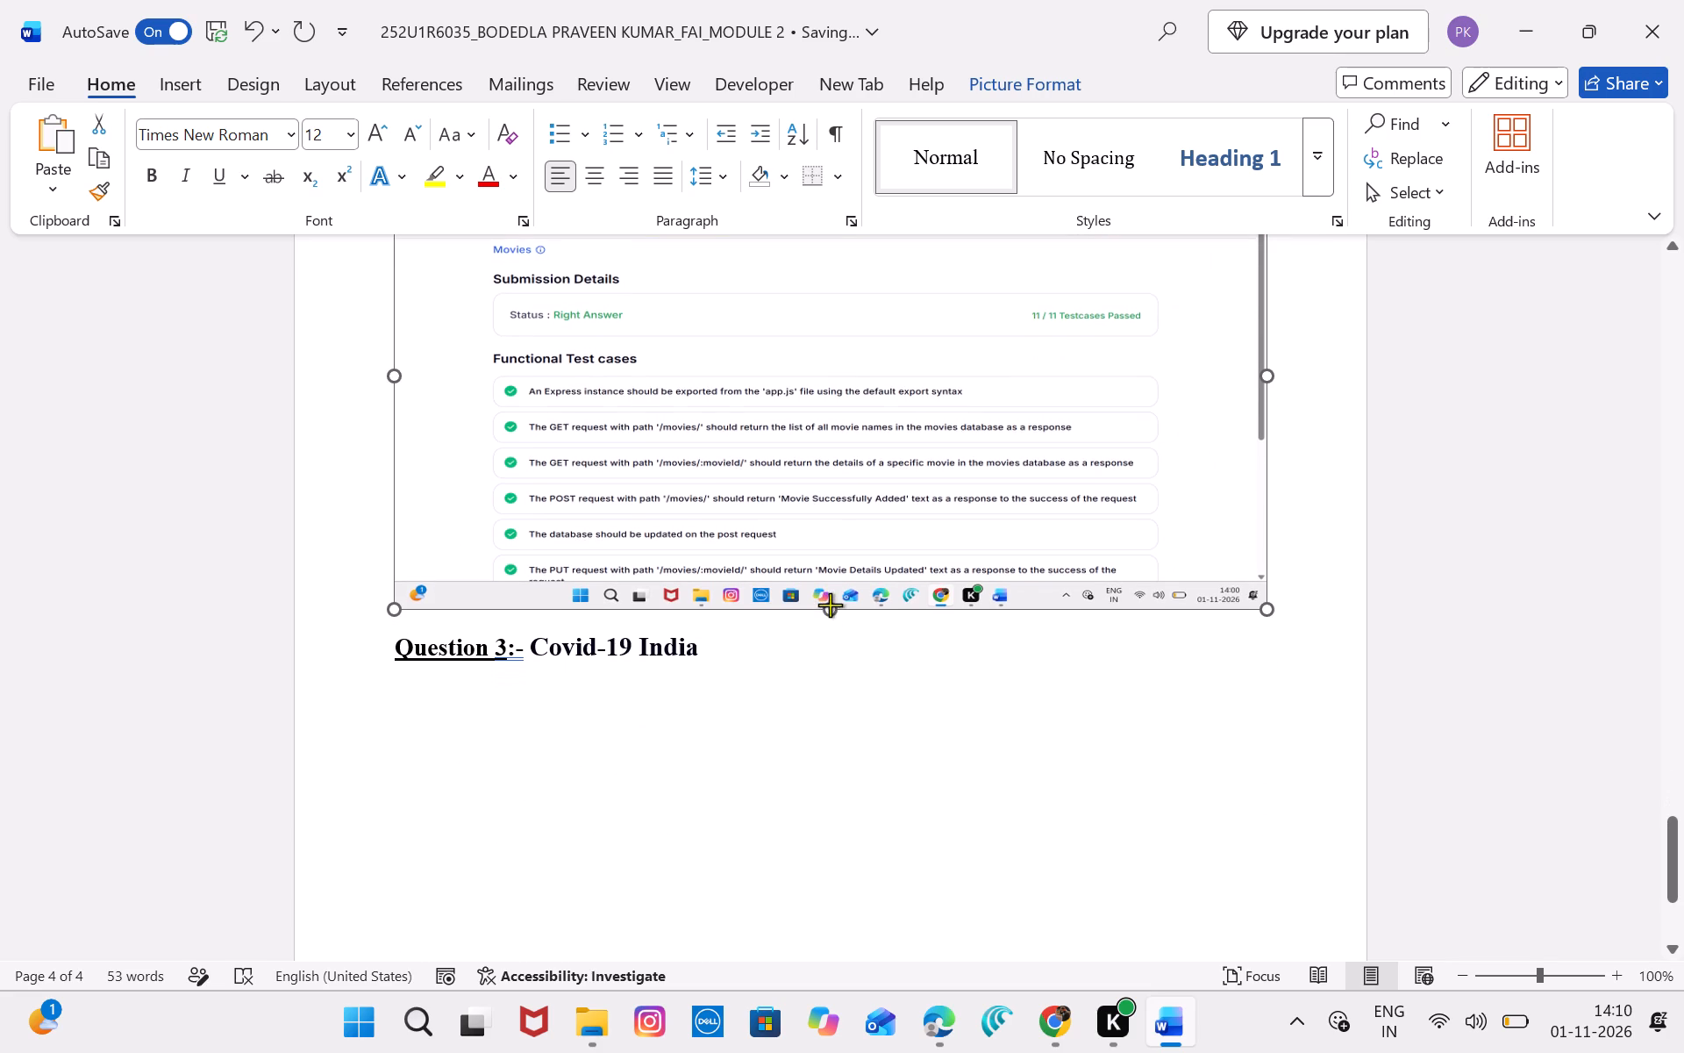
pyautogui.moveTo(830, 605); pyautogui.dragTo(830, 607)
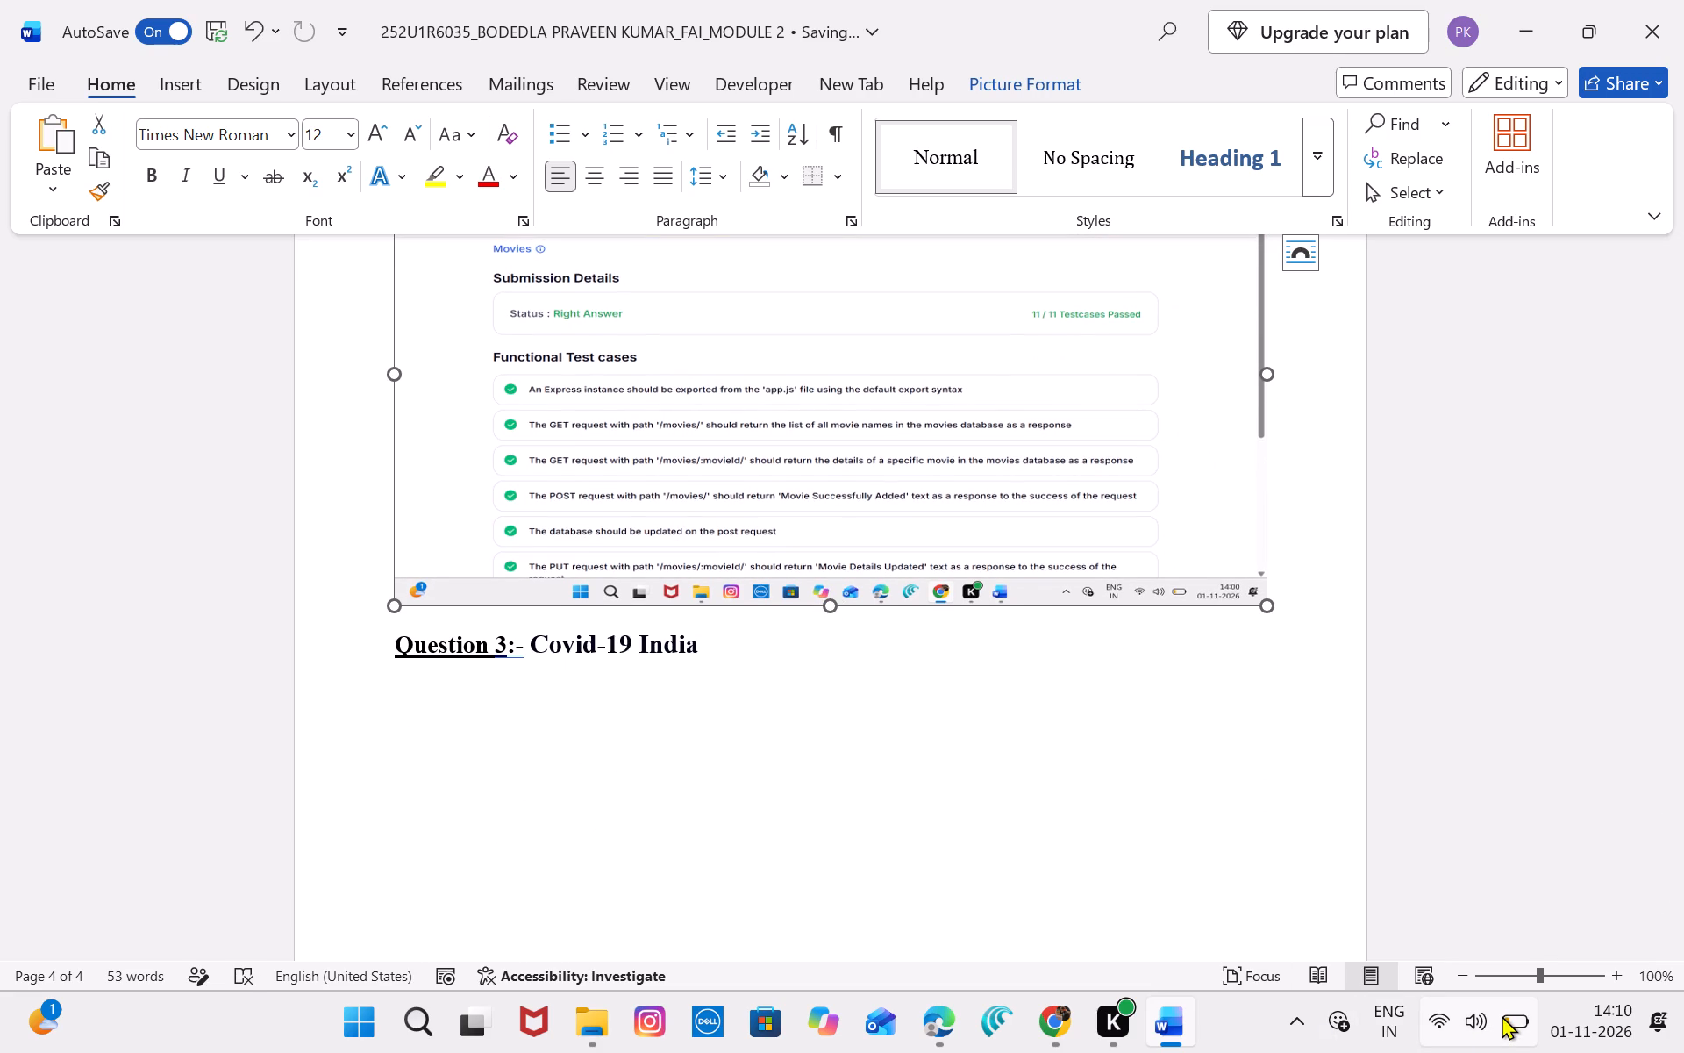
# Add an empty line below the "Question 3:- Covid-19 India" heading.
pyautogui.click(763, 645)
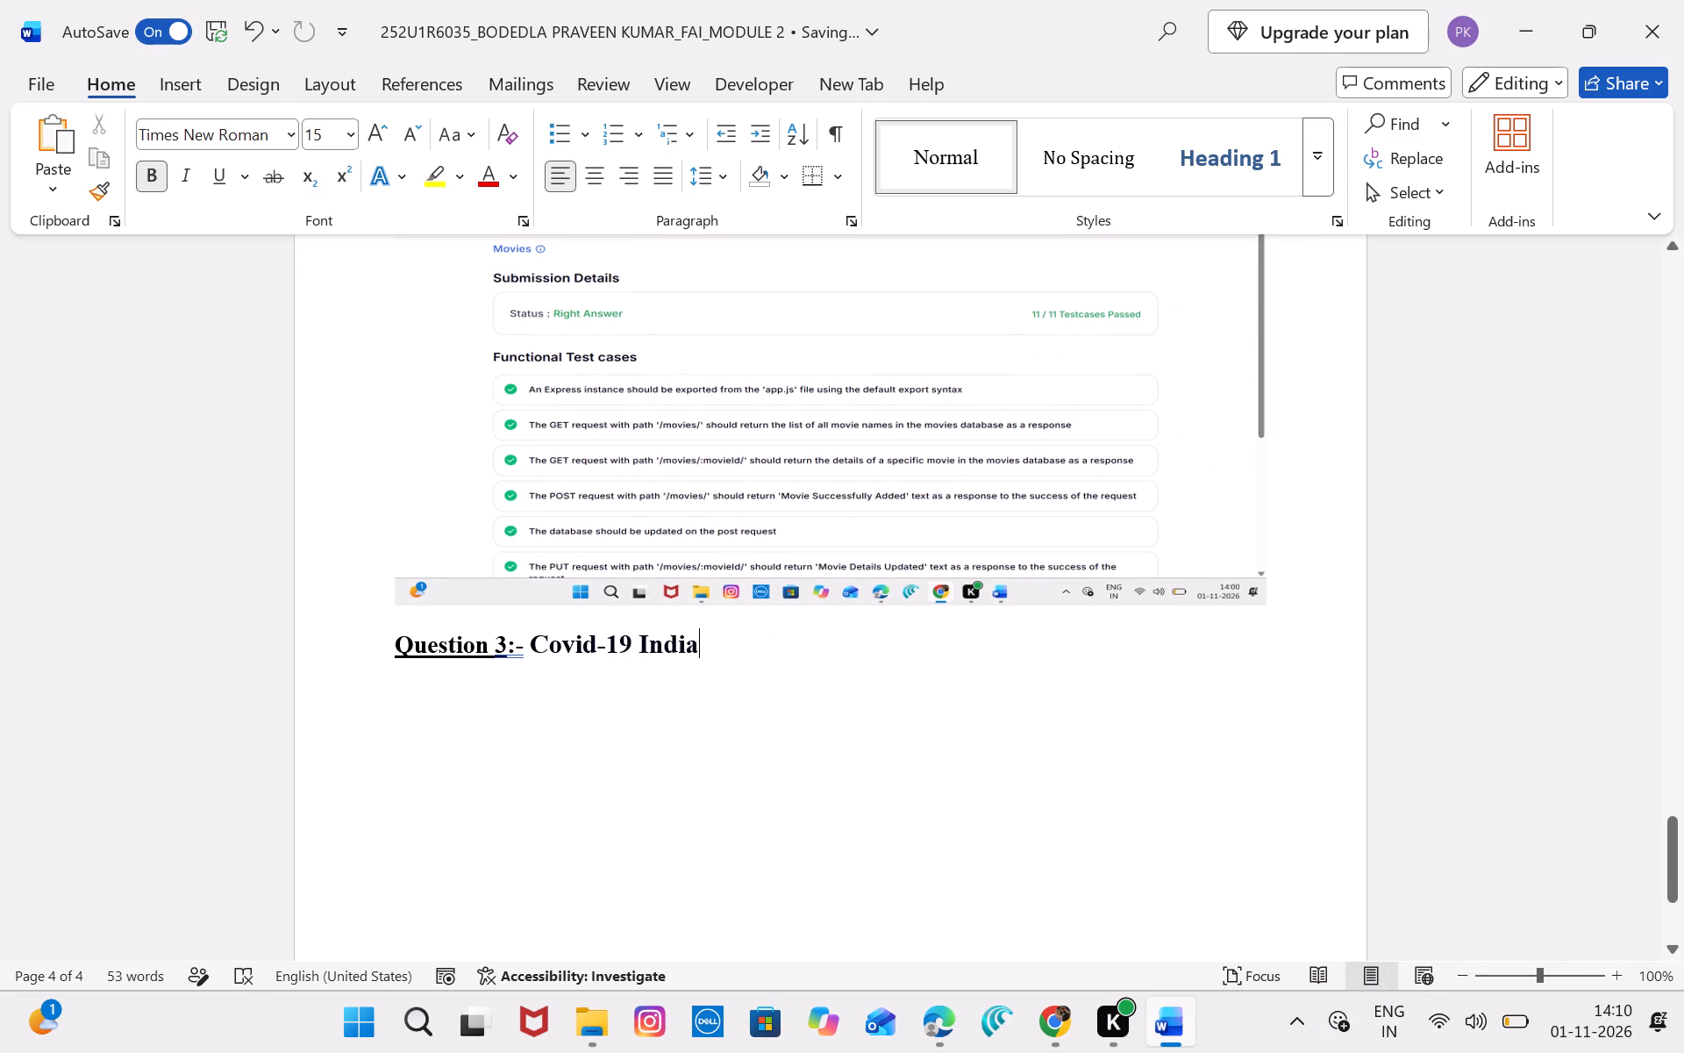
pyautogui.press('Return')
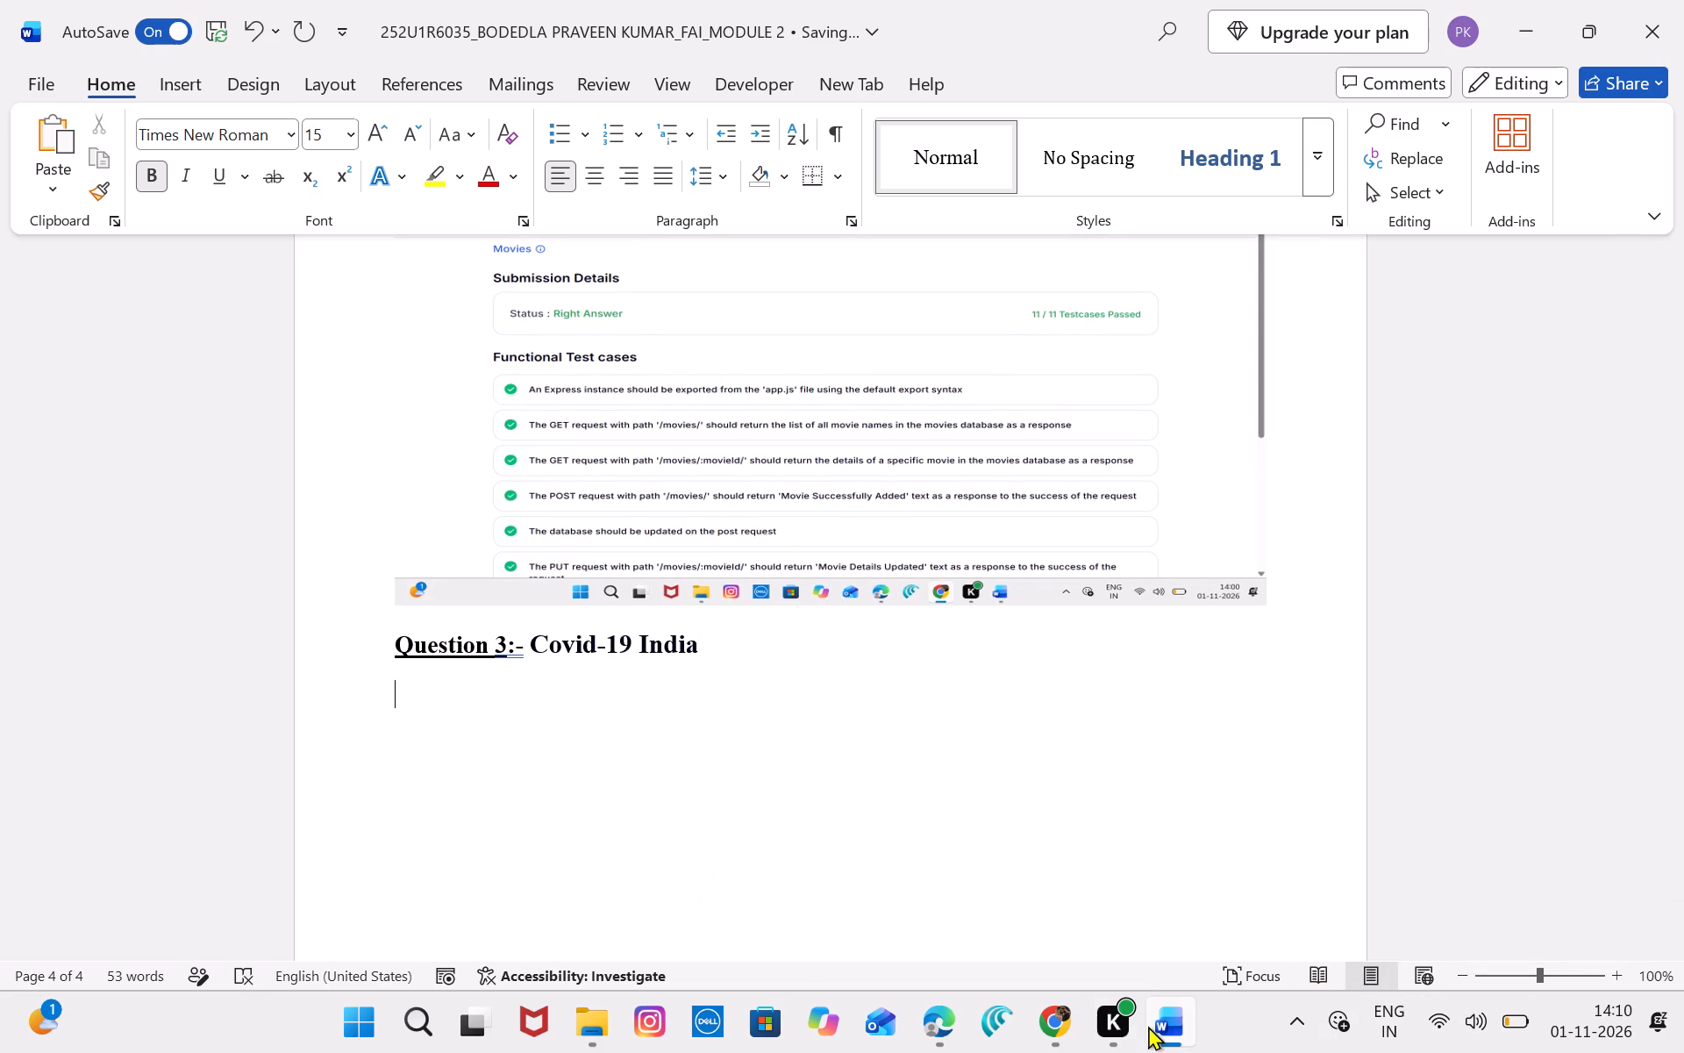
# Switch to Chrome and open app.js from the coding-practice-6a folder in the online IDE.
pyautogui.click(1056, 1050)
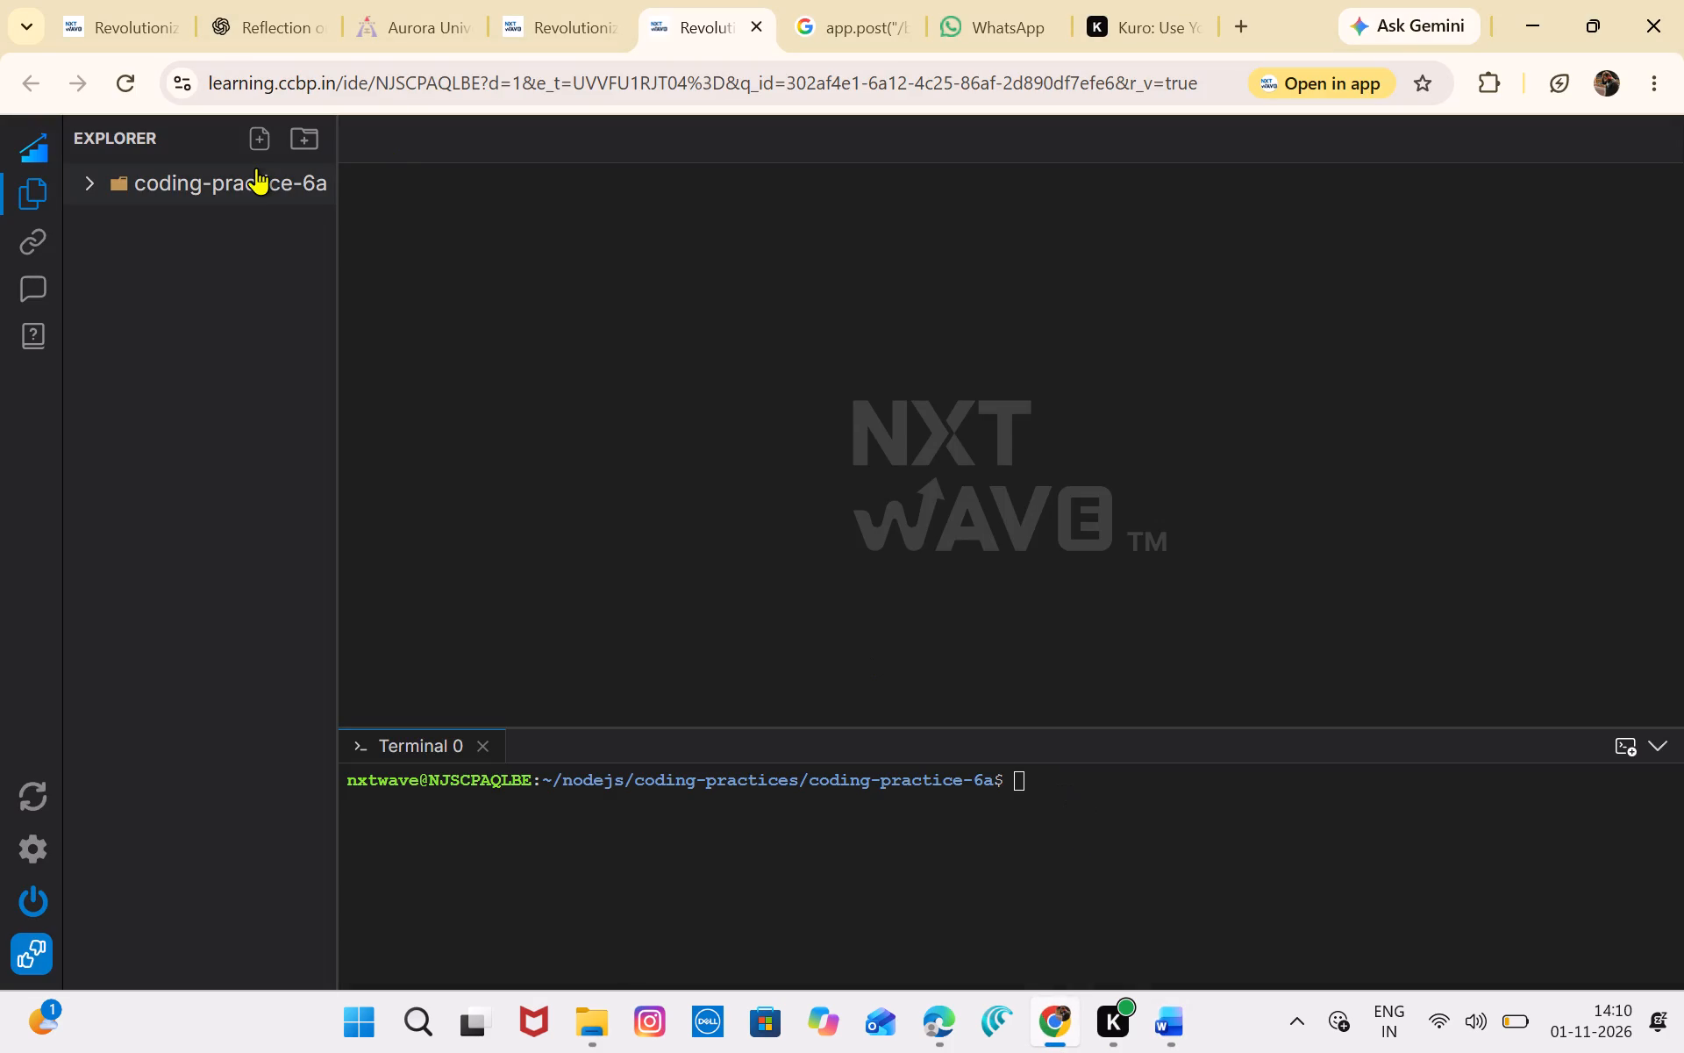
pyautogui.click(256, 168)
pyautogui.click(182, 278)
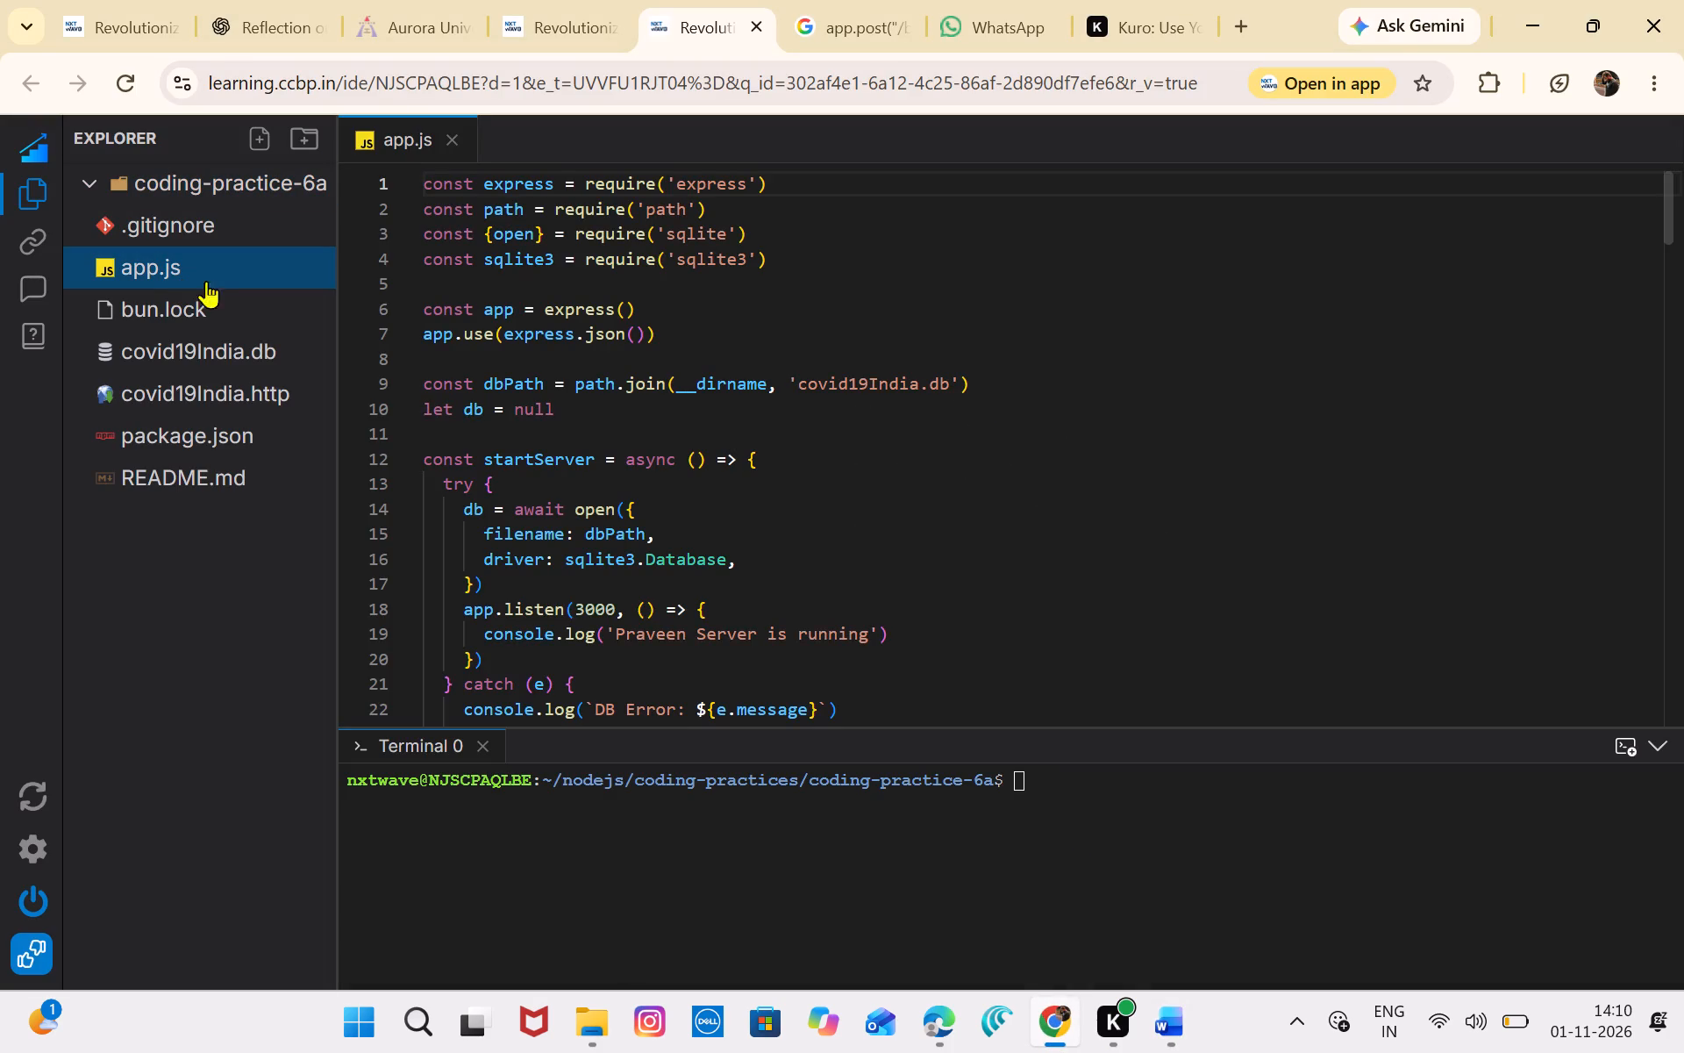
# Install the project dependencies in the IDE terminal with "npm i", and add the packages with "npm i sqlite sqlite3".
pyautogui.click(1024, 796)
pyautogui.write('npm i')
pyautogui.press('space')
pyautogui.press('Return')
pyautogui.write('npm i')
pyautogui.press('space')
pyautogui.write('sqlite sqlite')
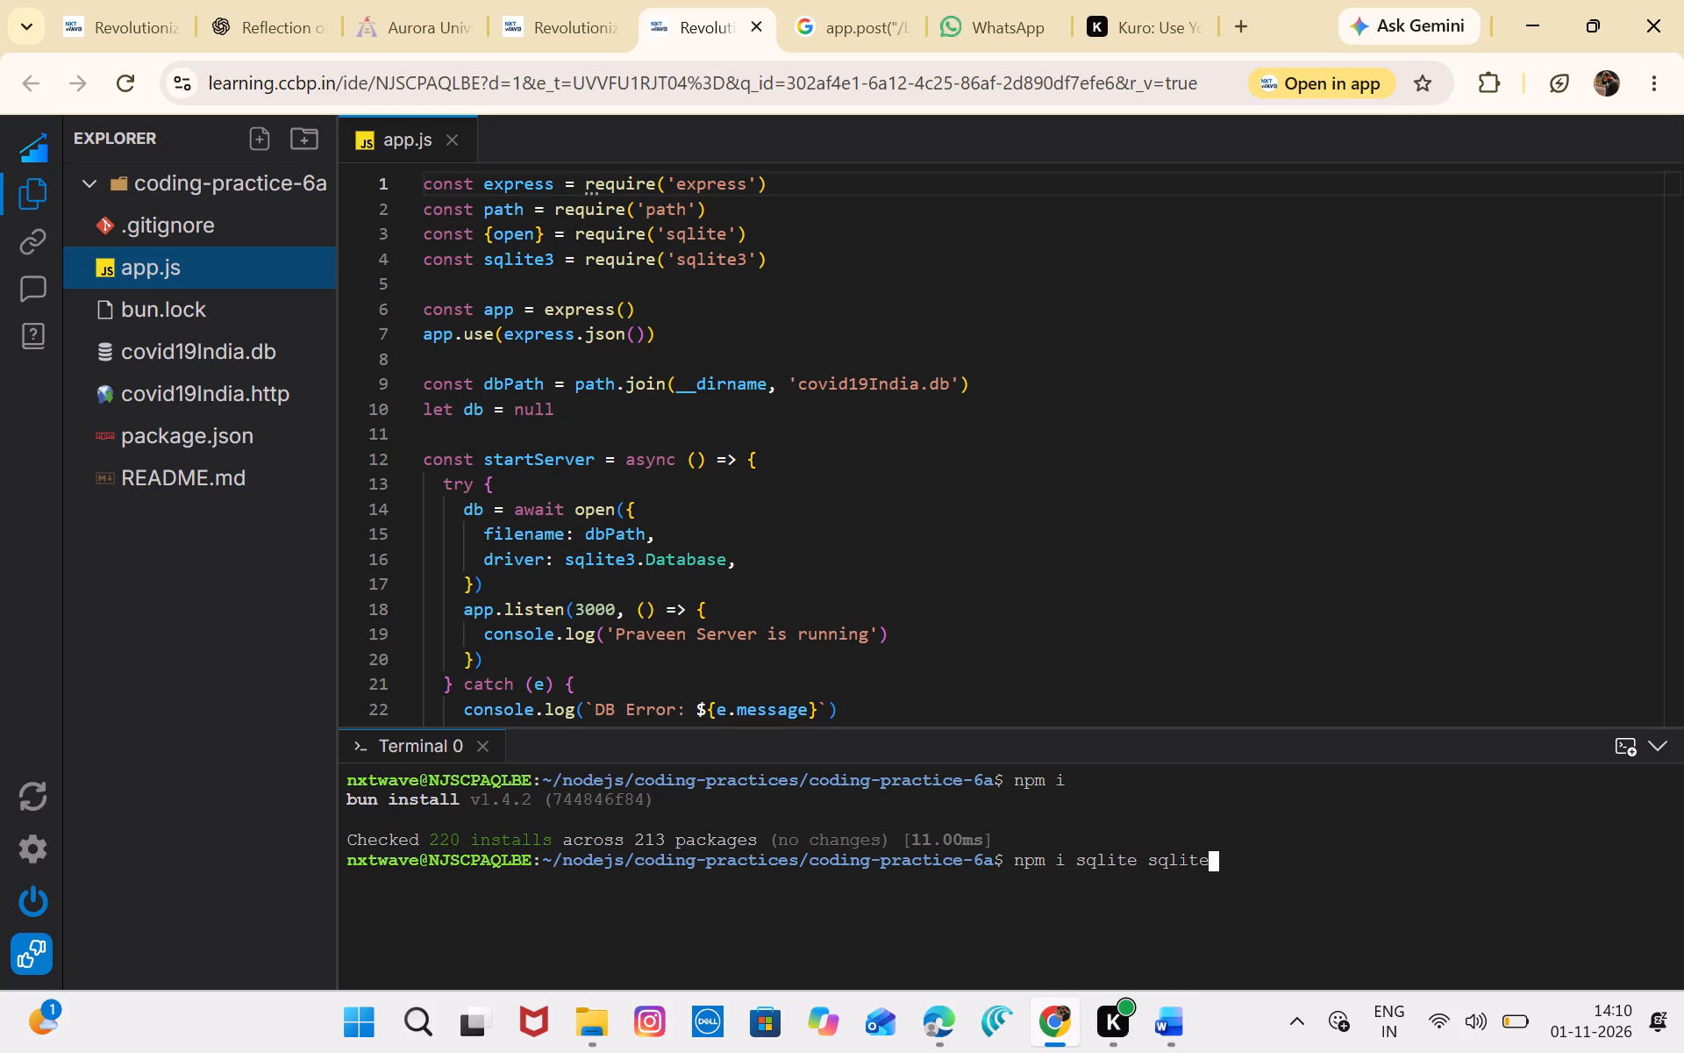
pyautogui.press('3')
pyautogui.press('Return')
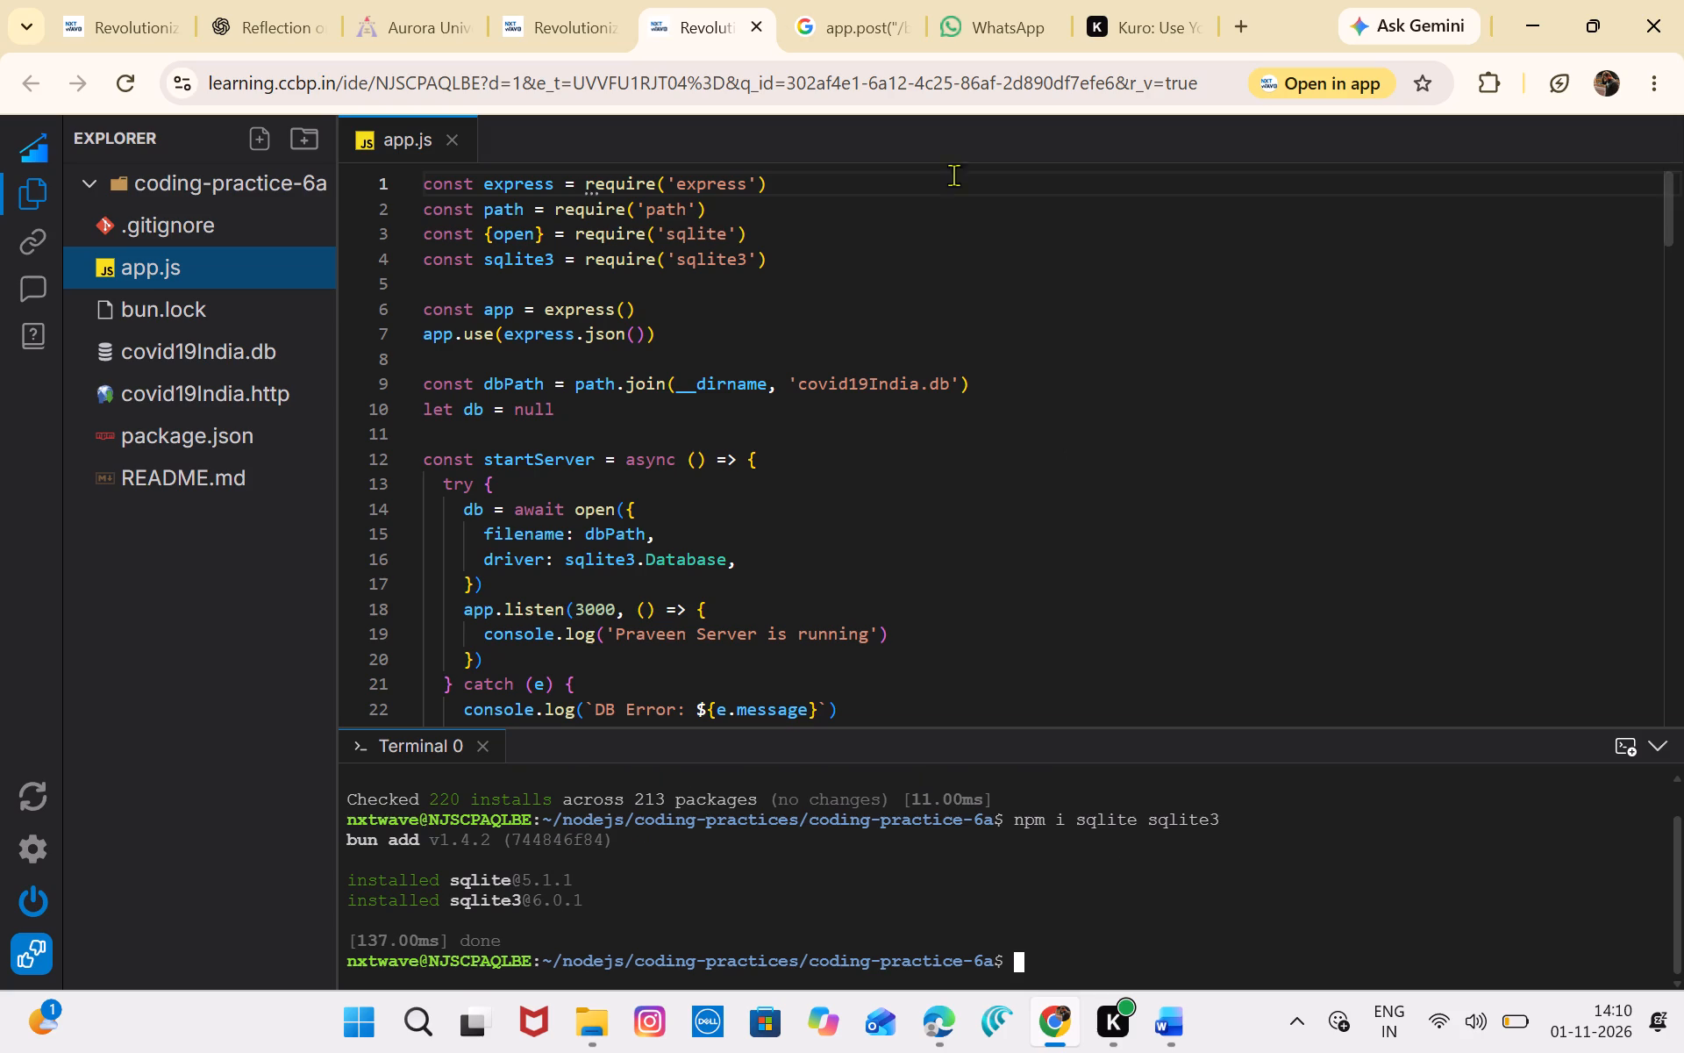
# Copy the ccbp submit command from the Covid-19 India question page and run it in the IDE terminal.
pyautogui.click(581, 0)
pyautogui.click(1530, 723)
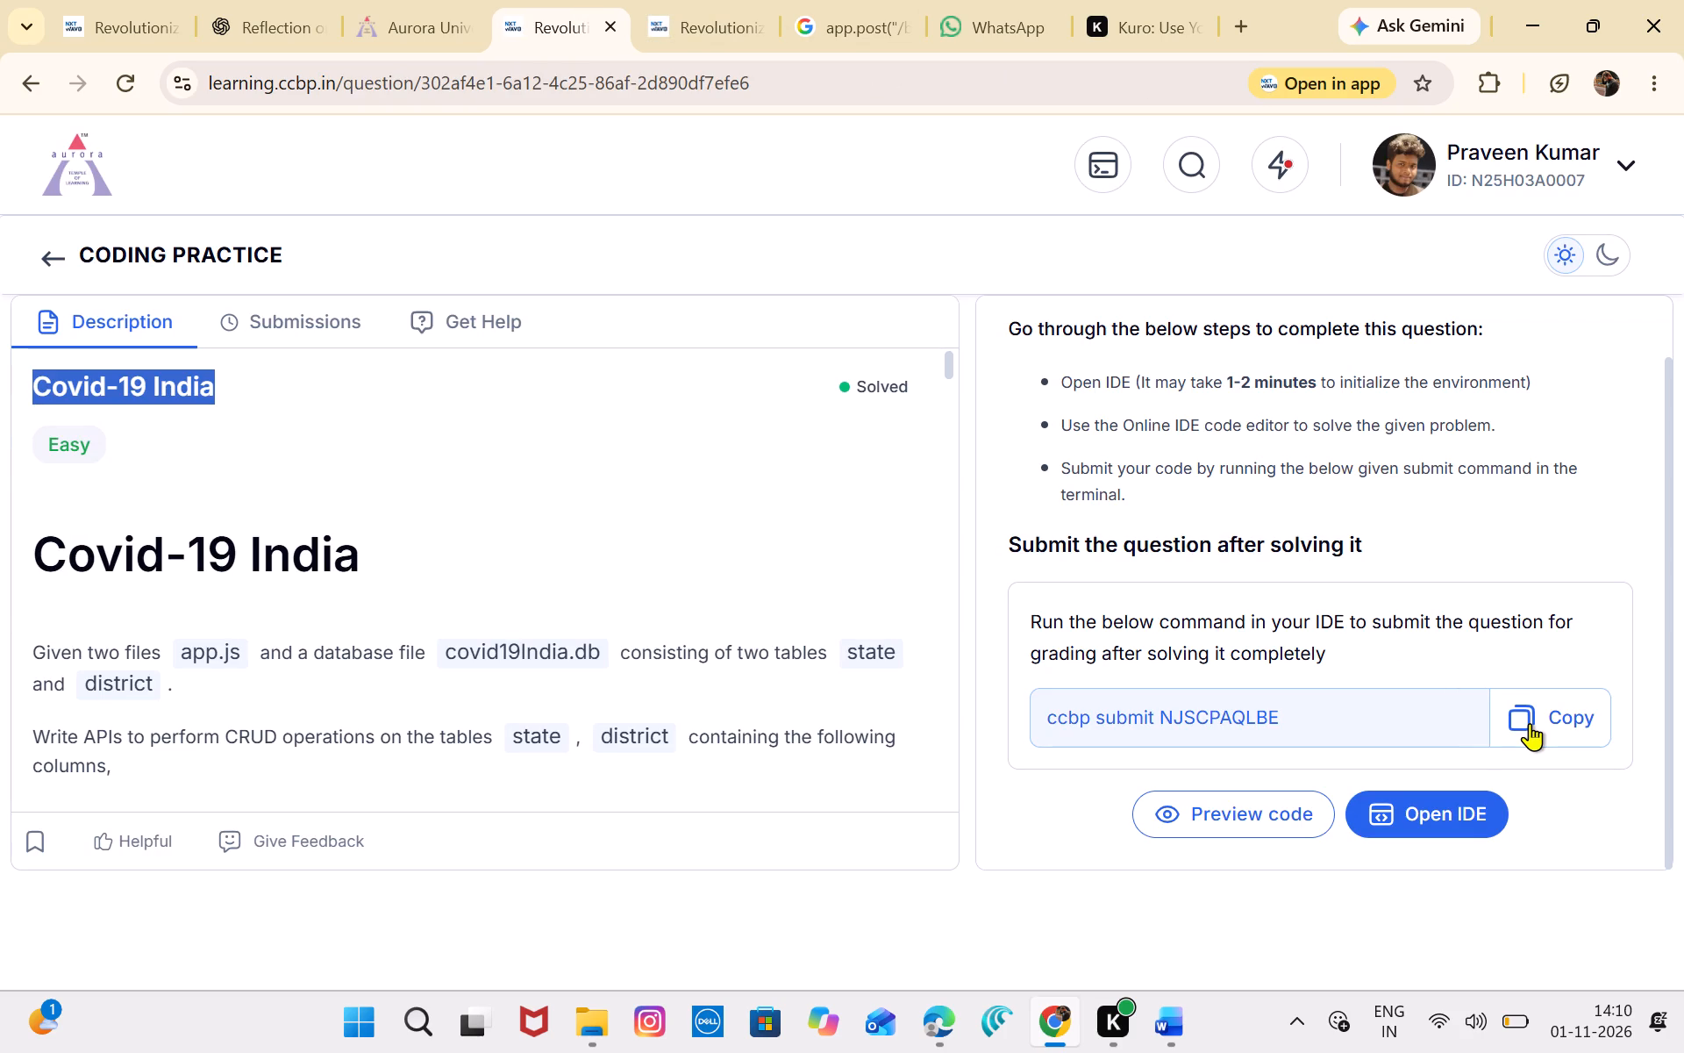
pyautogui.click(649, 0)
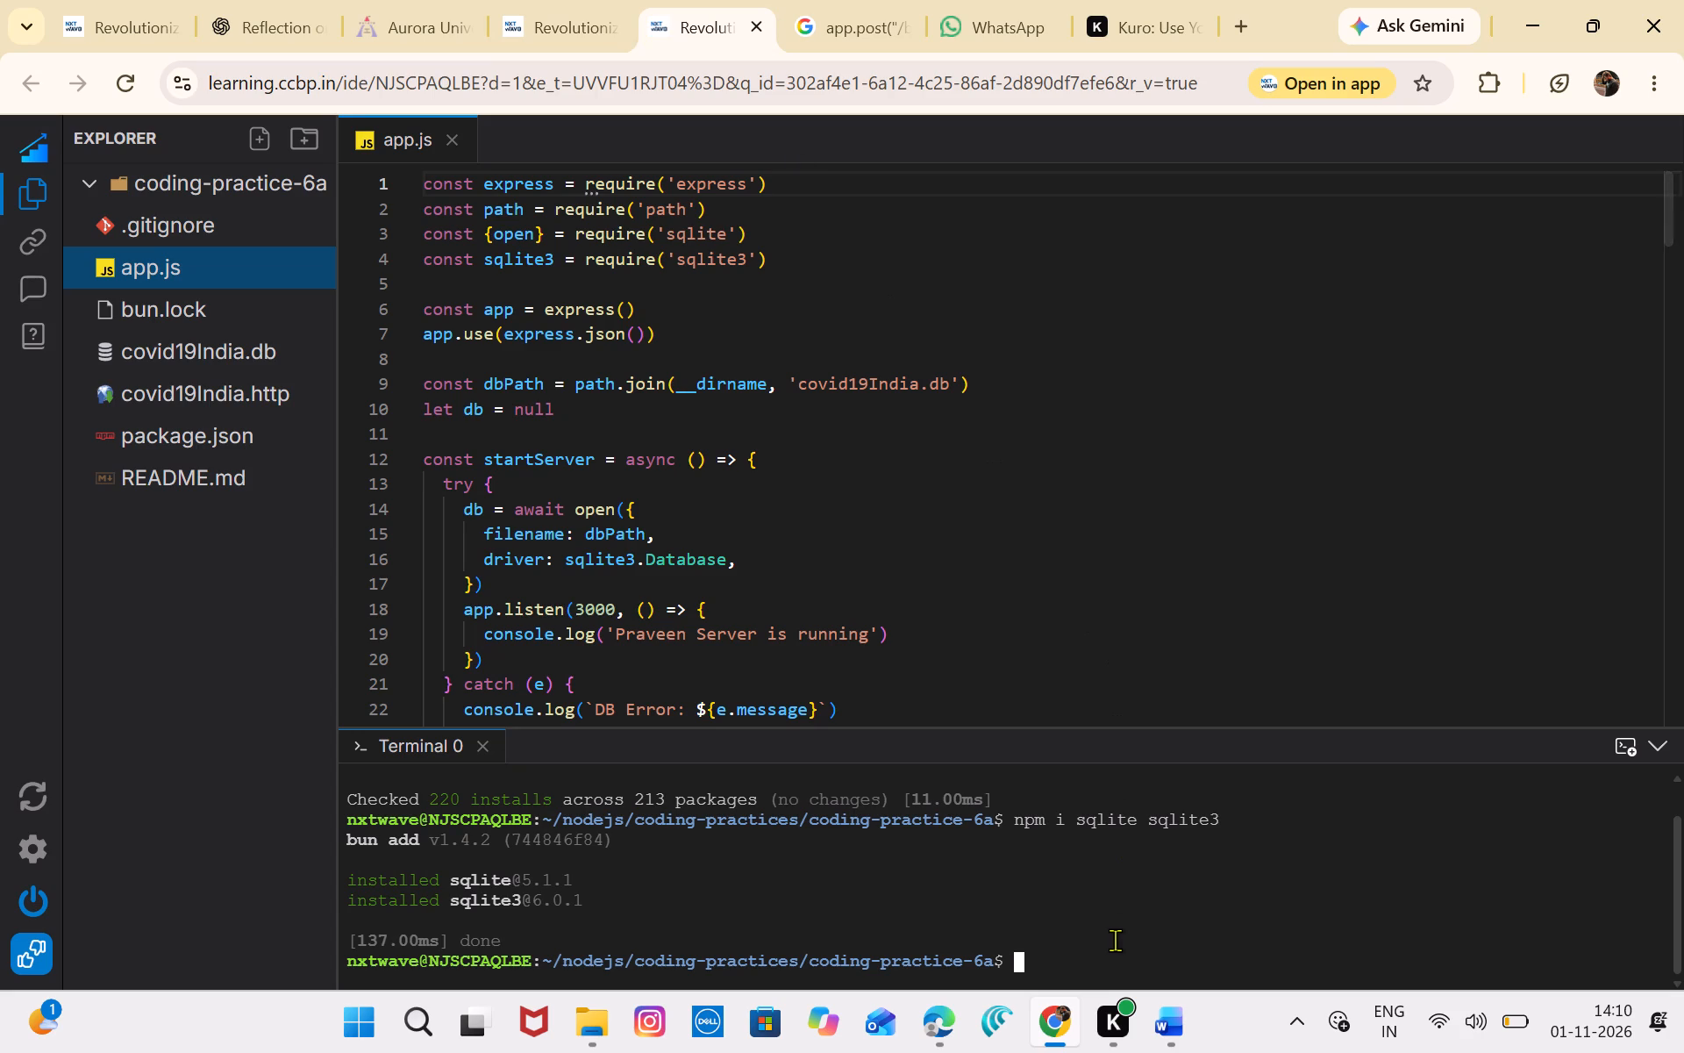
pyautogui.hotkey('ctrl', 'shift', 'v')
pyautogui.press('Return')
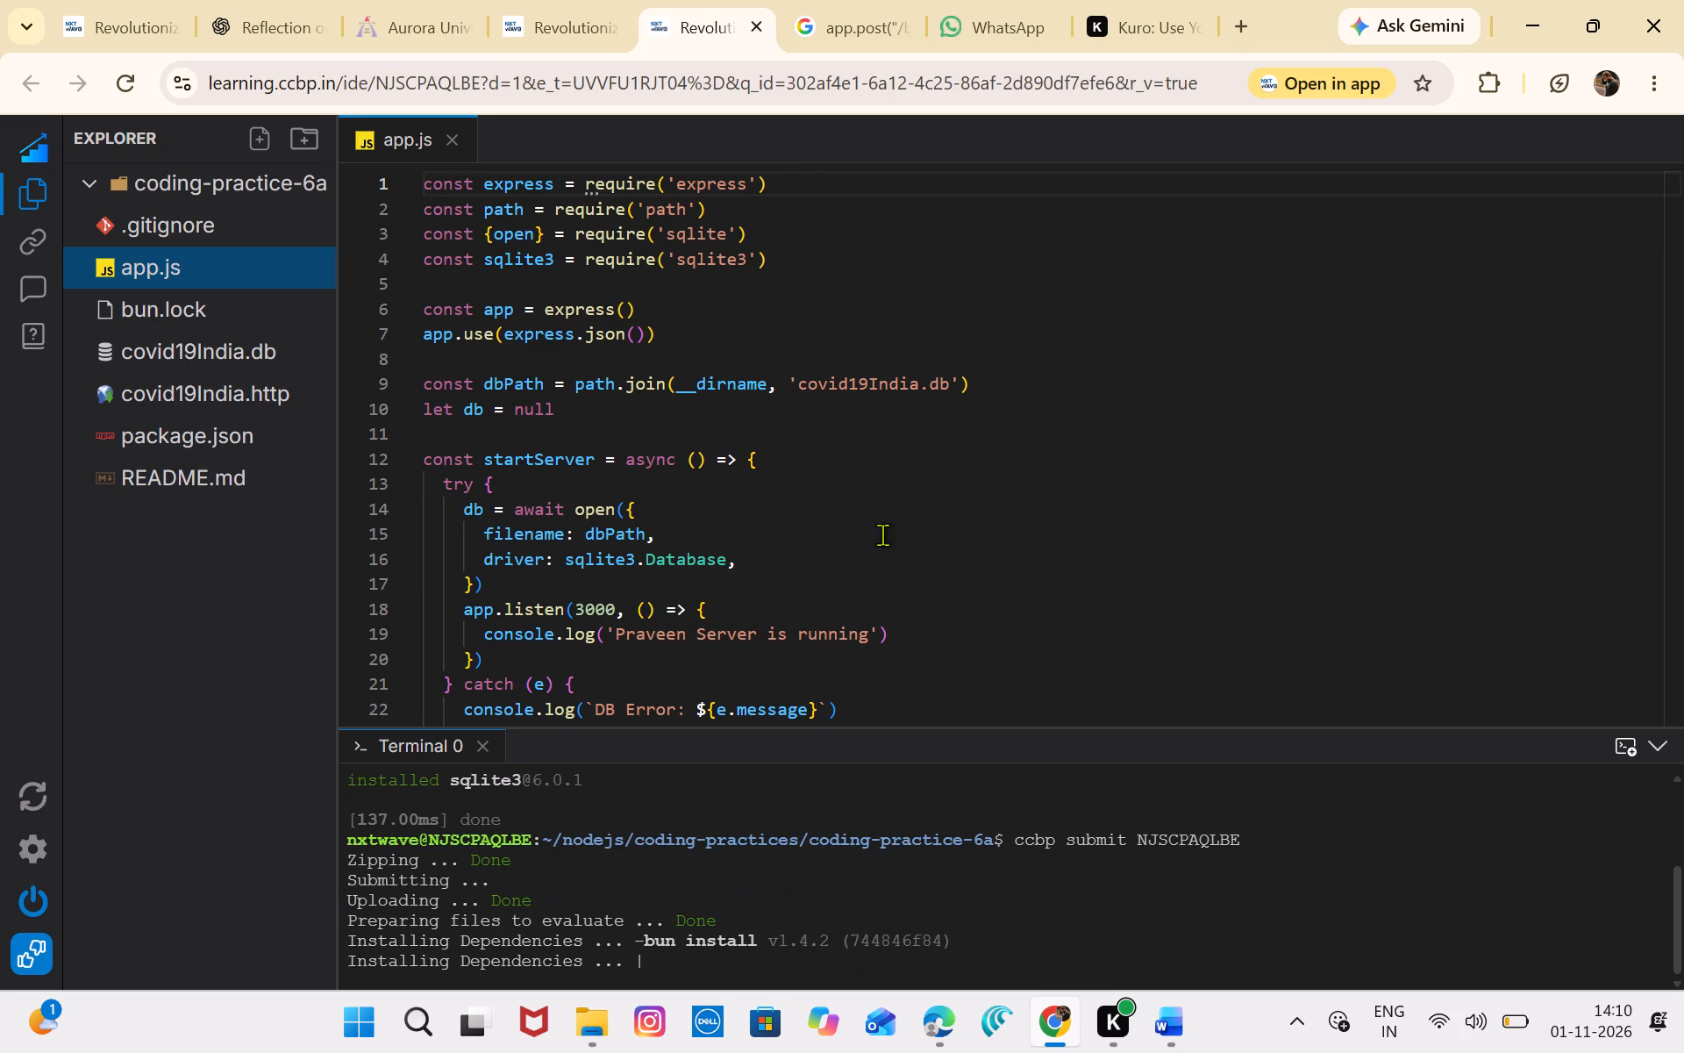
# Capture a full-screen screenshot of the Covid-19 India question page with the start of its description in view.
pyautogui.click(507, 16)
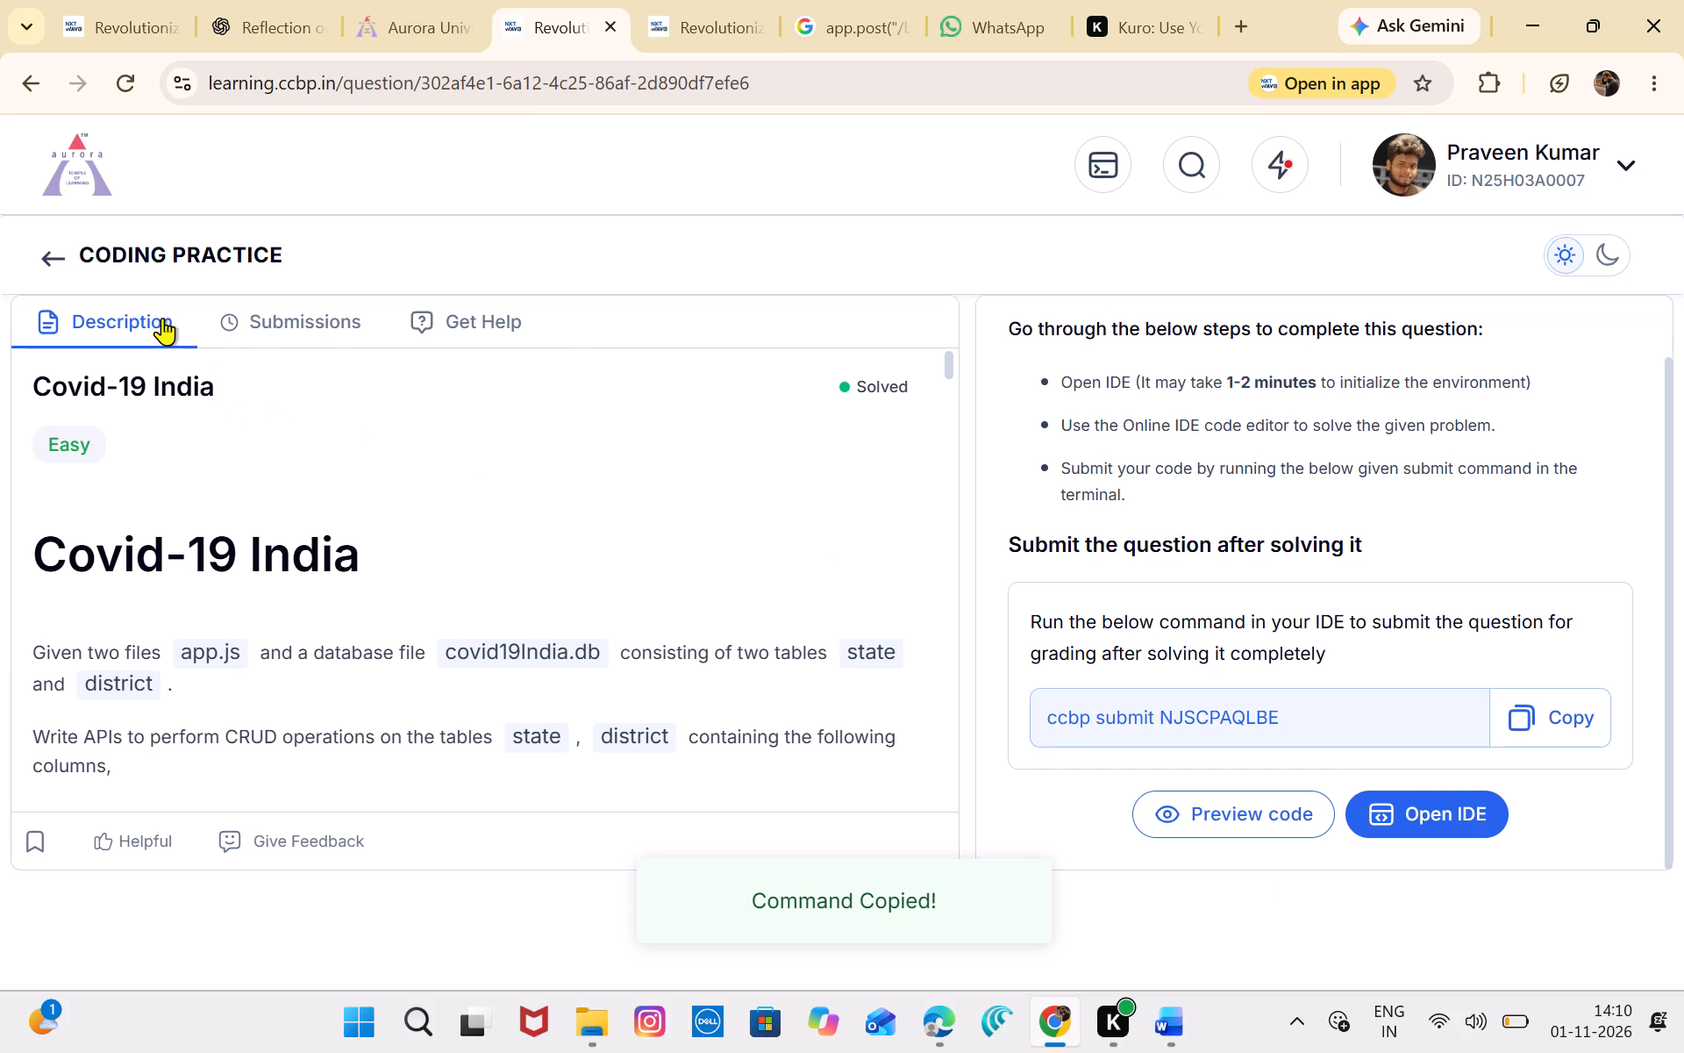
pyautogui.moveTo(556, 319); pyautogui.dragTo(65, 305)
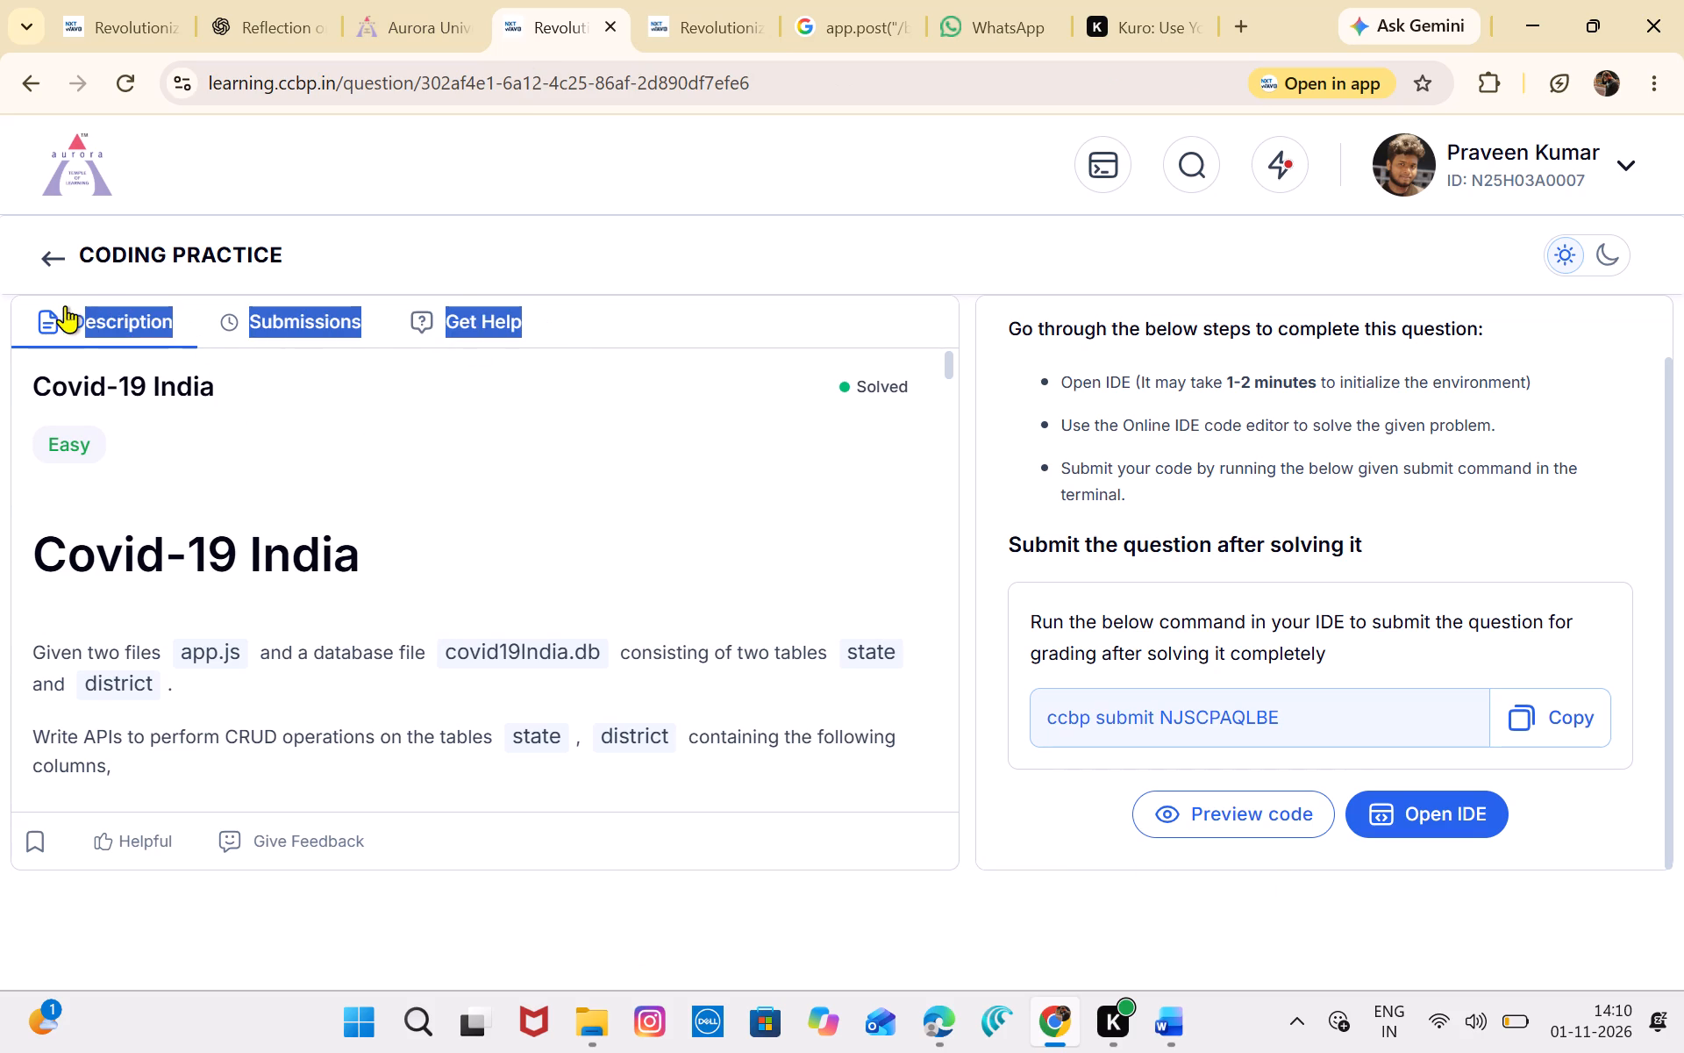
pyautogui.moveTo(65, 305); pyautogui.dragTo(34, 285)
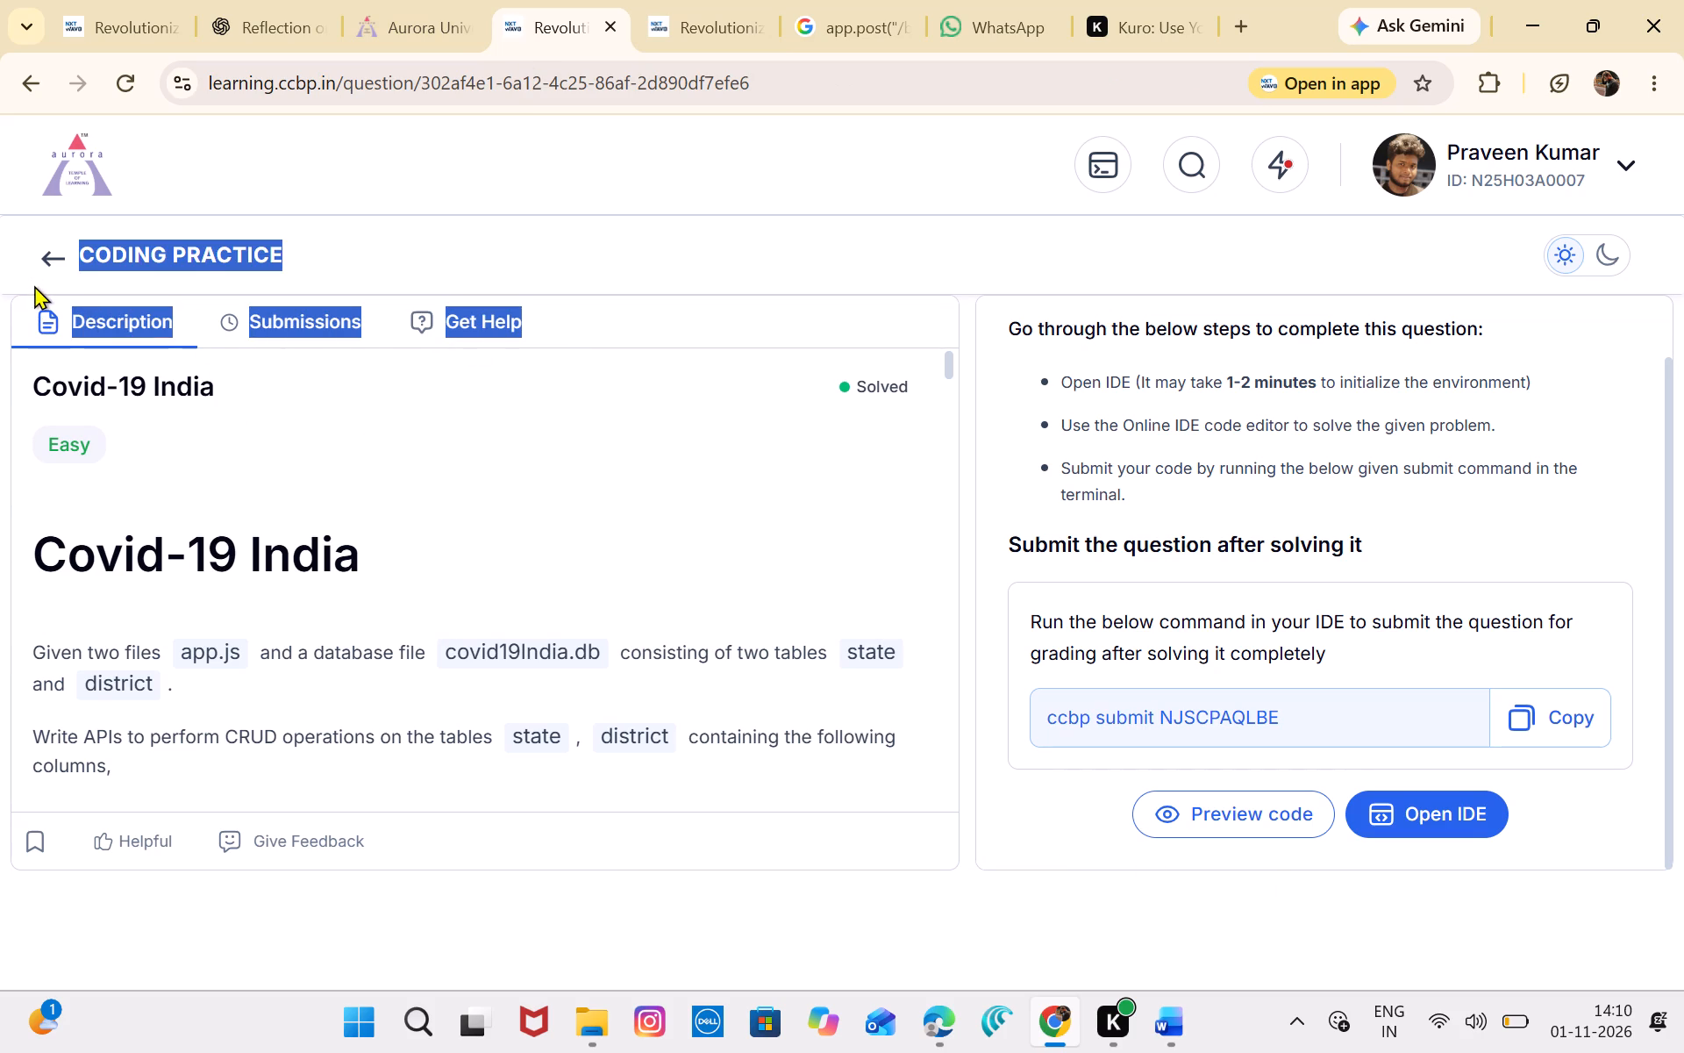
pyautogui.moveTo(34, 285); pyautogui.dragTo(553, 342)
pyautogui.scroll(-7, 451, 515)
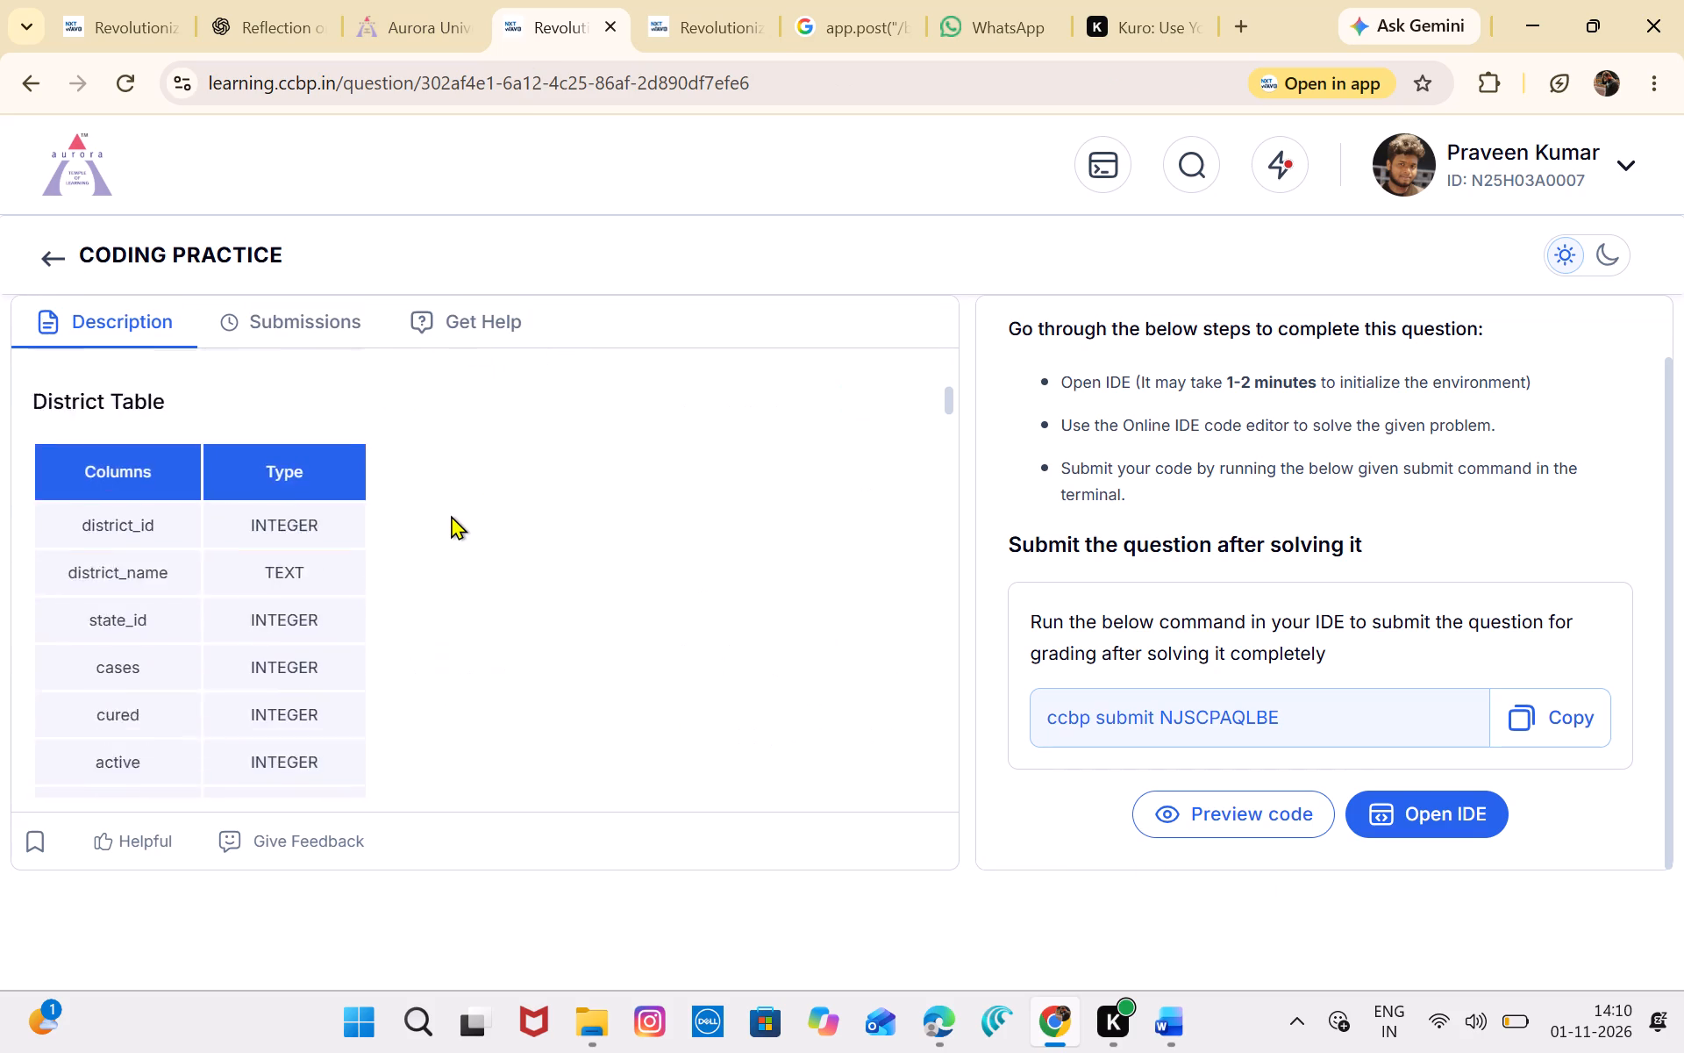
pyautogui.scroll(11, 451, 515)
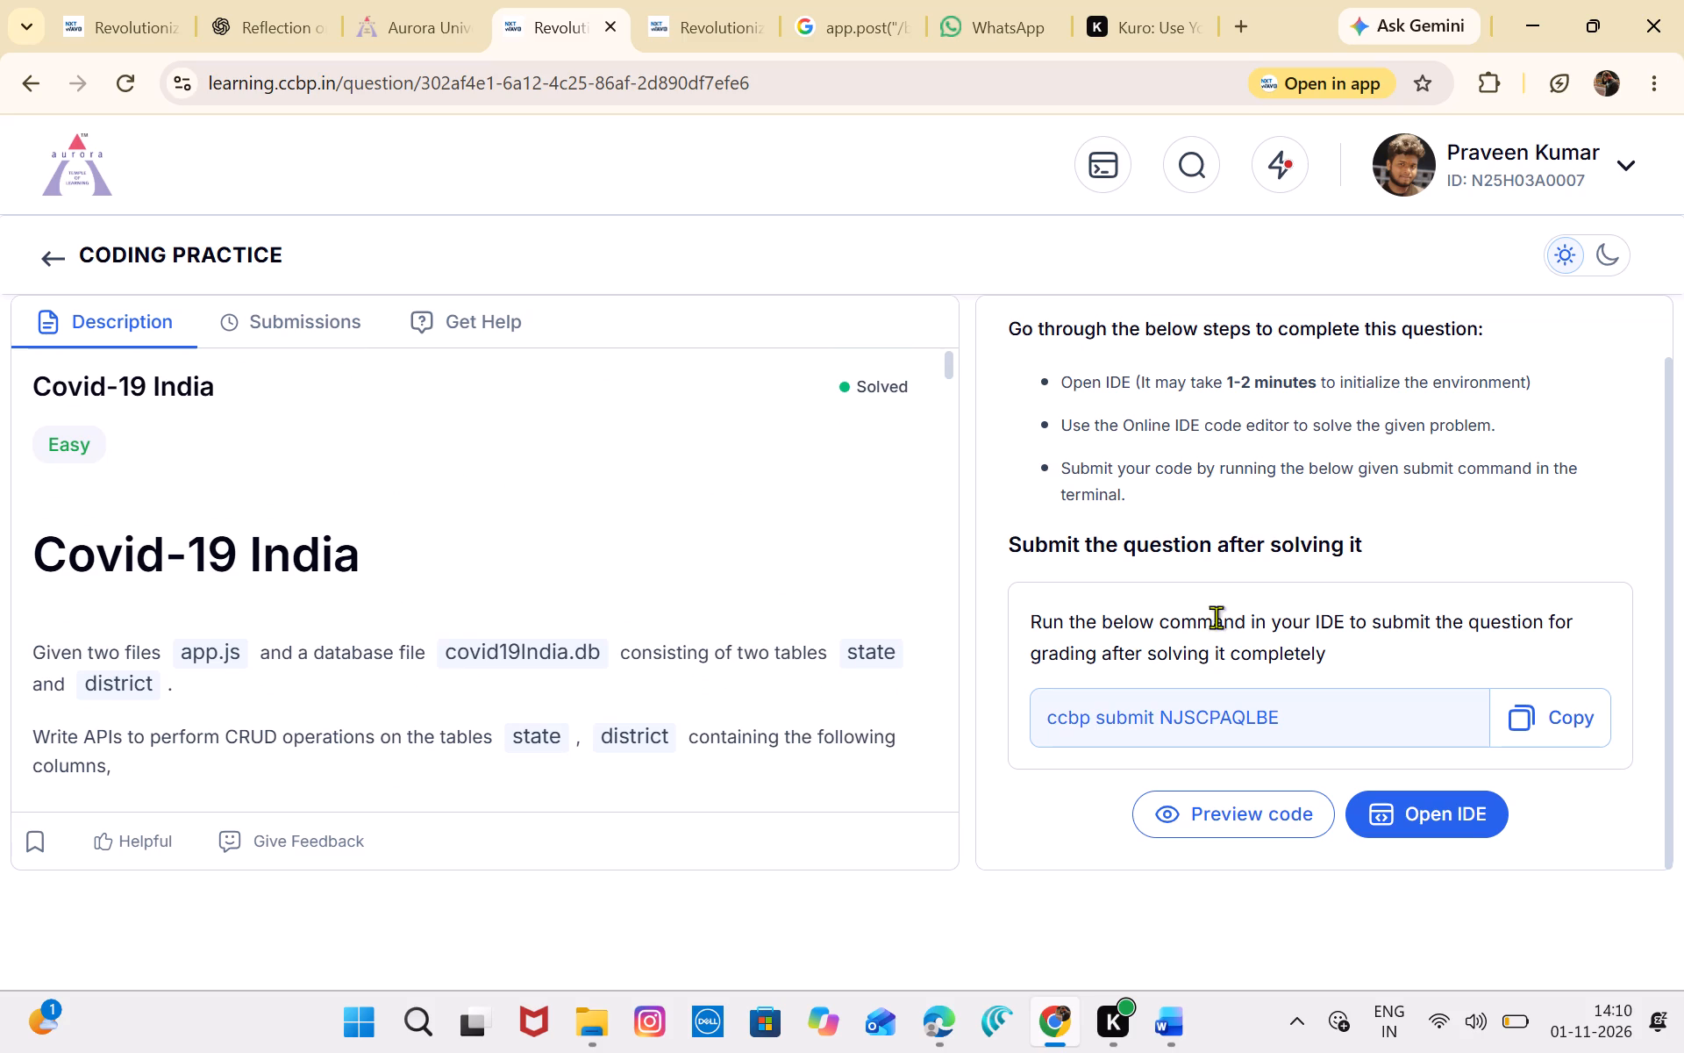
pyautogui.press('super+Print')
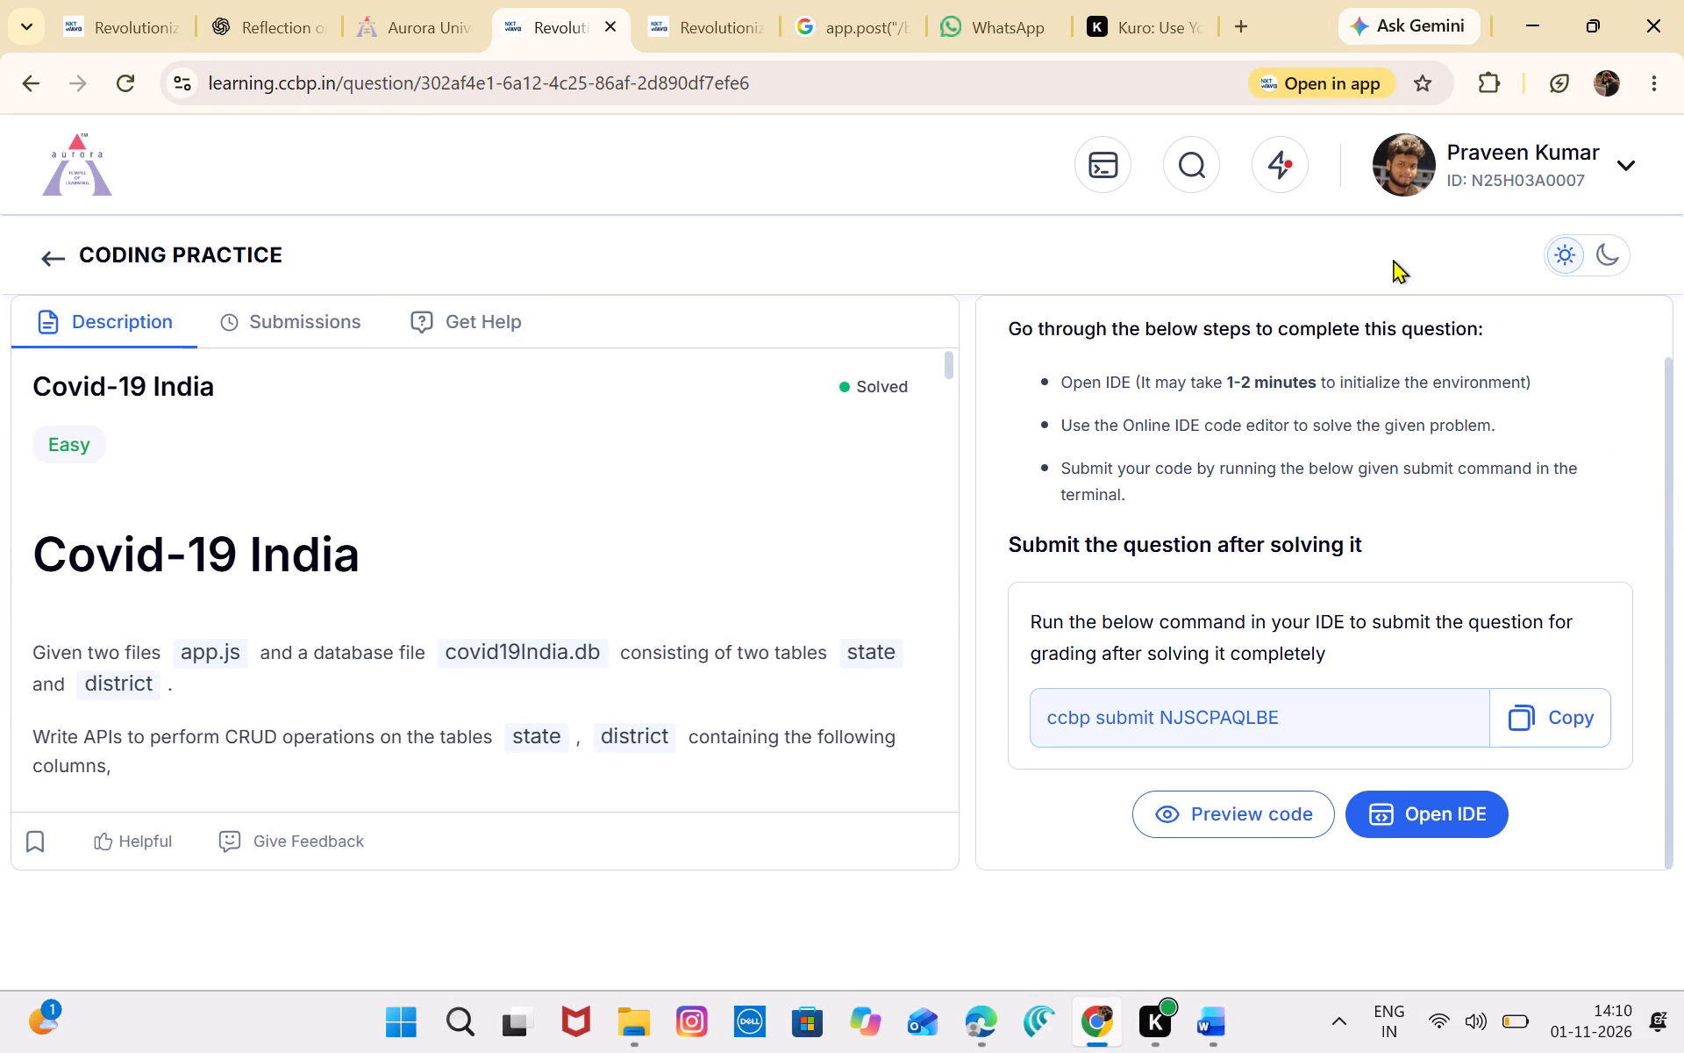
# Return to the coding-practice-6a IDE and its terminal output for the Covid-19 India submission.
pyautogui.click(685, 0)
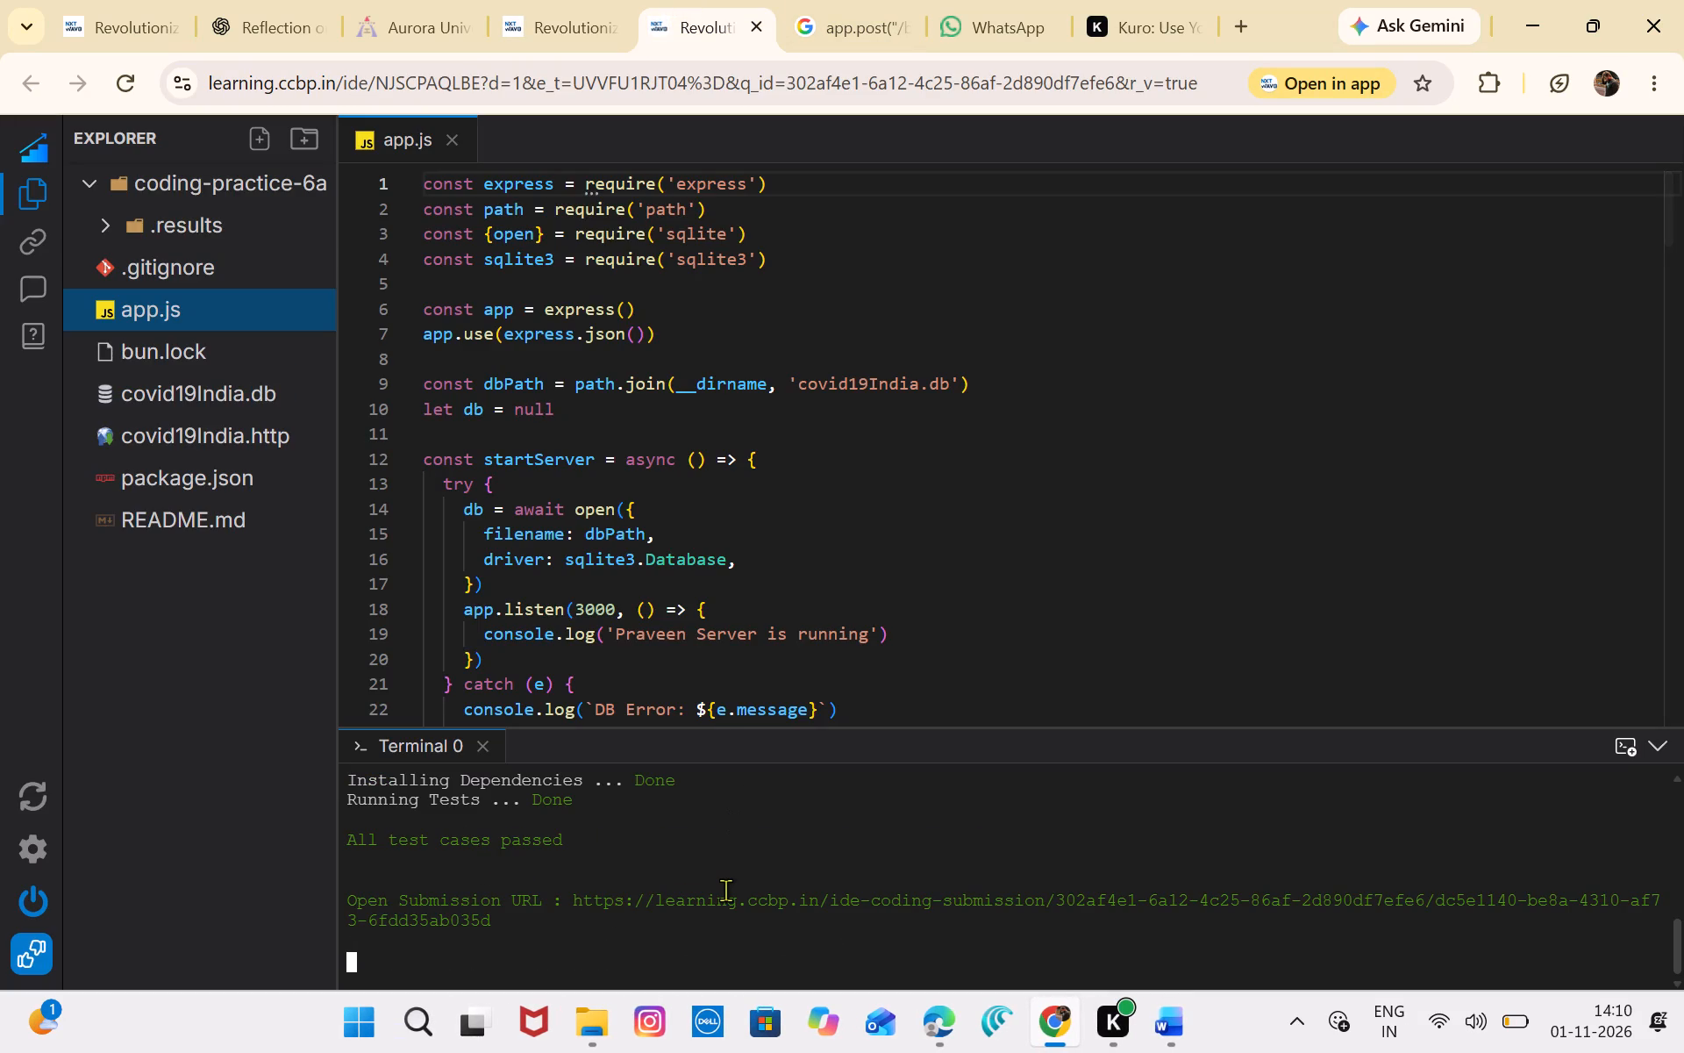
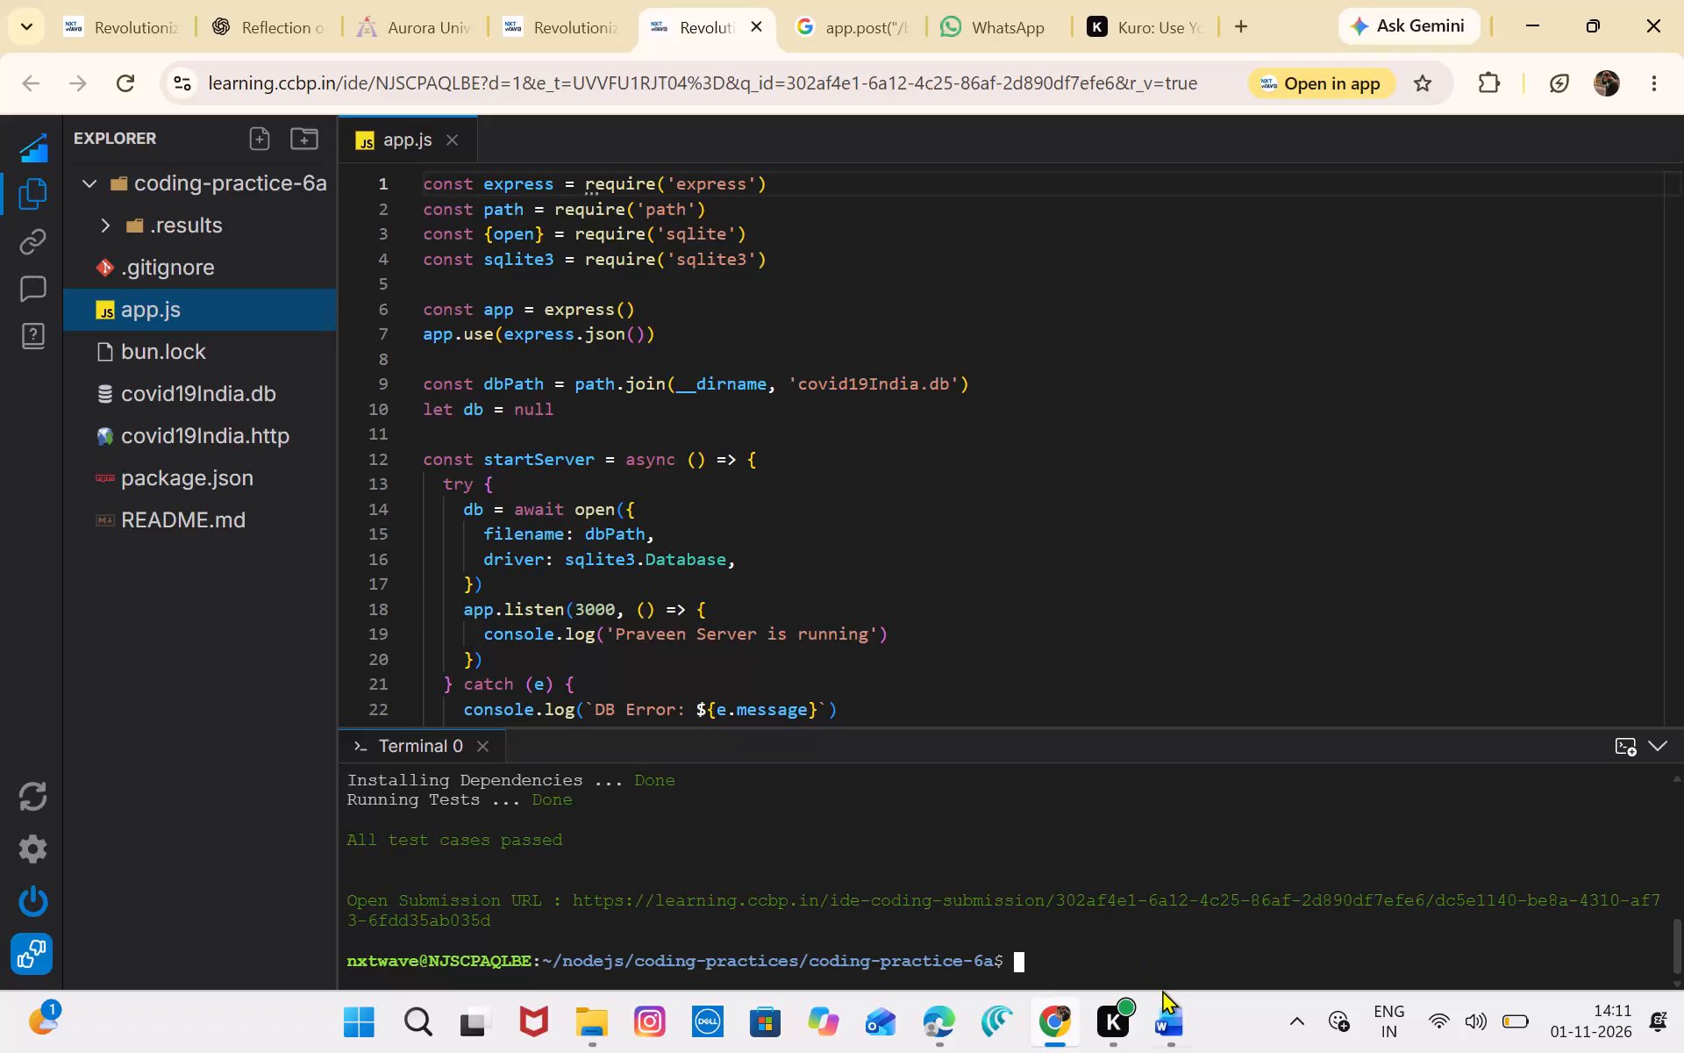
# Switch to the Word report and paste the Covid-19 India question page screenshot below the Question 3 heading.
pyautogui.click(1141, 924)
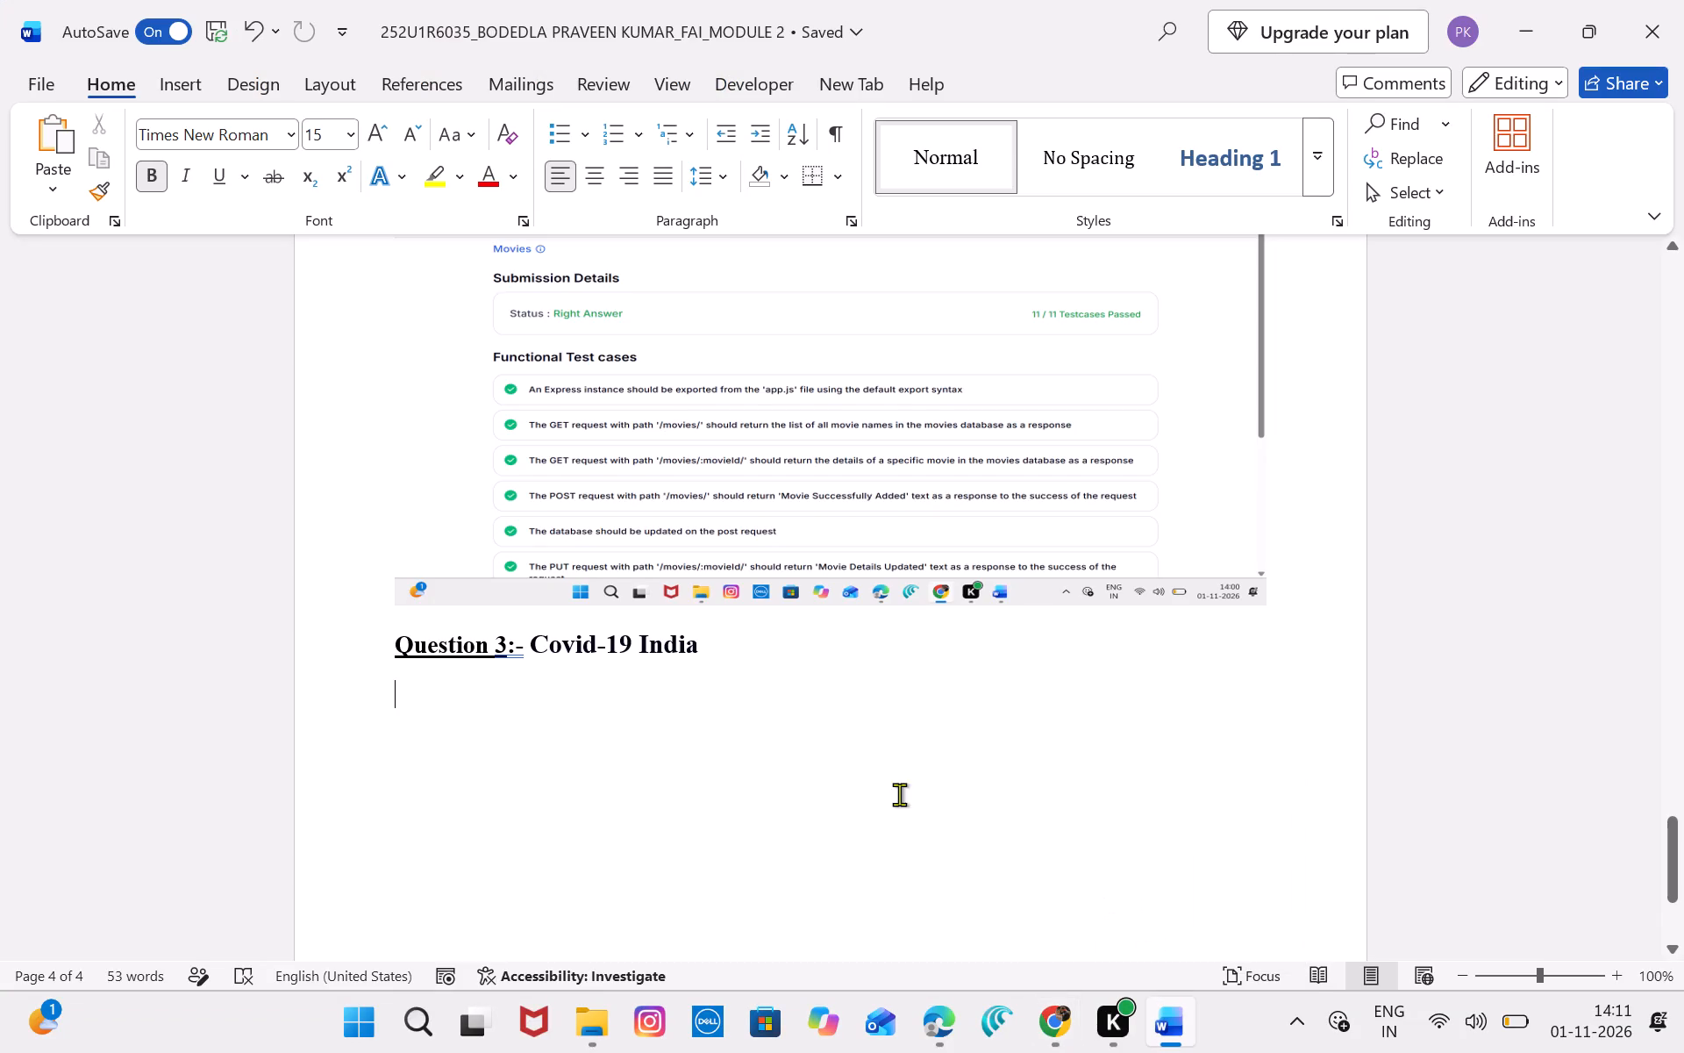
pyautogui.hotkey('ctrl', 'v')
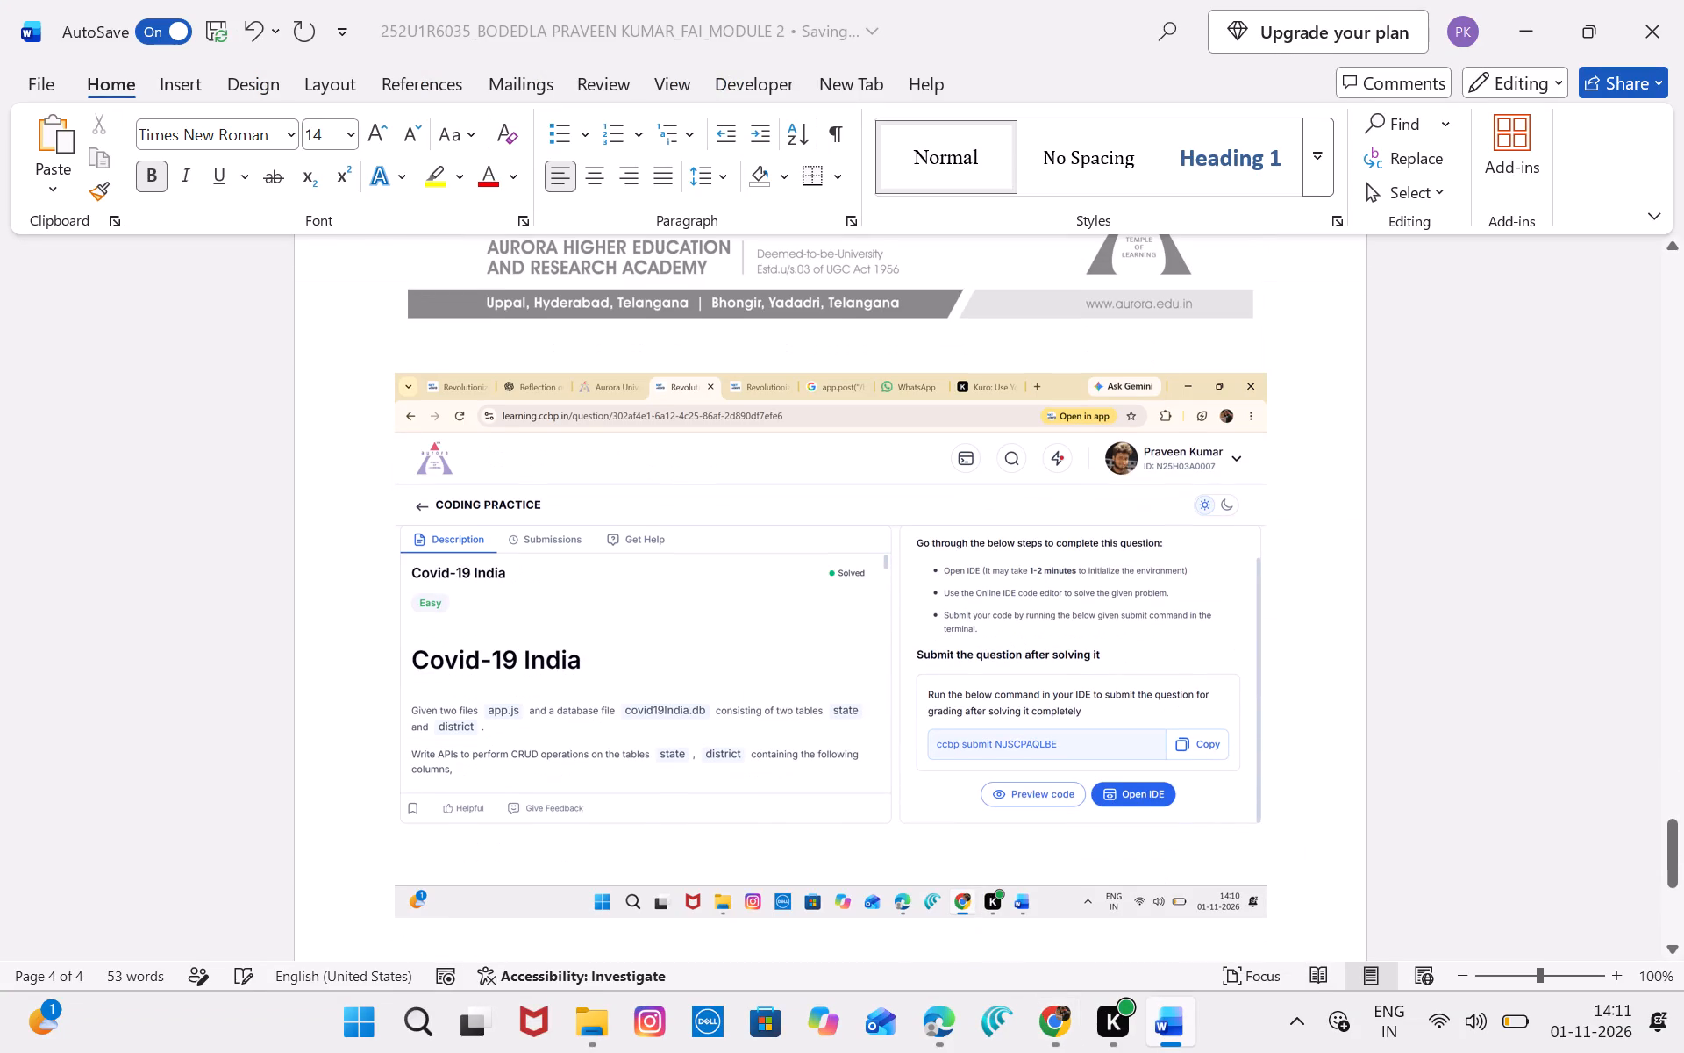
# Reduce the pasted screenshot's height so it fits under the Question 3 heading on page 4, and start a new line after it.
pyautogui.click(897, 779)
pyautogui.moveTo(829, 916); pyautogui.dragTo(802, 684)
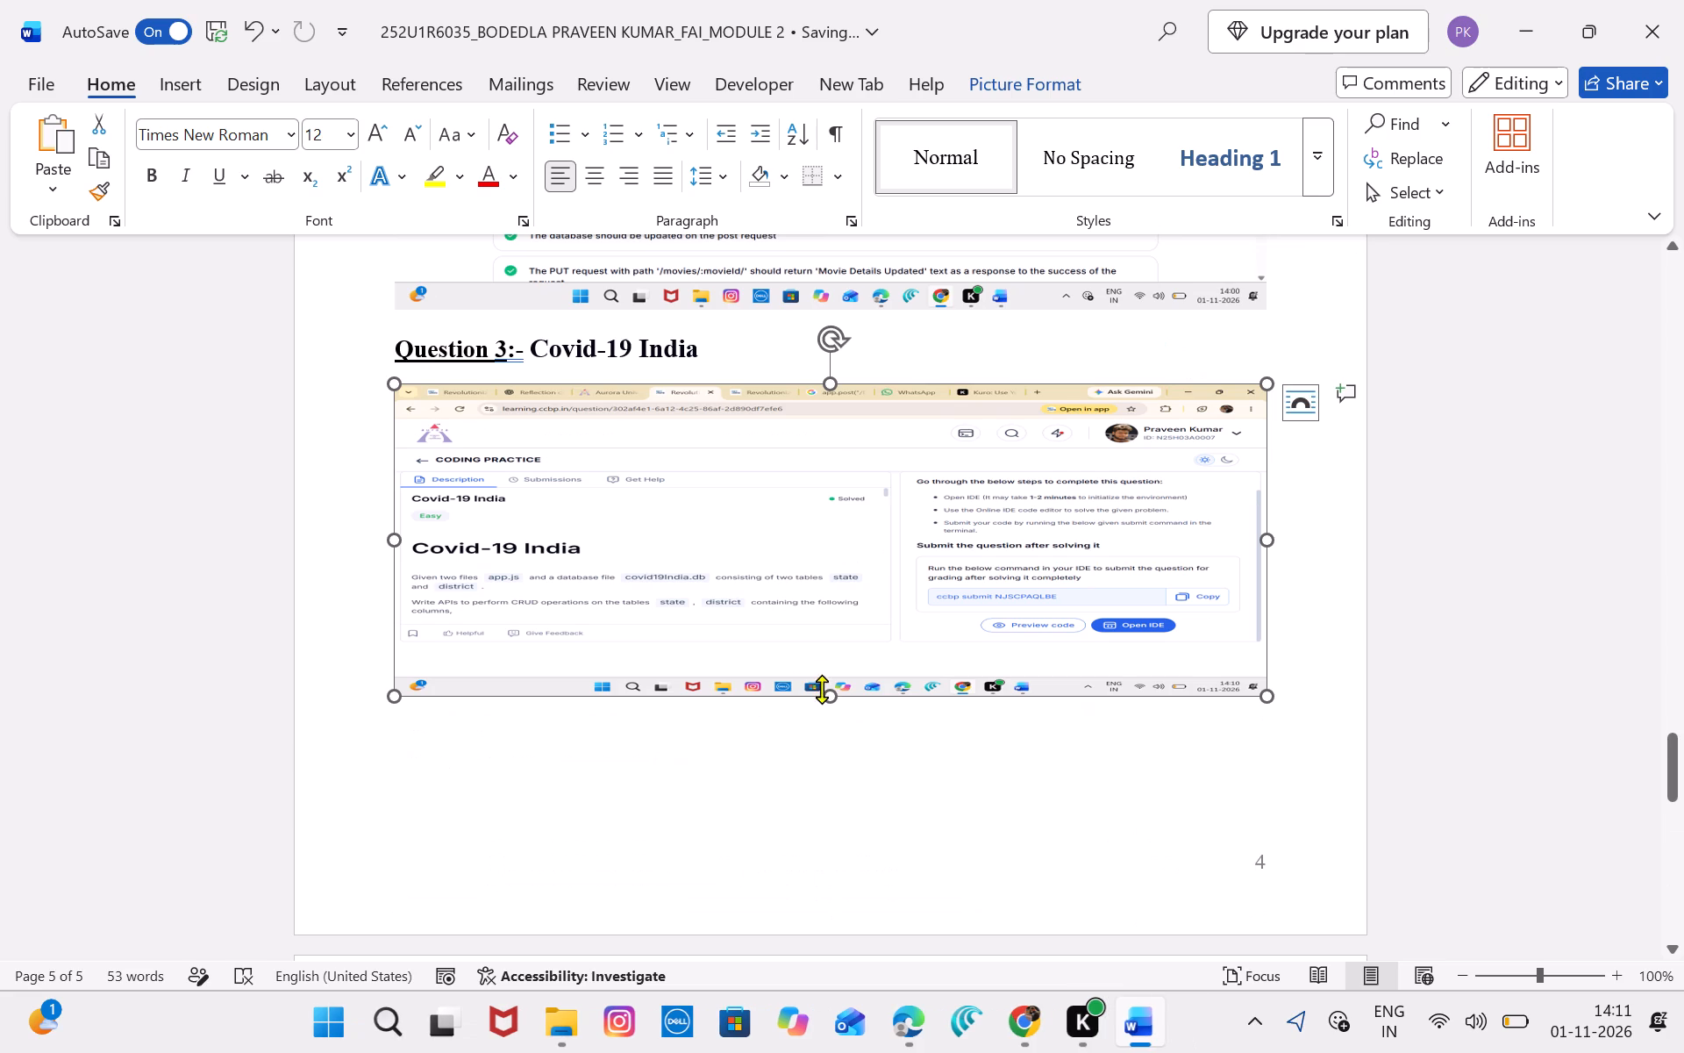
pyautogui.moveTo(828, 693); pyautogui.dragTo(816, 799)
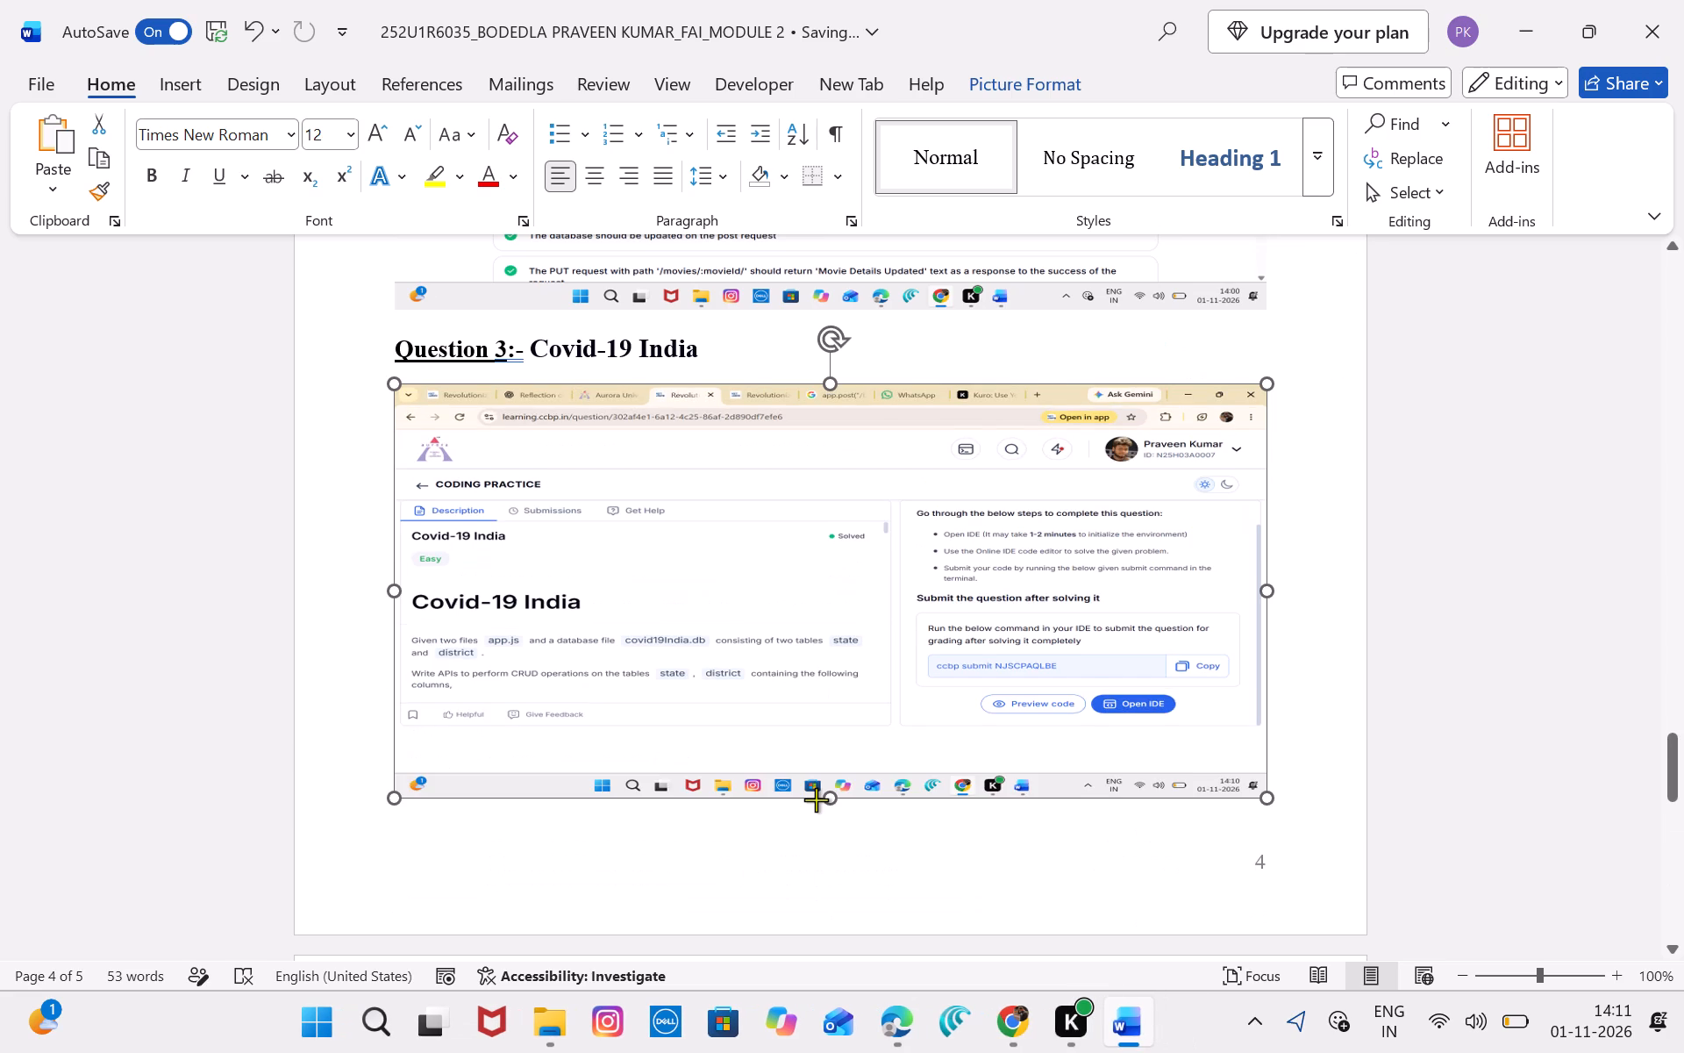
pyautogui.moveTo(816, 799); pyautogui.dragTo(811, 847)
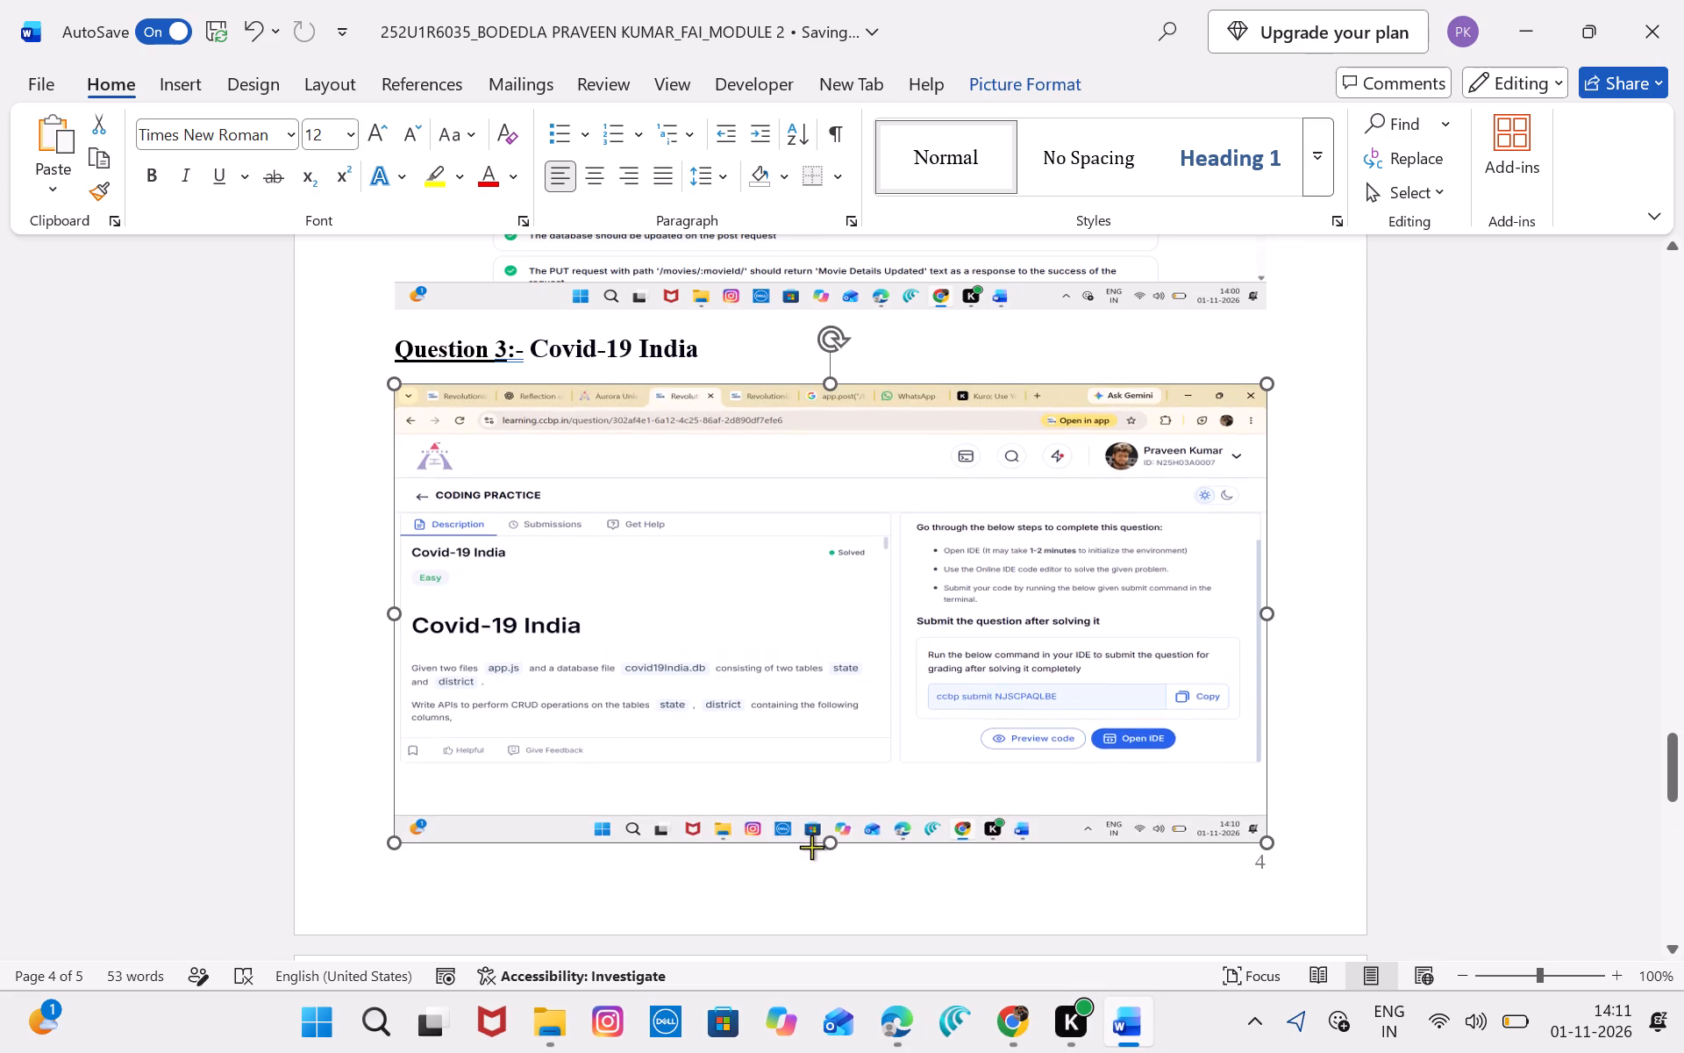
pyautogui.moveTo(811, 847); pyautogui.dragTo(814, 842)
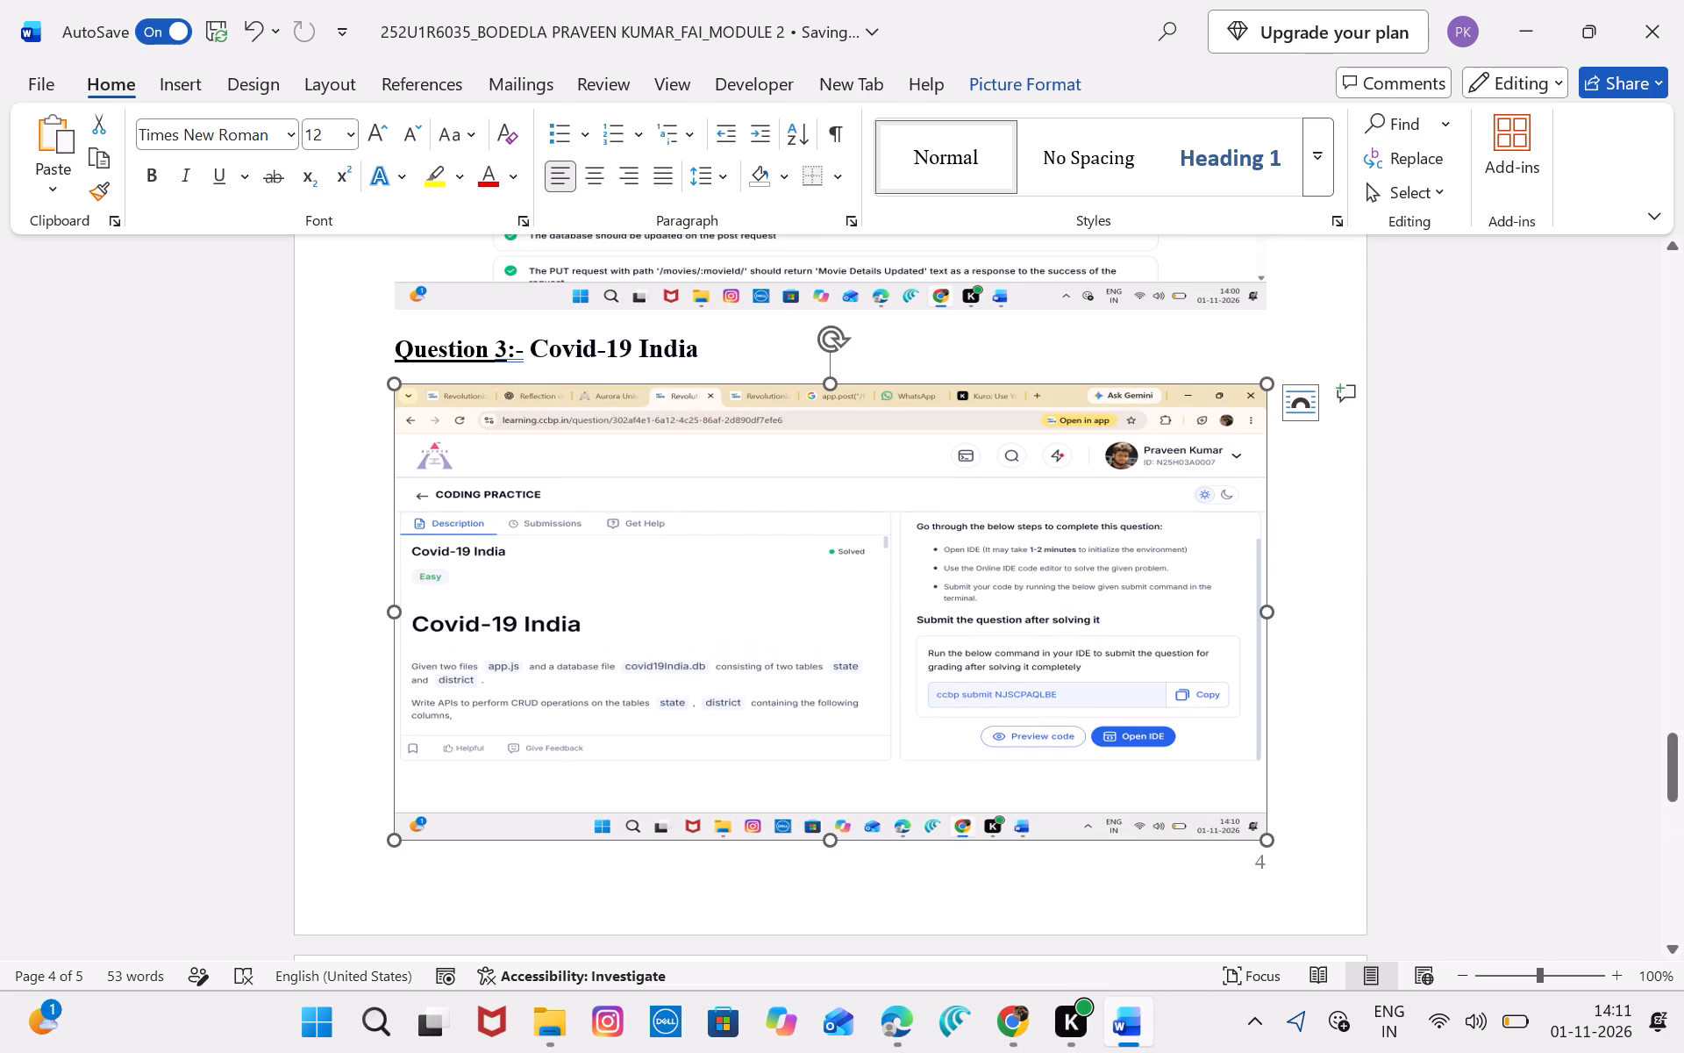
pyautogui.click(1286, 836)
pyautogui.press('Return')
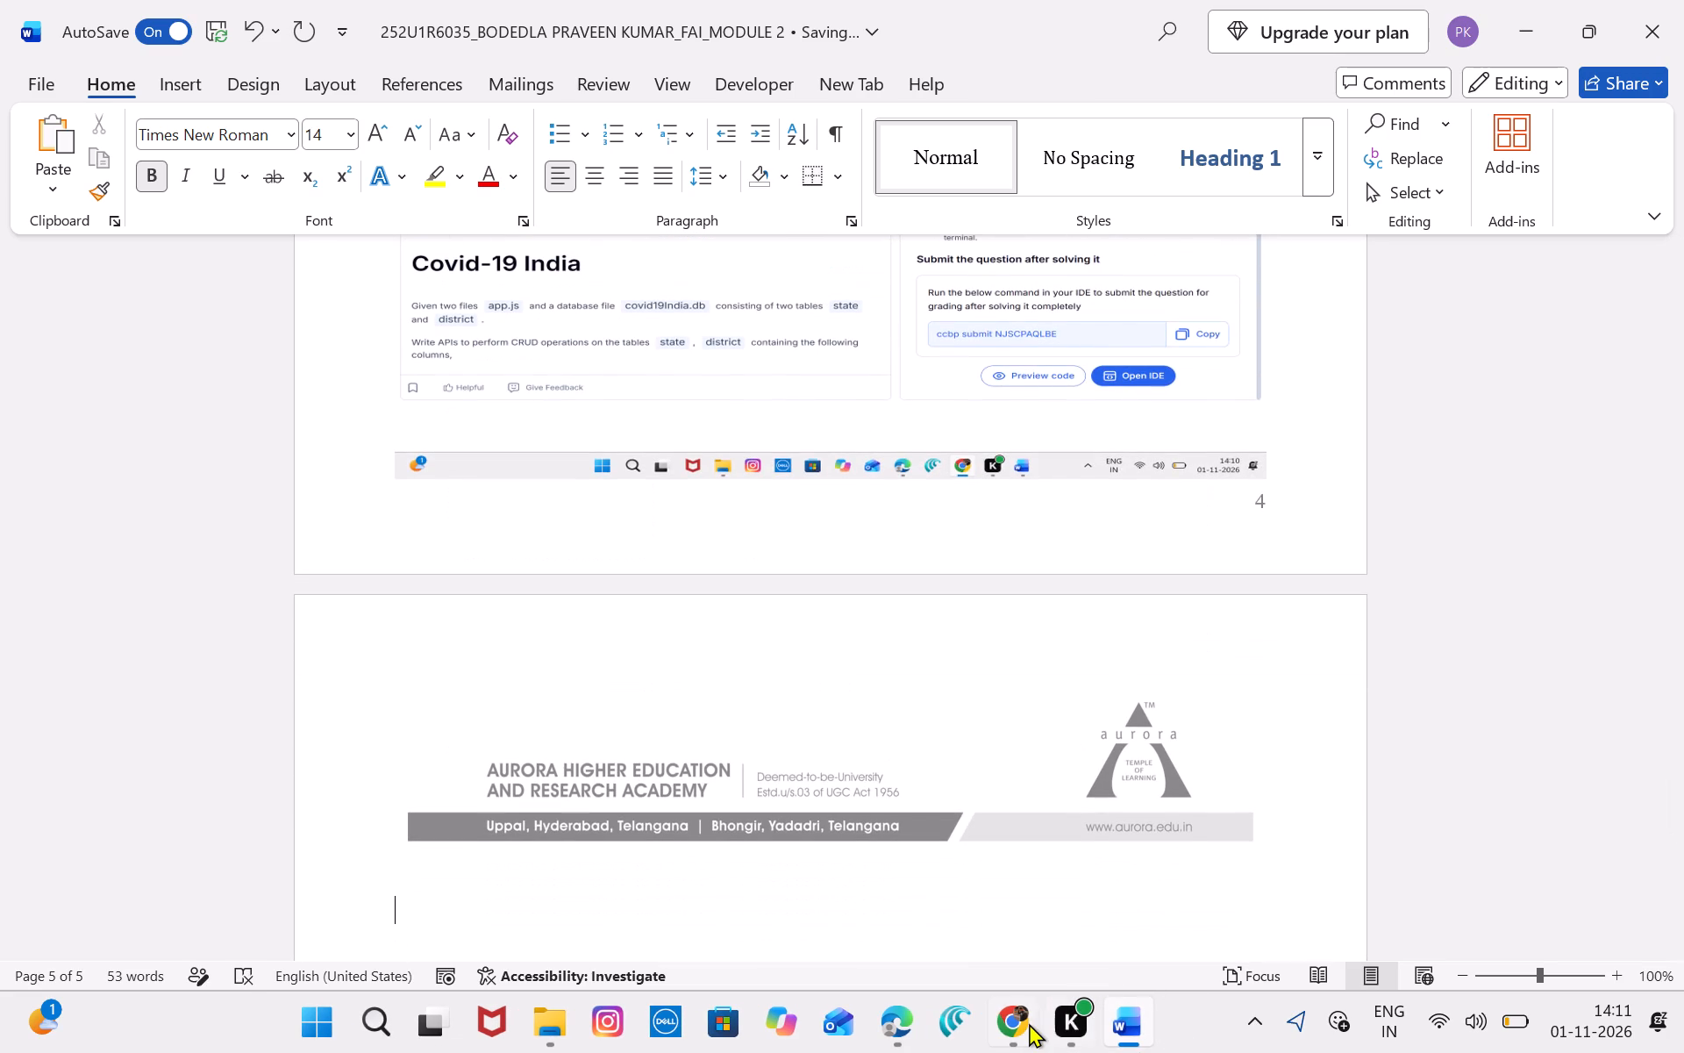
# Switch to the coding-practice-6a IDE in Chrome and capture a full-screen screenshot with app.js's '/states/' GET handlers and the terminal output in view.
pyautogui.click(1030, 1023)
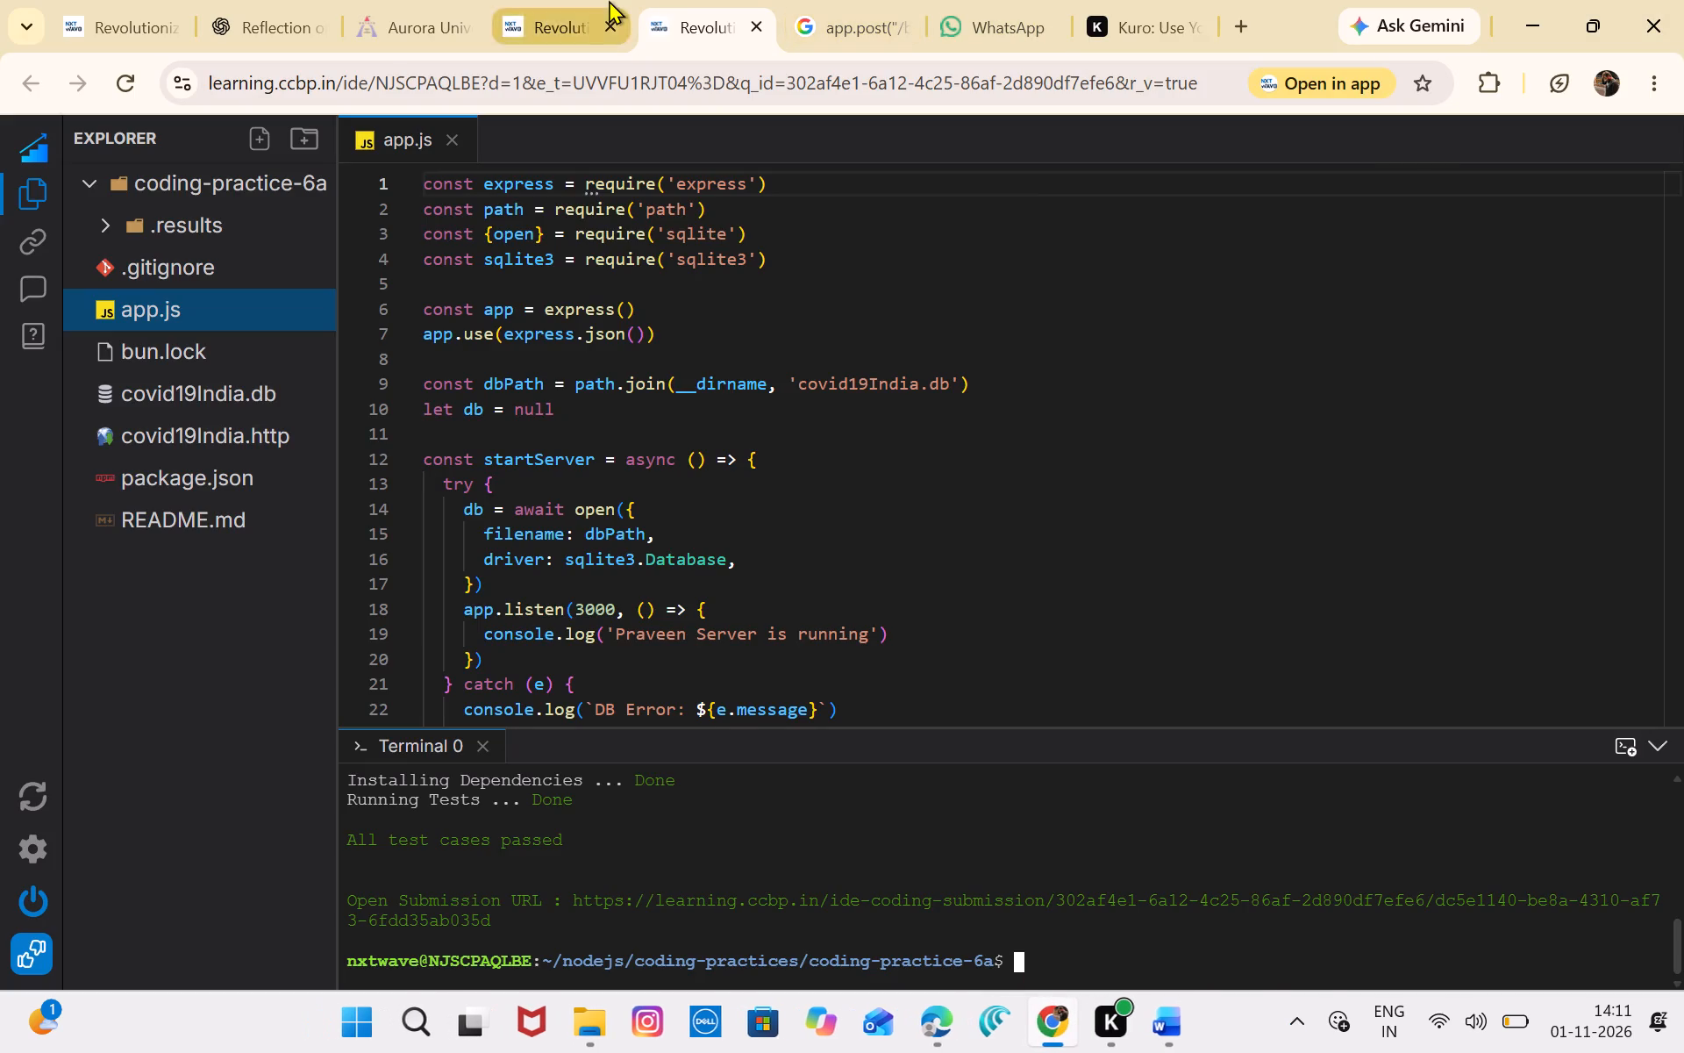
pyautogui.click(609, 0)
pyautogui.click(698, 0)
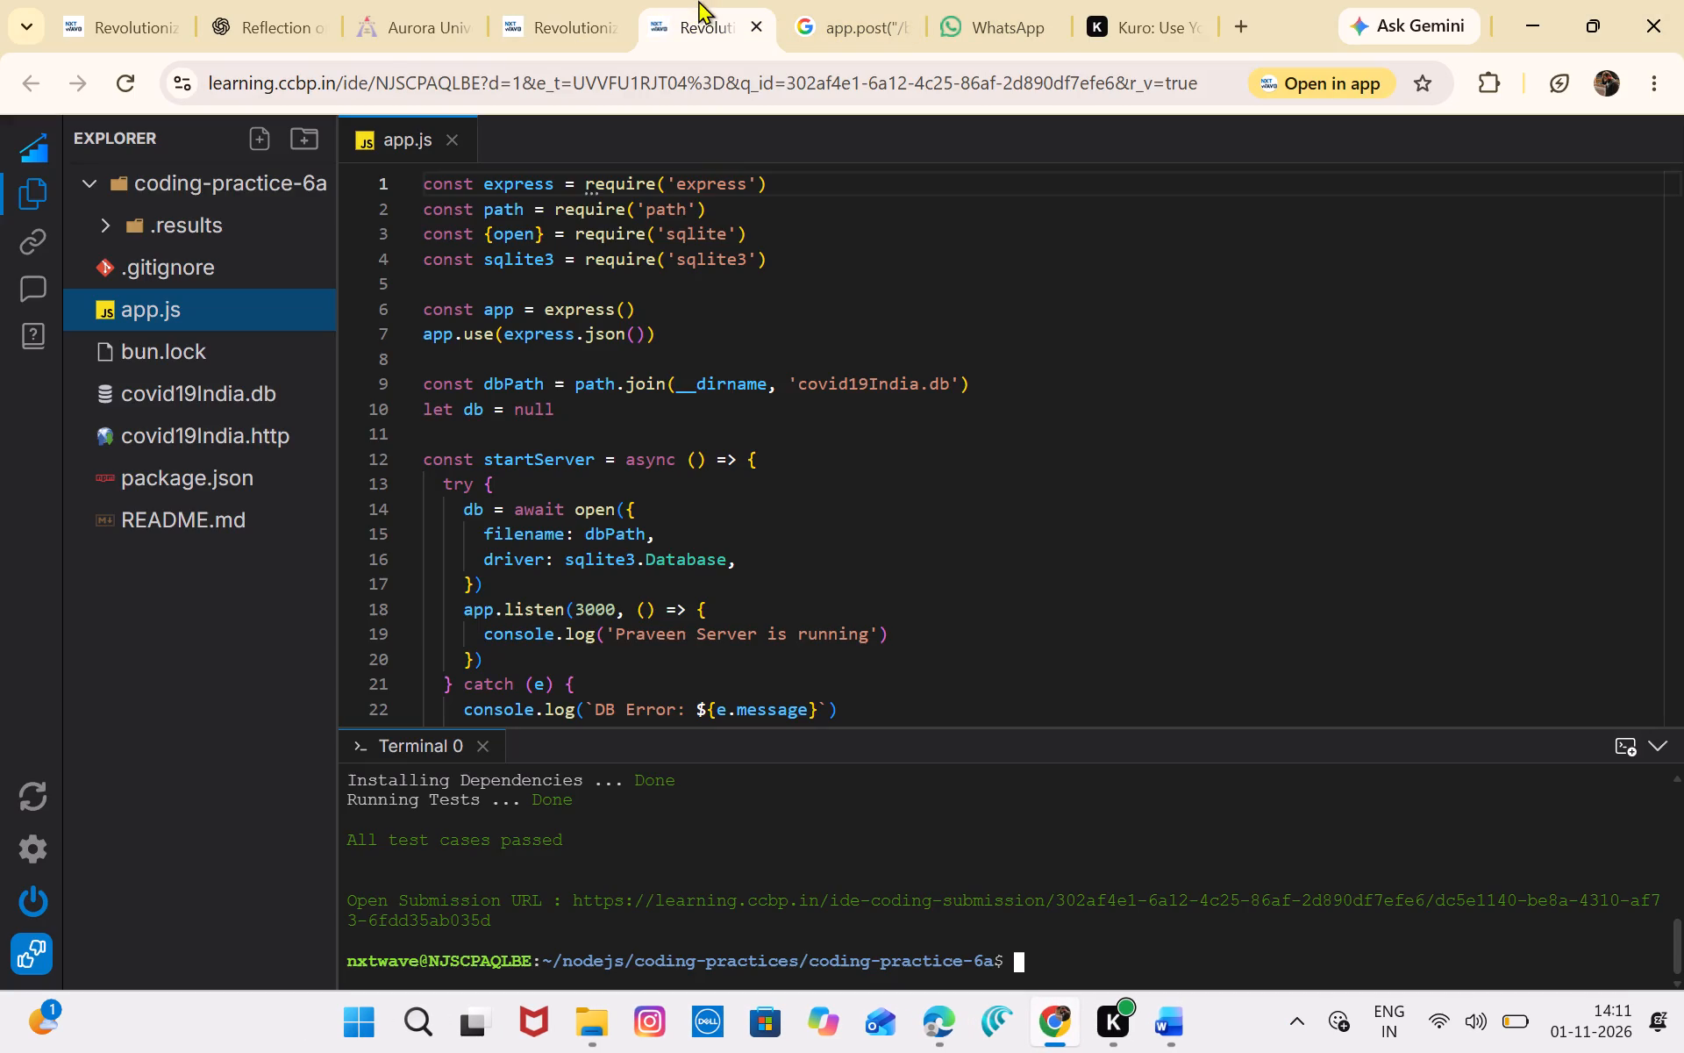
pyautogui.scroll(-5, 917, 347)
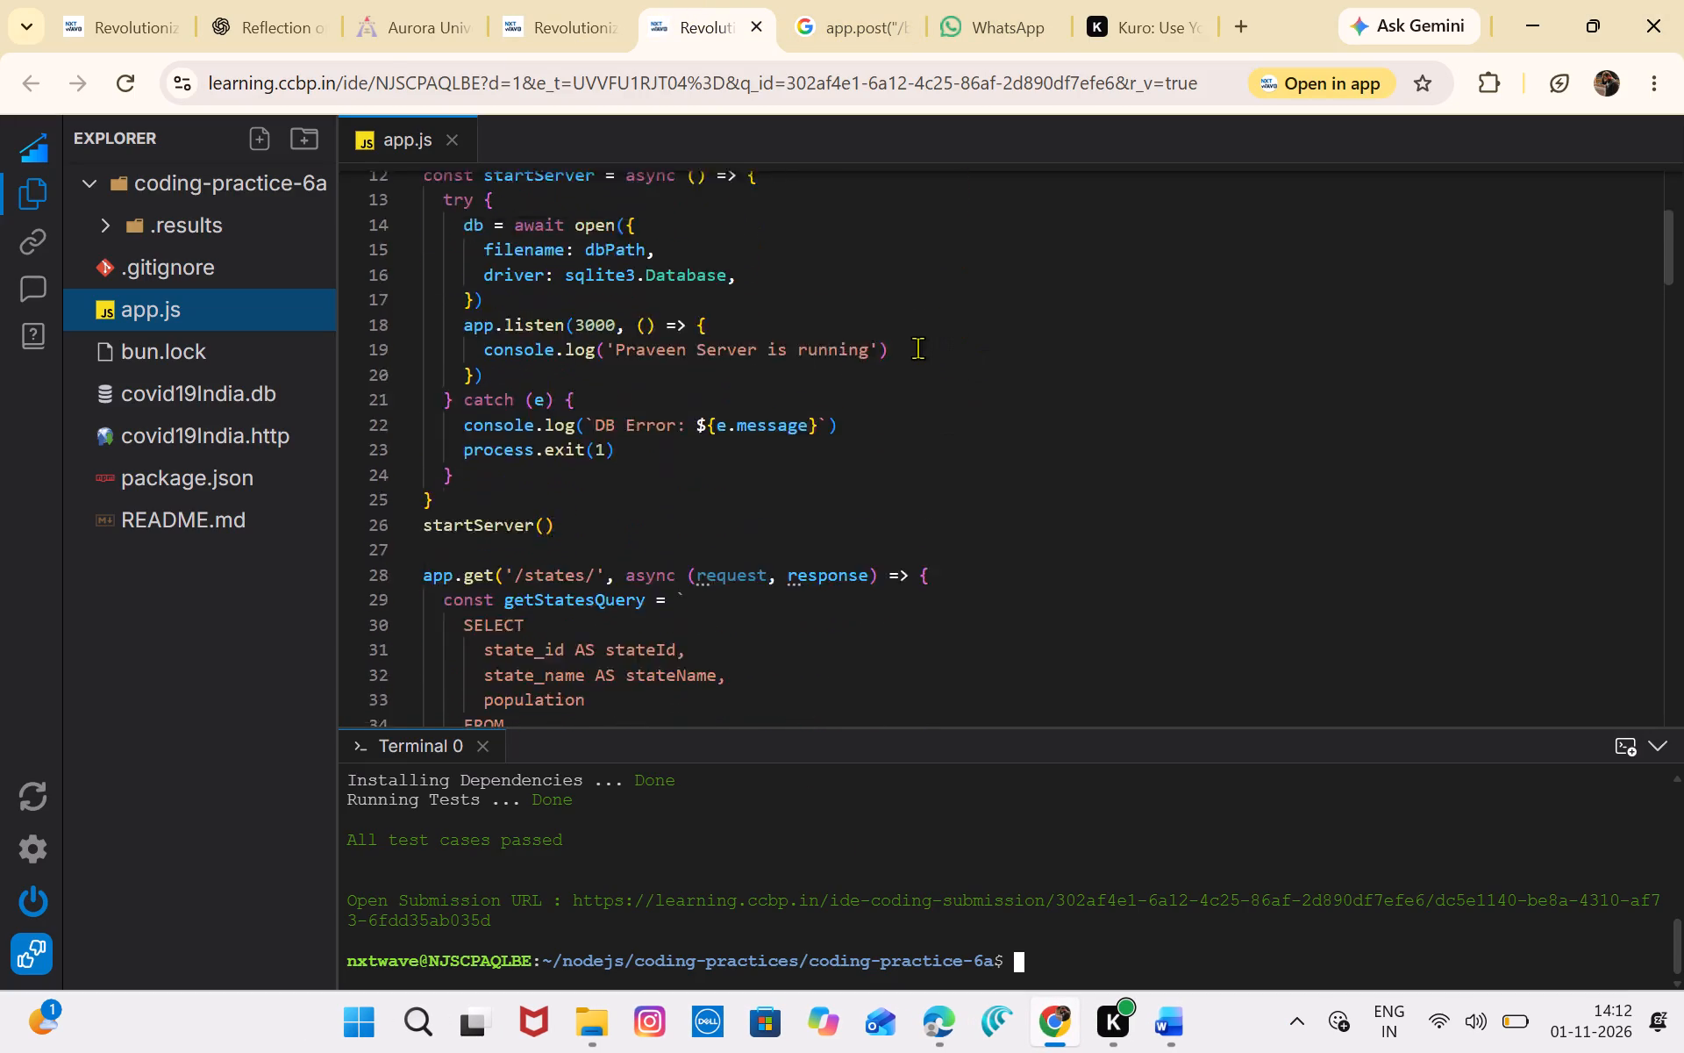
pyautogui.scroll(-4, 917, 347)
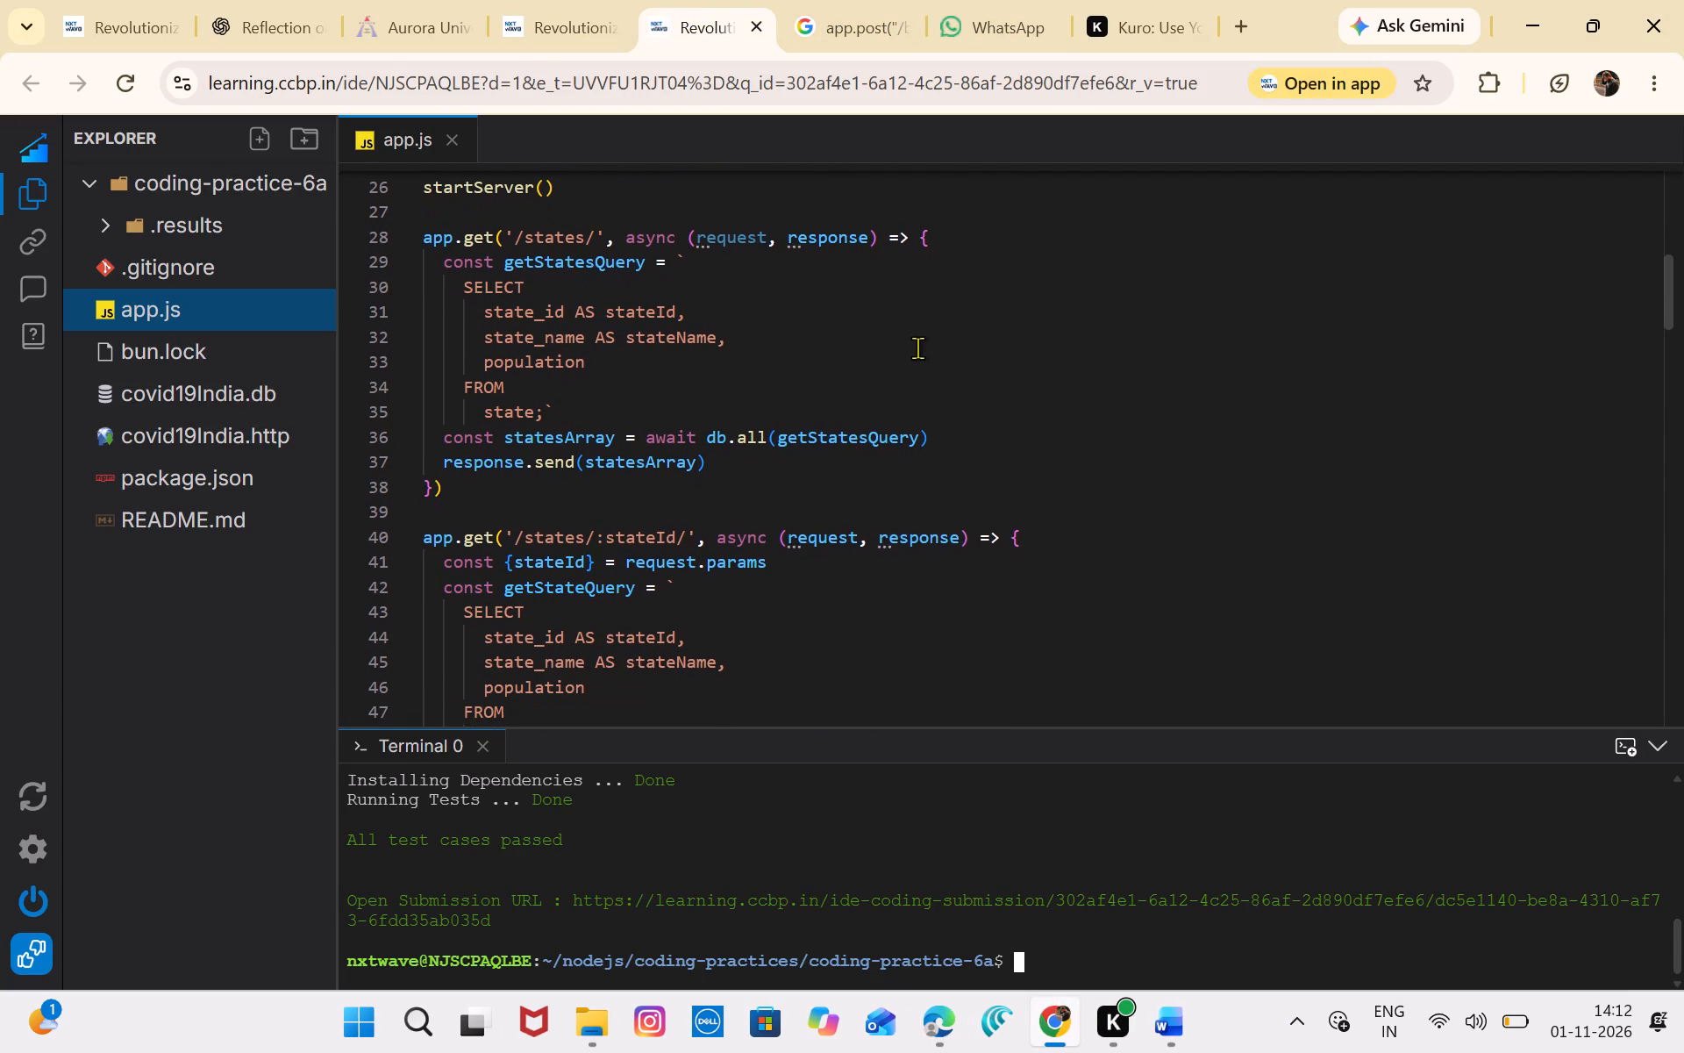
pyautogui.scroll(-1, 917, 347)
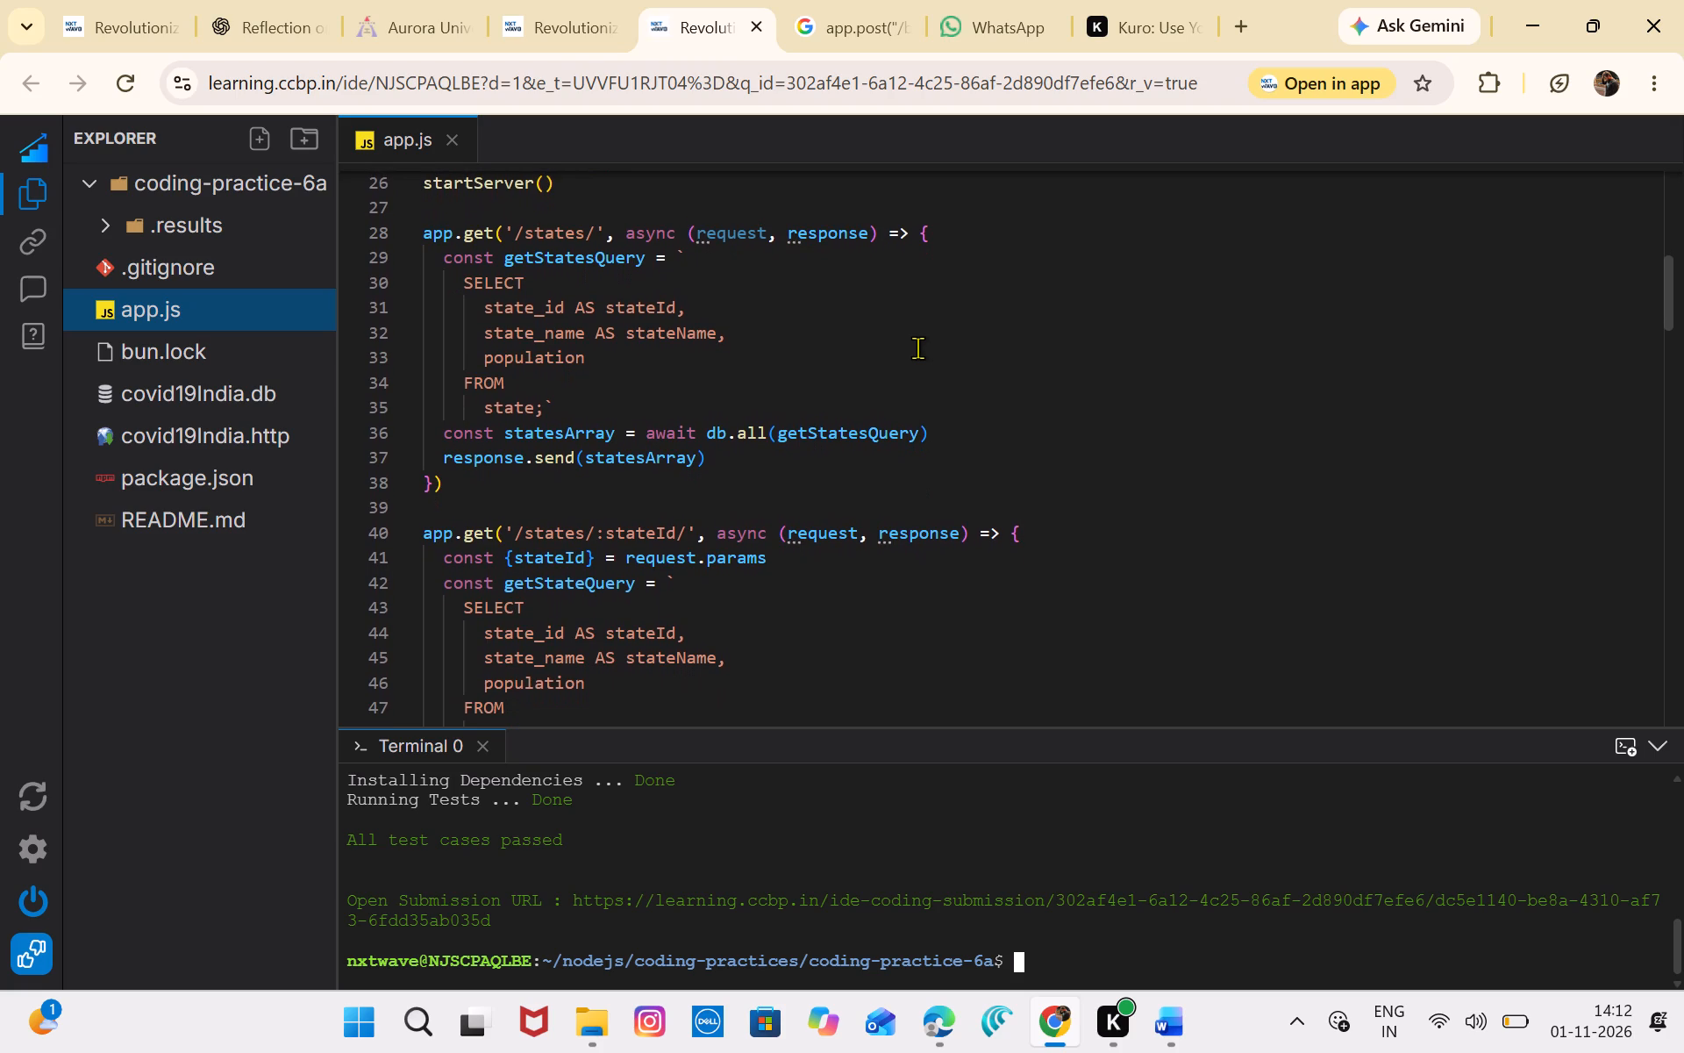
pyautogui.press('super+Print')
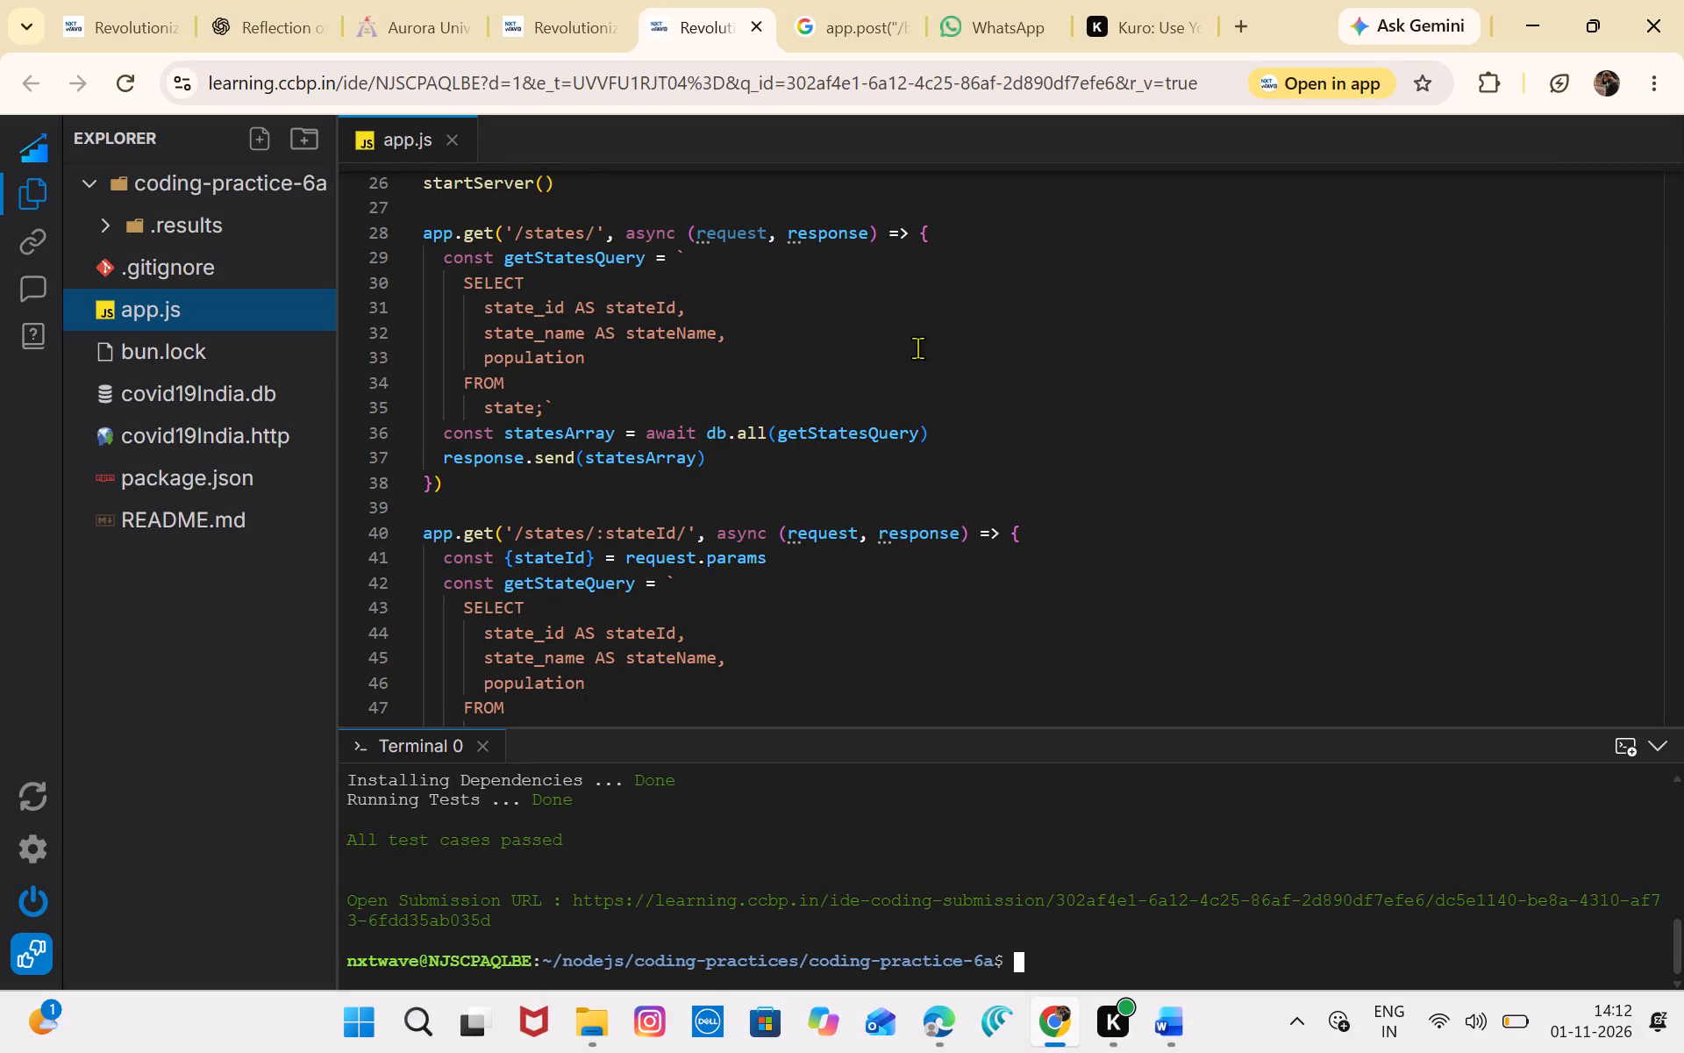
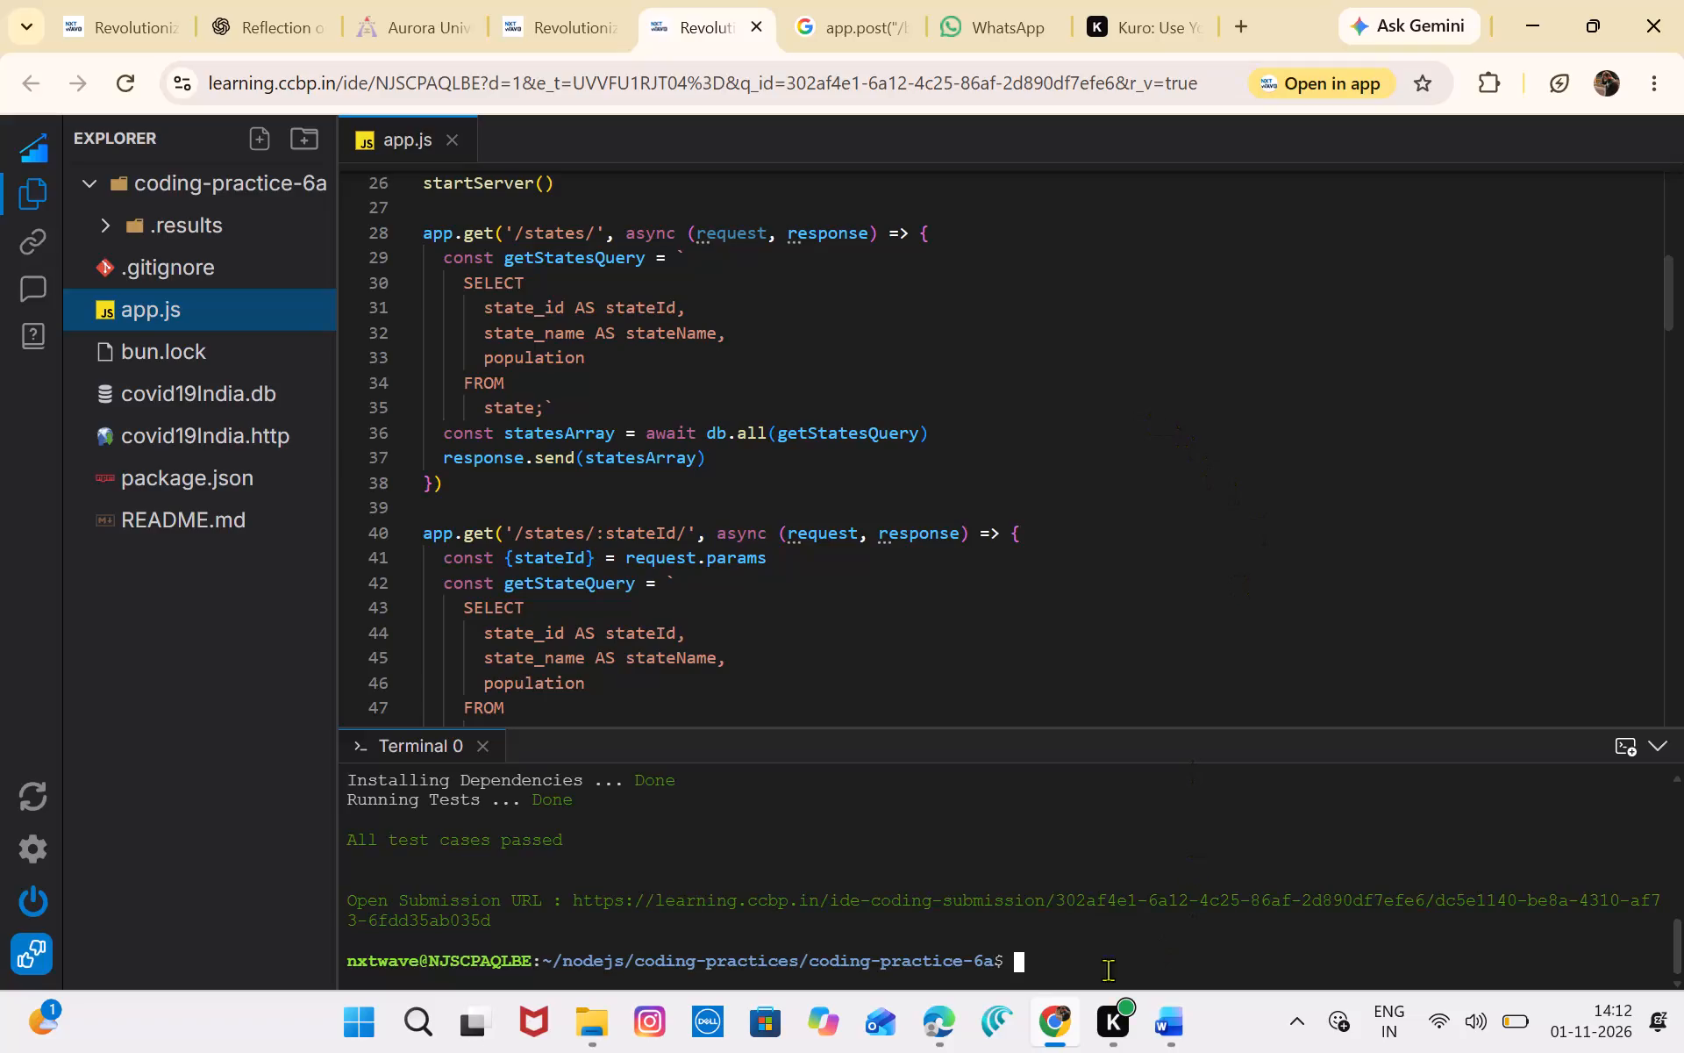
# Adjust the divider between the app.js code and the terminal, keeping the submission URL in view, and capture a full-screen screenshot.
pyautogui.click(1060, 963)
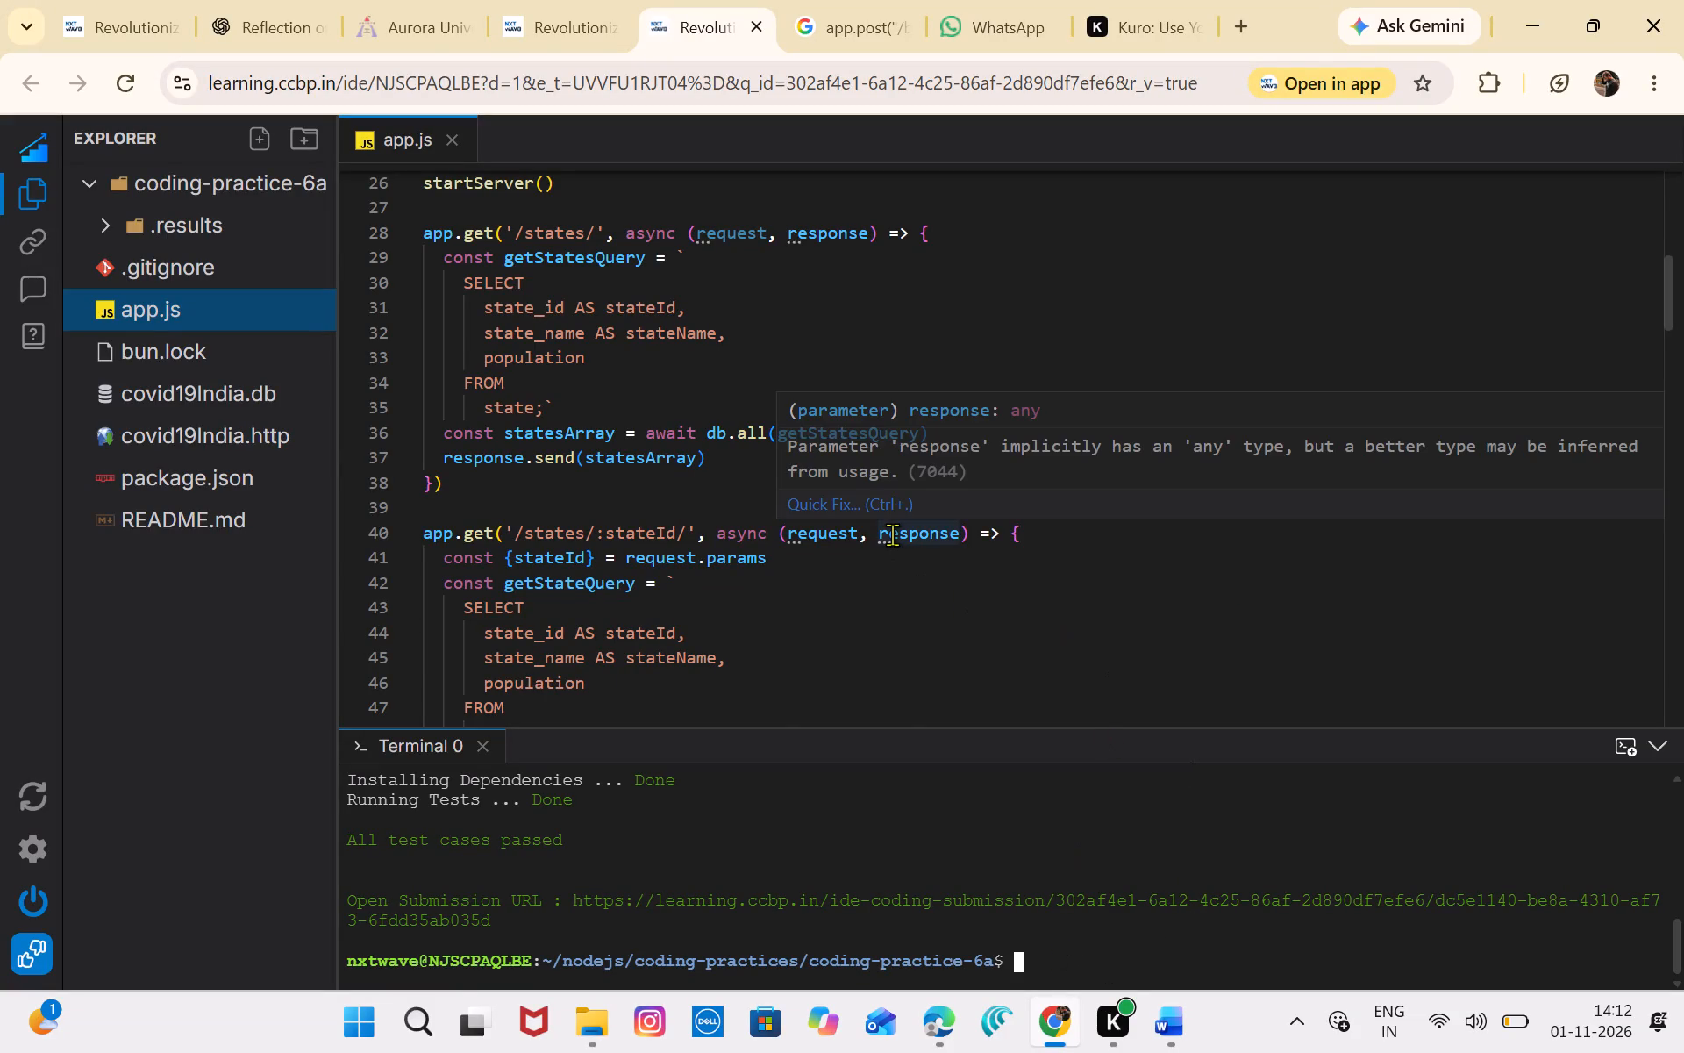
pyautogui.click(962, 728)
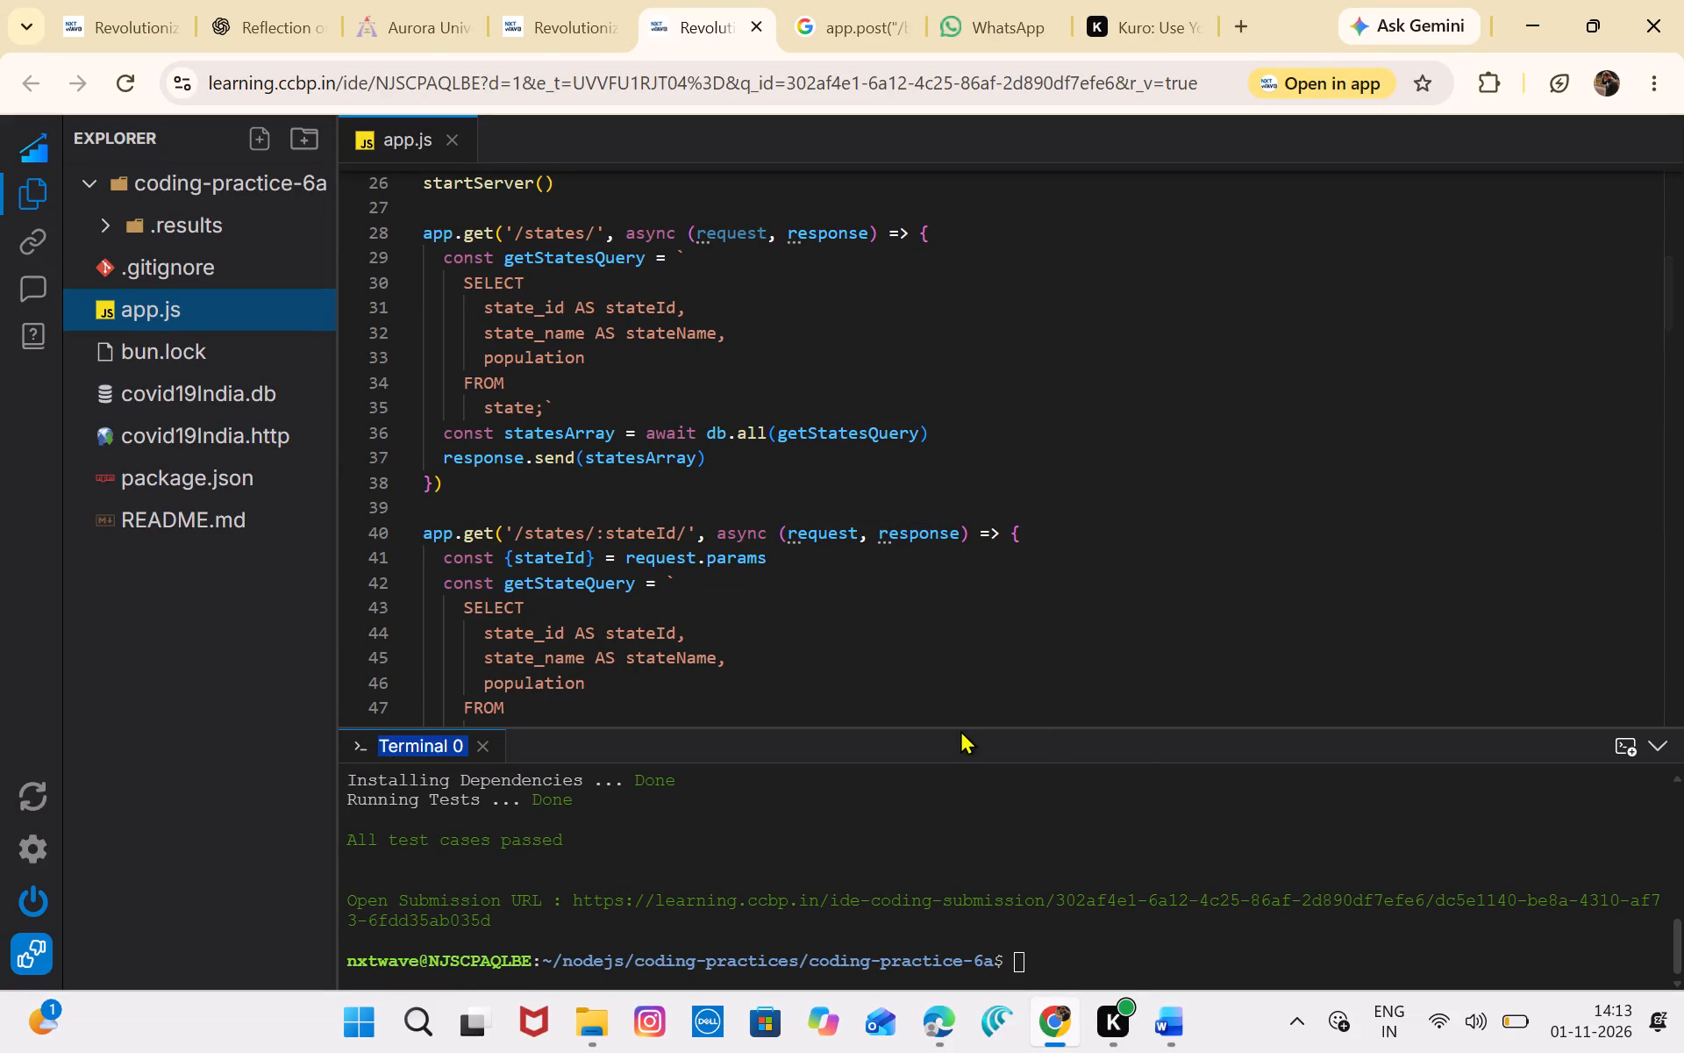
pyautogui.click(961, 727)
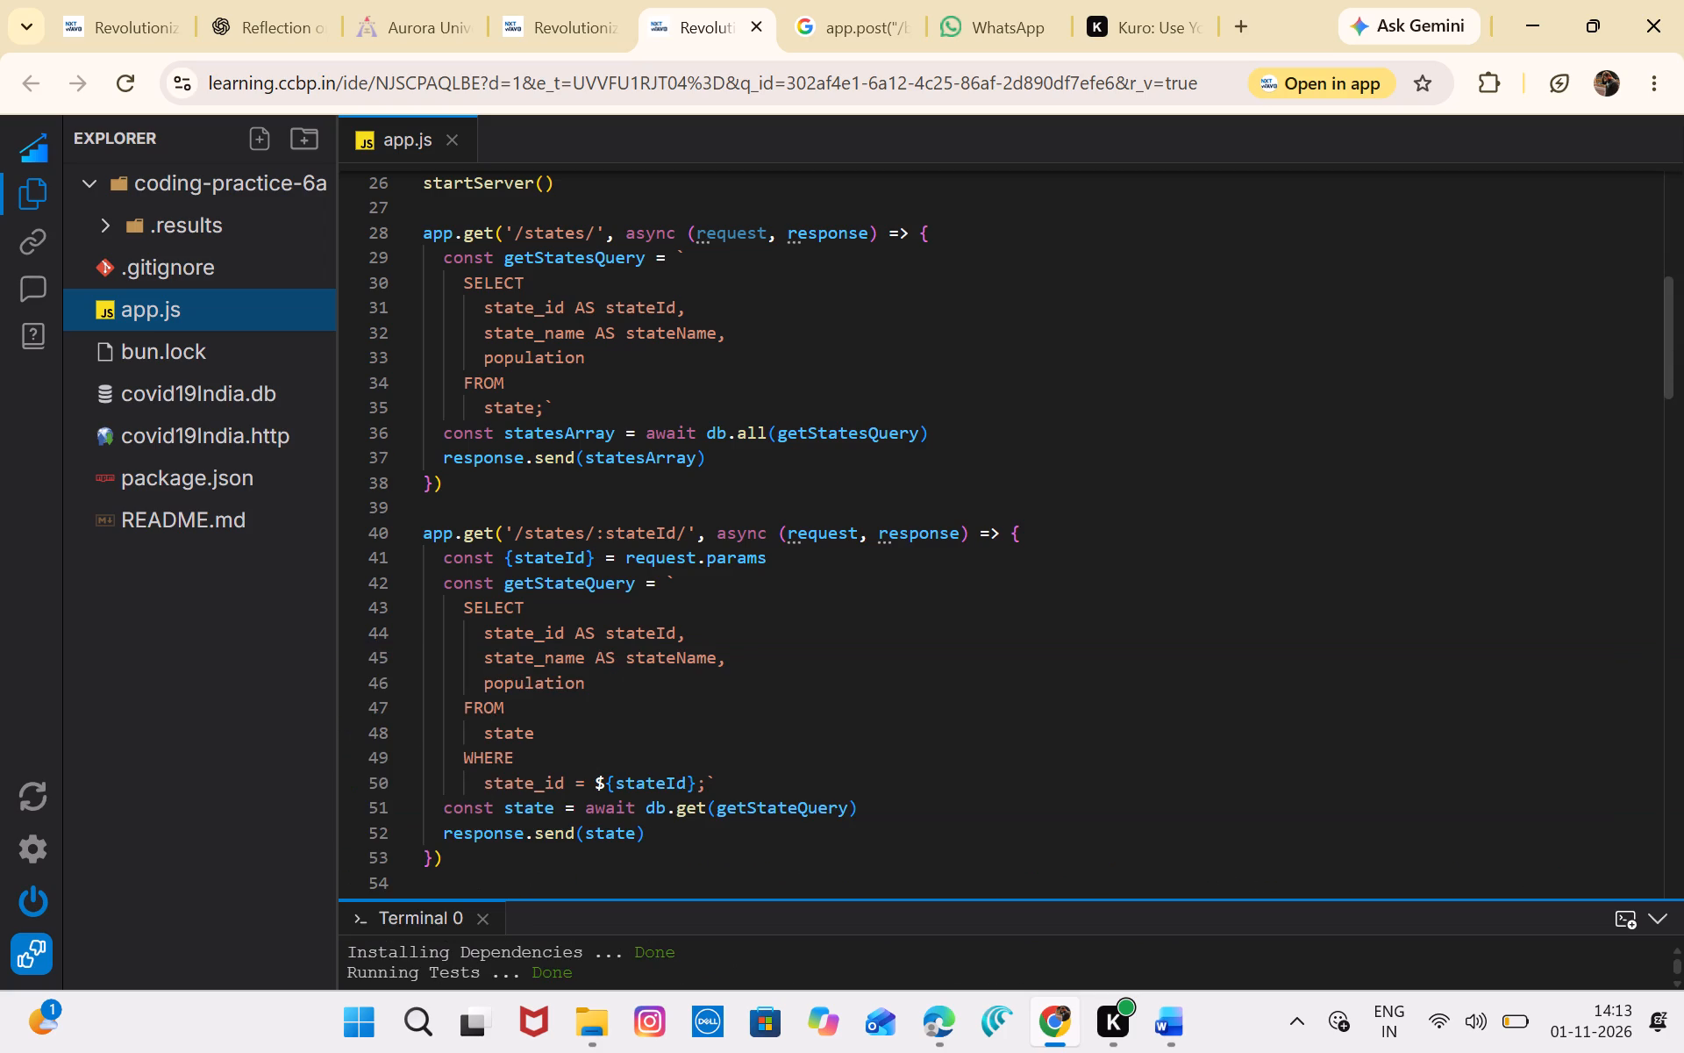
pyautogui.moveTo(961, 899); pyautogui.dragTo(960, 759)
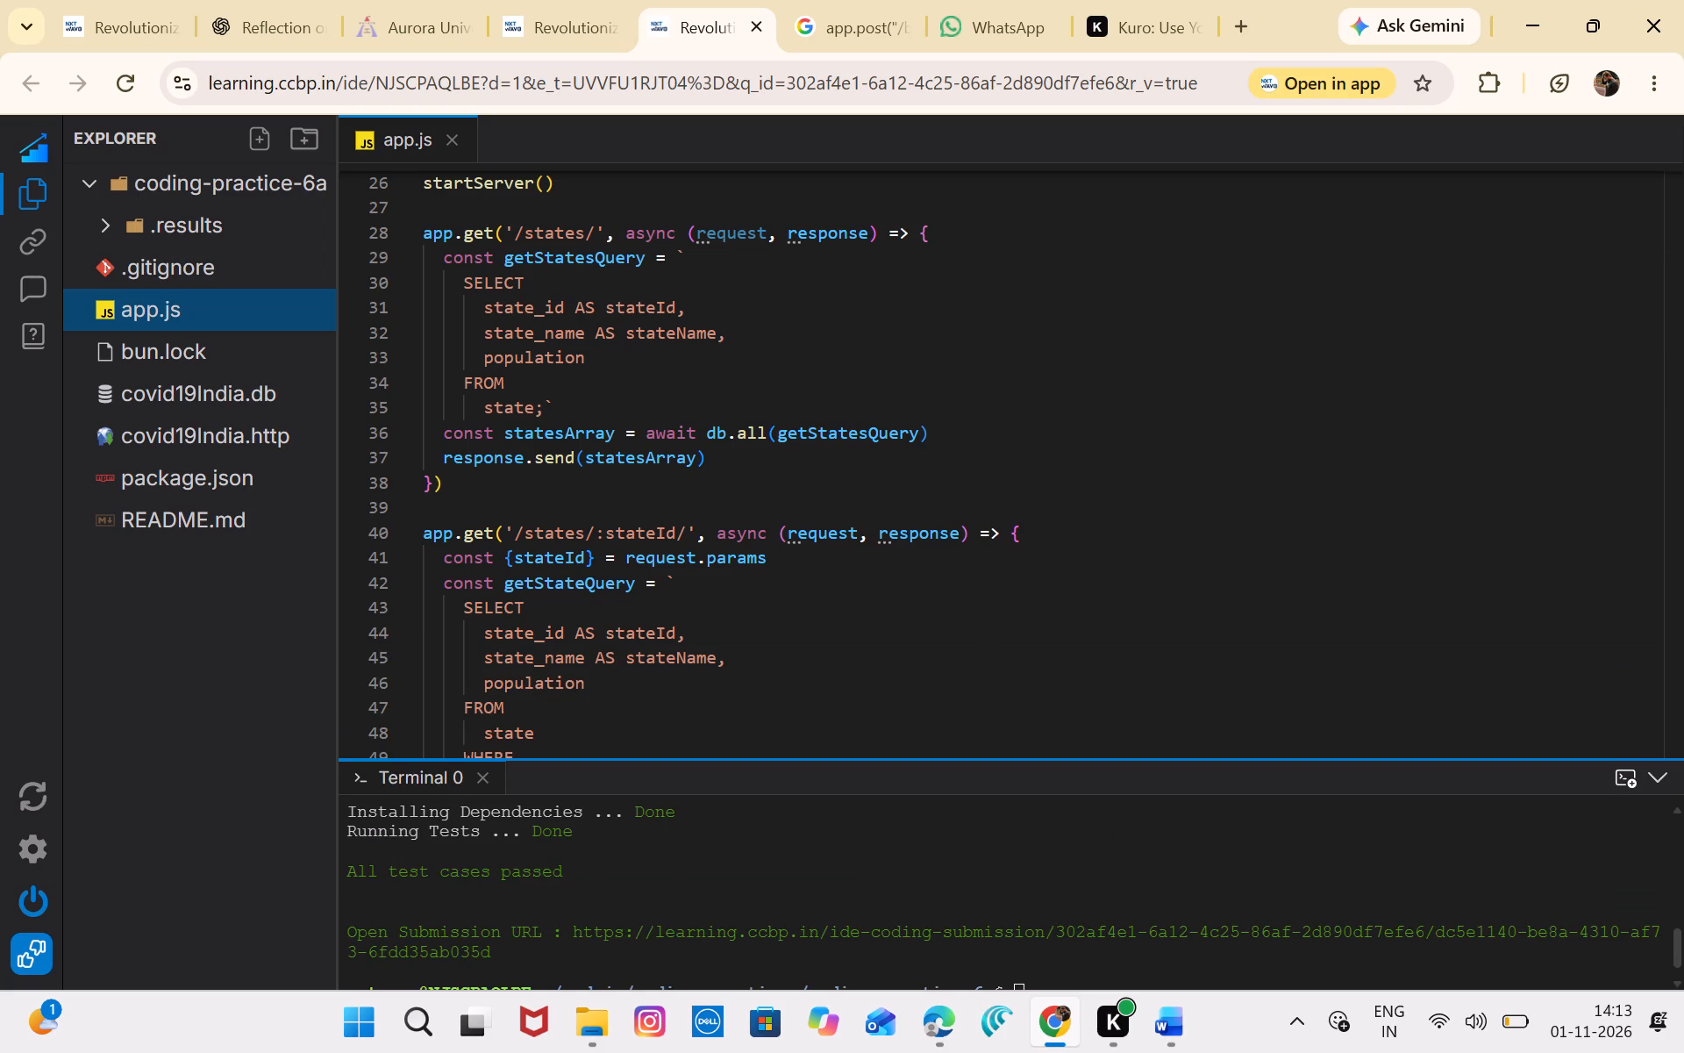
pyautogui.moveTo(960, 759); pyautogui.dragTo(968, 714)
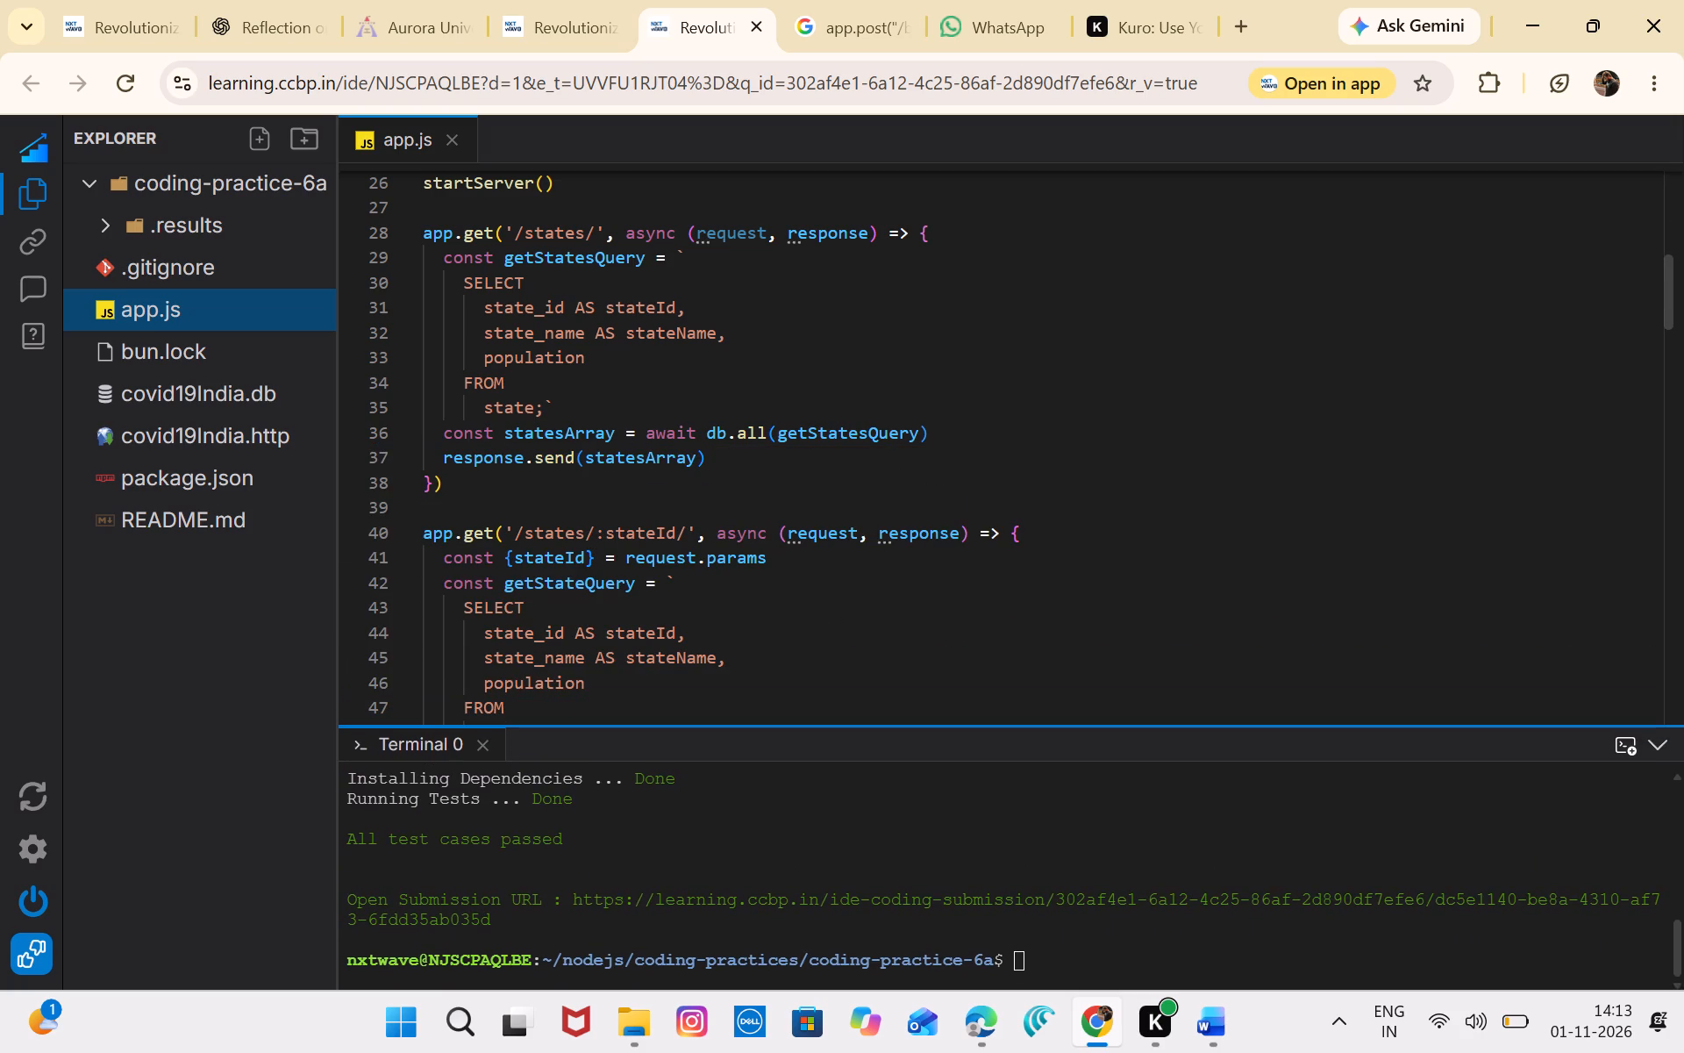
pyautogui.click(1040, 724)
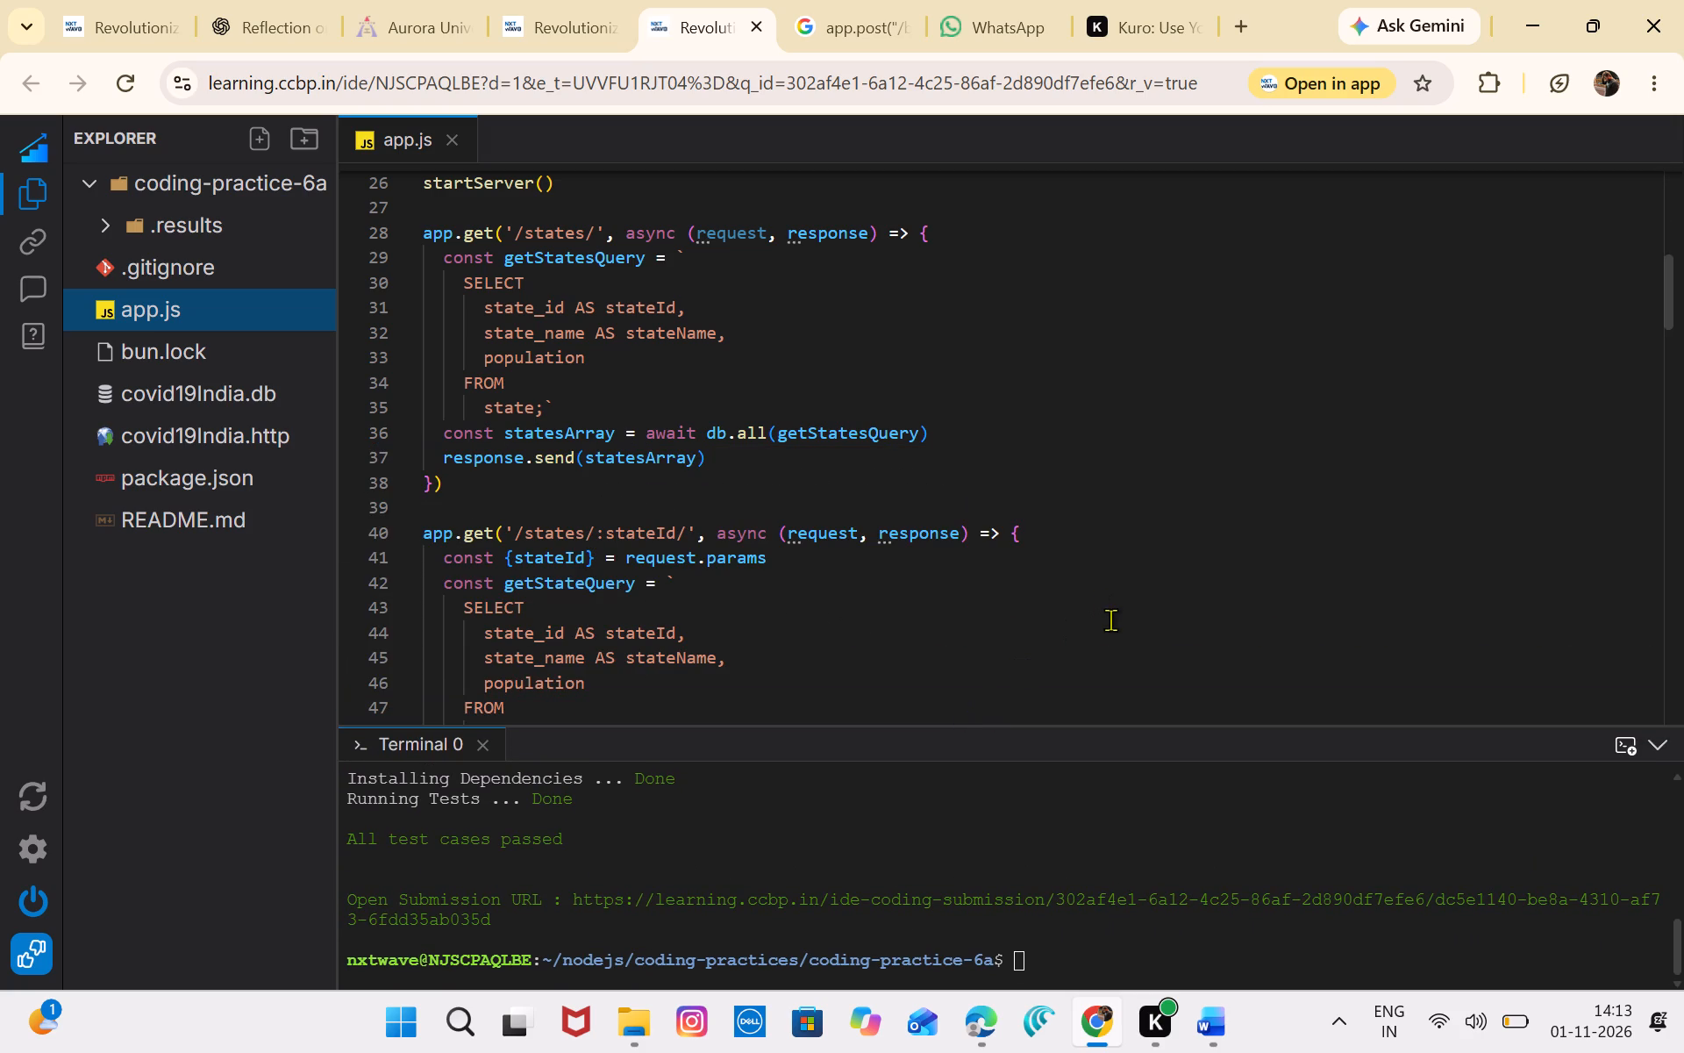
pyautogui.press('super+Print')
# Switch to the Word report and paste the IDE screenshot at the start of page 5.
pyautogui.click(1202, 1028)
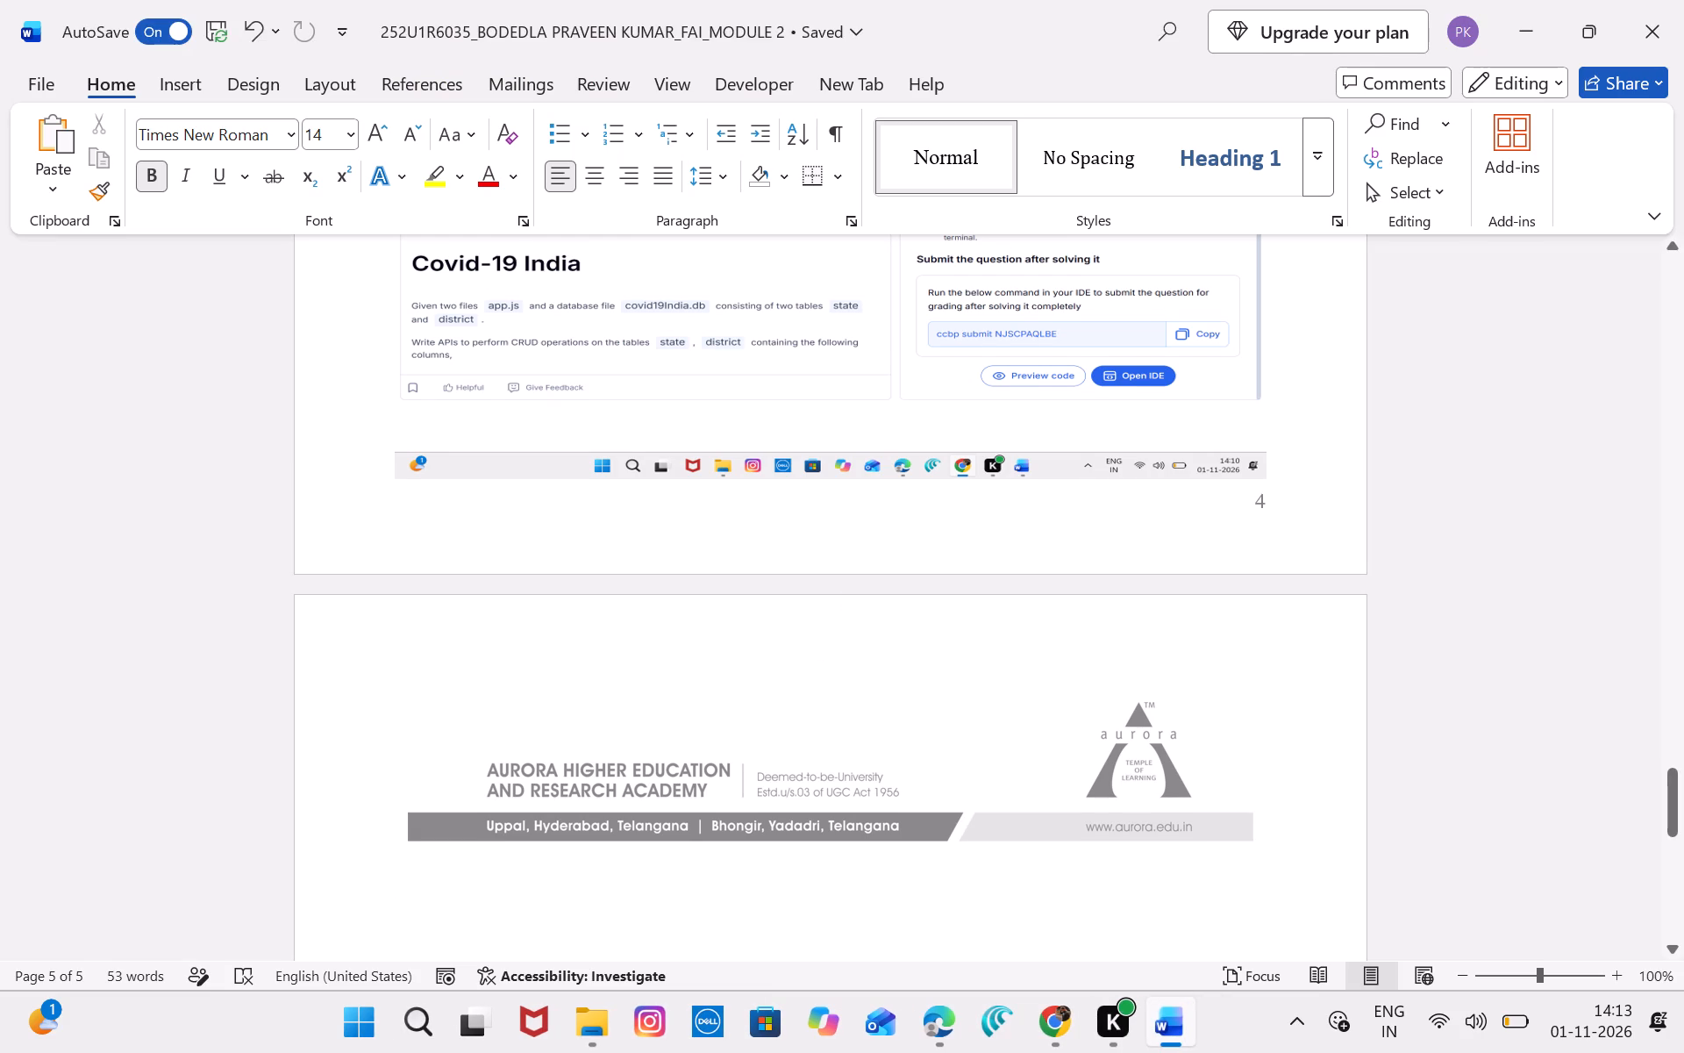
pyautogui.hotkey('ctrl', 'v')
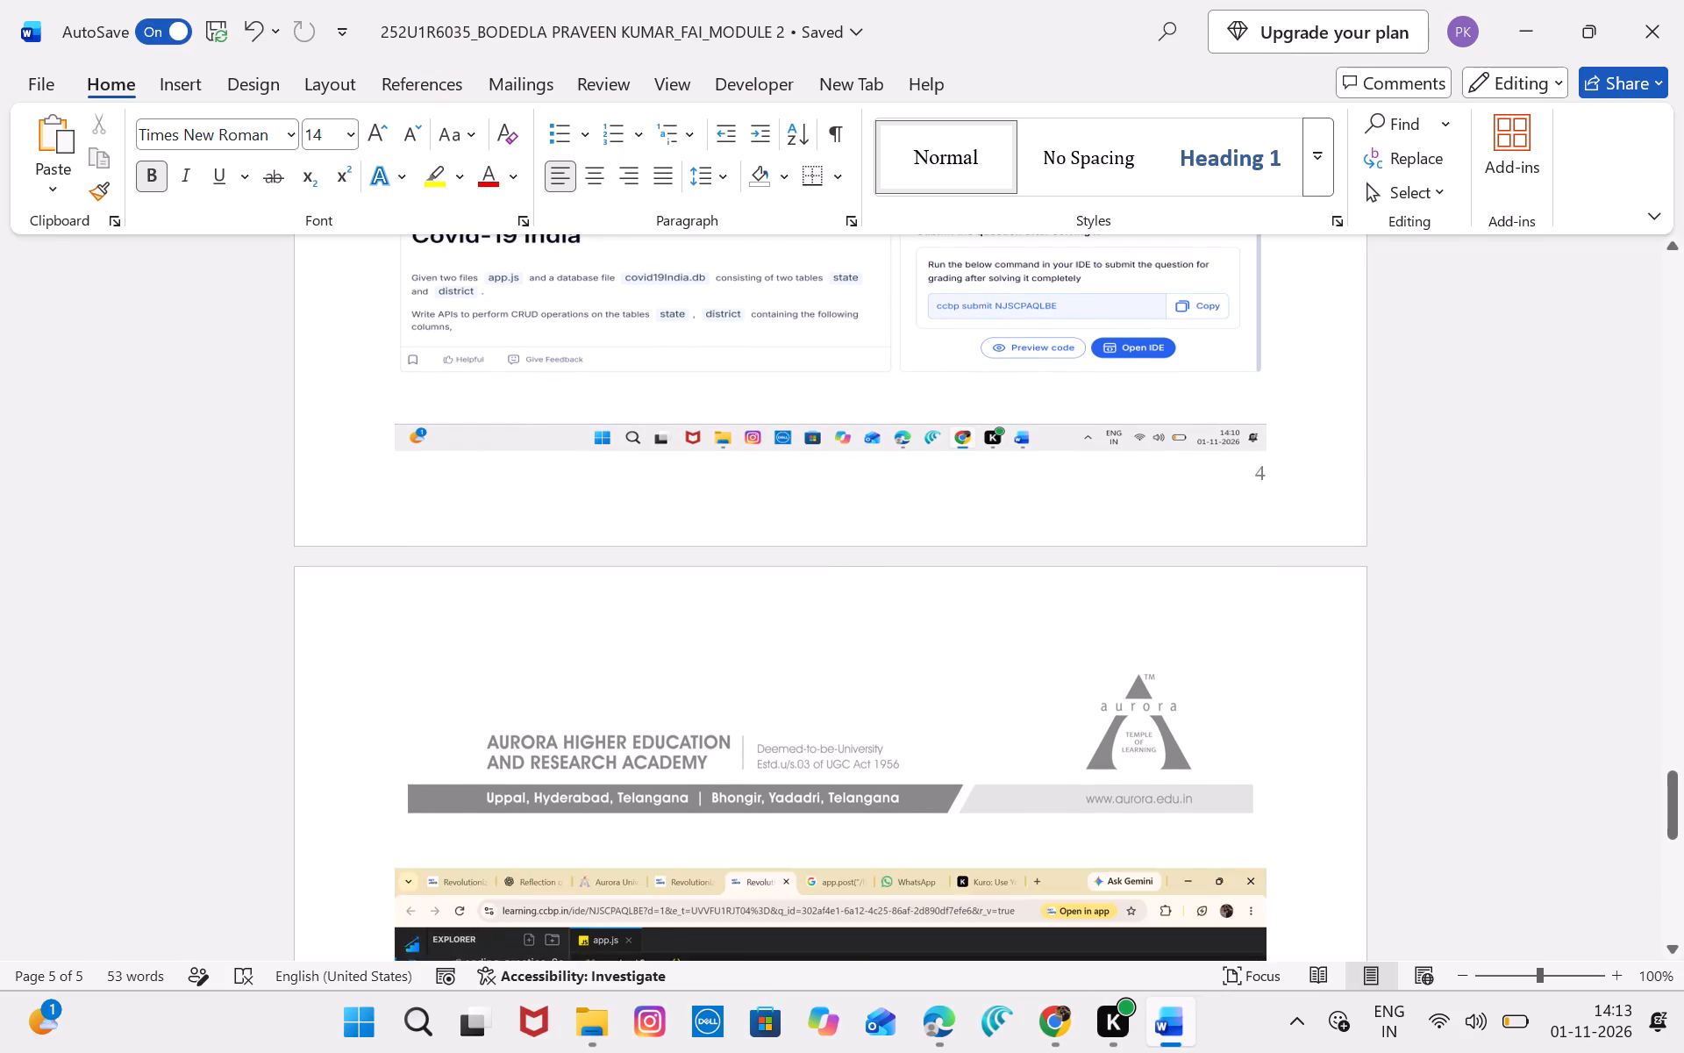
pyautogui.click(843, 683)
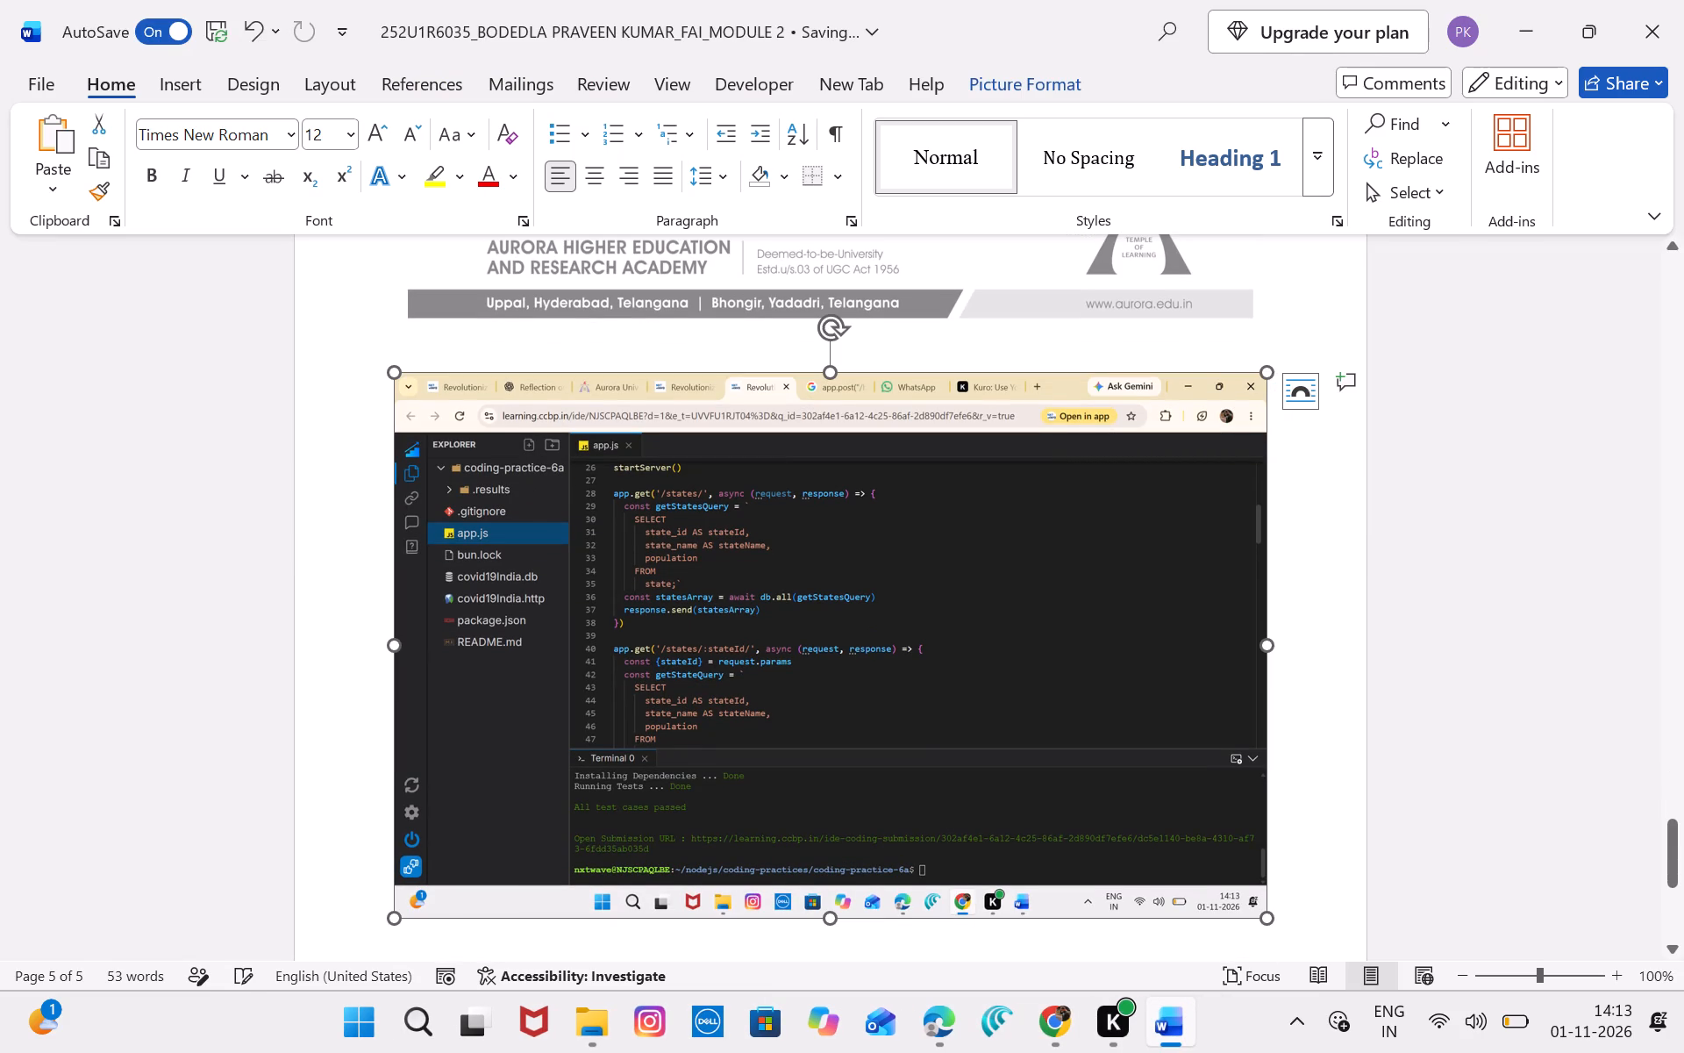
# Switch to Chrome, open the submission URL from the terminal, and capture a full-screen screenshot of the Covid-19 India submission details.
pyautogui.click(1049, 1014)
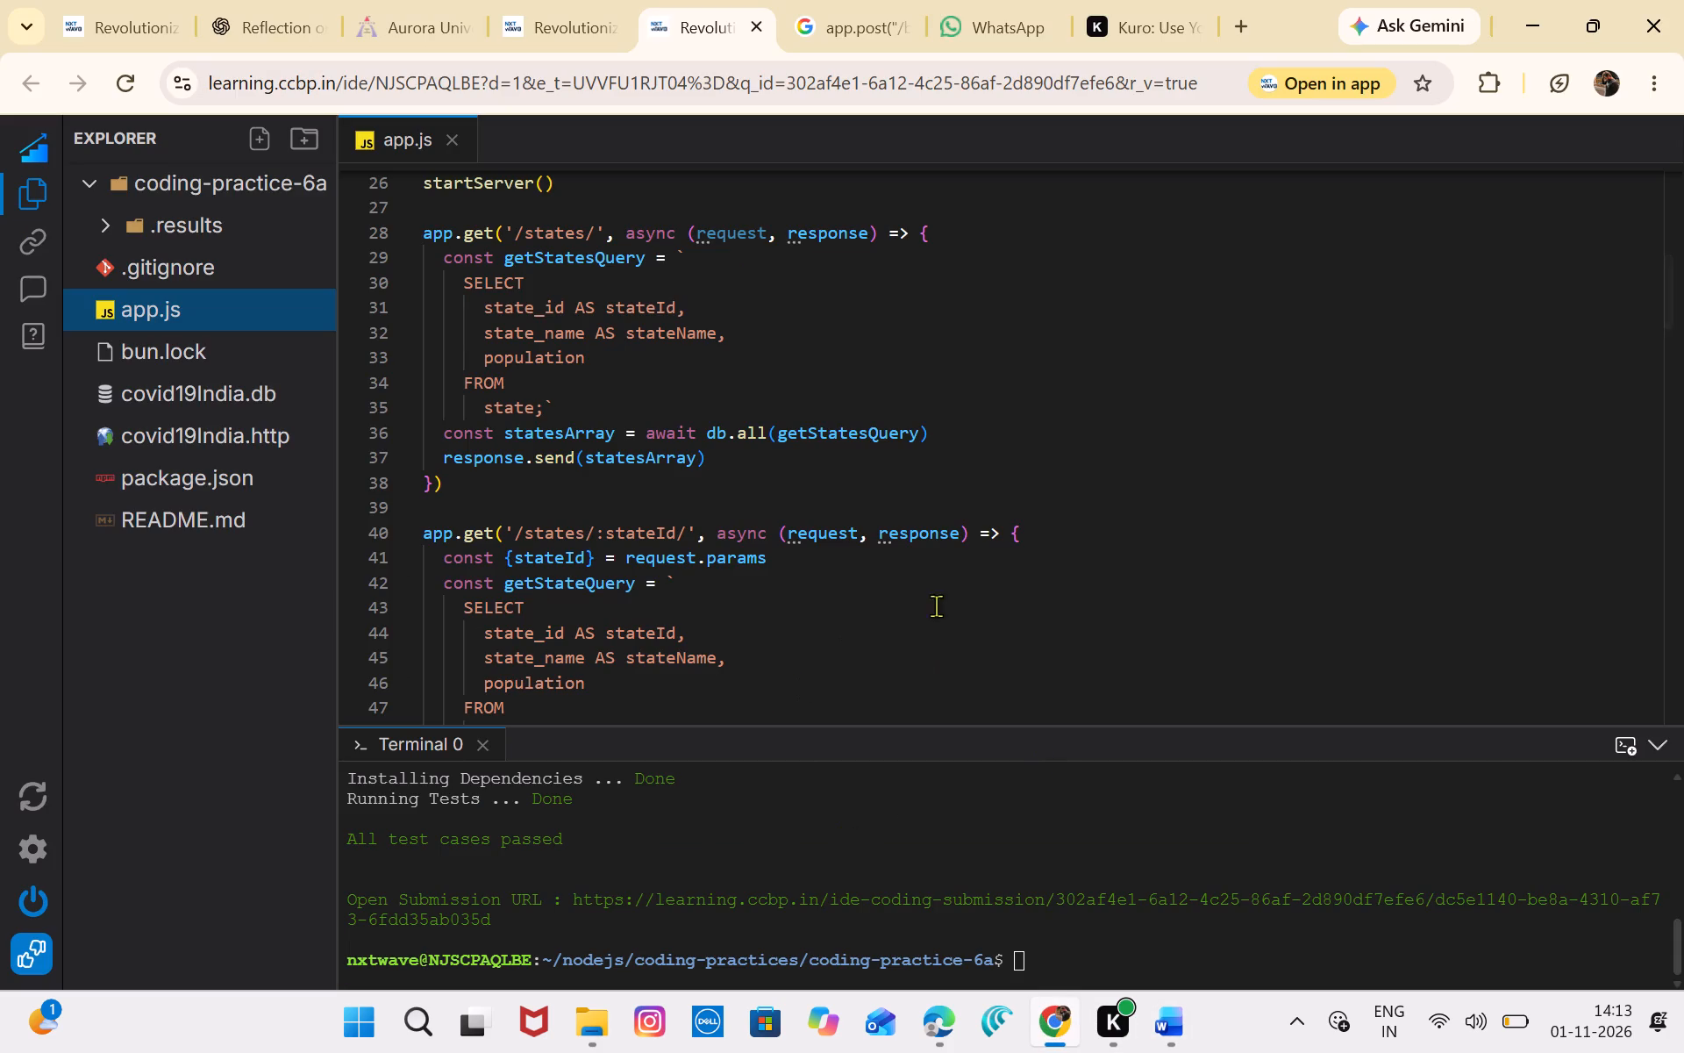
pyautogui.click(806, 899)
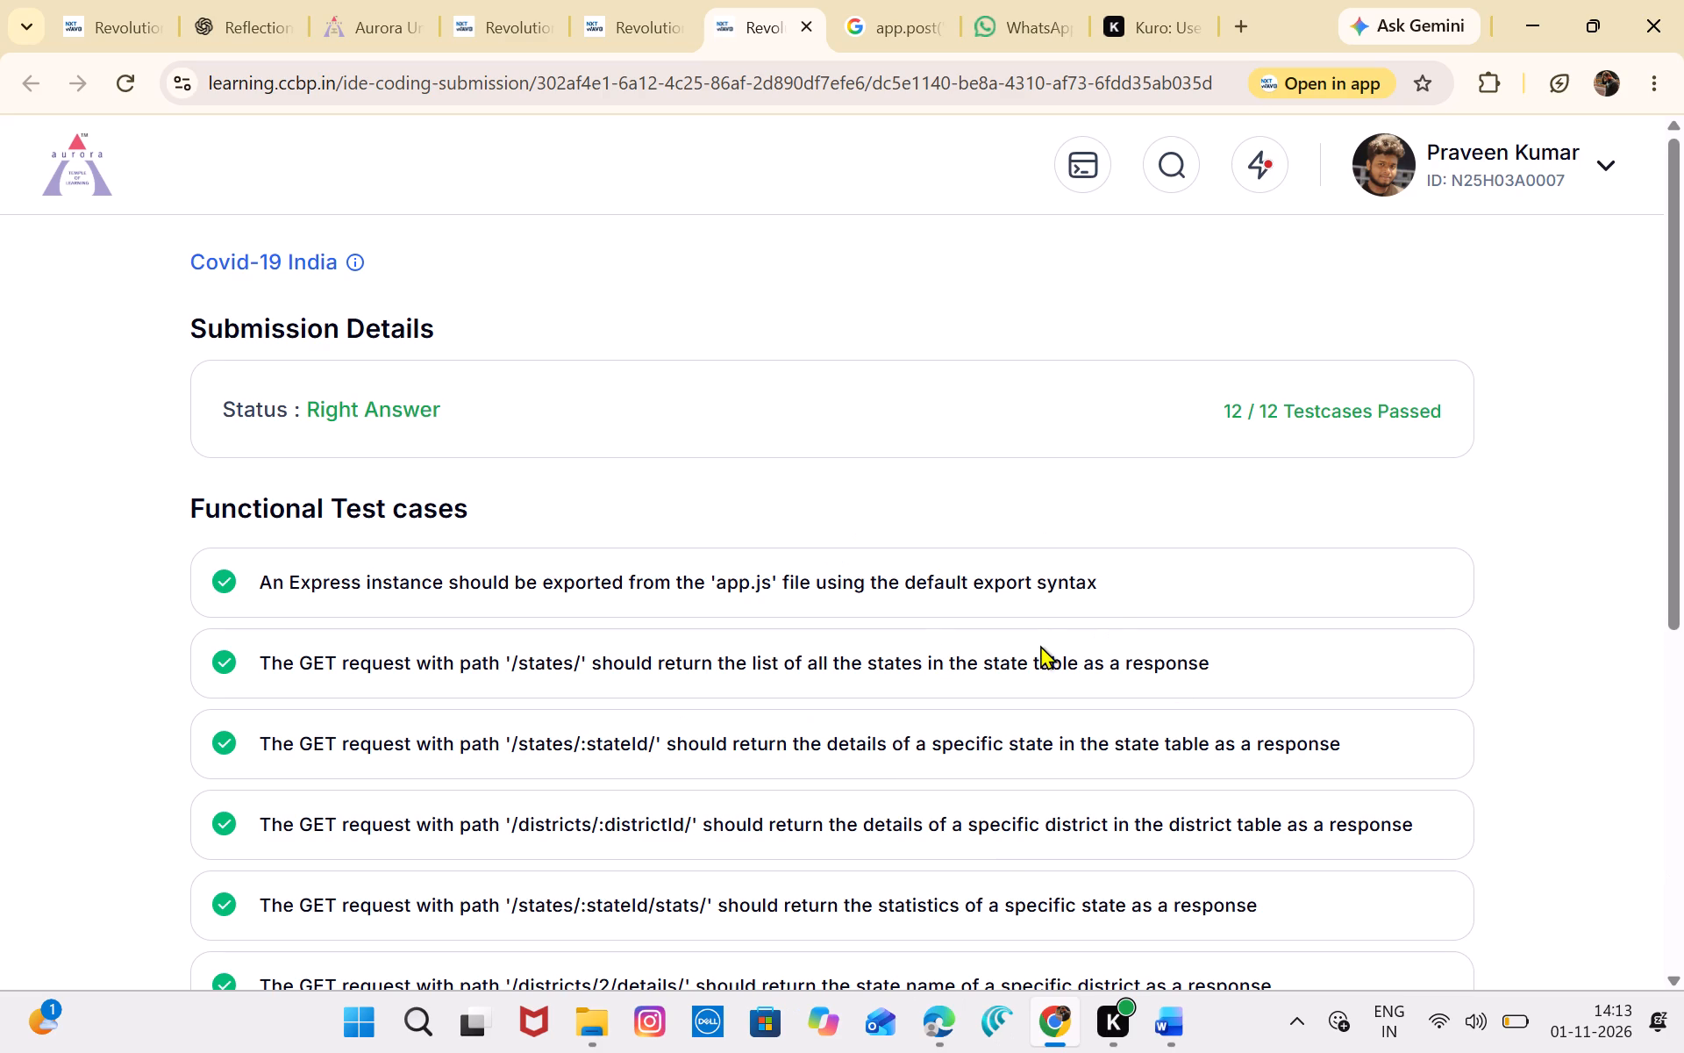
pyautogui.press('super+Print')
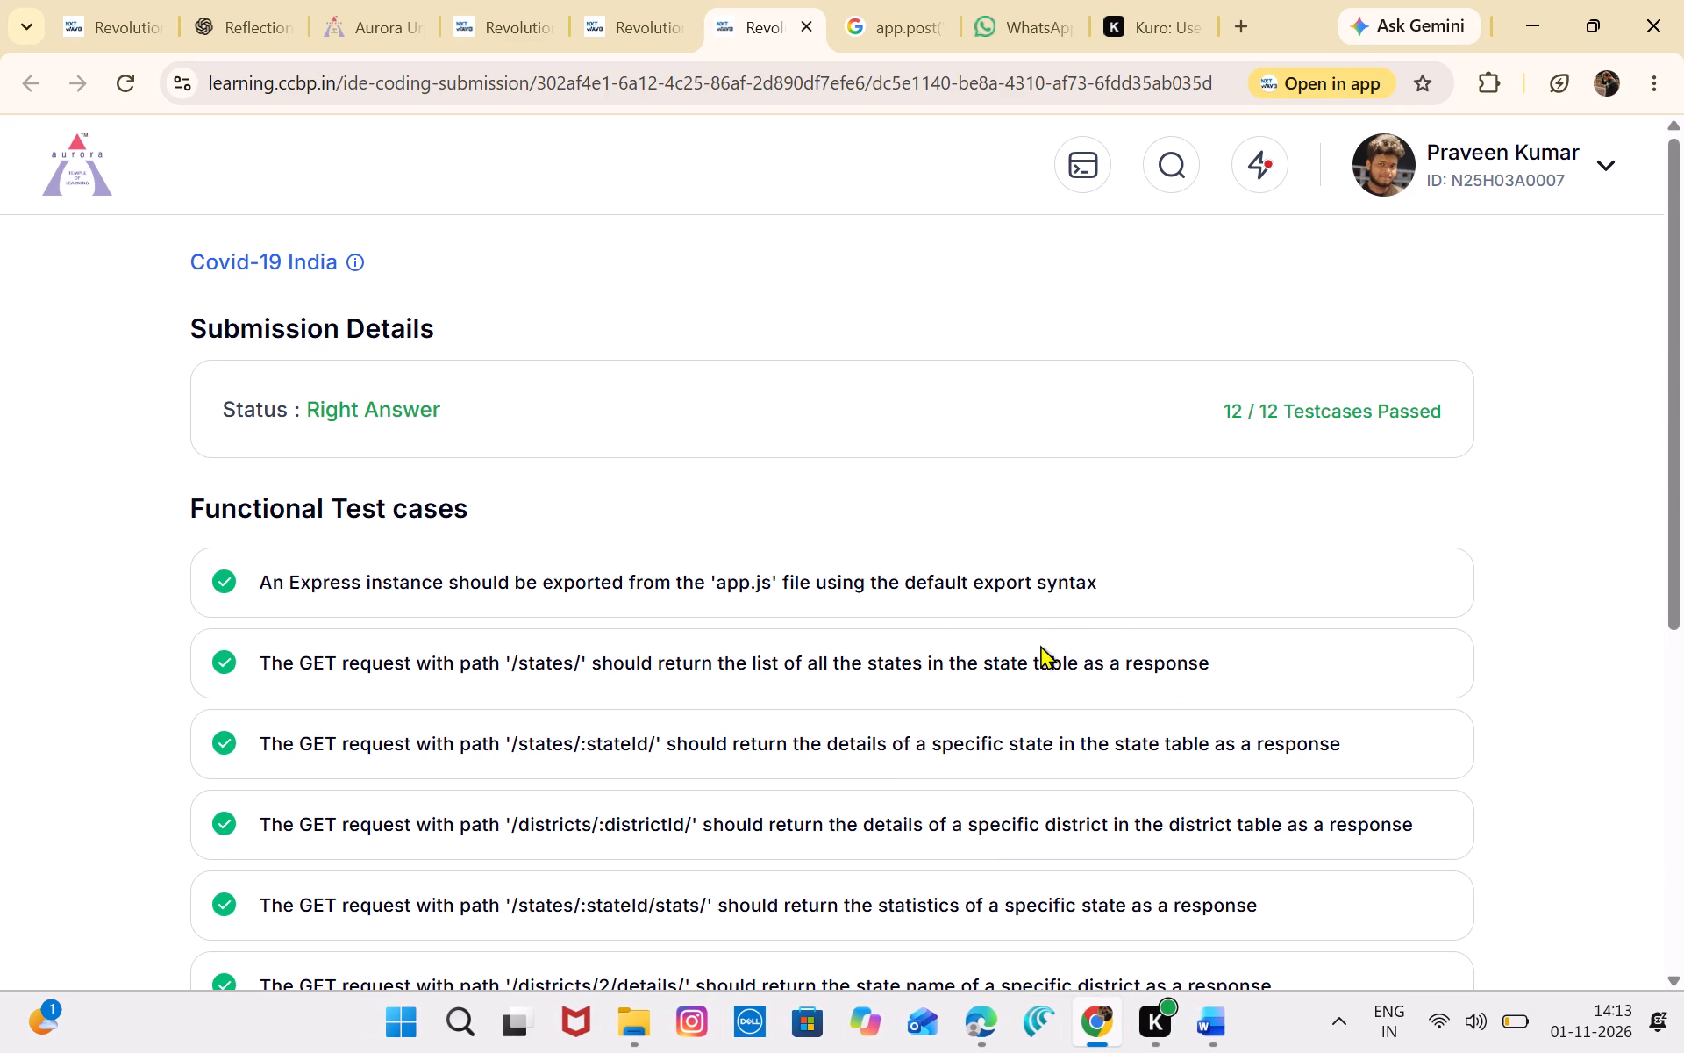
# Return to the Word report, start a new line after the IDE screenshot, and paste the submission details screenshot there.
pyautogui.click(625, 0)
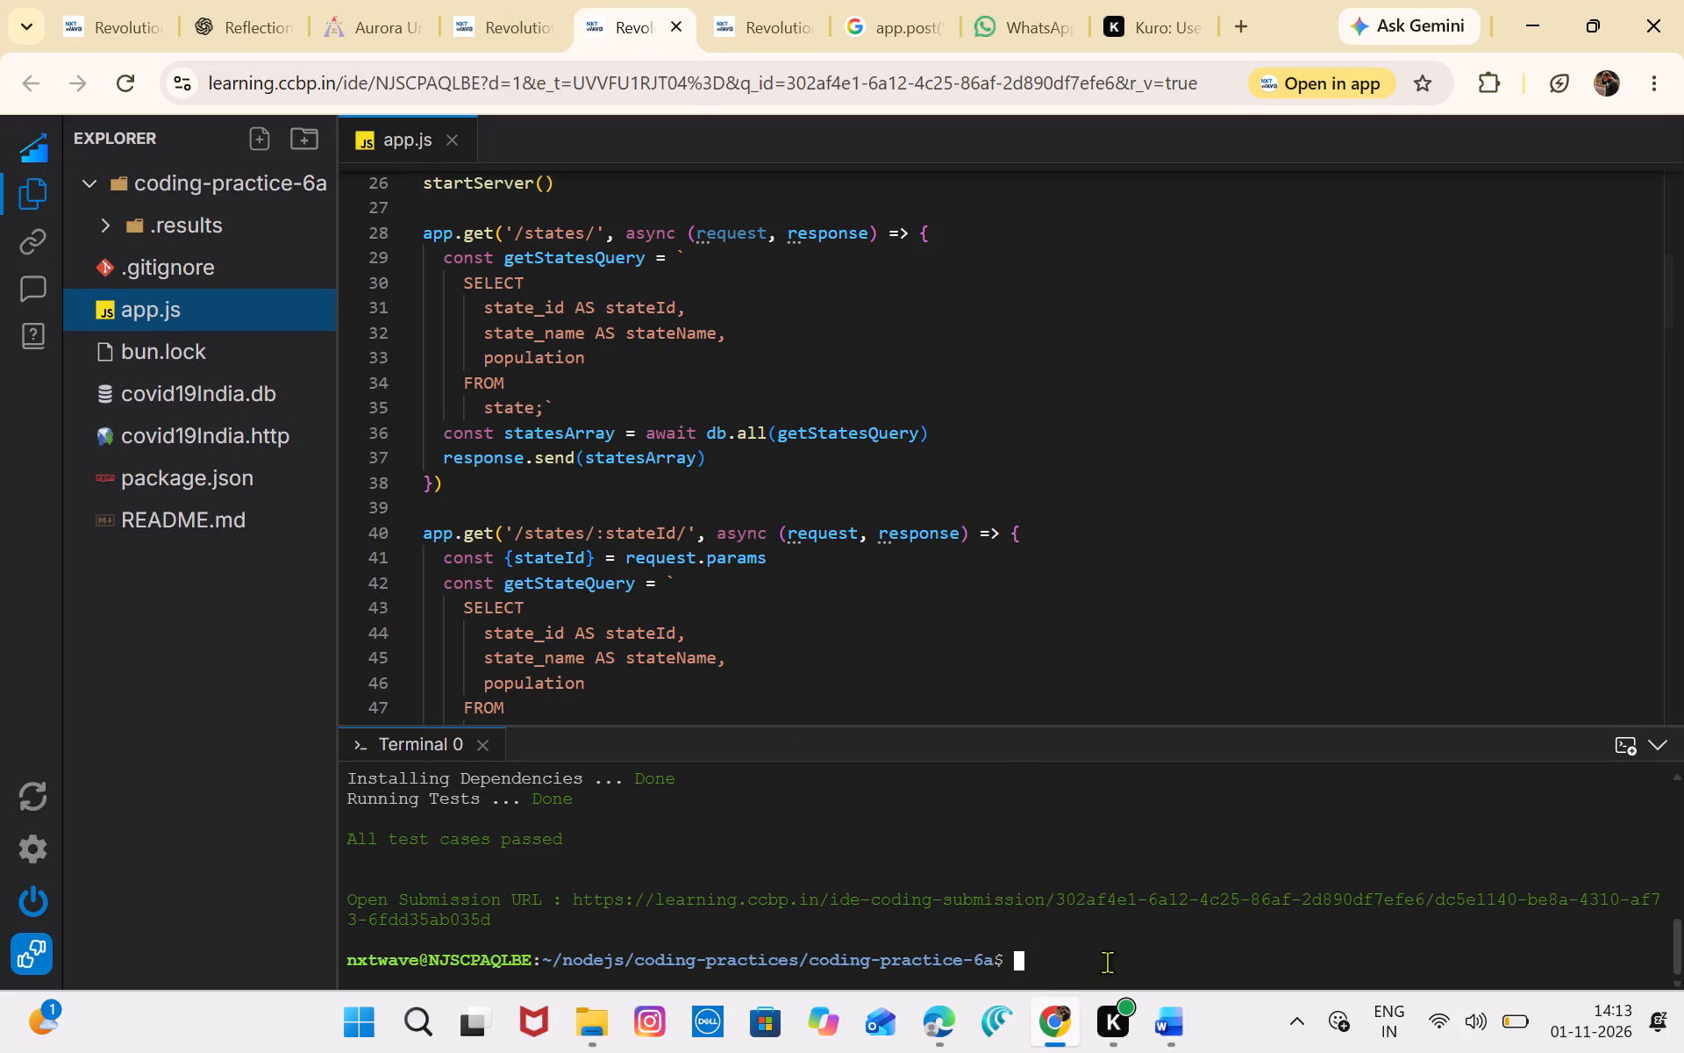
pyautogui.click(1178, 1052)
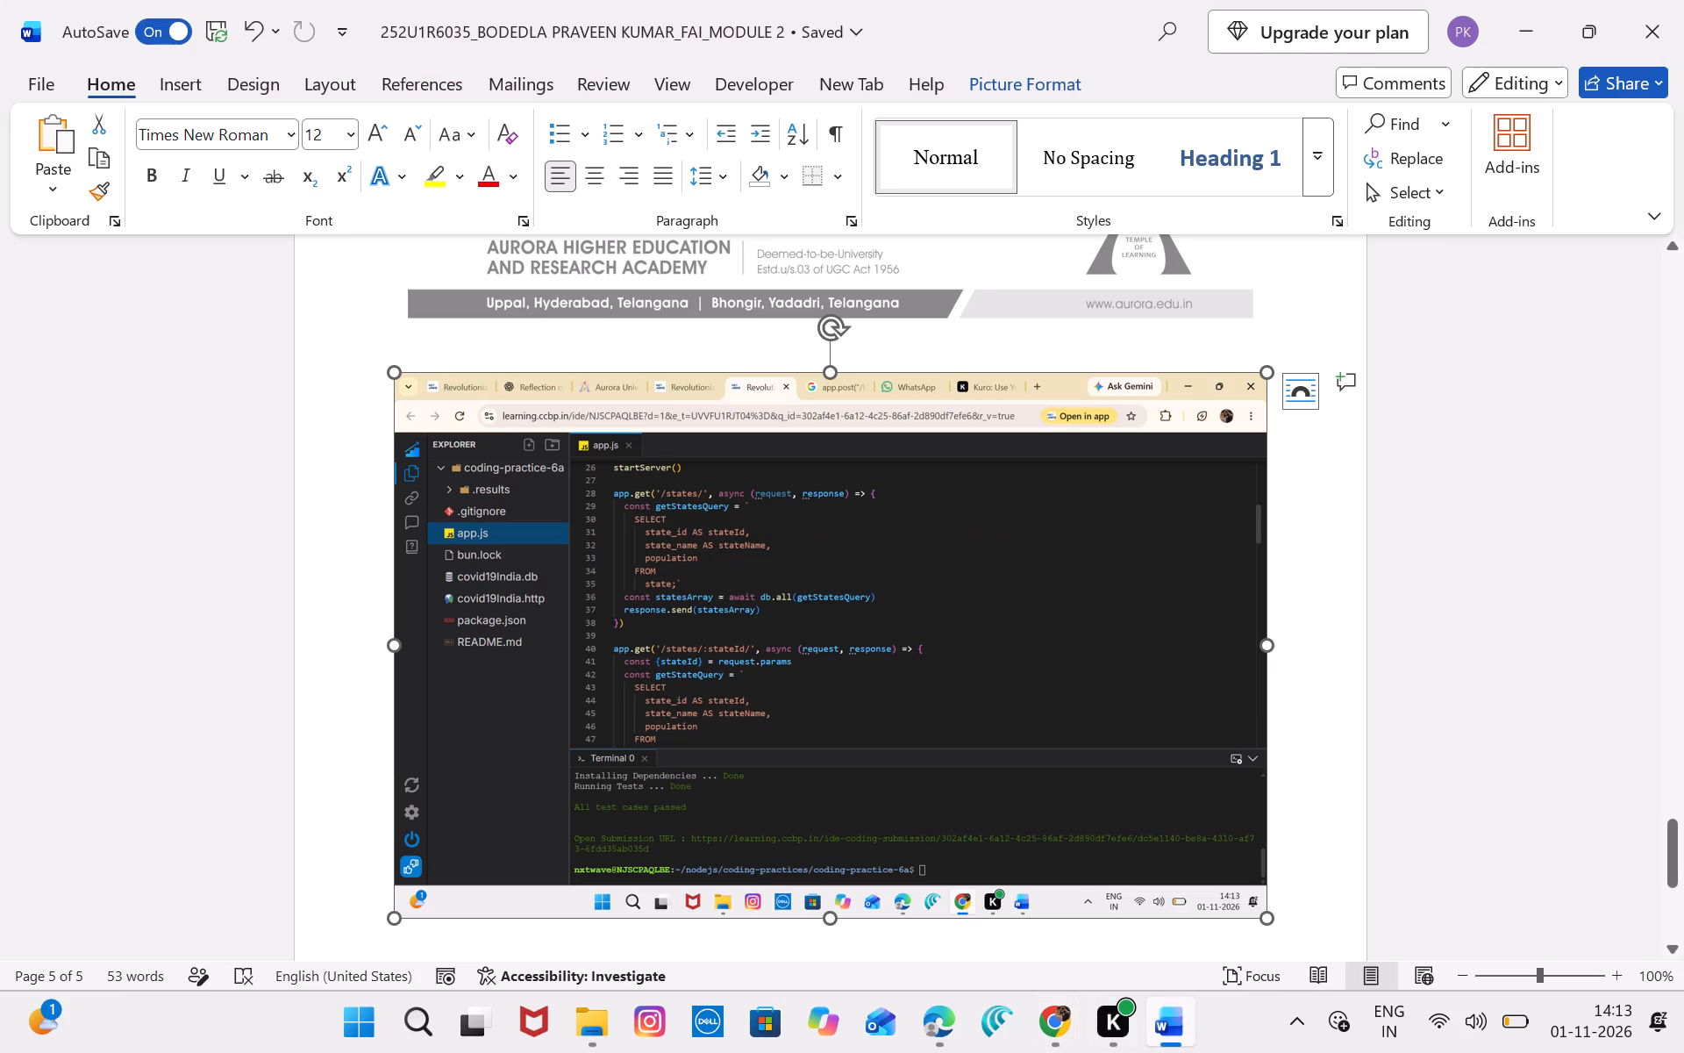
pyautogui.click(1343, 877)
pyautogui.press('Return')
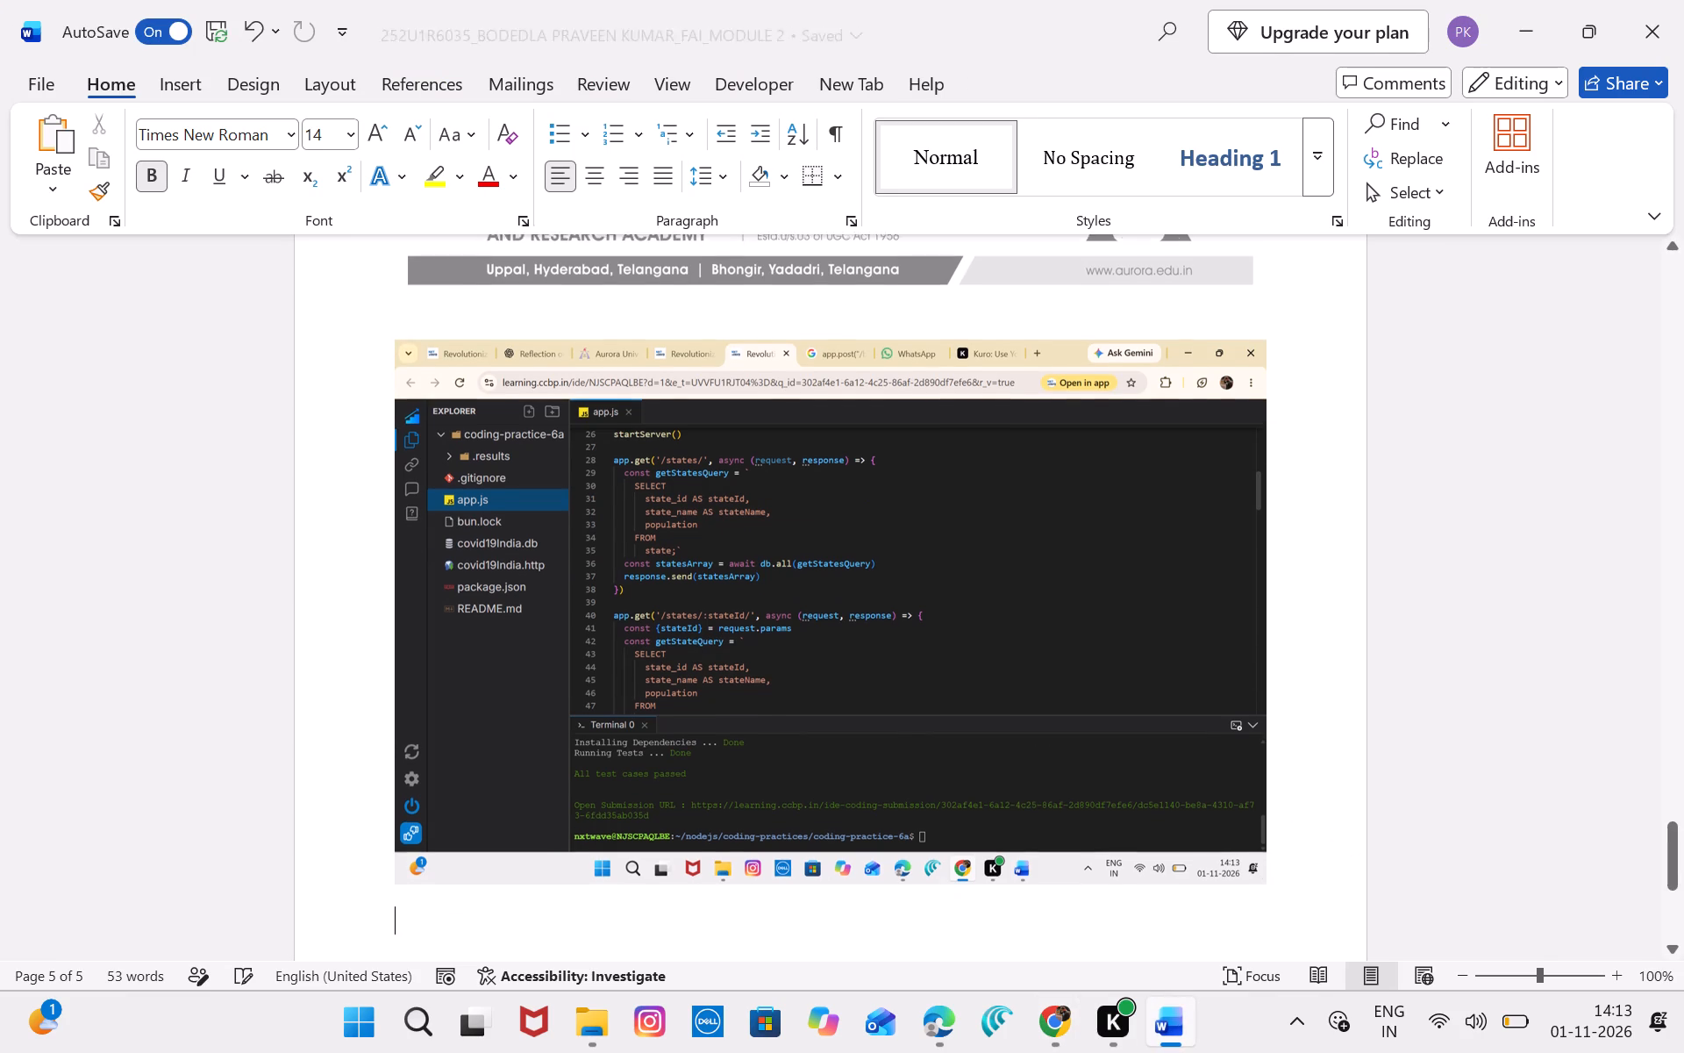
pyautogui.hotkey('ctrl', 'v')
# Reduce the submission screenshot's height so it fits on page 5 below the IDE screenshot.
pyautogui.click(806, 731)
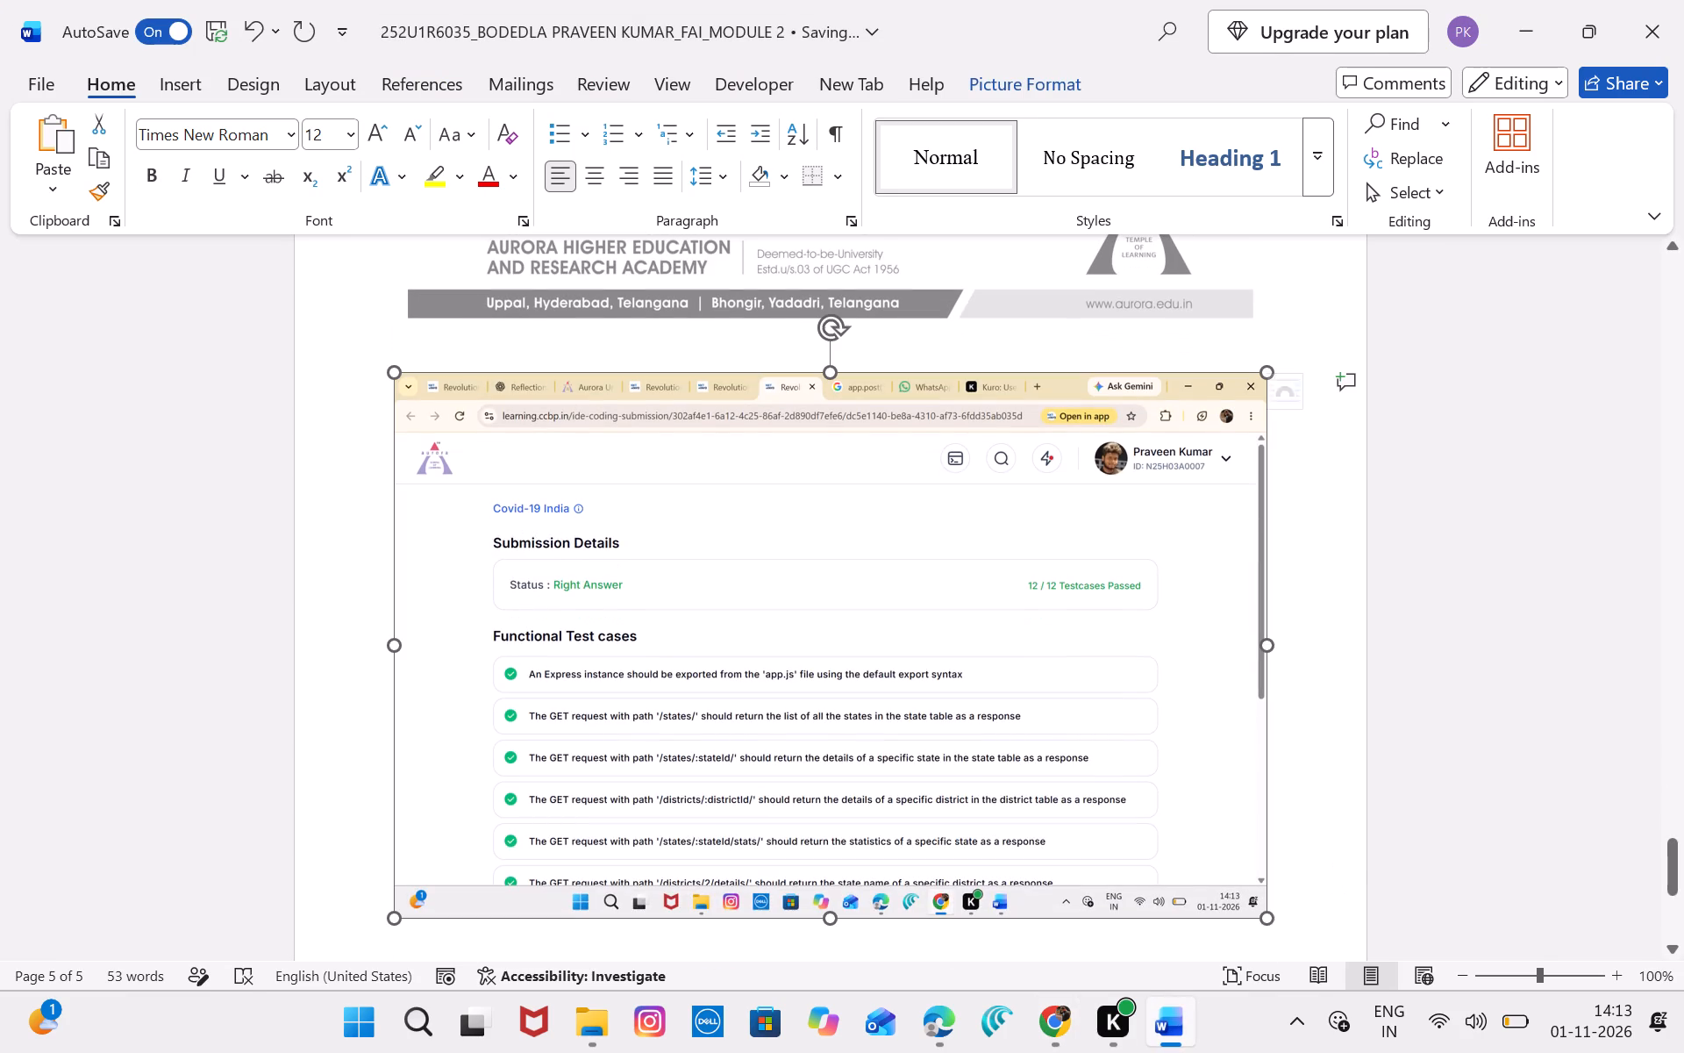
pyautogui.moveTo(831, 919); pyautogui.dragTo(790, 708)
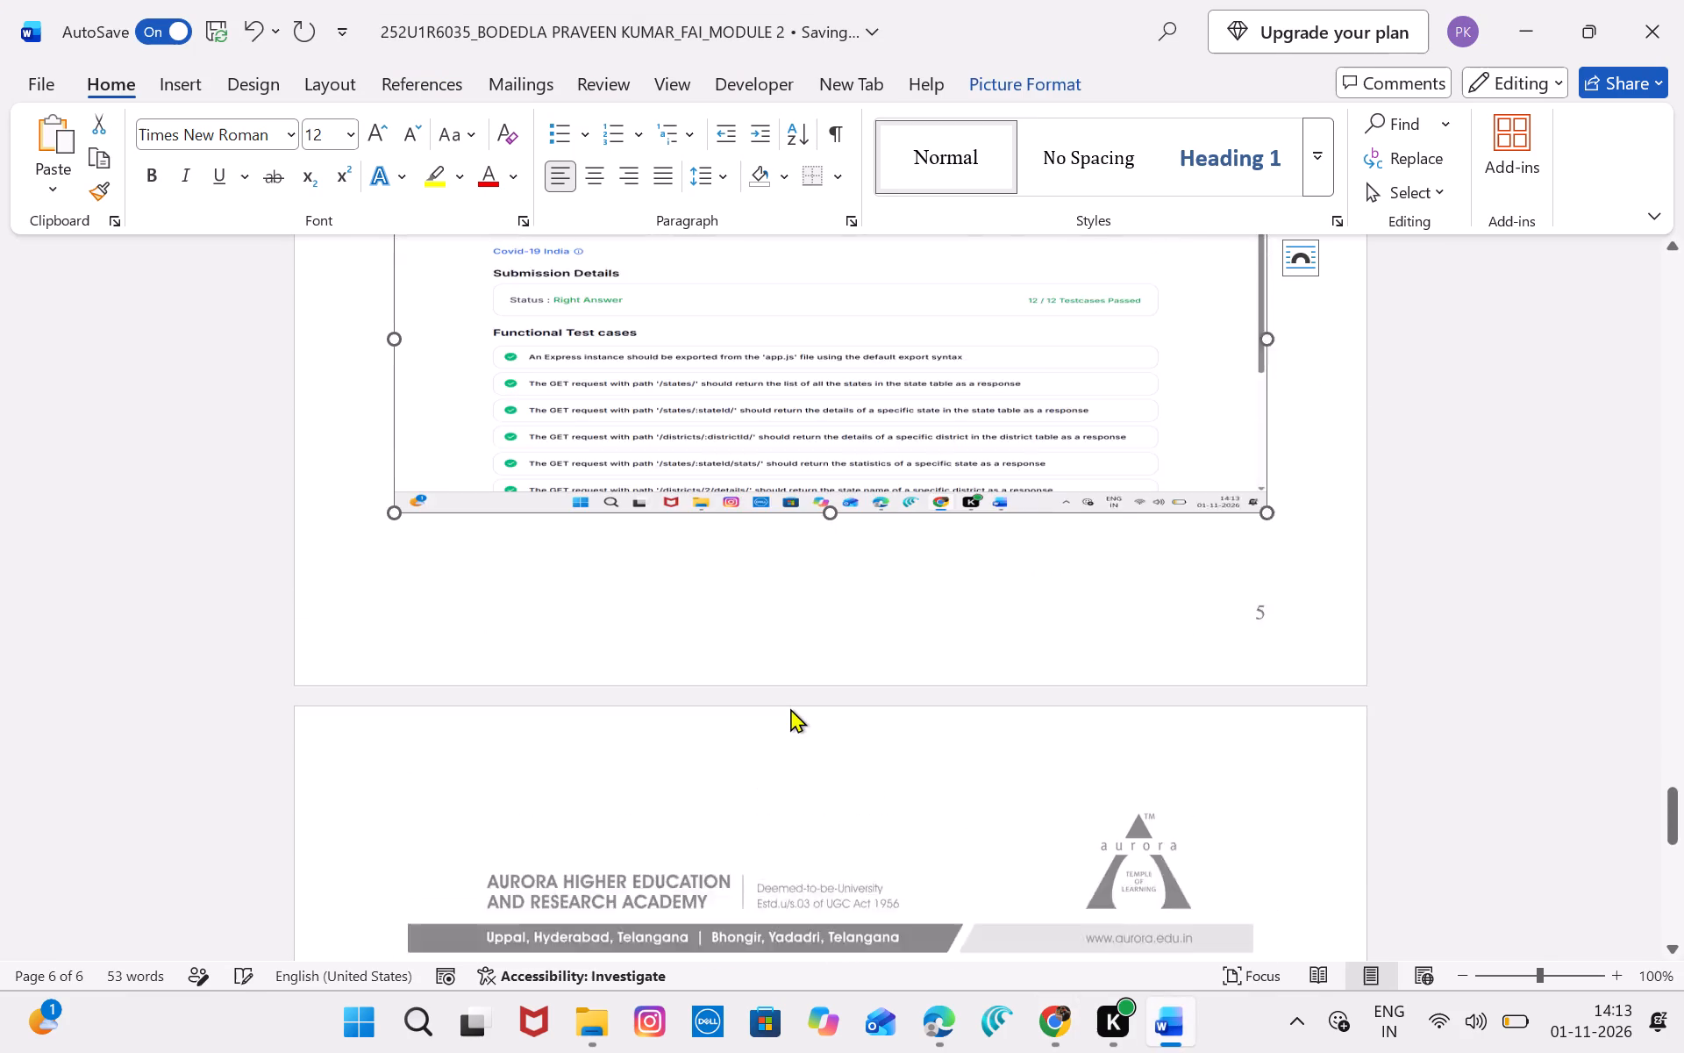
pyautogui.scroll(1, 808, 633)
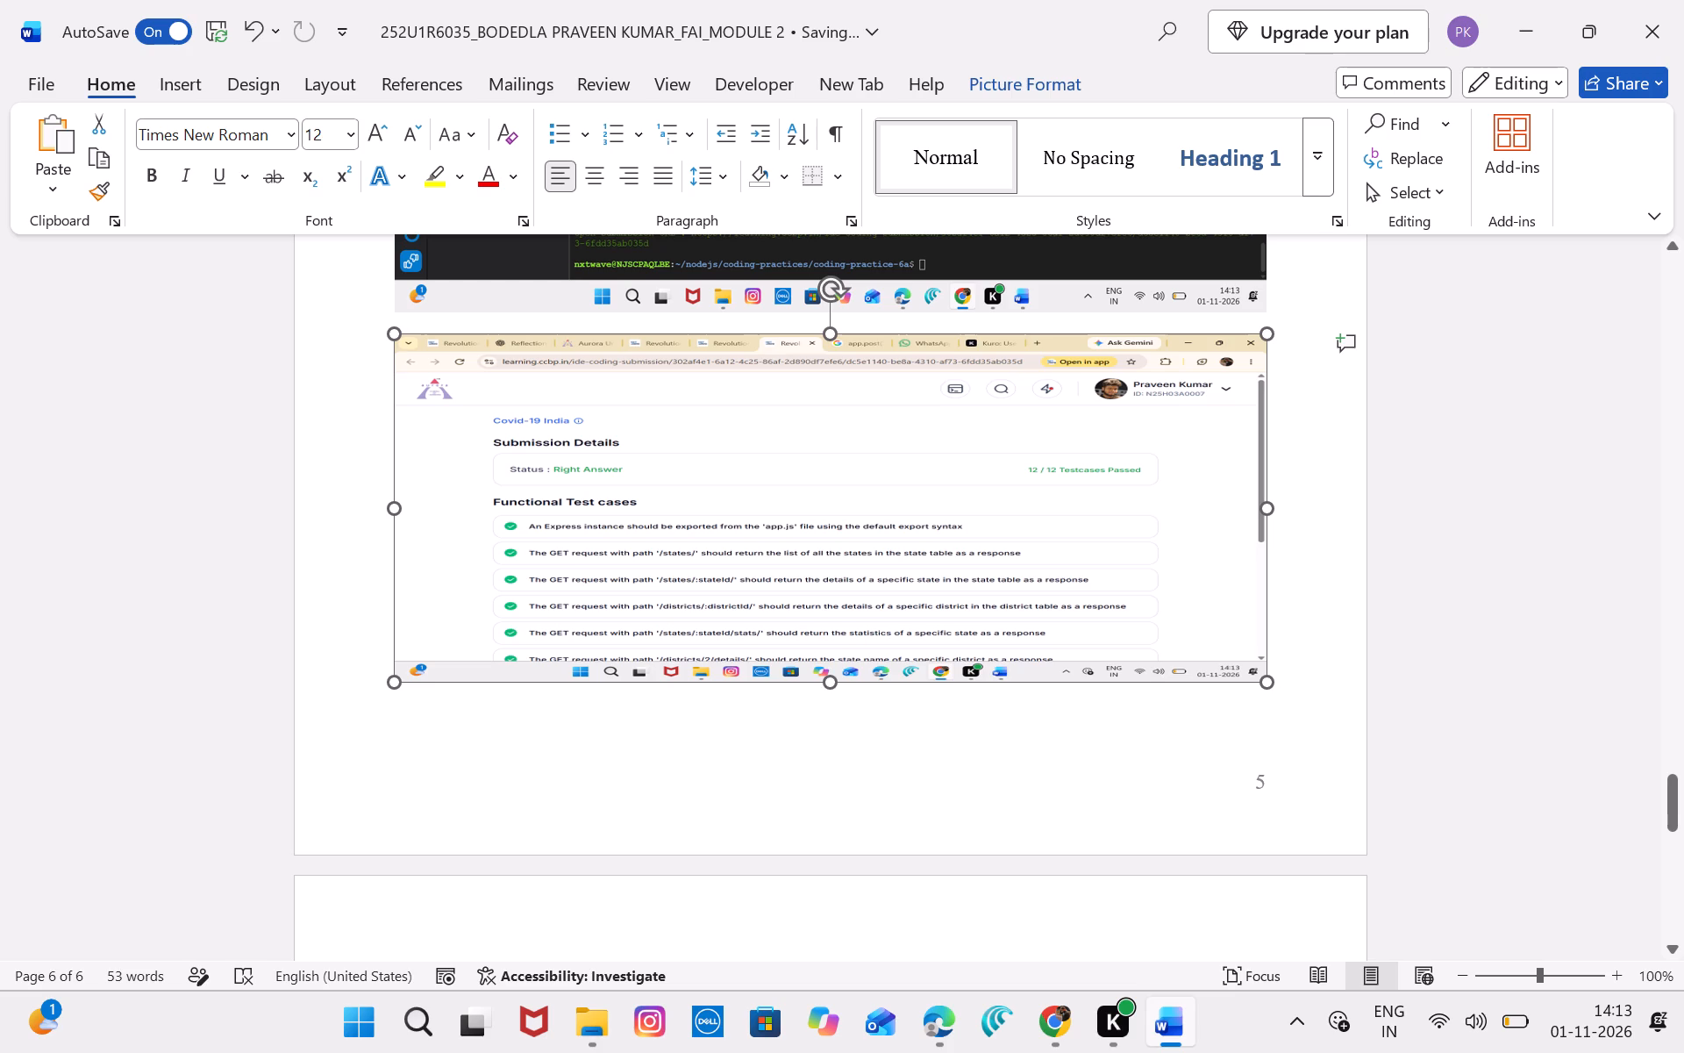
pyautogui.moveTo(831, 683); pyautogui.dragTo(838, 777)
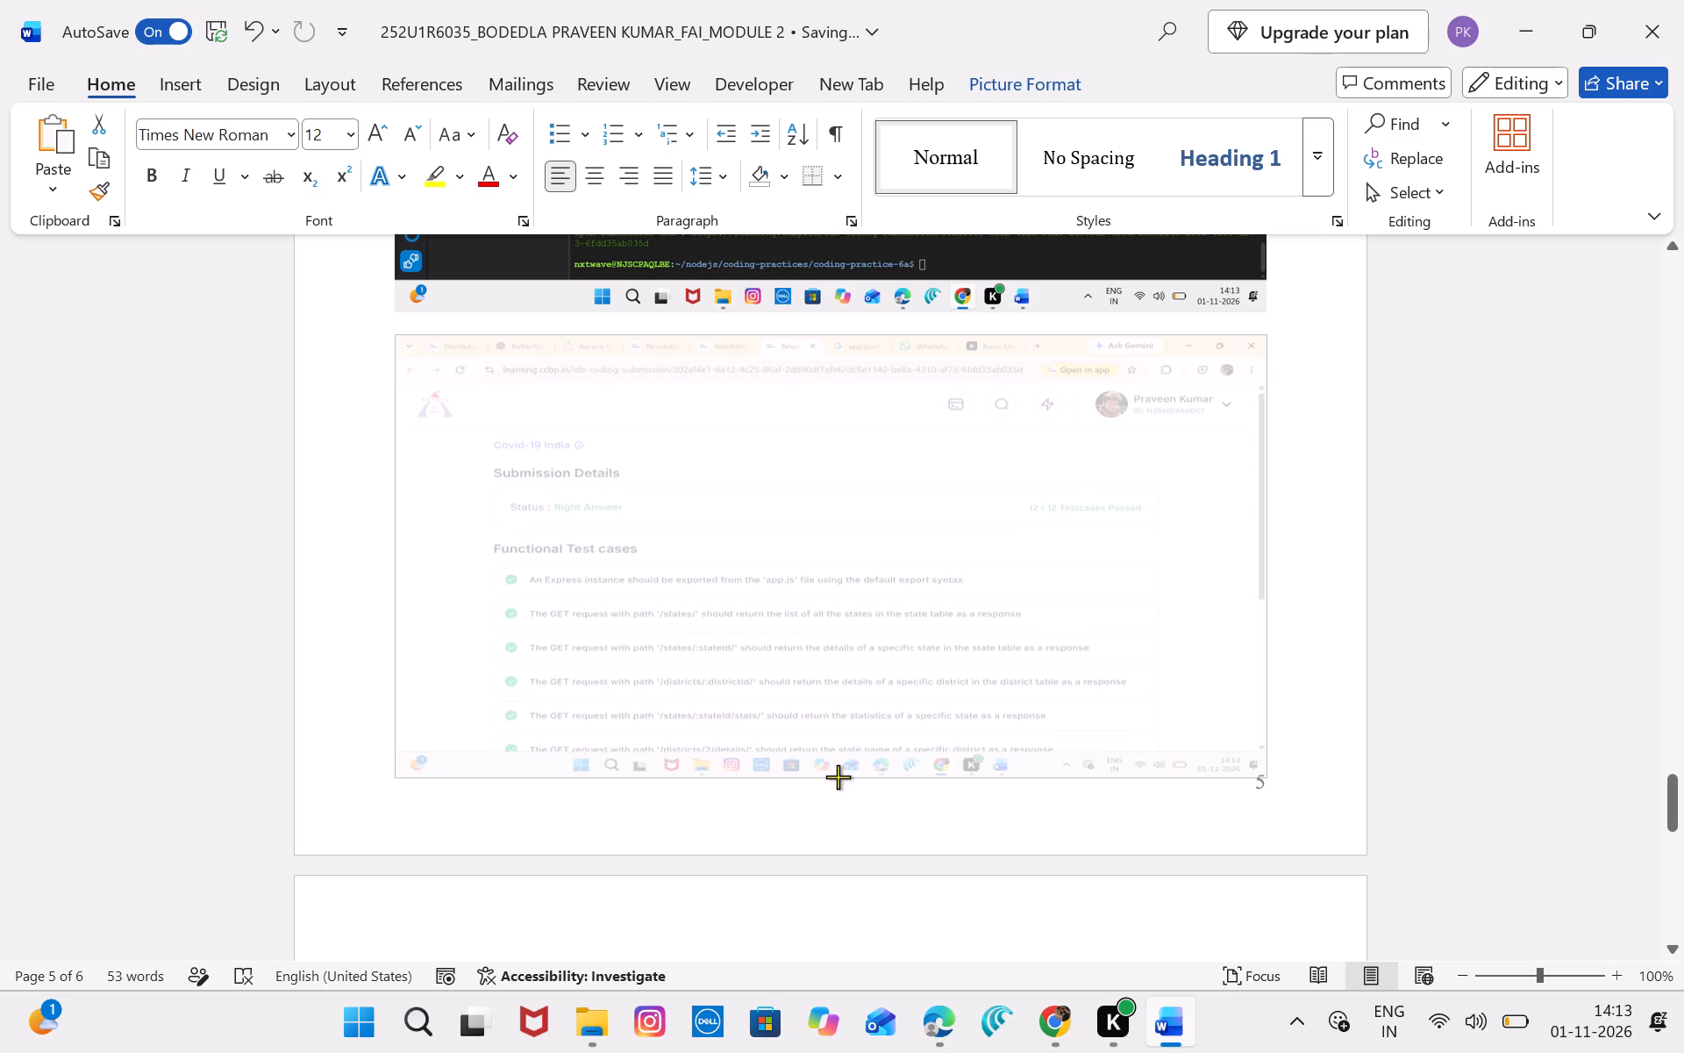
pyautogui.moveTo(838, 777); pyautogui.dragTo(843, 761)
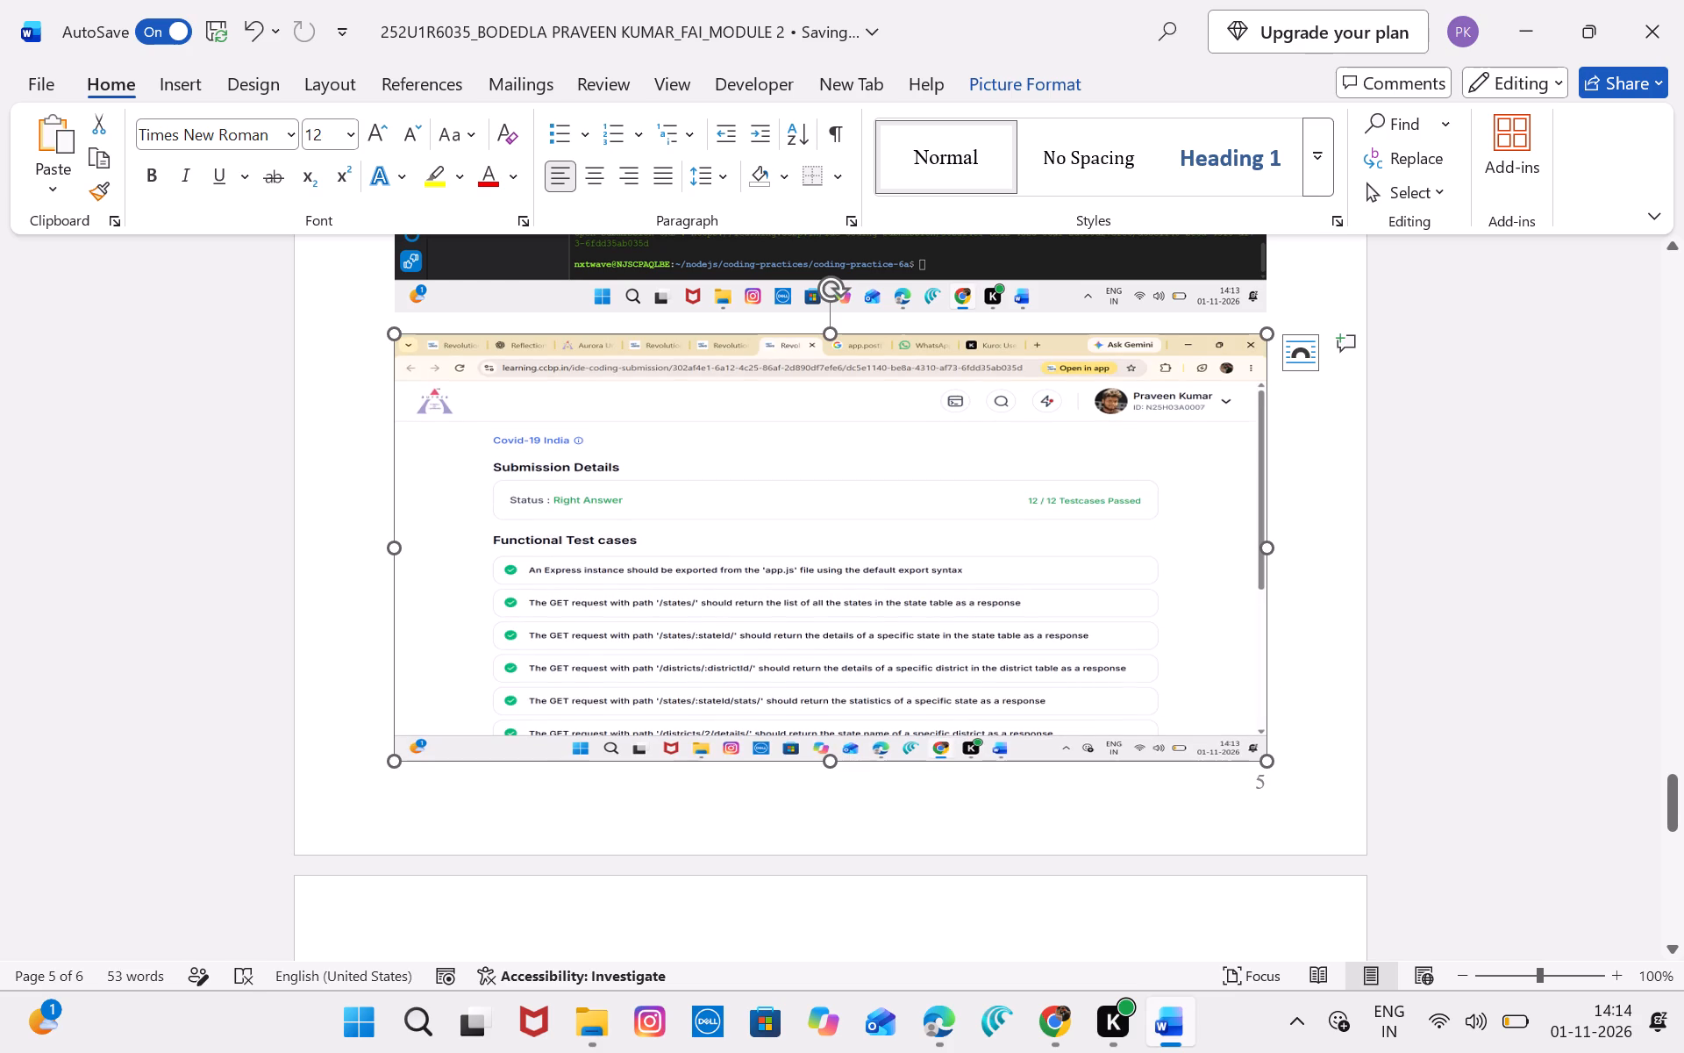
pyautogui.click(1314, 641)
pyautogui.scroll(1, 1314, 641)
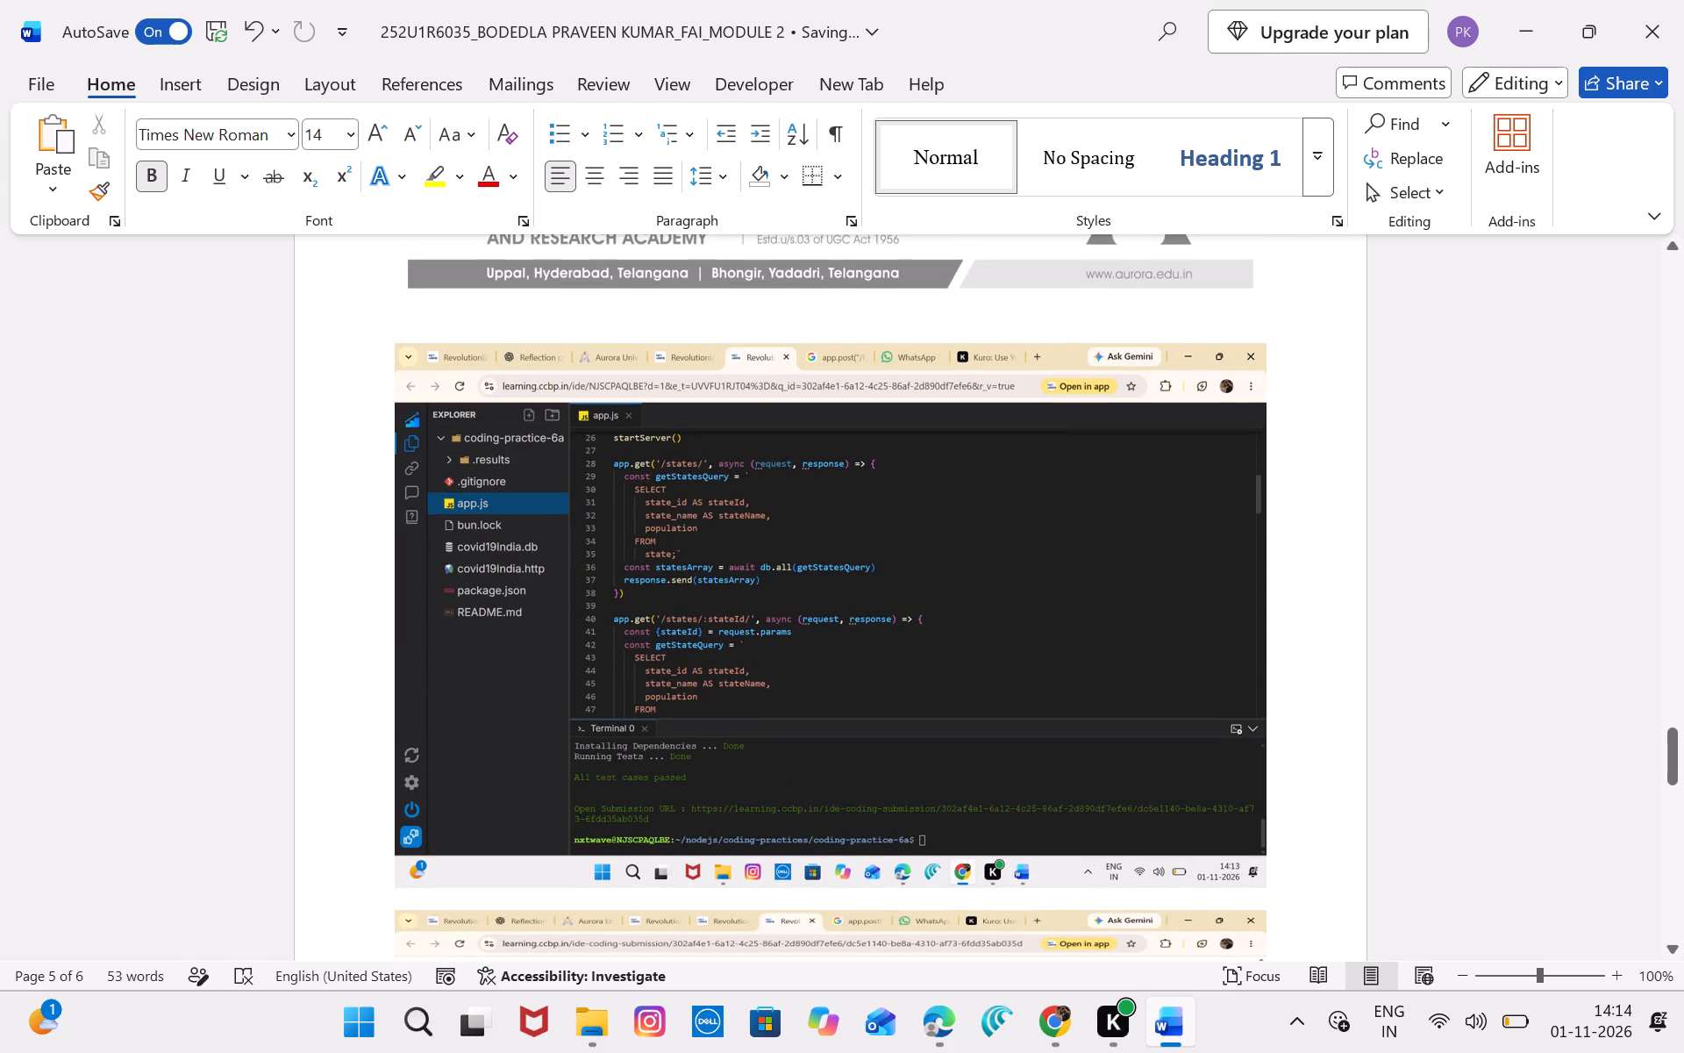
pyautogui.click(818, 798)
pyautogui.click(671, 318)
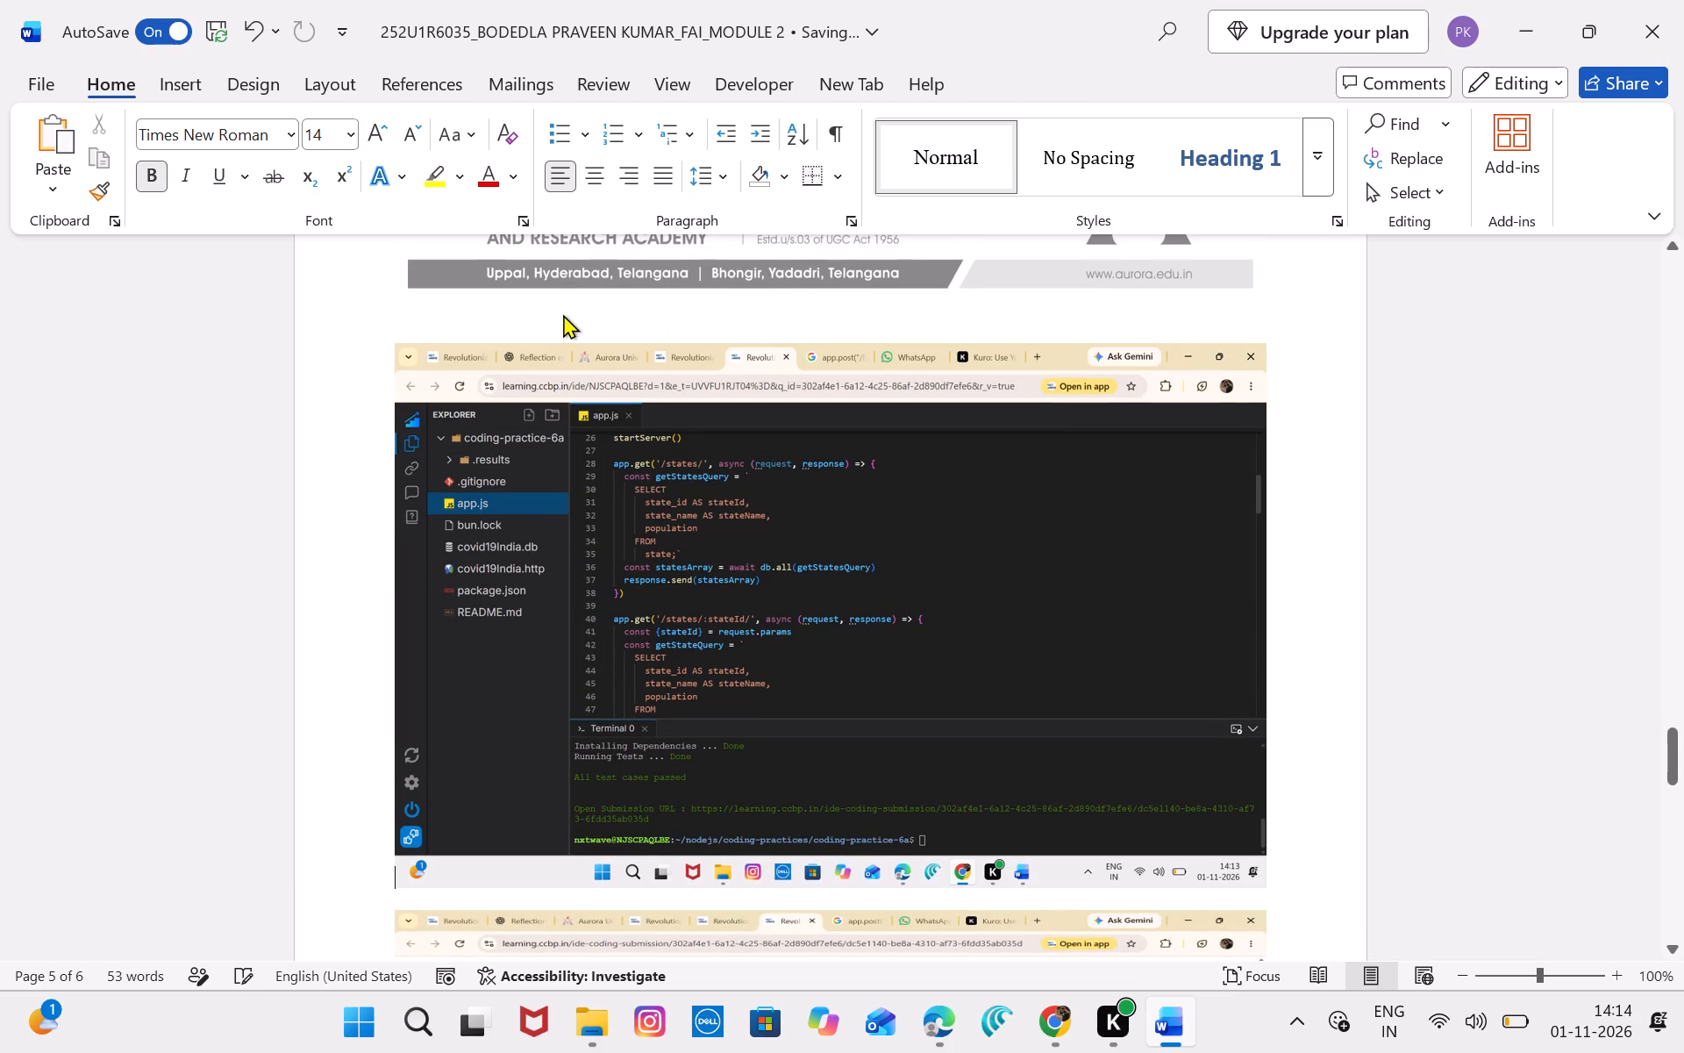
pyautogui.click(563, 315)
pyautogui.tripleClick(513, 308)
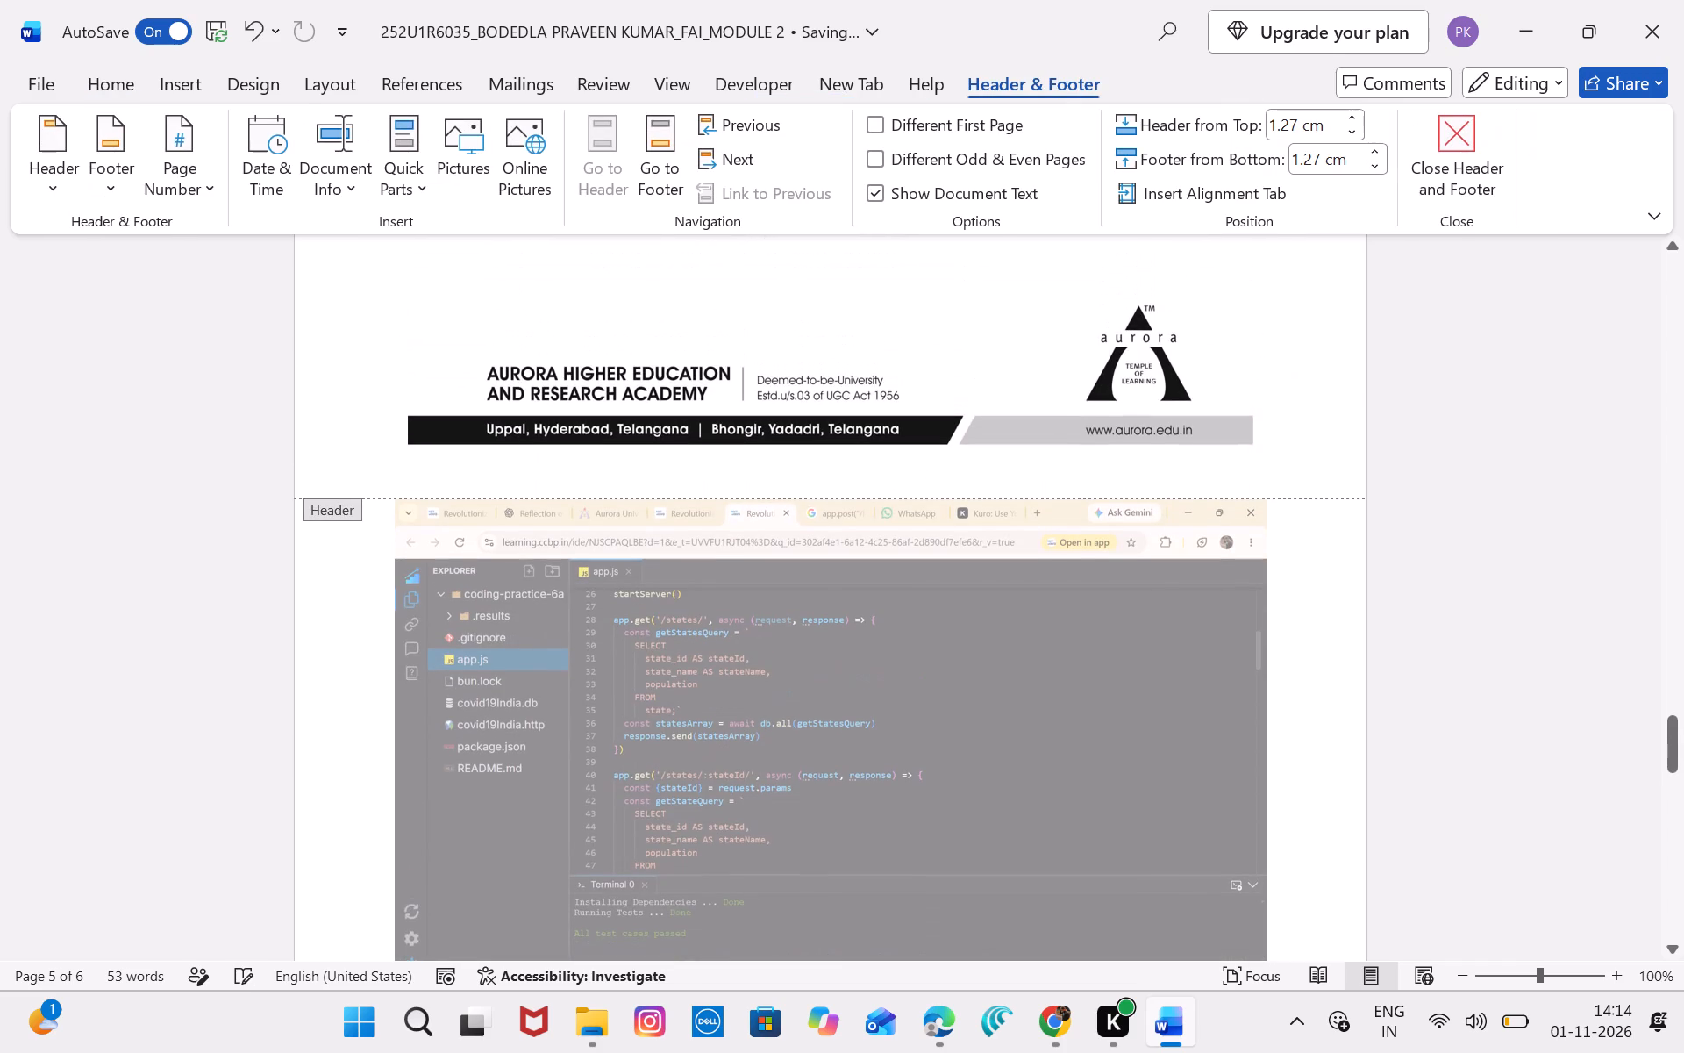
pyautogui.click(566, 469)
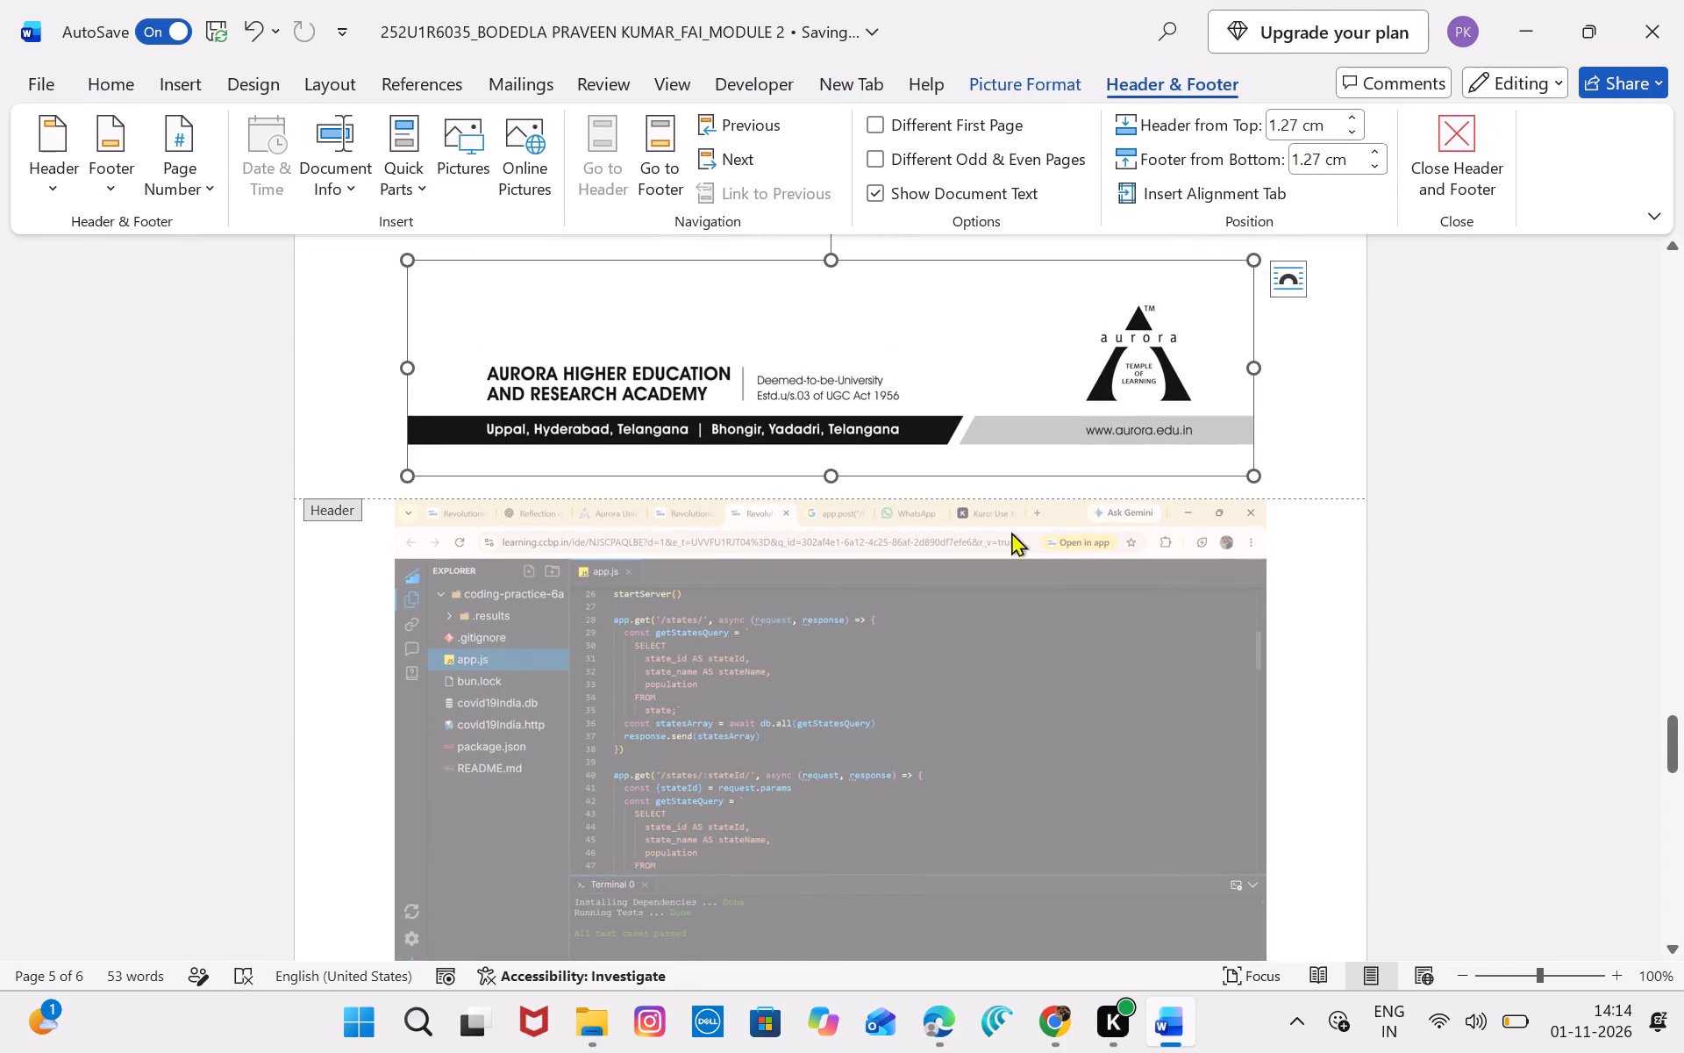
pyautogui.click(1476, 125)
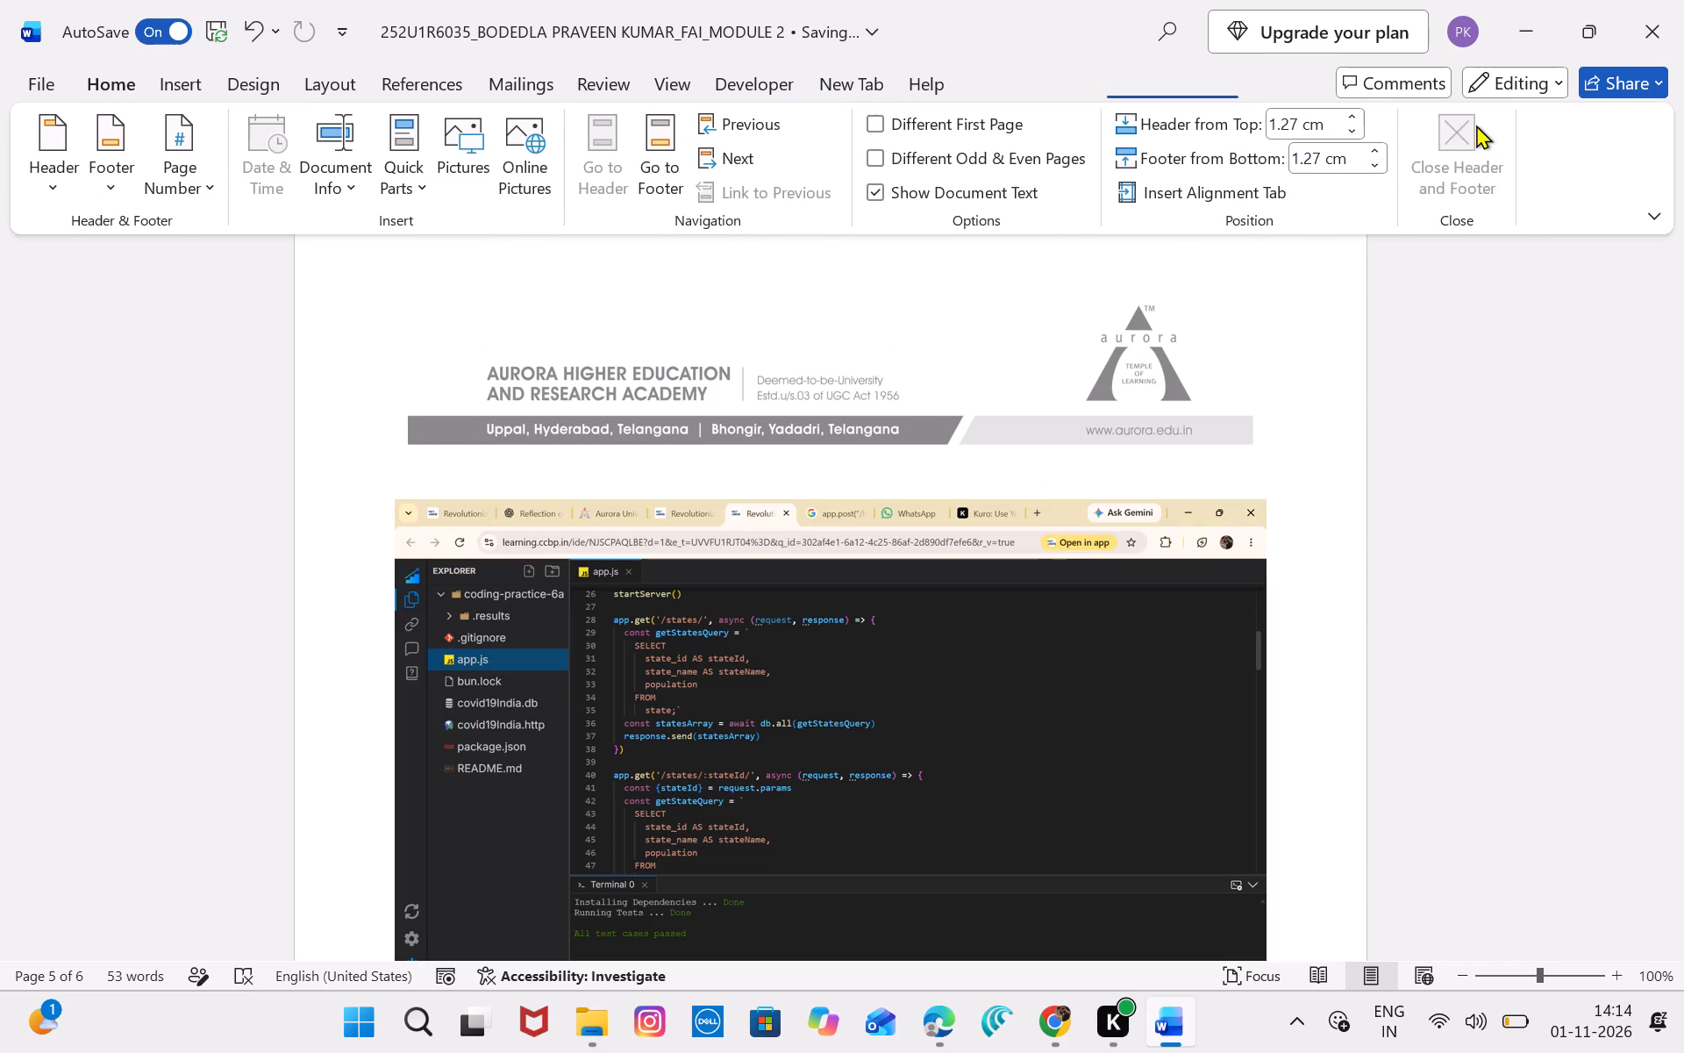
# Slightly reduce the height of the IDE screenshot on page 5 to free space below it.
pyautogui.click(617, 623)
pyautogui.scroll(-1, 617, 623)
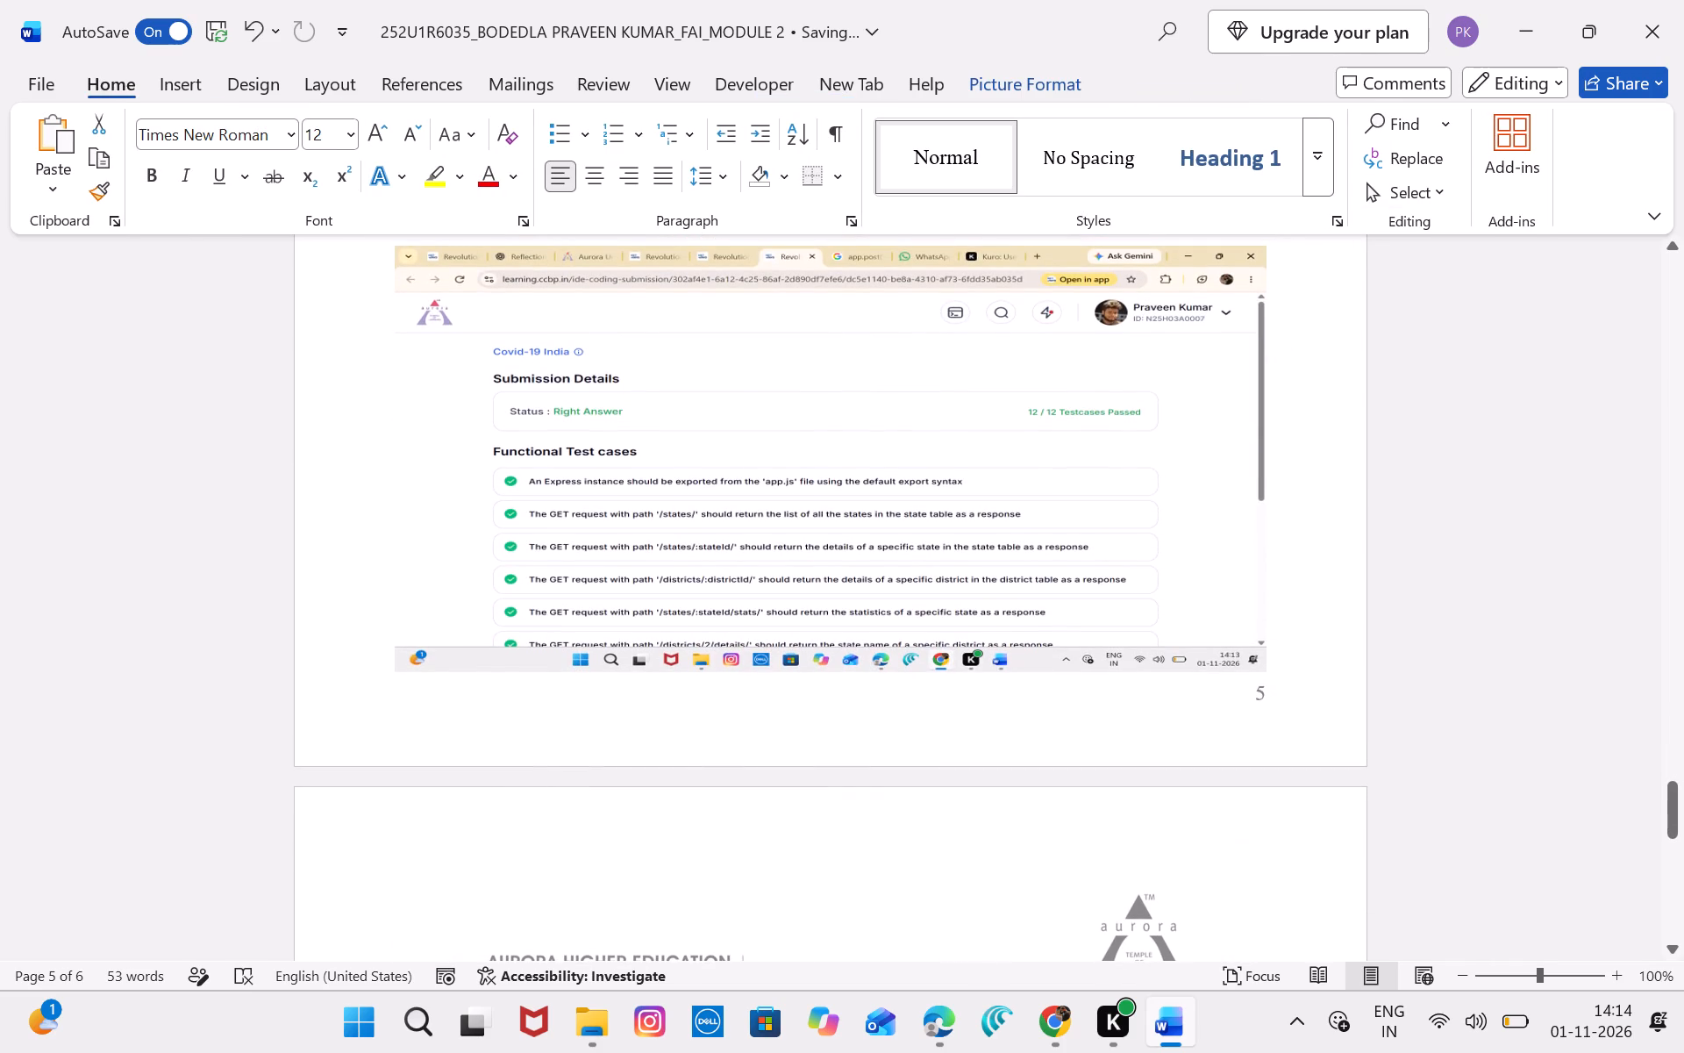
pyautogui.scroll(1, 741, 534)
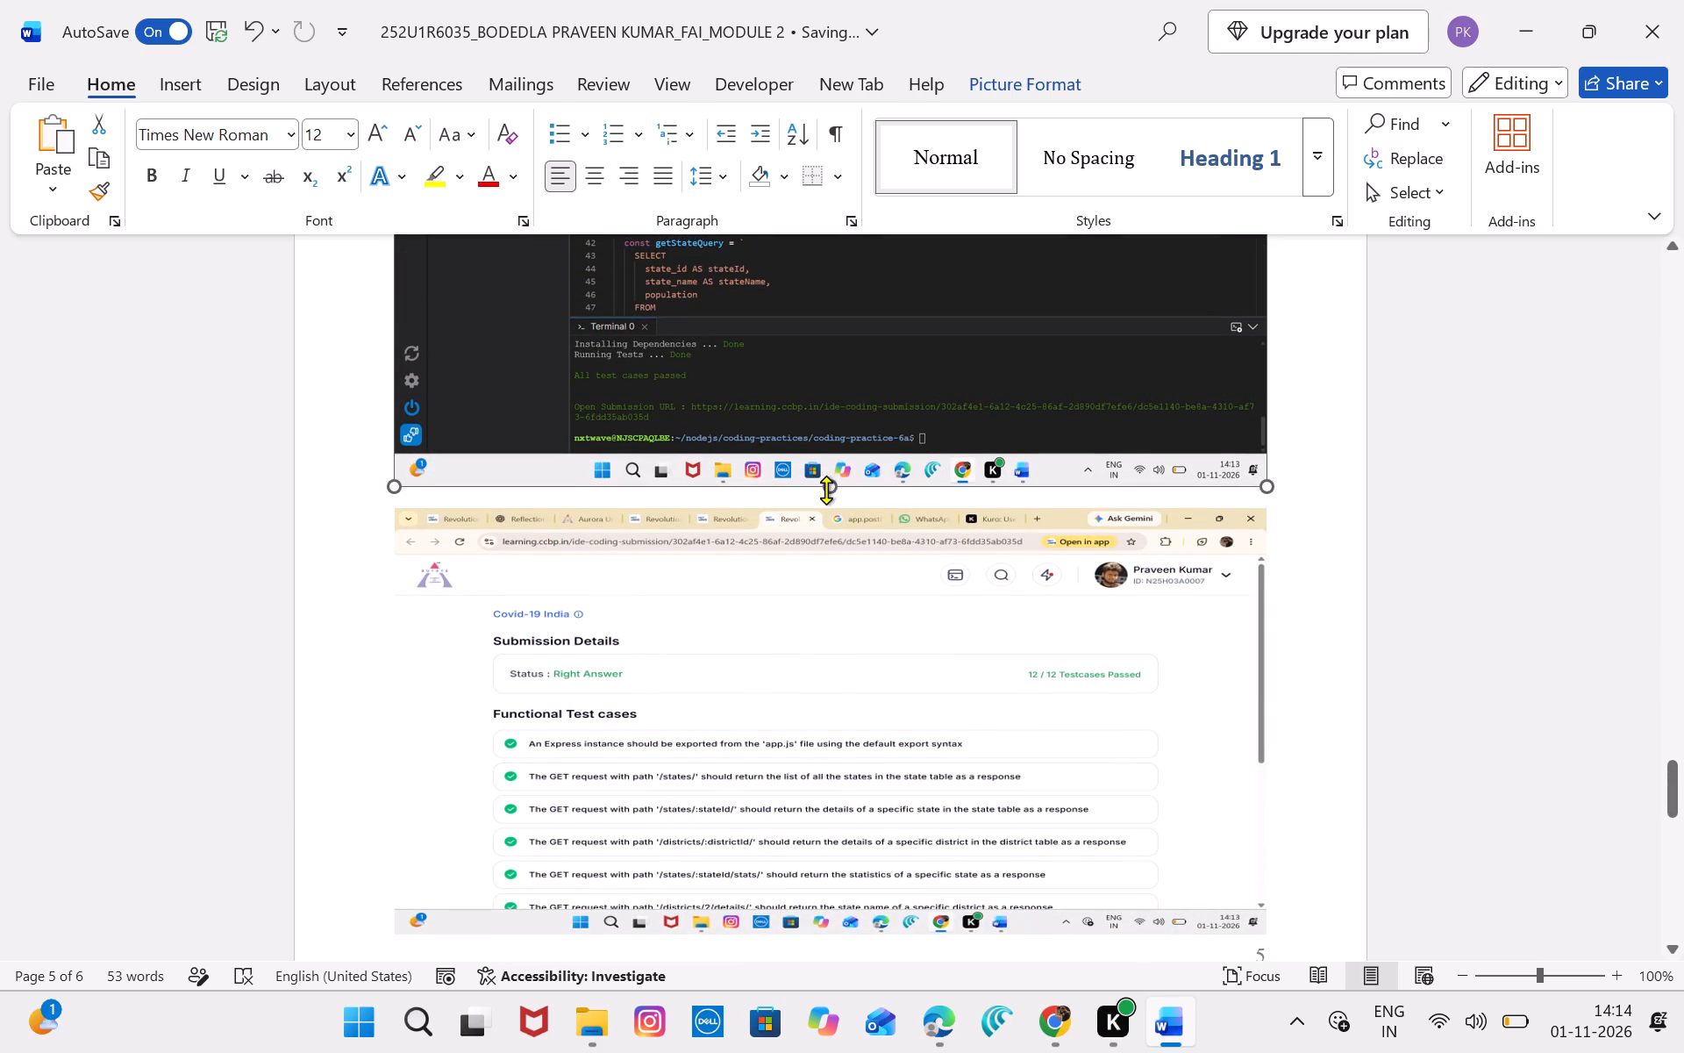
pyautogui.moveTo(826, 490); pyautogui.dragTo(833, 432)
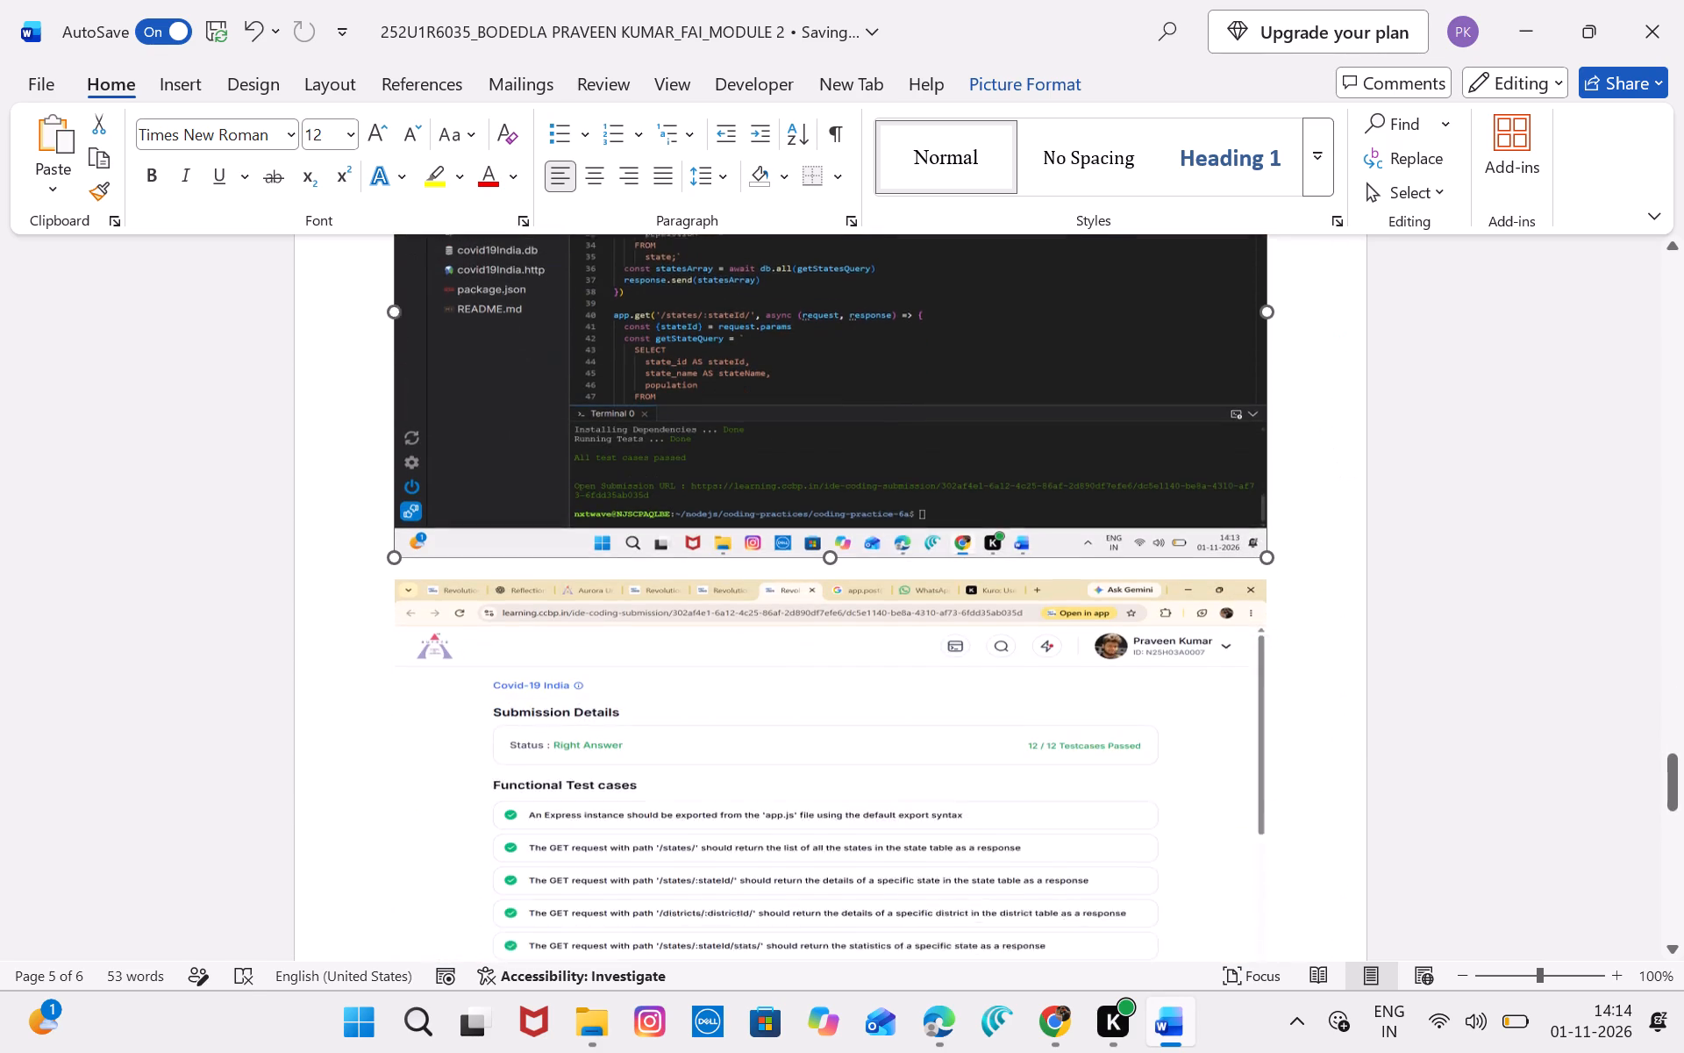
# Increase the submission screenshot's height so it fills the remaining space at the bottom of page 5.
pyautogui.click(821, 702)
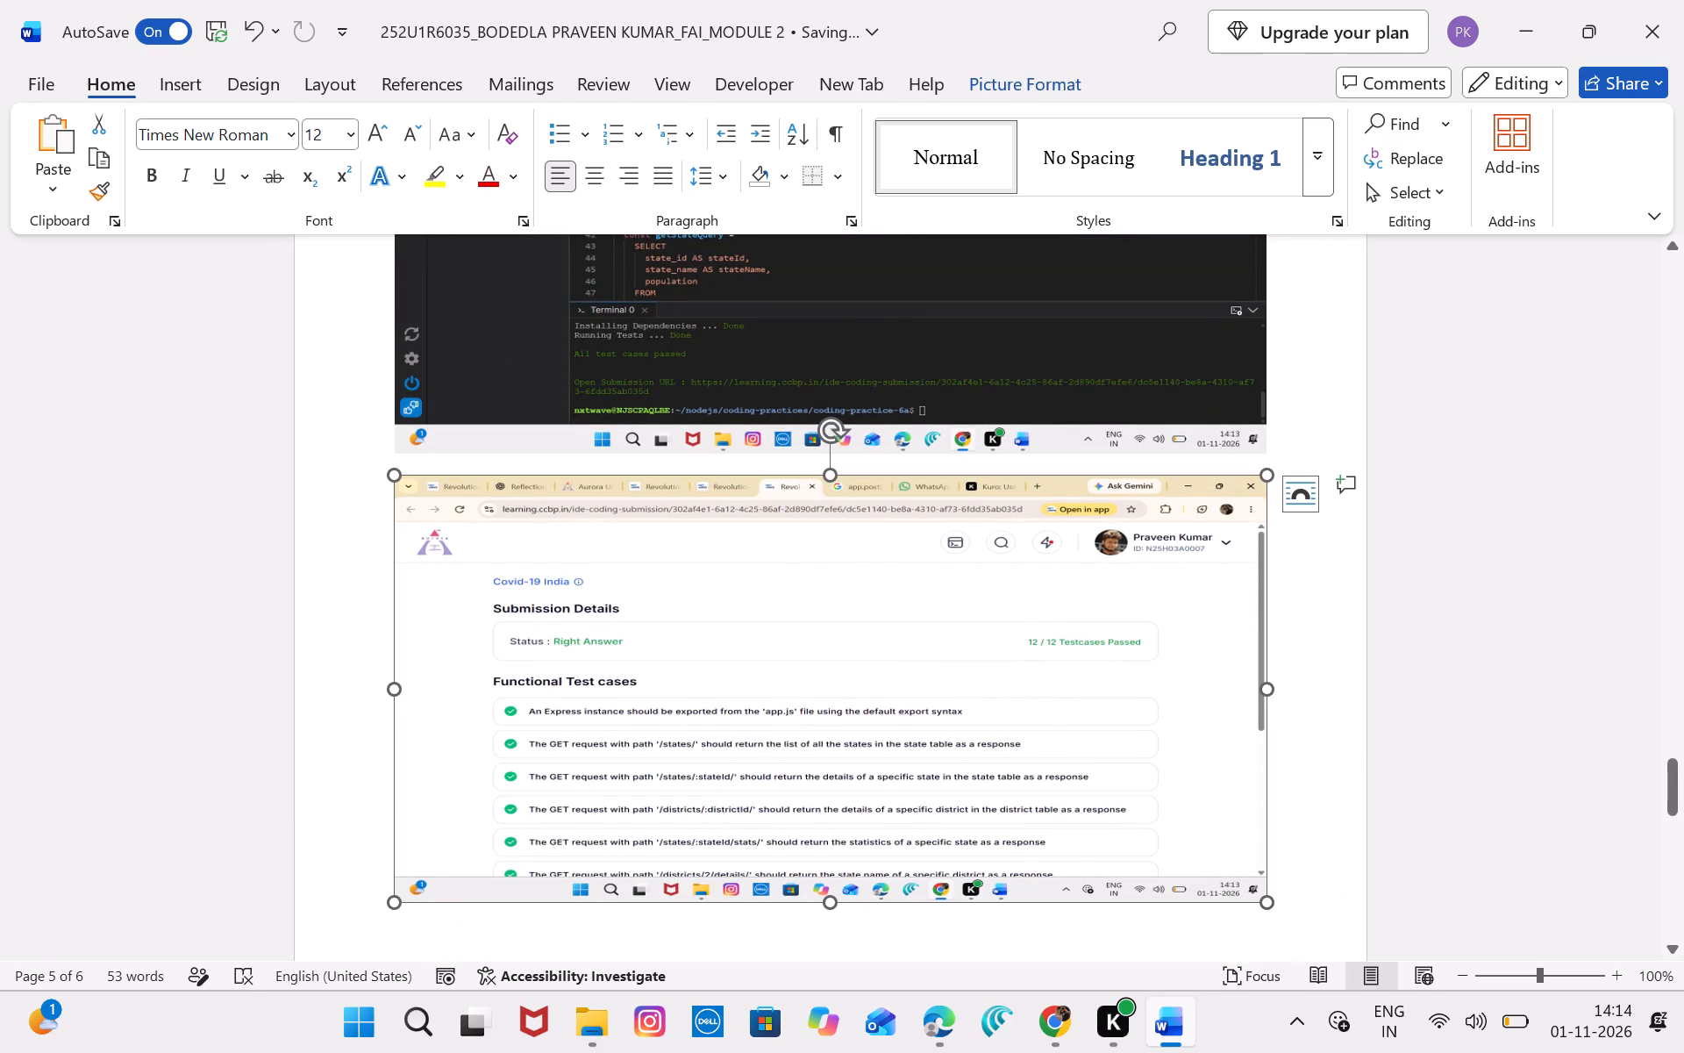
pyautogui.moveTo(830, 901); pyautogui.dragTo(838, 914)
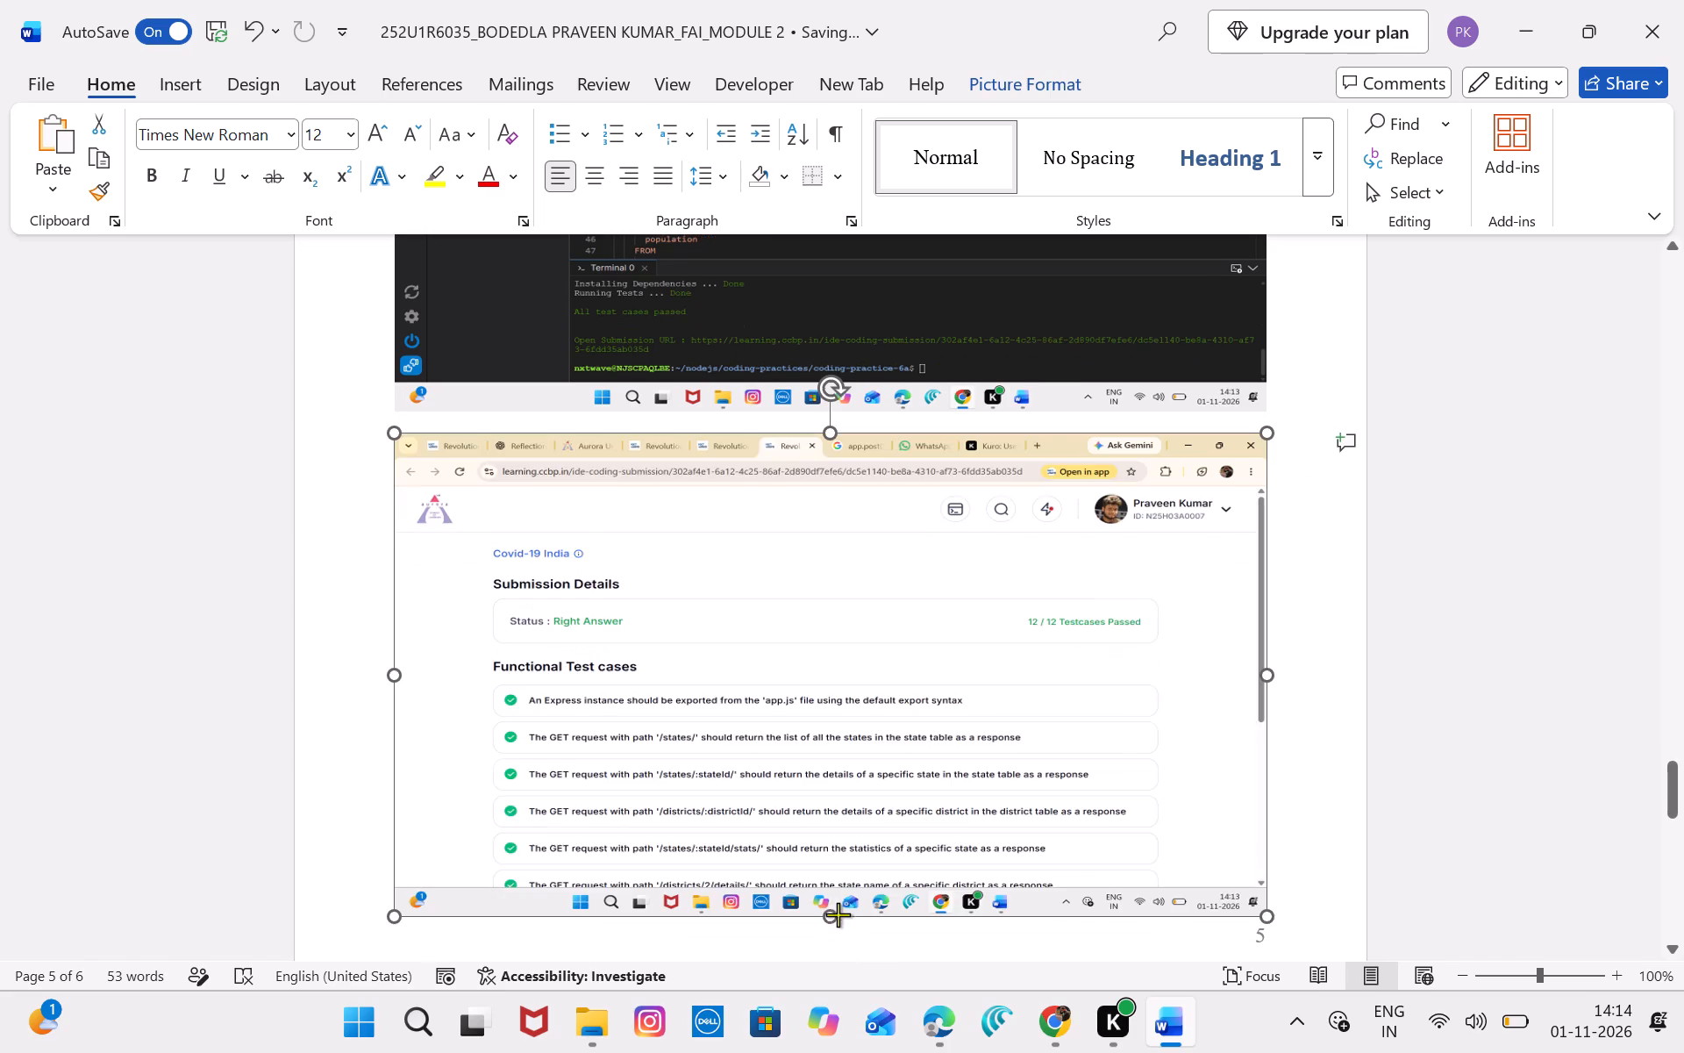
pyautogui.moveTo(838, 914); pyautogui.dragTo(844, 918)
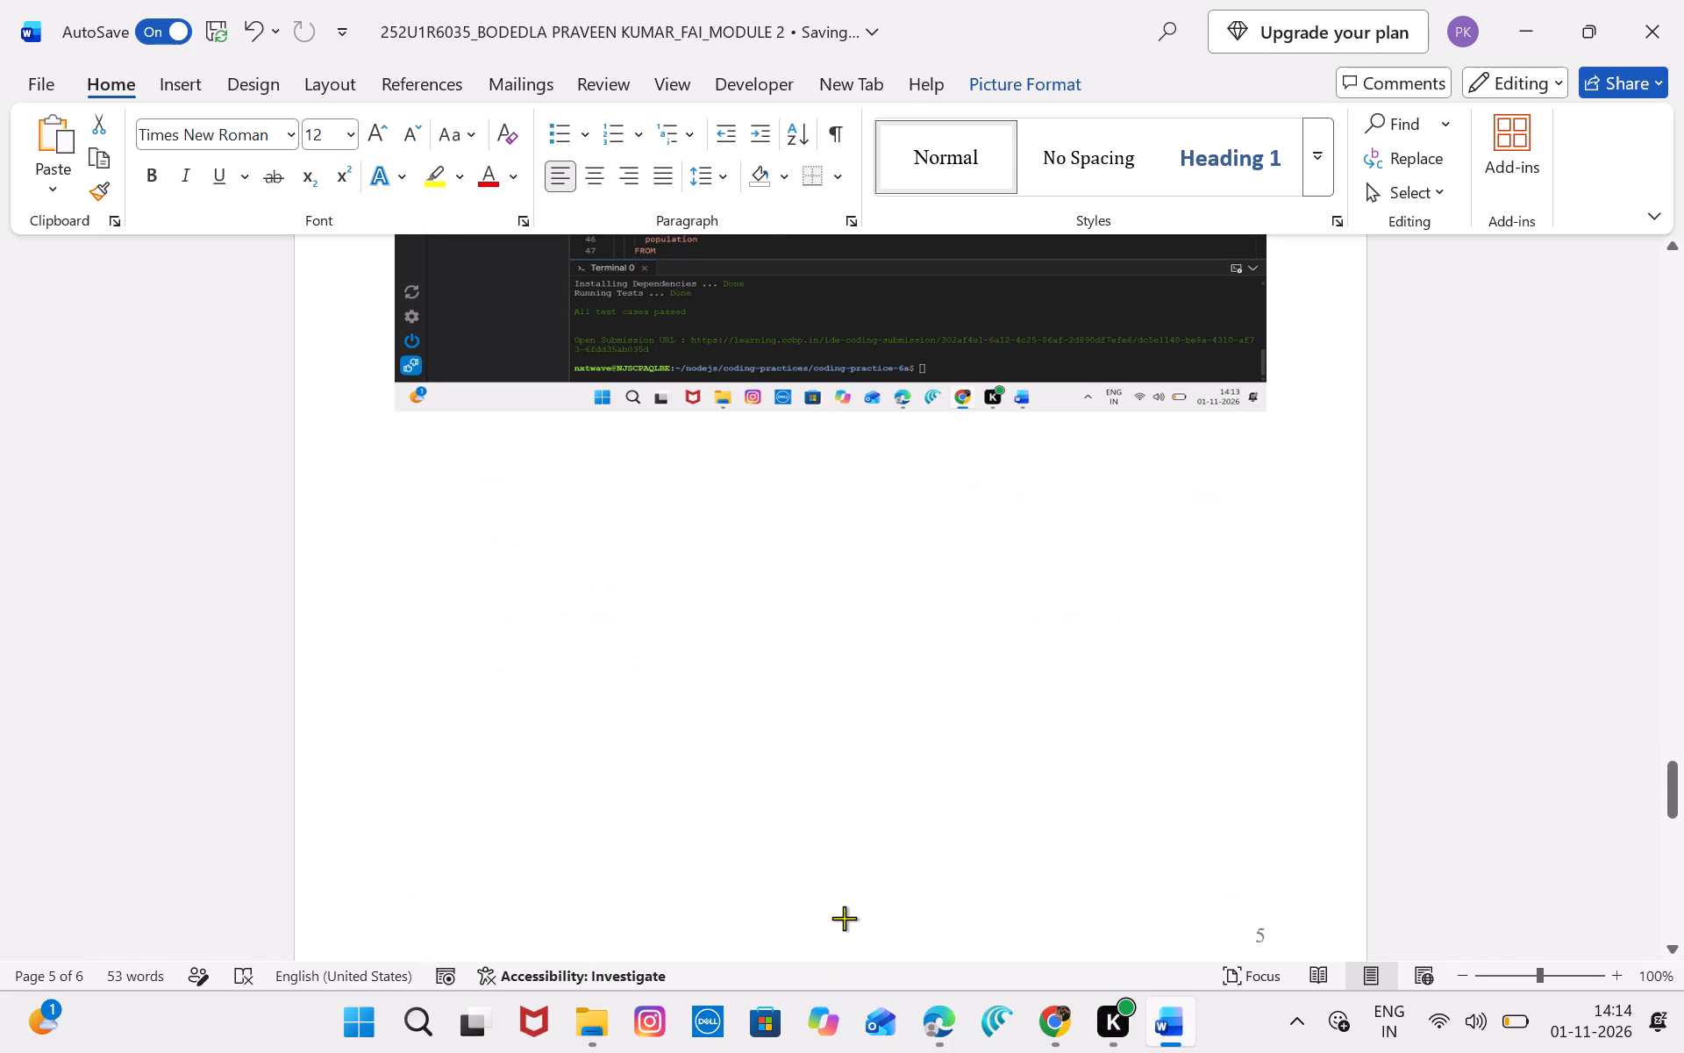
pyautogui.moveTo(844, 918); pyautogui.dragTo(844, 914)
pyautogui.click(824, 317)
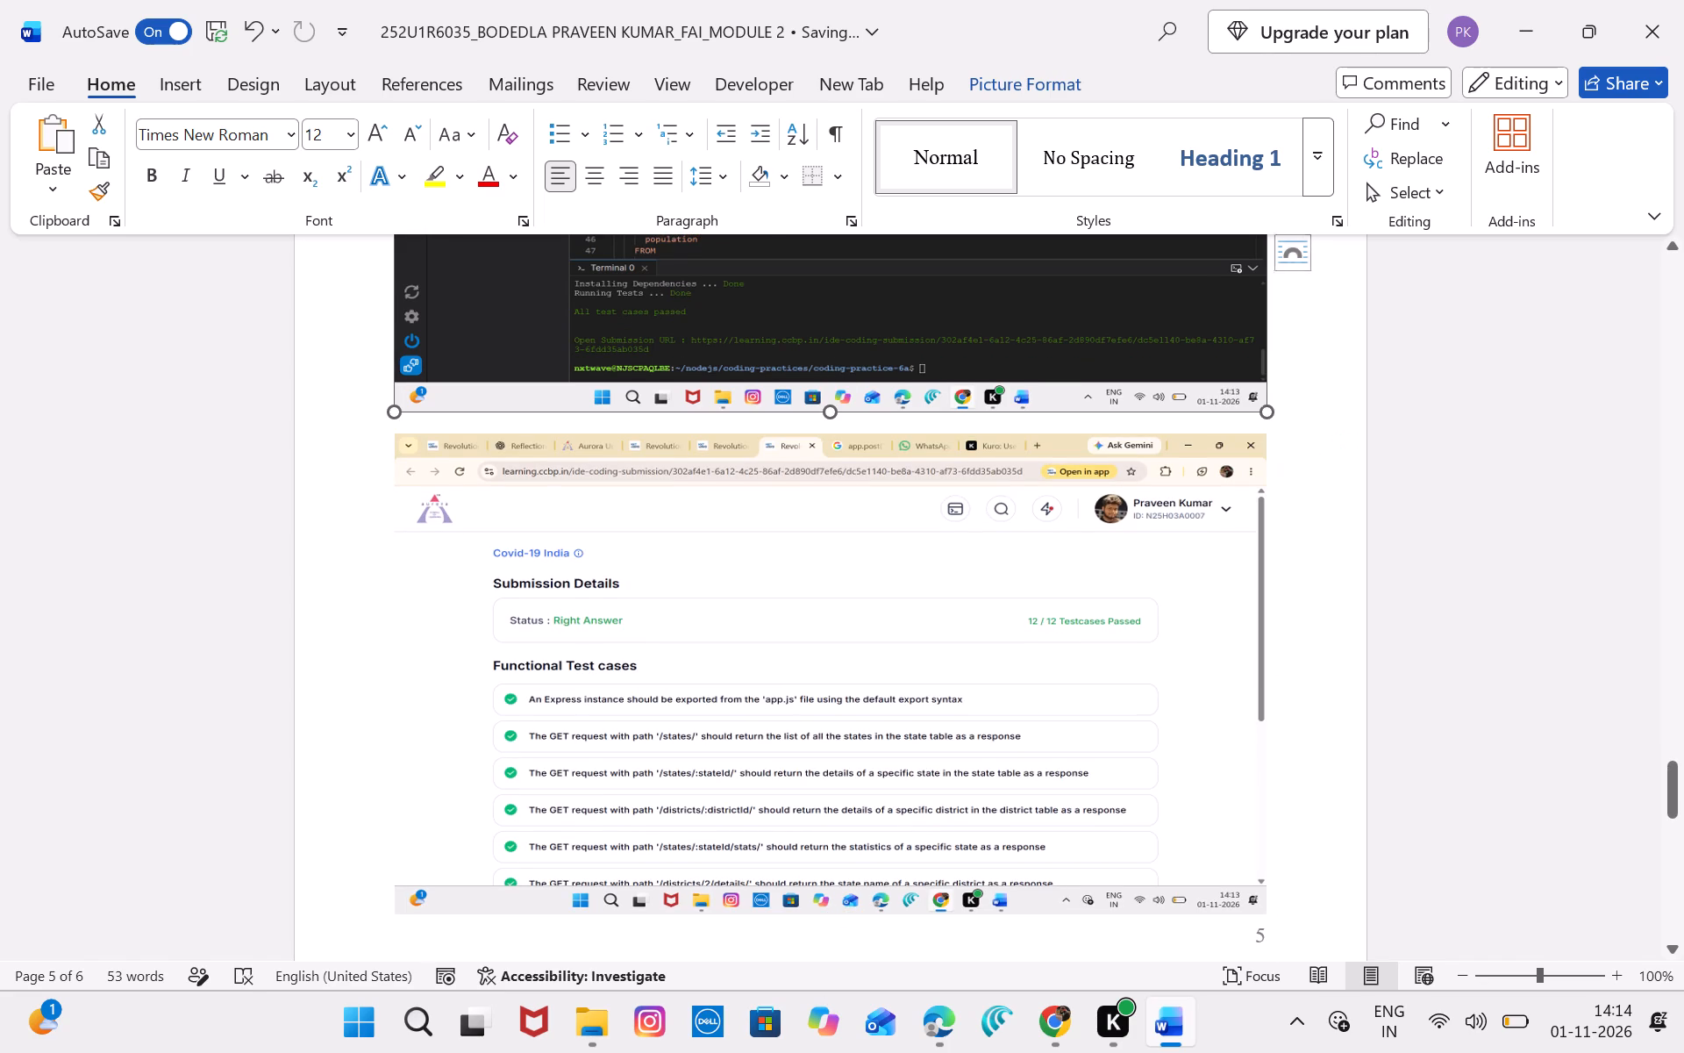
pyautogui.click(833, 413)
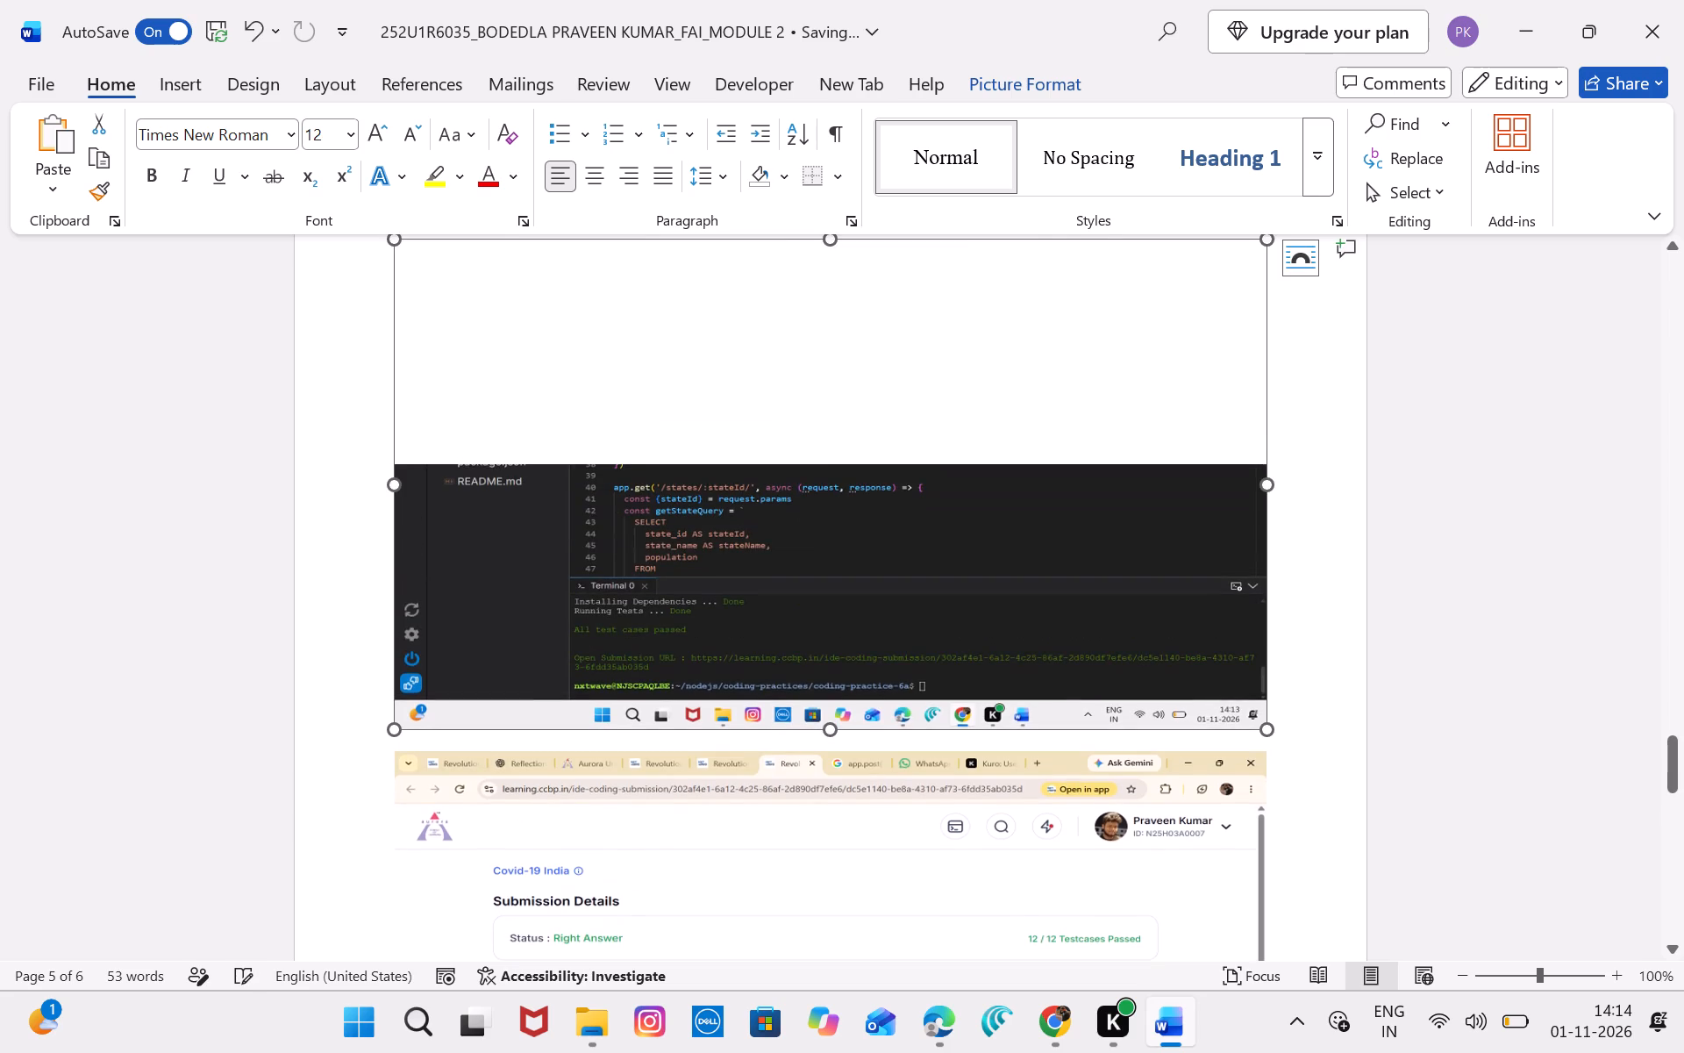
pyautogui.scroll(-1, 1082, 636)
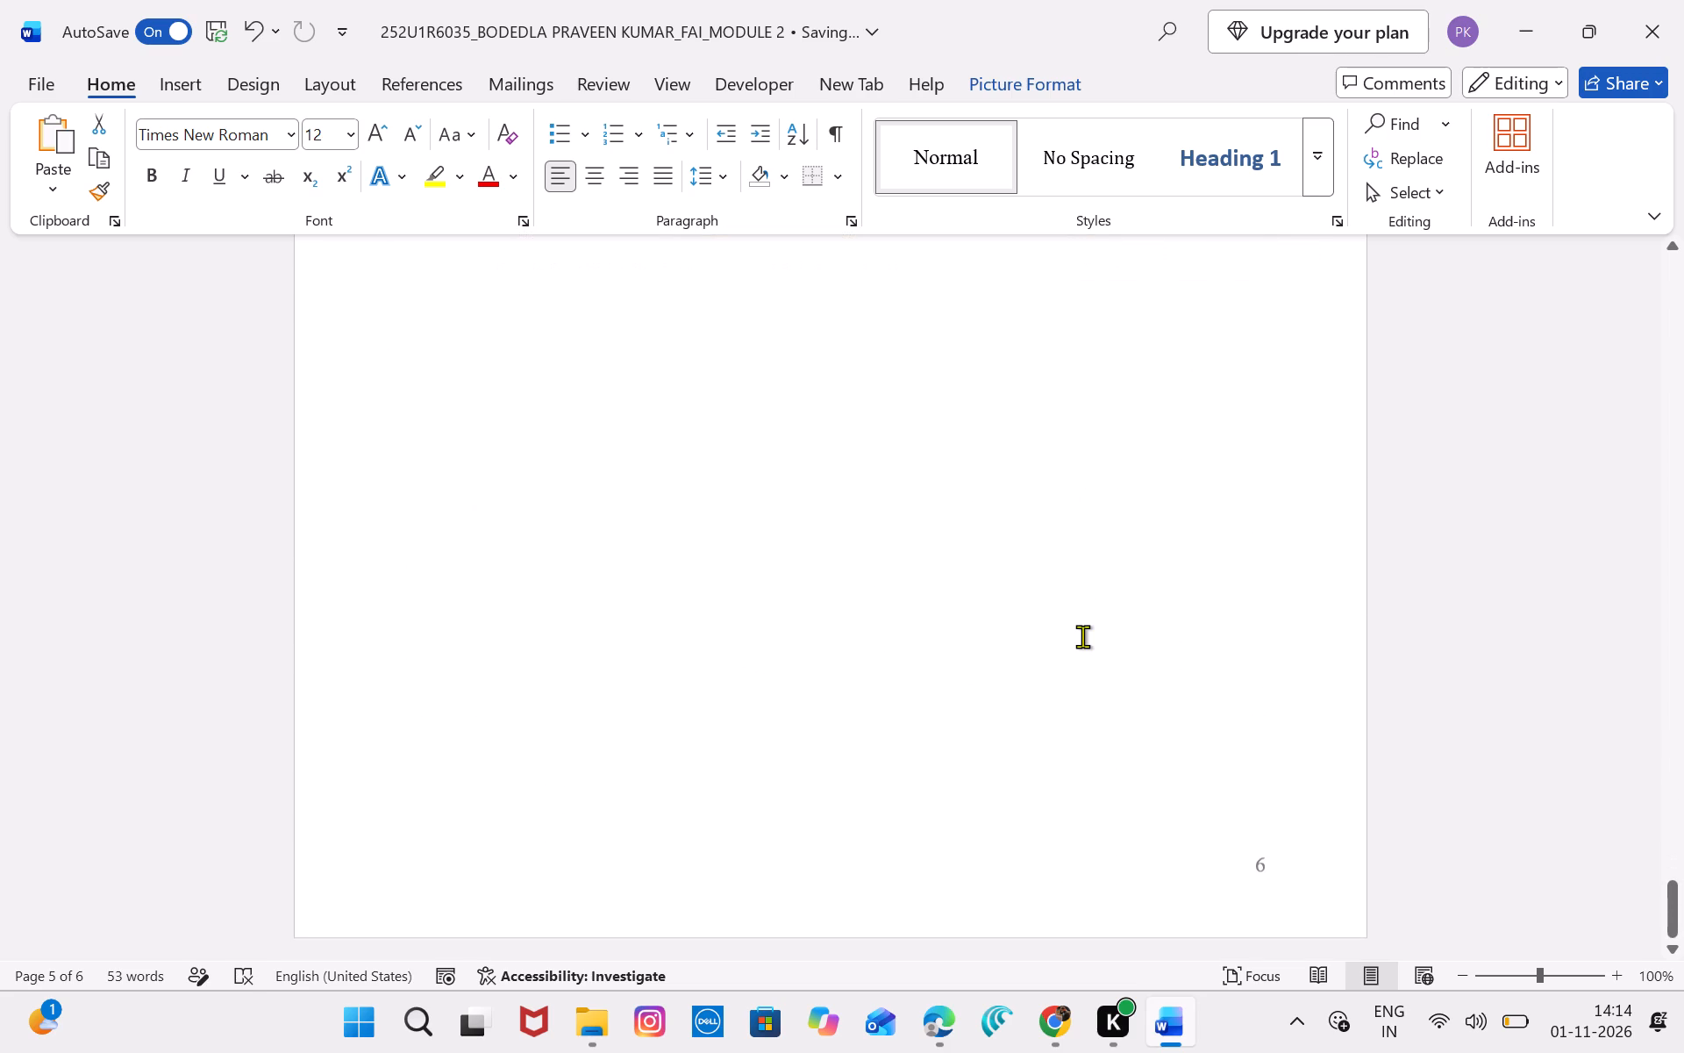
# Review the finished Question 2 and Question 3 pages of the report, checking how the pasted screenshots fit.
pyautogui.scroll(-1, 1082, 636)
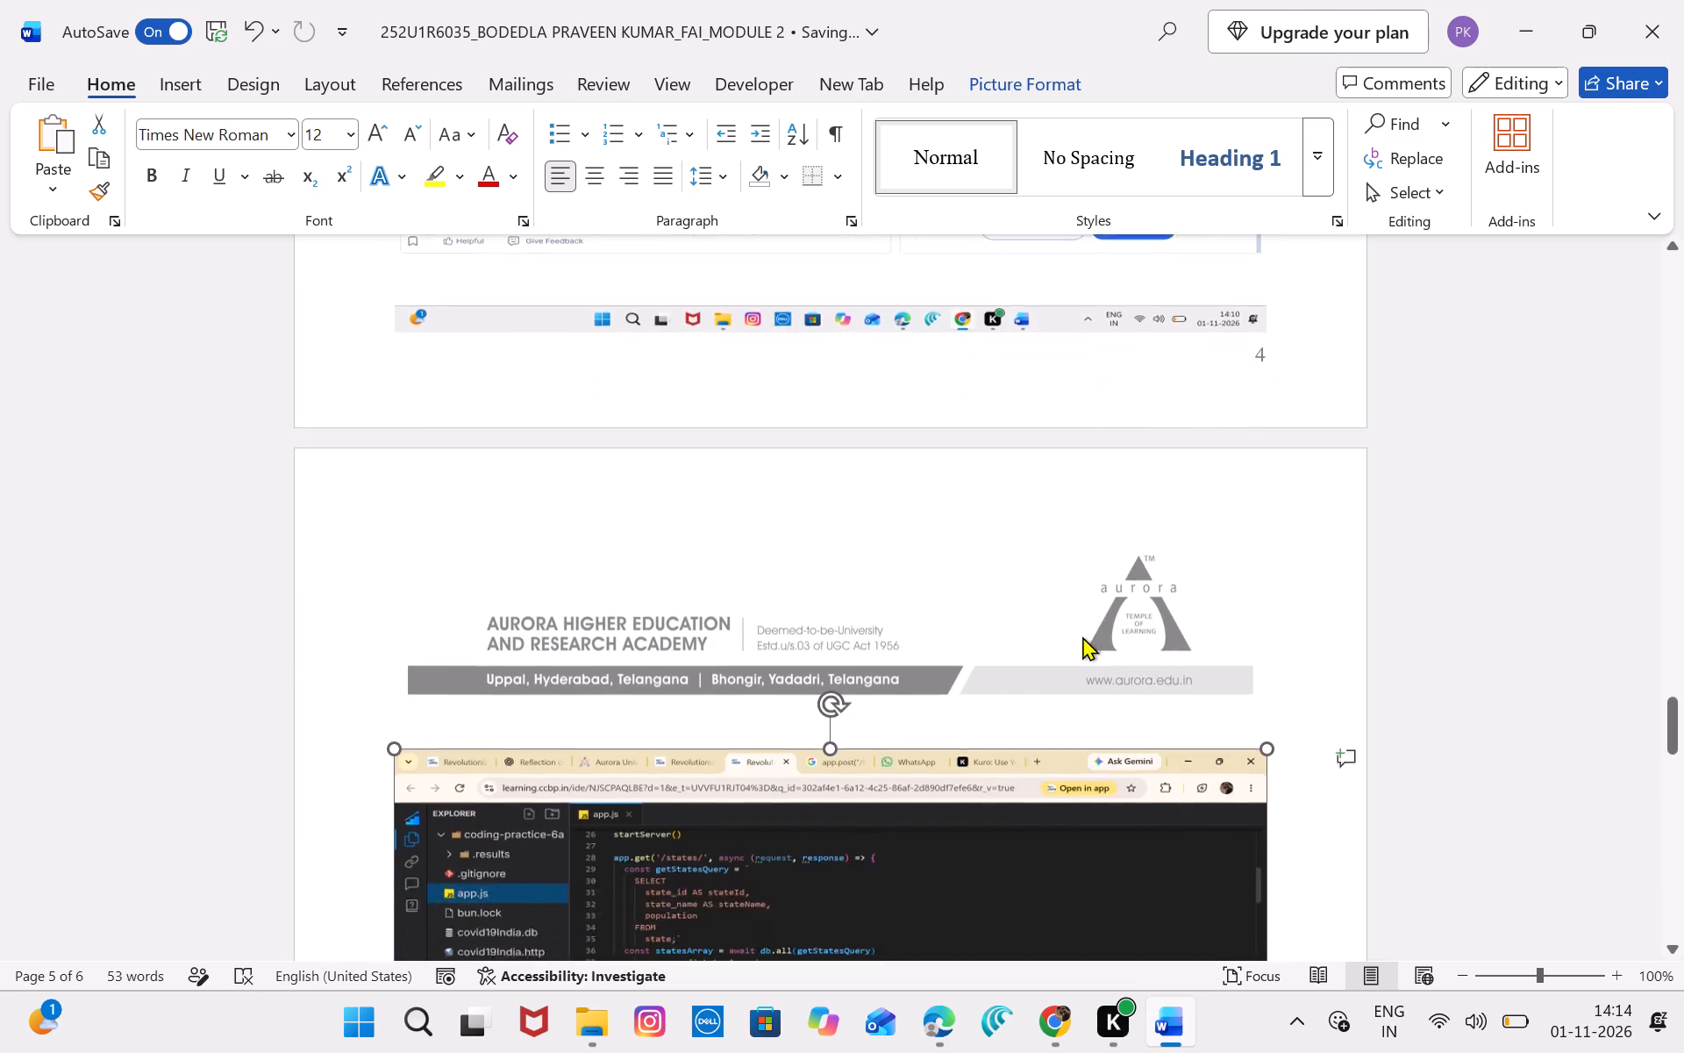
pyautogui.scroll(-1, 1082, 636)
pyautogui.hscroll(2, 1082, 636)
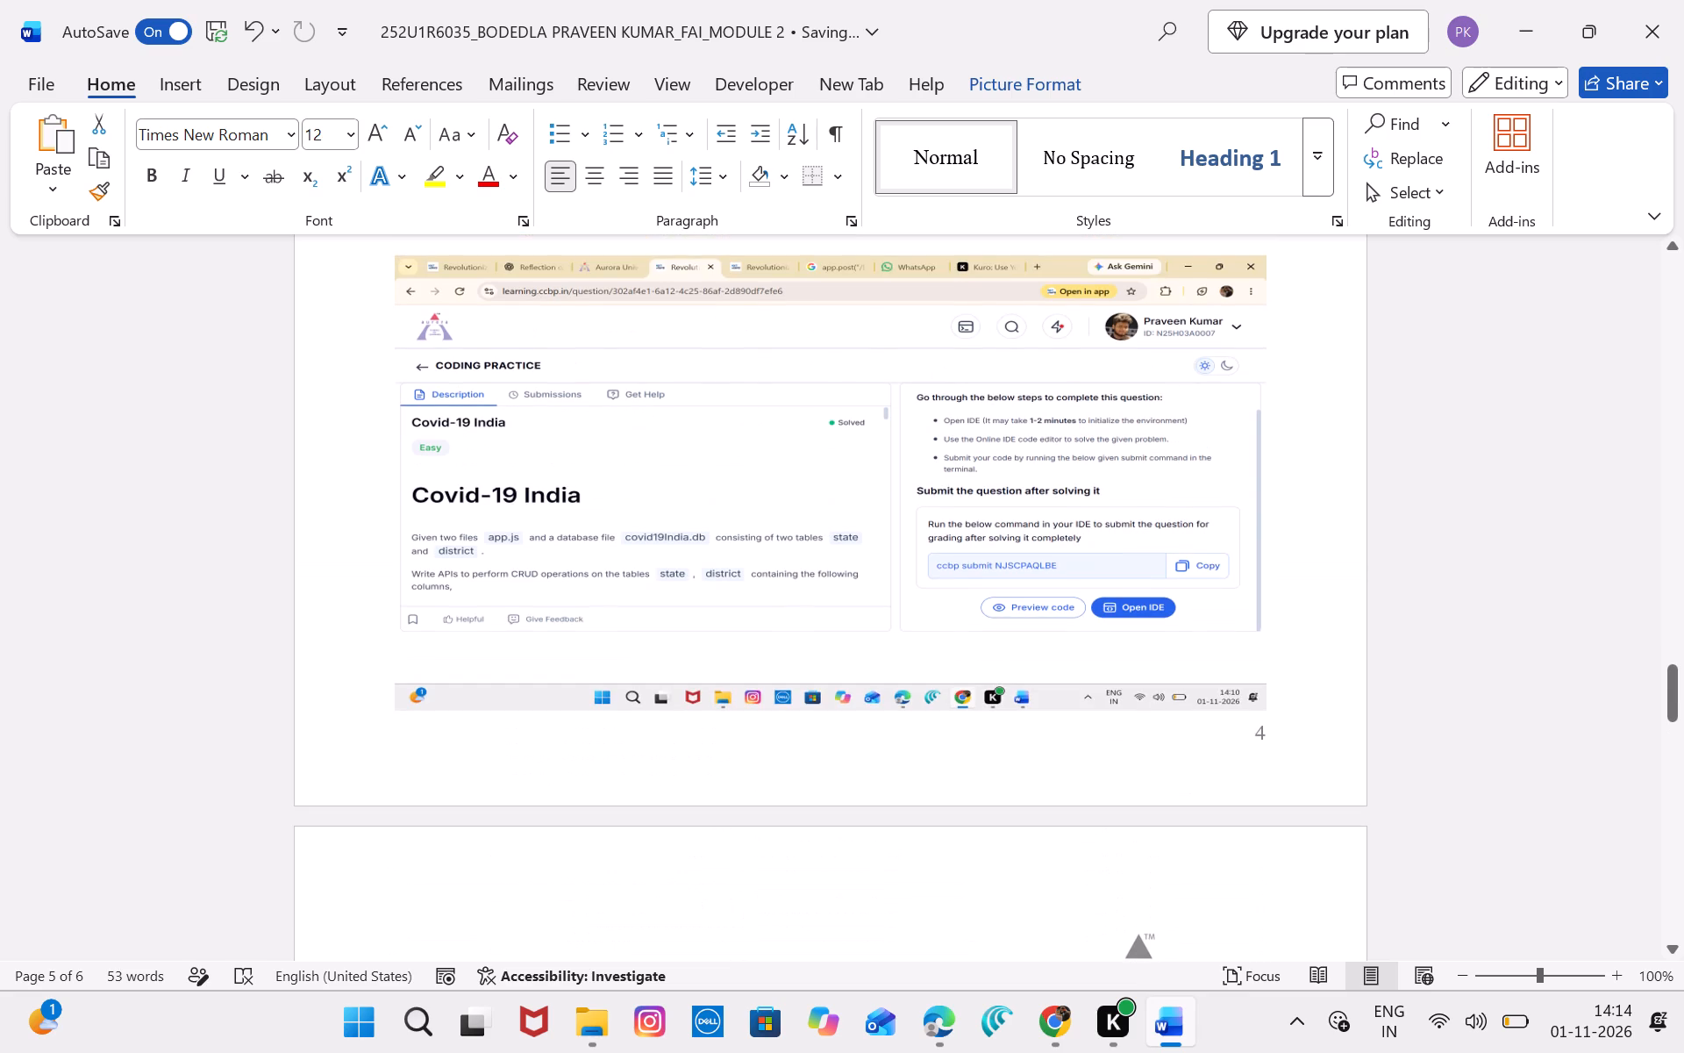
pyautogui.hscroll(3, 1082, 636)
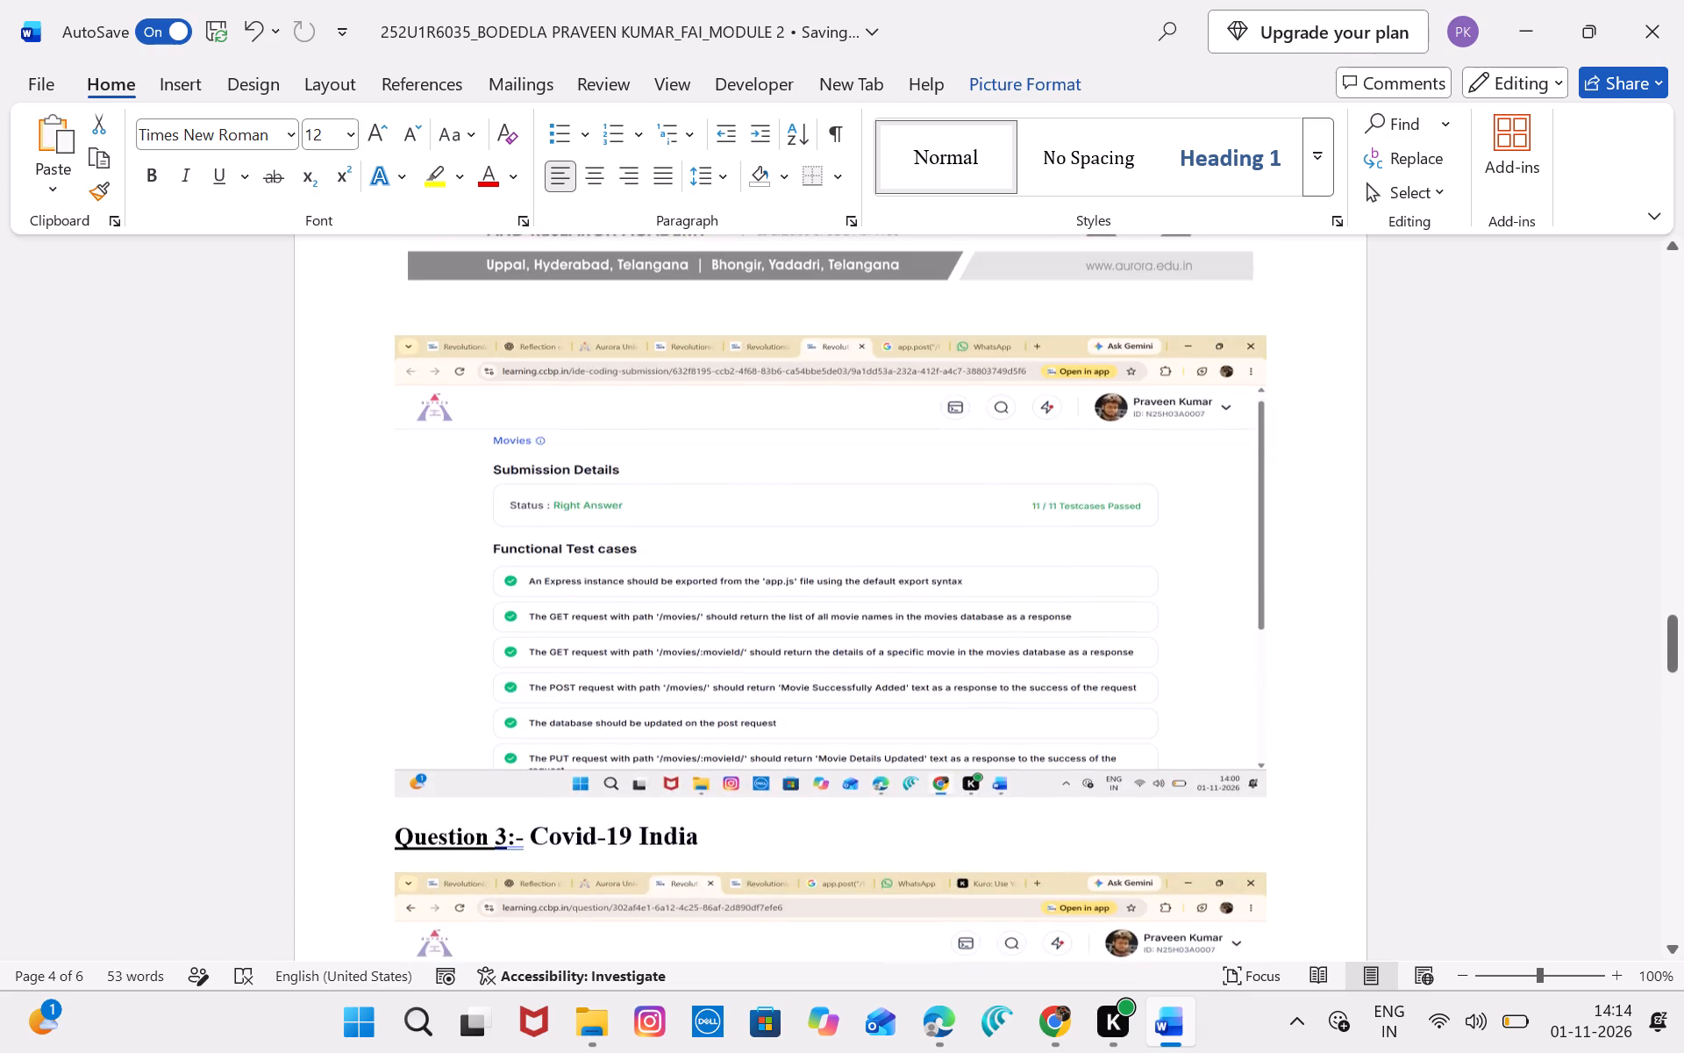
pyautogui.hscroll(1, 1082, 636)
# Complete the heading at the start of page 6 so it reads "Question 4 :-".
pyautogui.scroll(1, 853, 533)
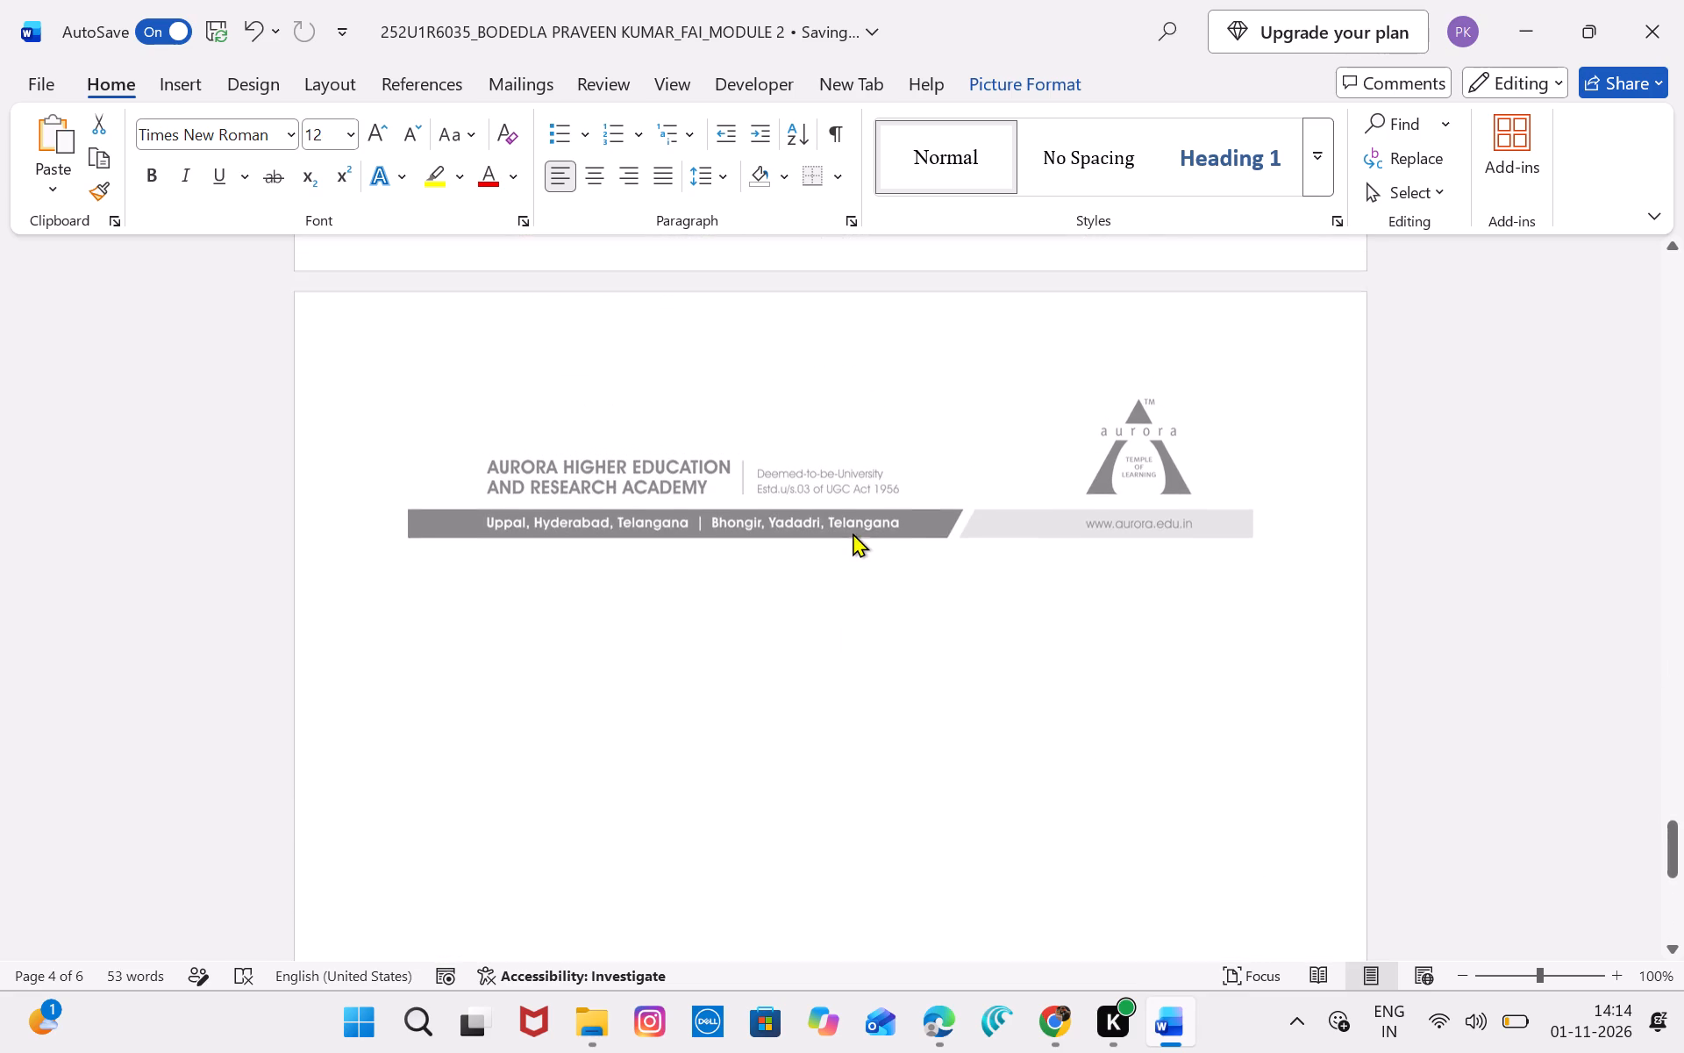
pyautogui.click(539, 610)
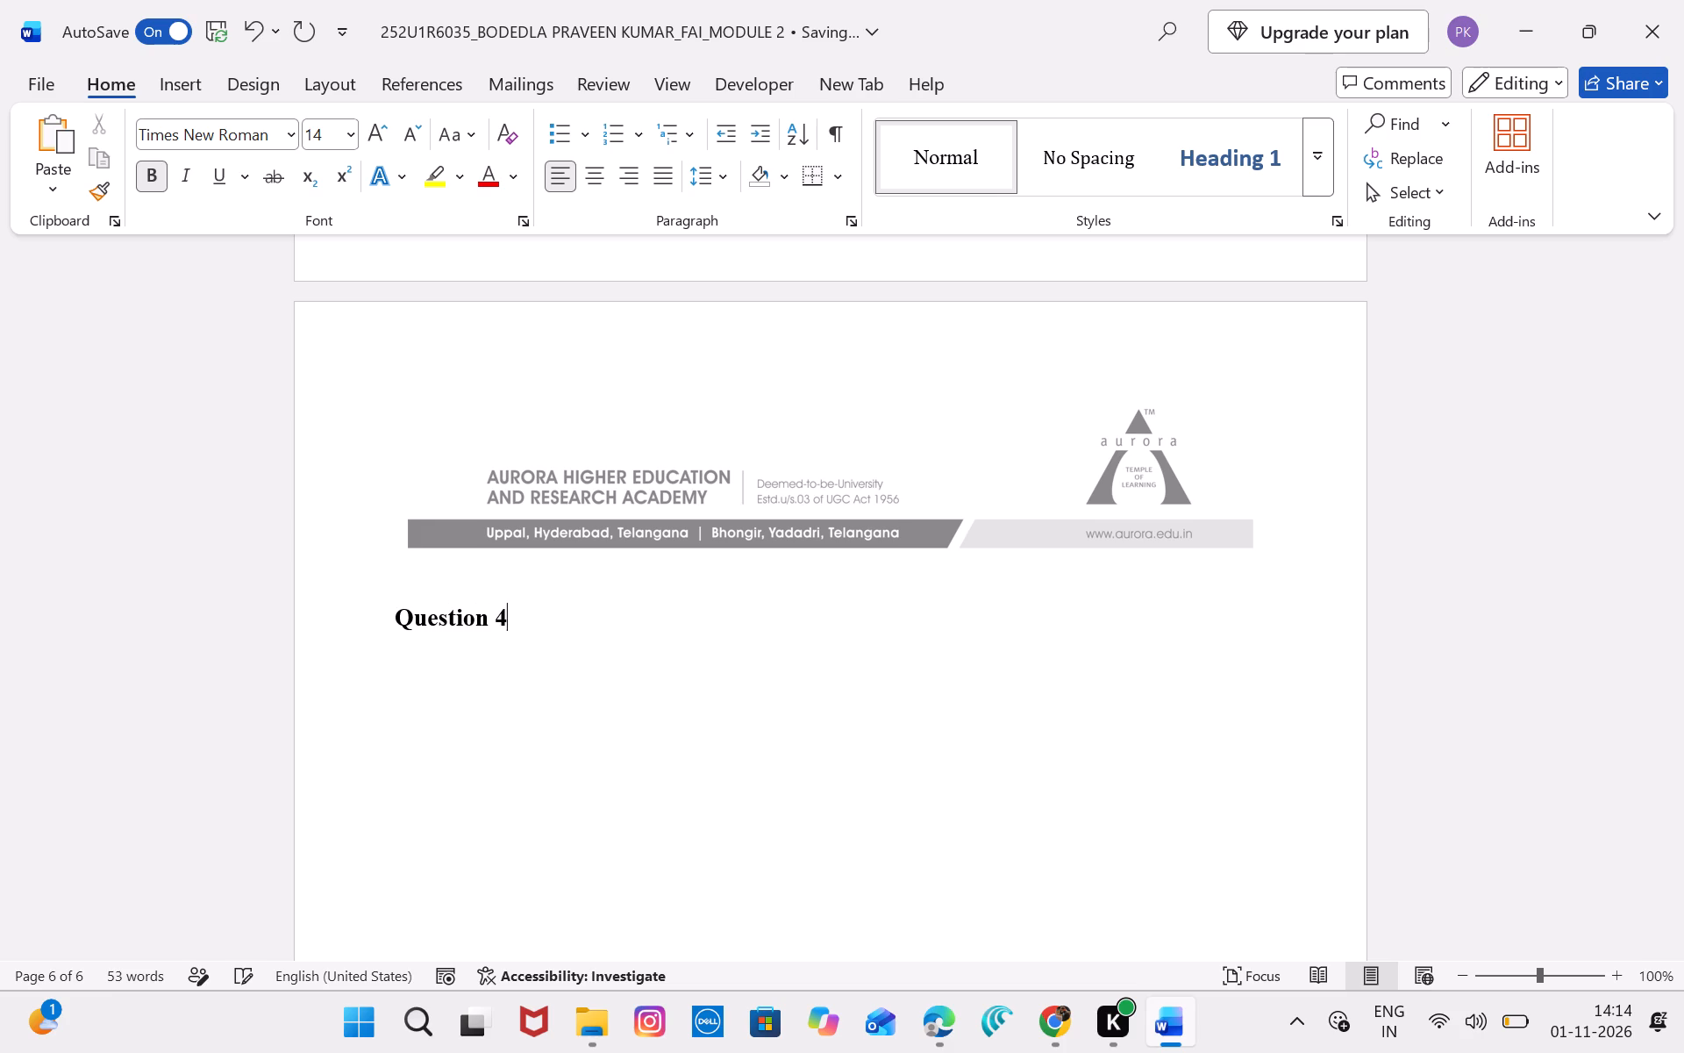
pyautogui.press('BackSpace')
pyautogui.write(':-')
# Switch to Chrome, open the Player Match Scores question from the coding practice list, and capture a full-screen screenshot of it.
pyautogui.click(1057, 1048)
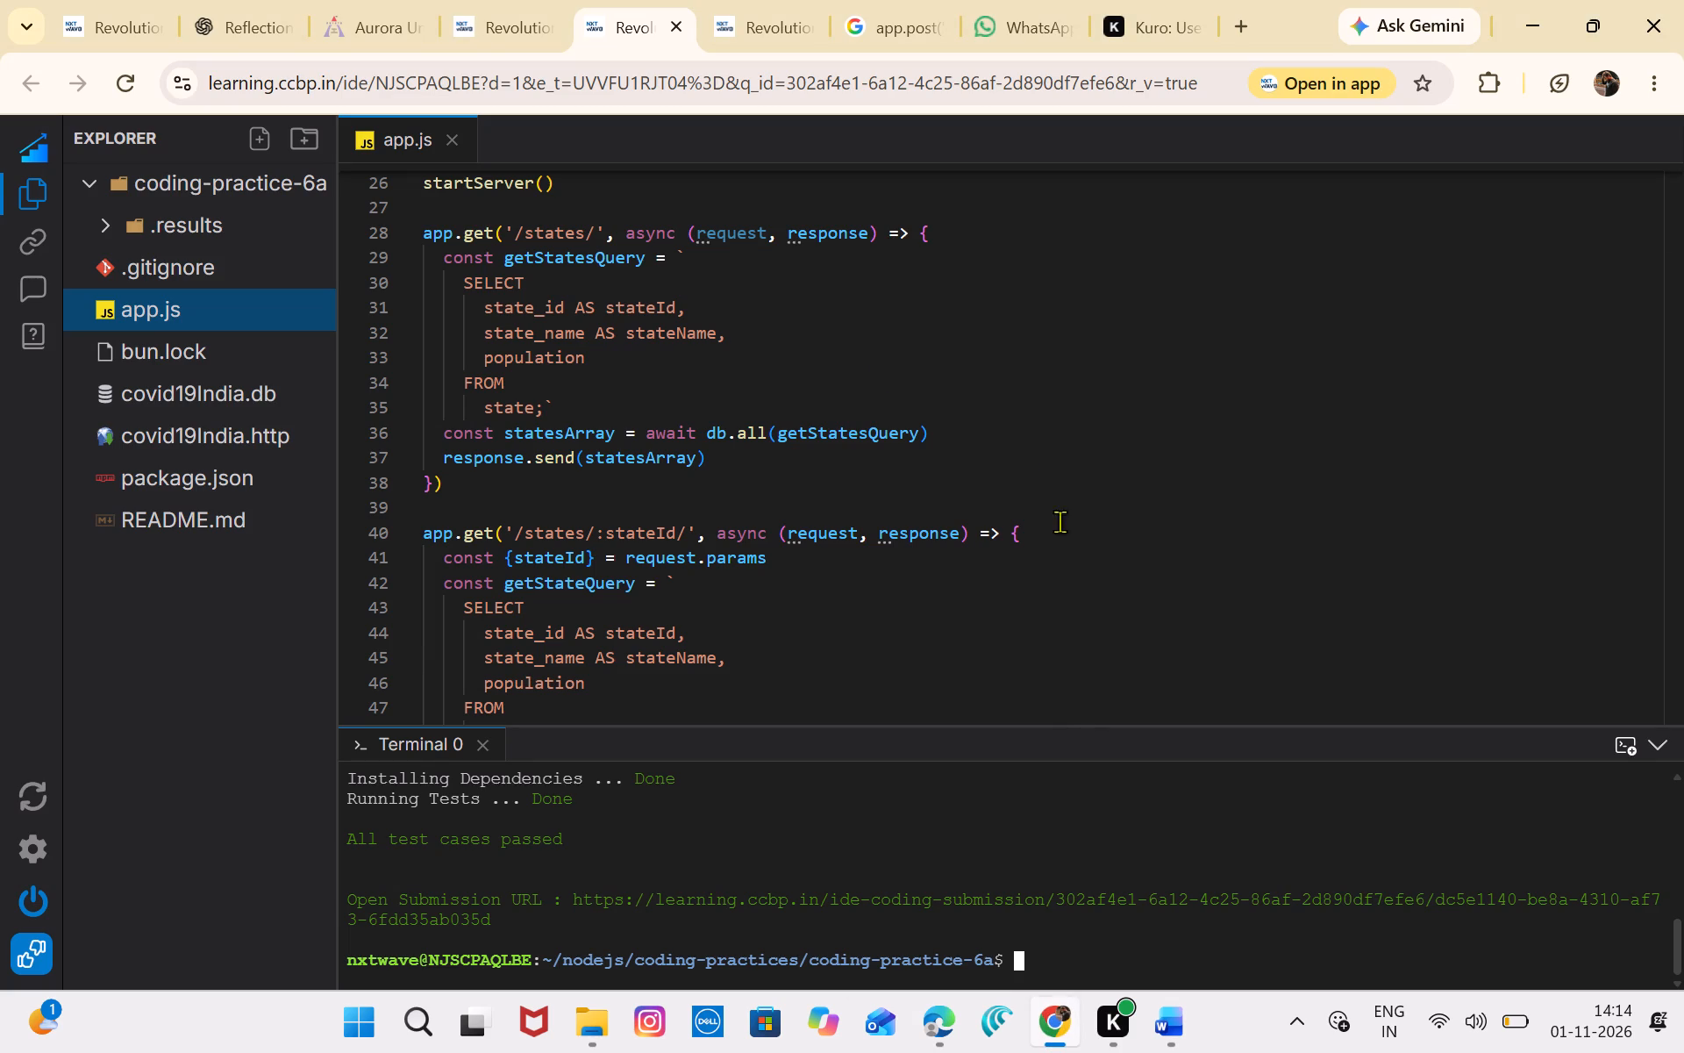
pyautogui.click(226, 0)
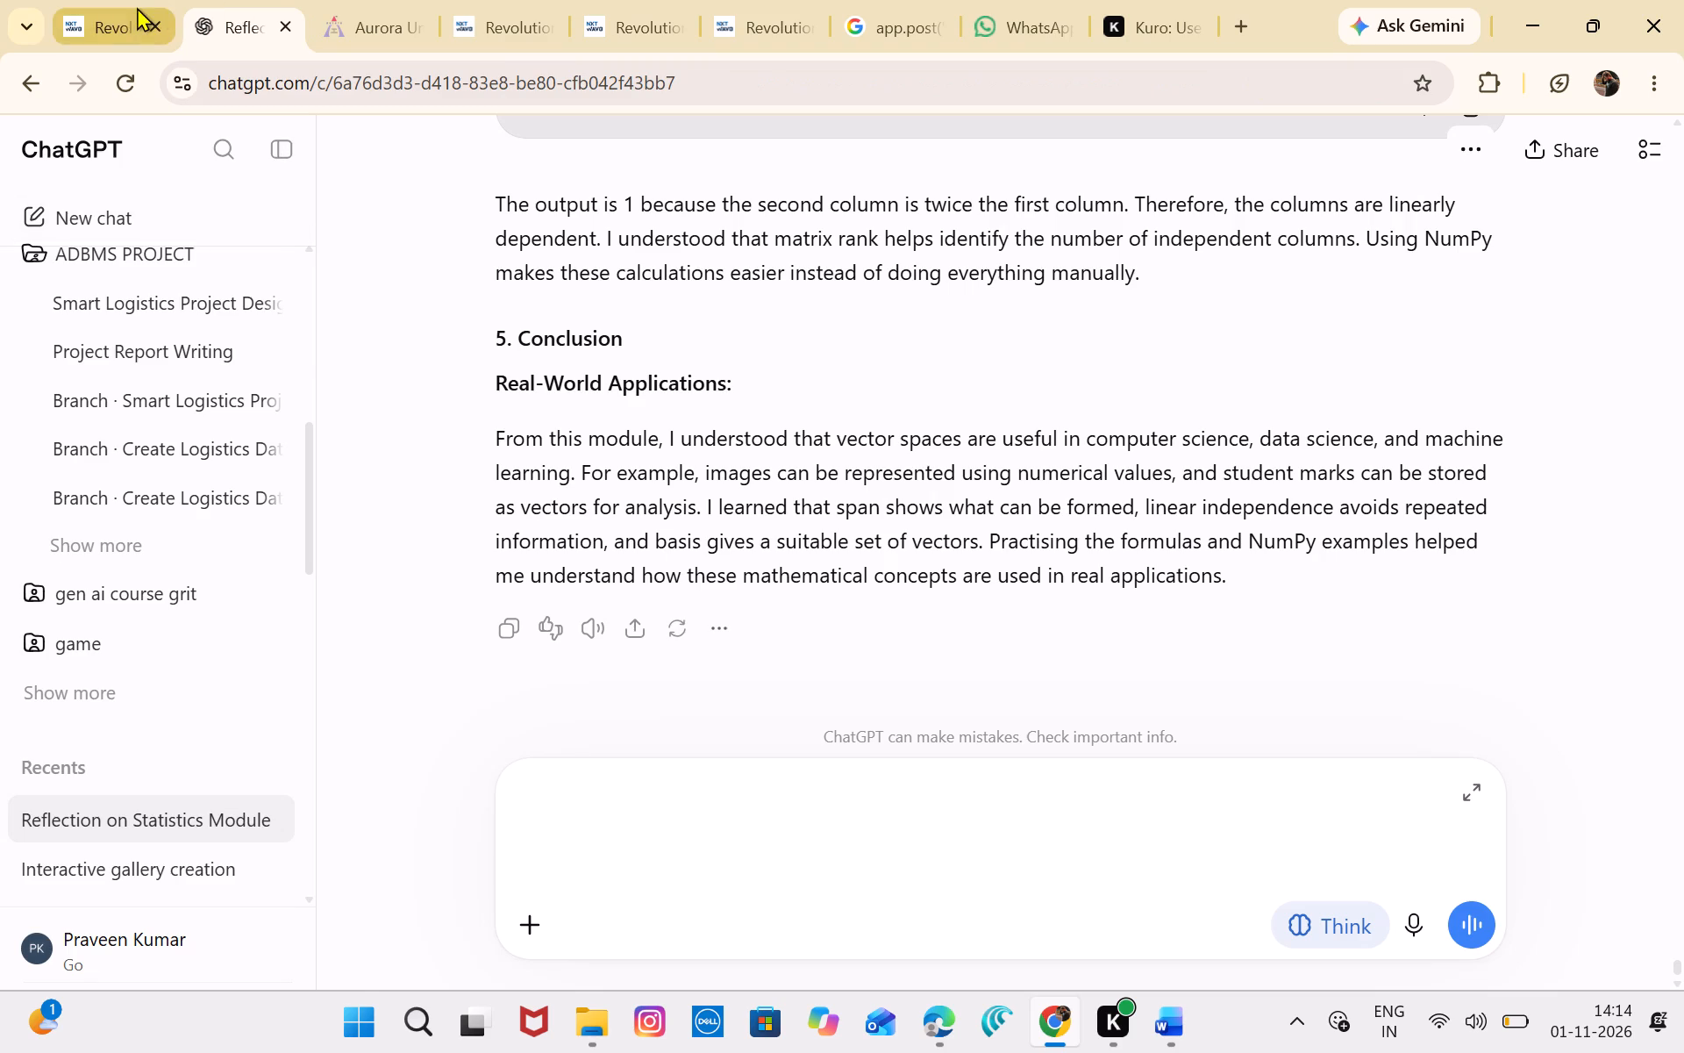
pyautogui.click(137, 7)
pyautogui.click(553, 0)
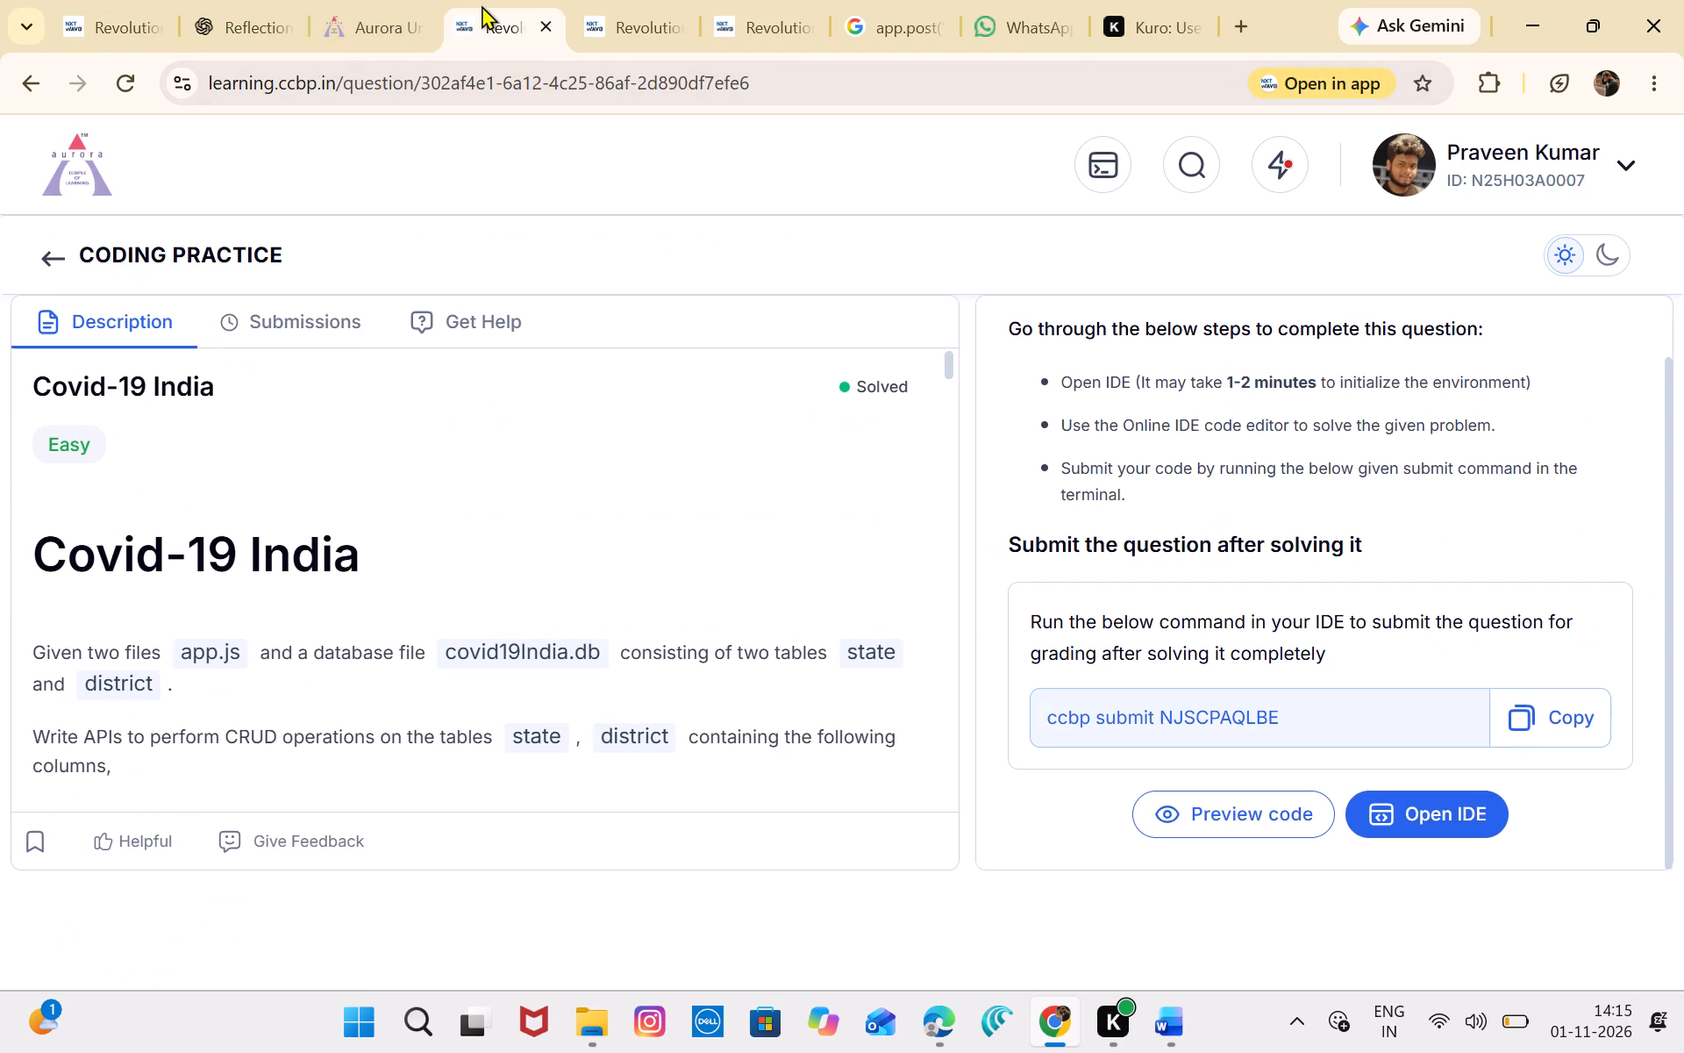
pyautogui.click(48, 250)
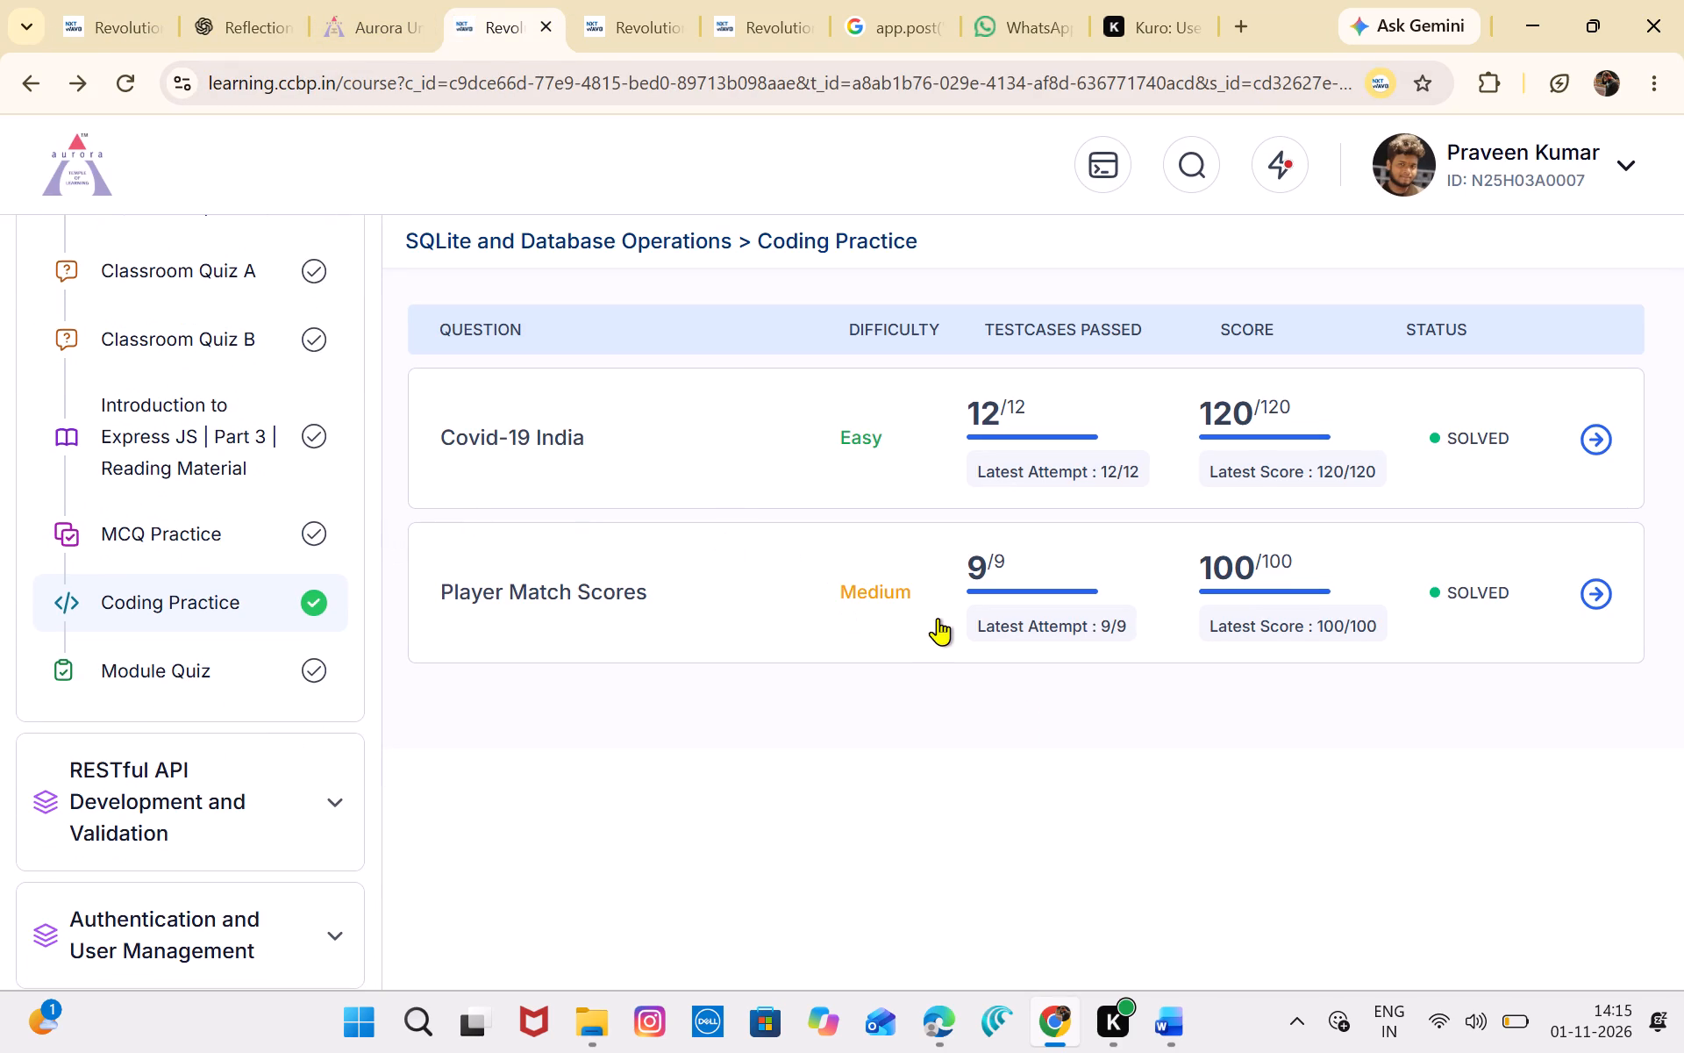
pyautogui.click(938, 618)
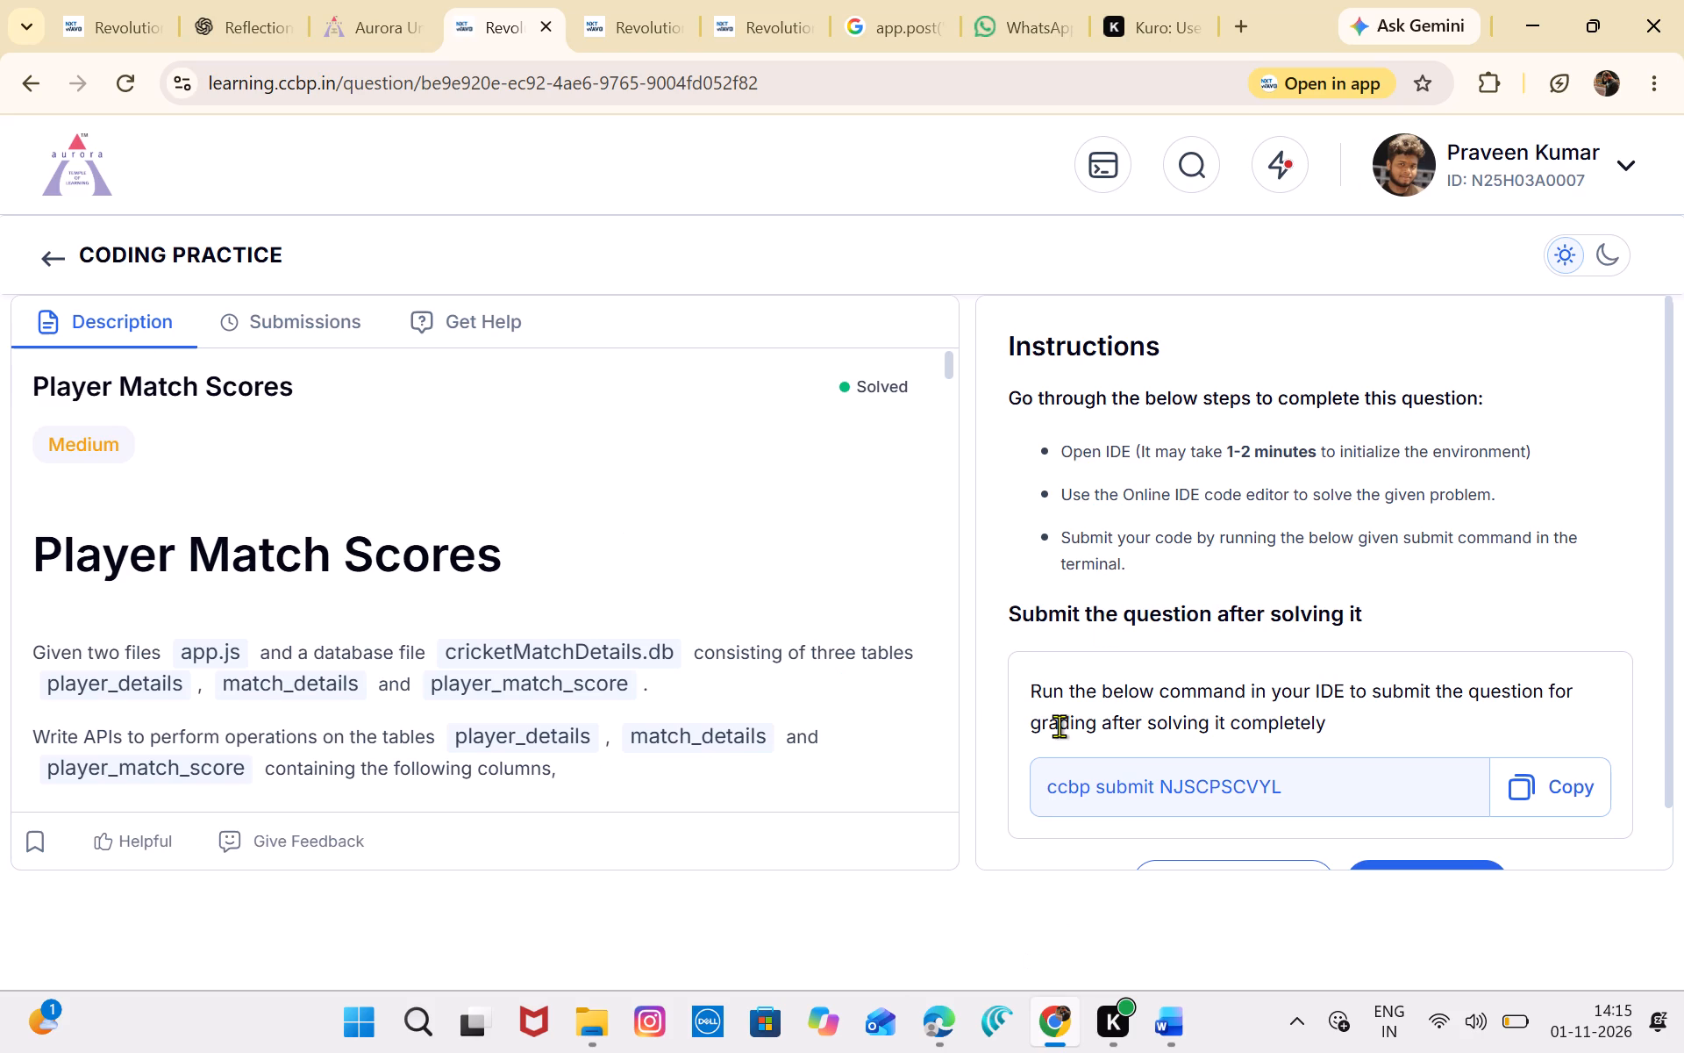
pyautogui.press('super+Print')
# Copy the question title "Player Match Scores" and paste it after "Question 4 :-" in the Word report.
pyautogui.moveTo(304, 386); pyautogui.dragTo(20, 390)
pyautogui.hotkey('ctrl', 'c')
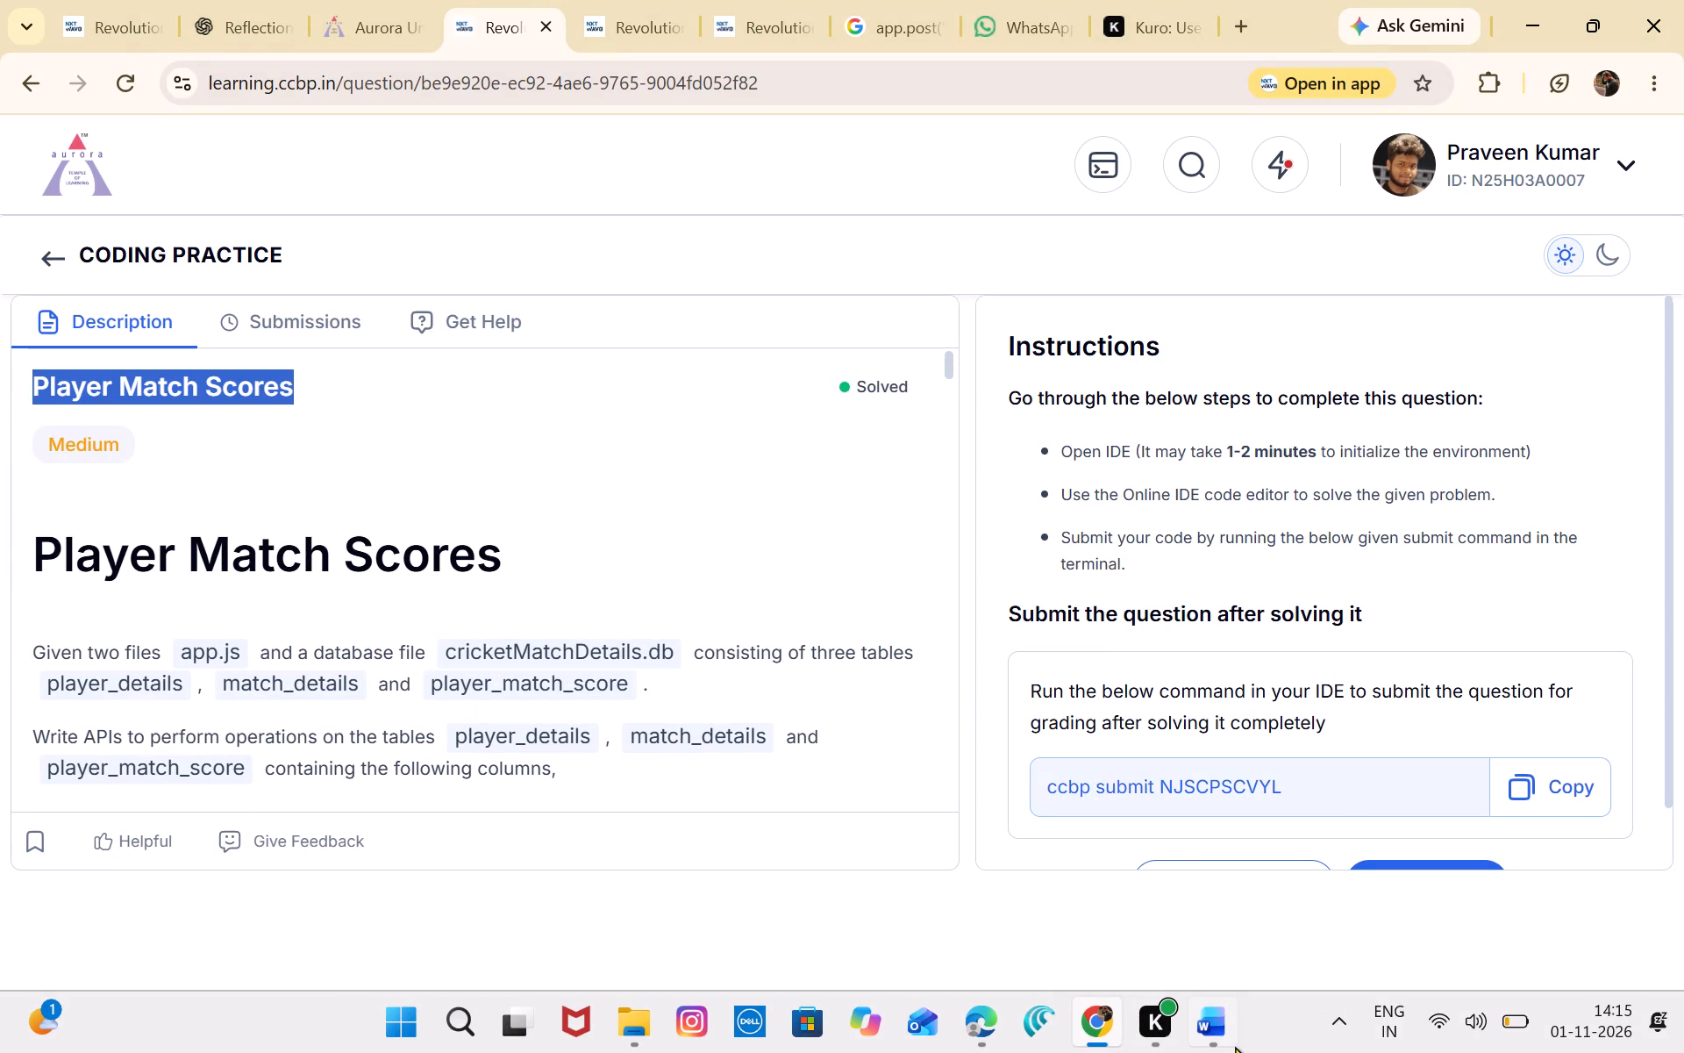
pyautogui.click(1181, 920)
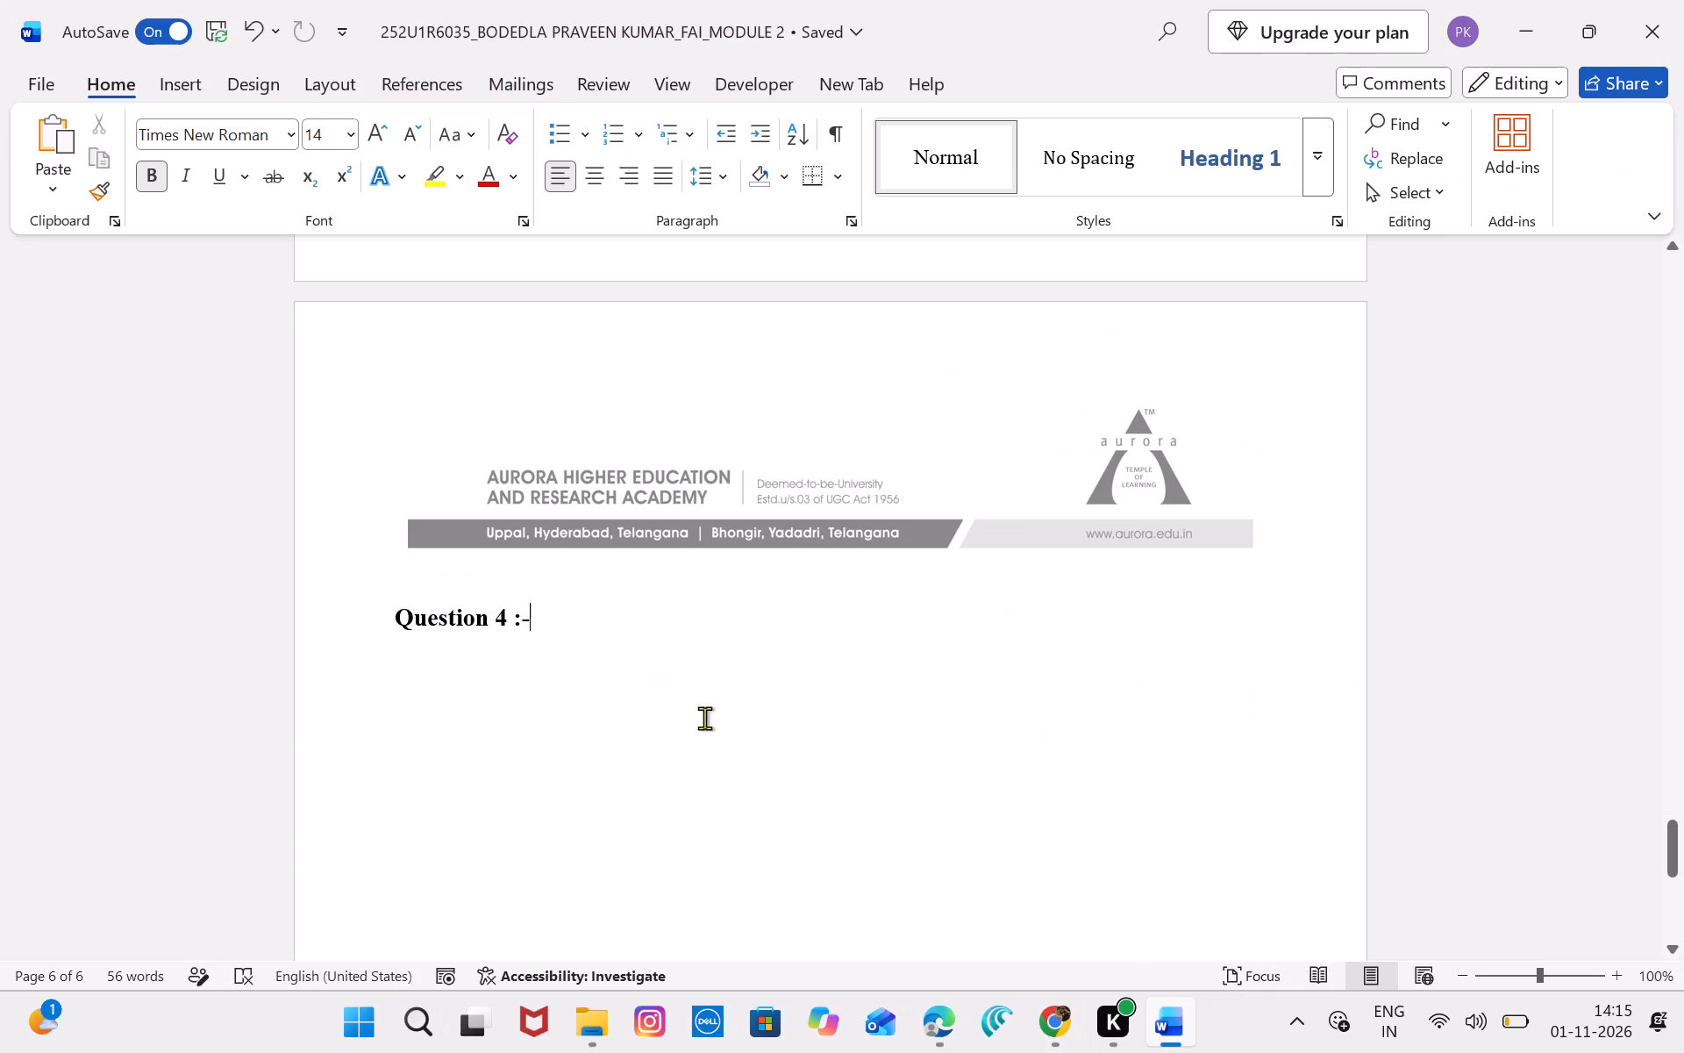
pyautogui.hotkey('ctrl', 'v')
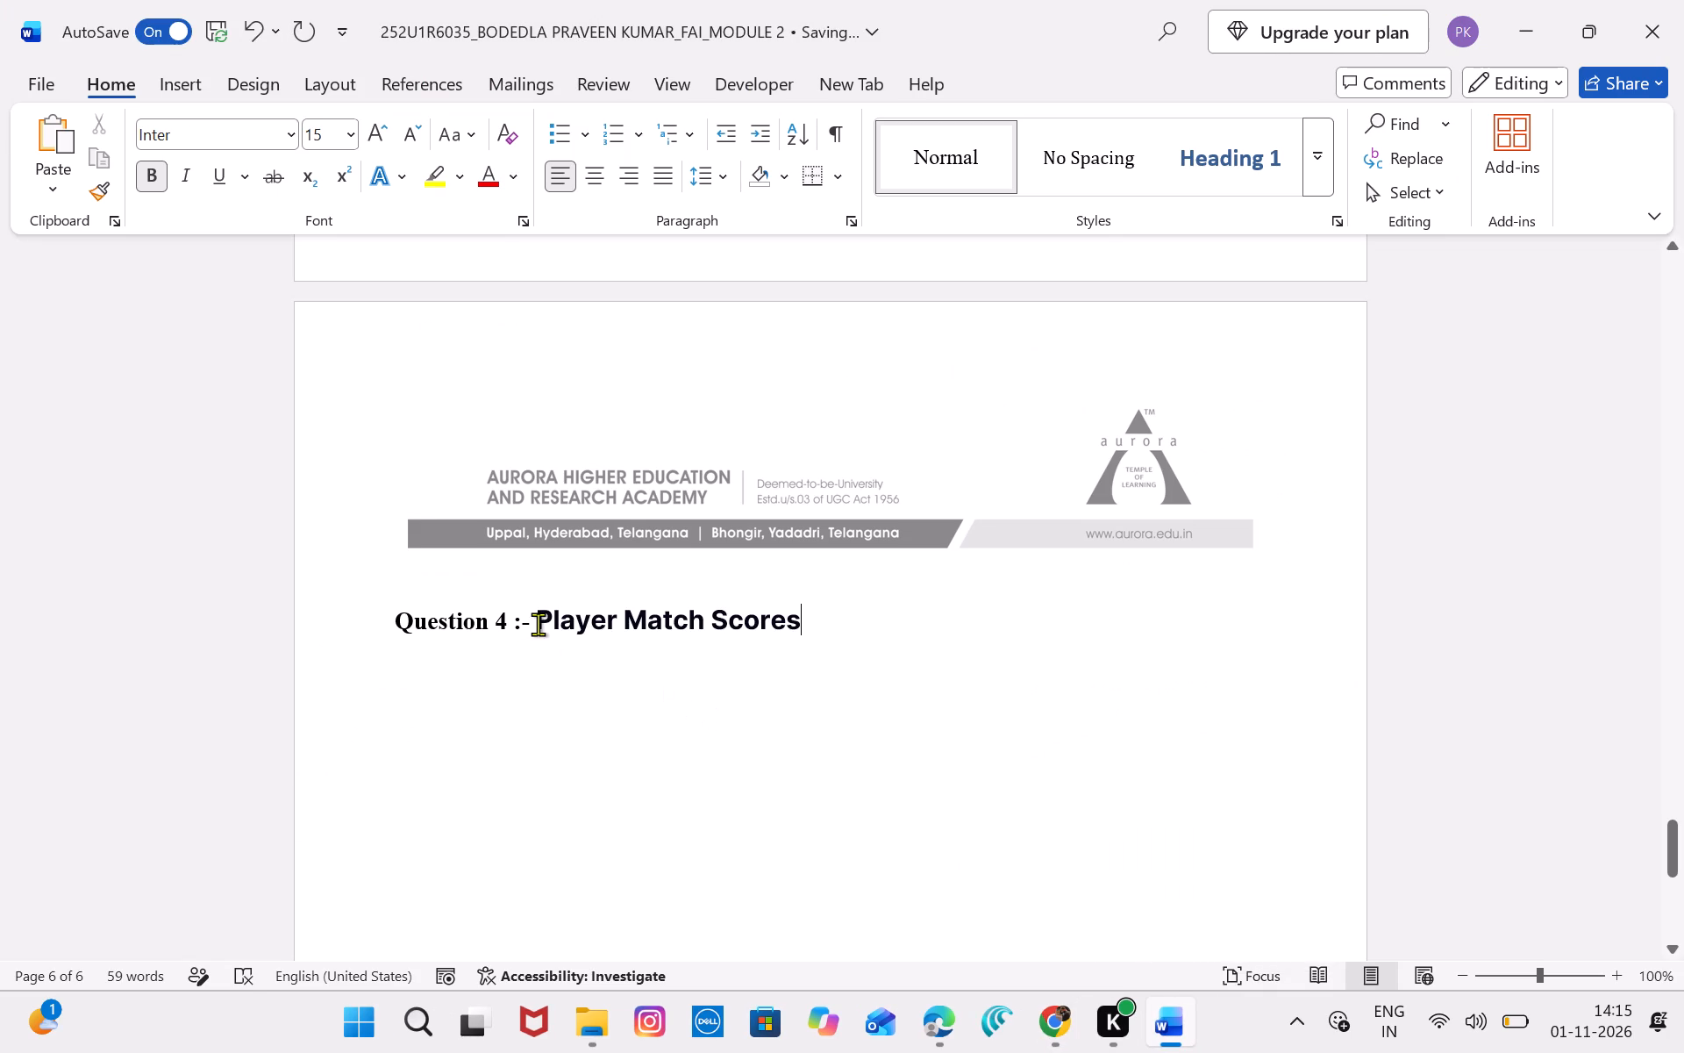
# Set the pasted "Player Match Scores" title to Times New Roman and underline "Question 4" in the heading.
pyautogui.moveTo(538, 624); pyautogui.dragTo(772, 630)
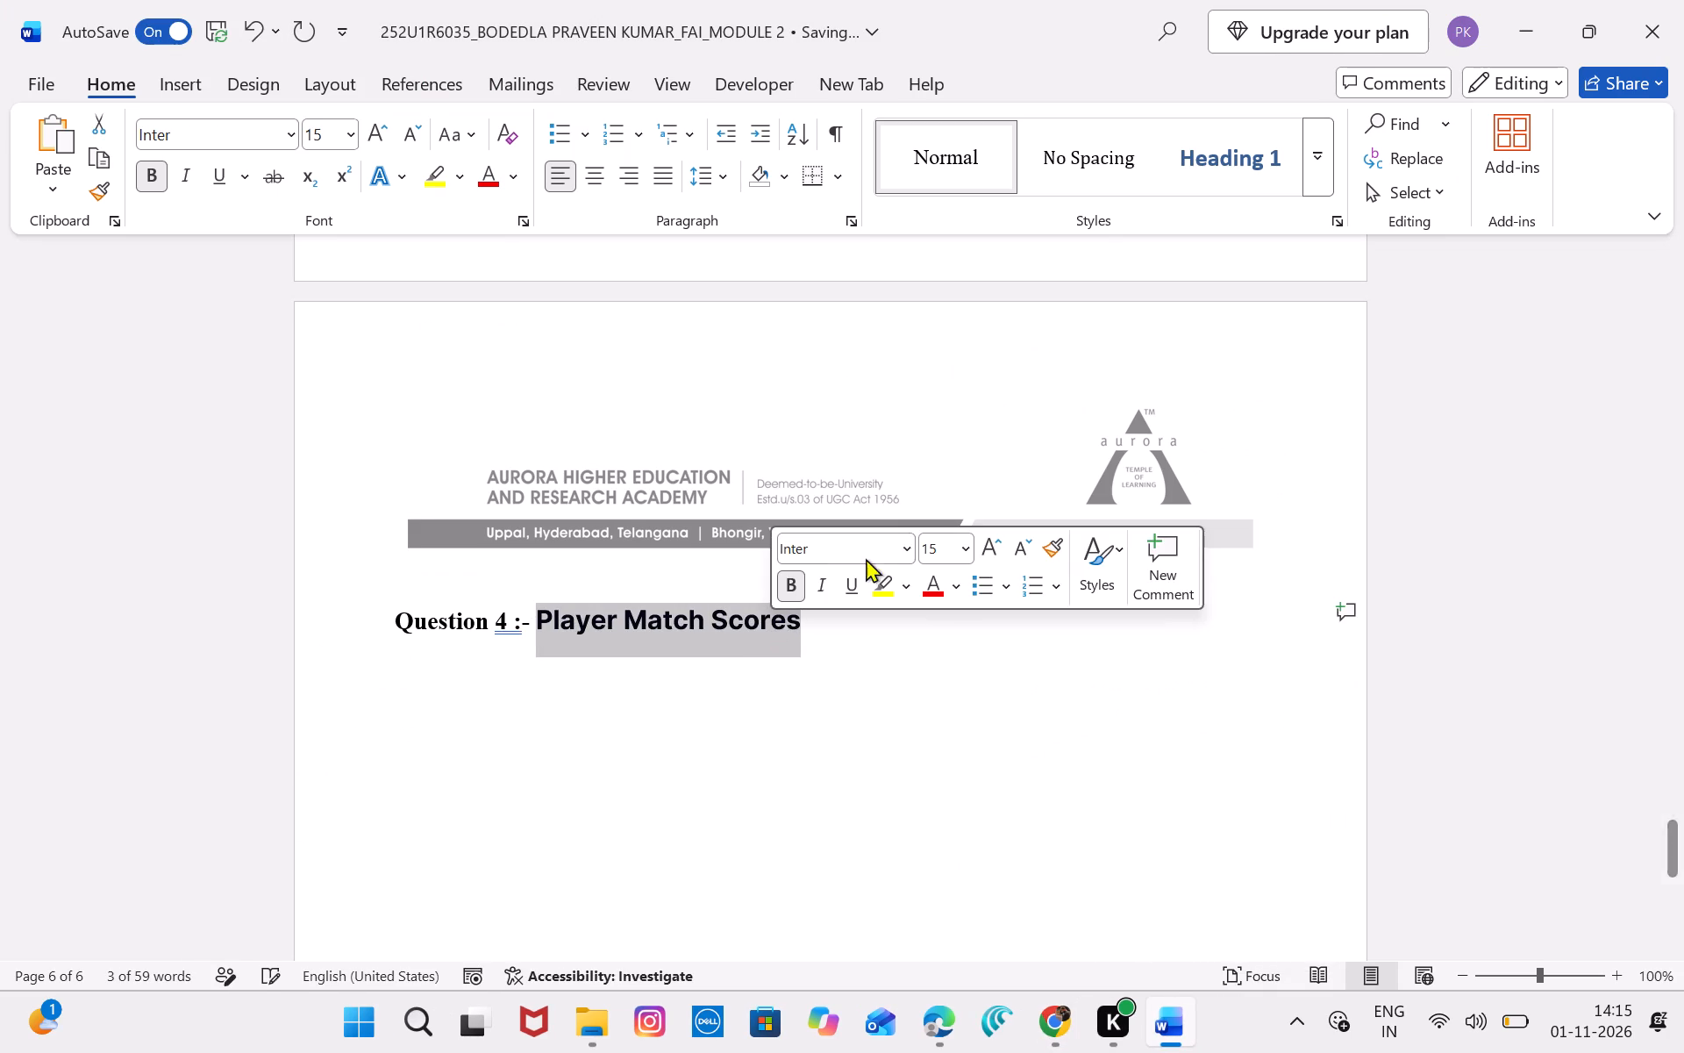
pyautogui.click(899, 555)
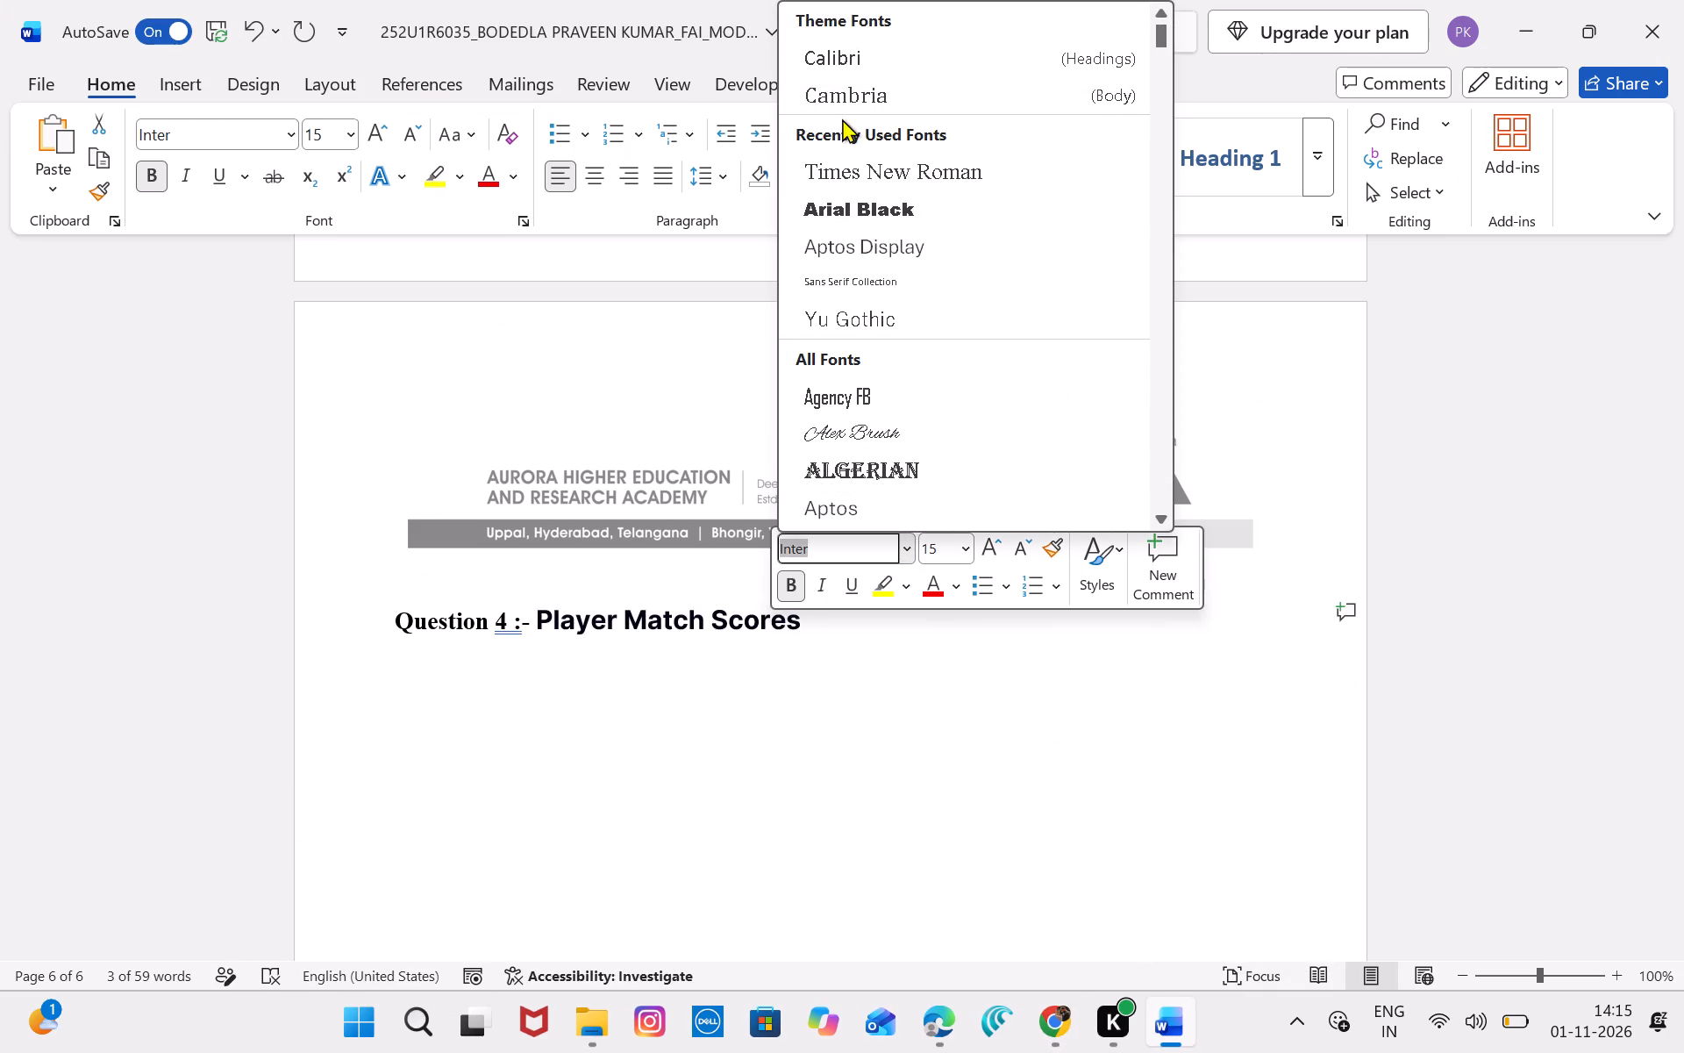
pyautogui.click(838, 161)
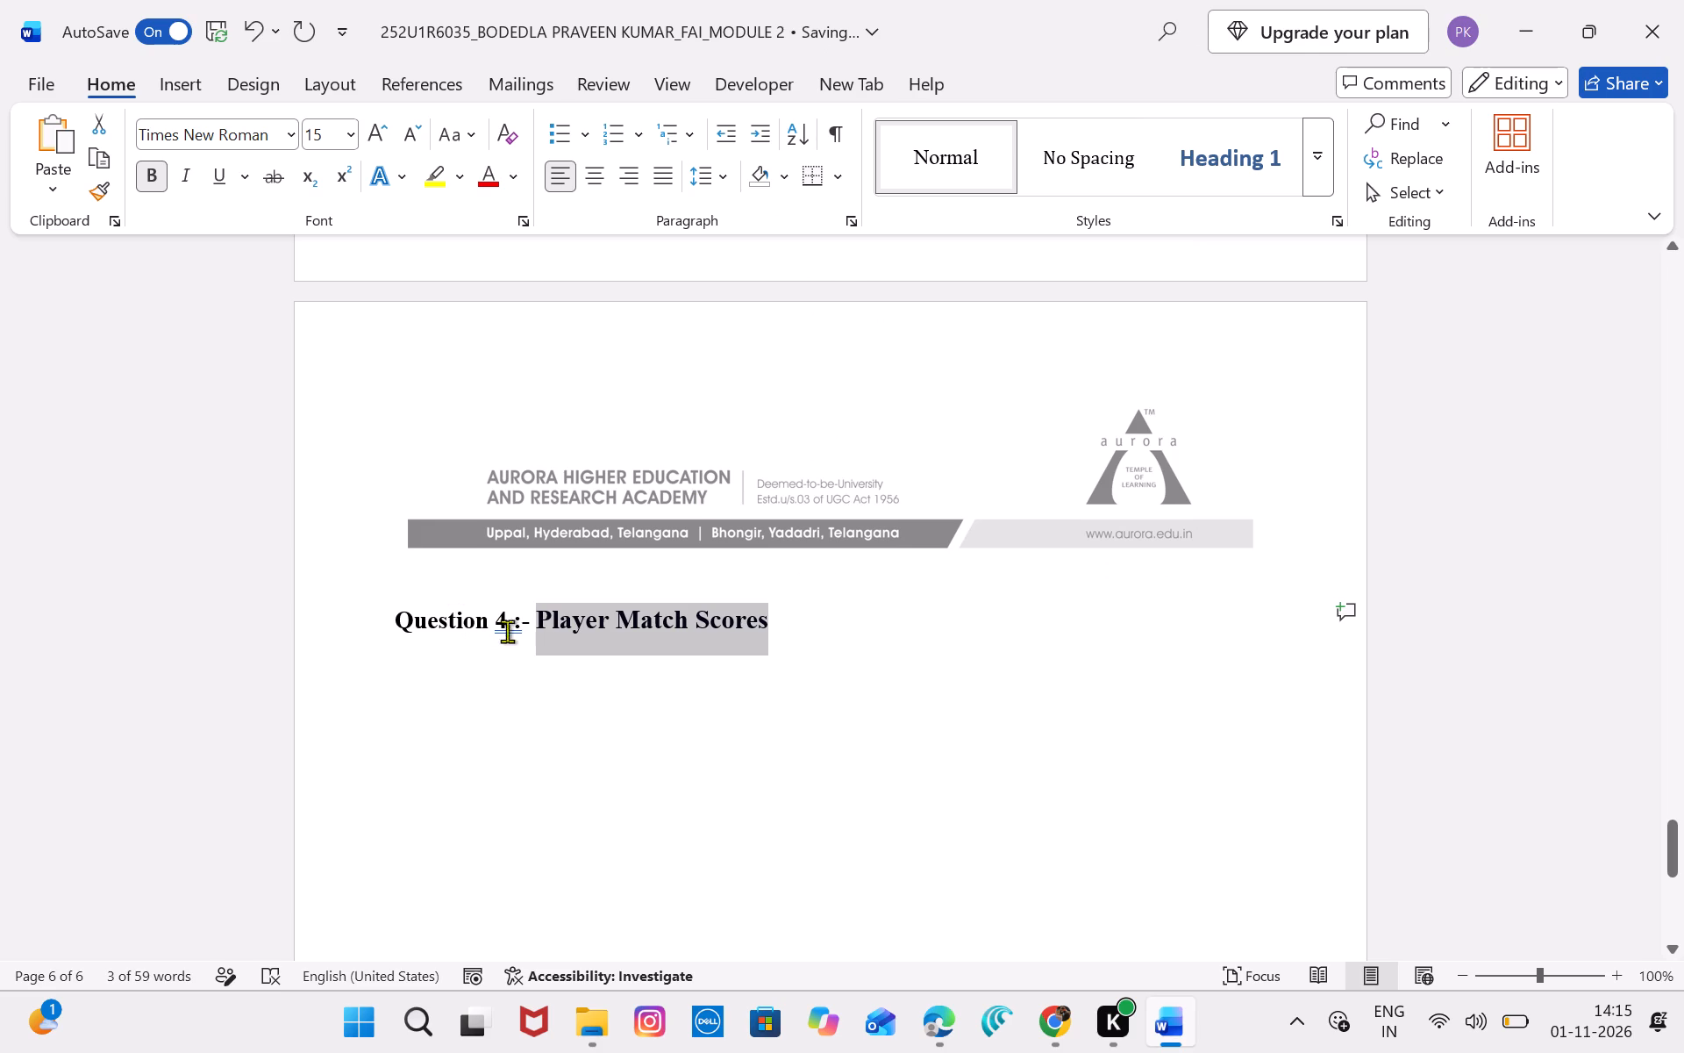
pyautogui.moveTo(516, 626); pyautogui.dragTo(418, 626)
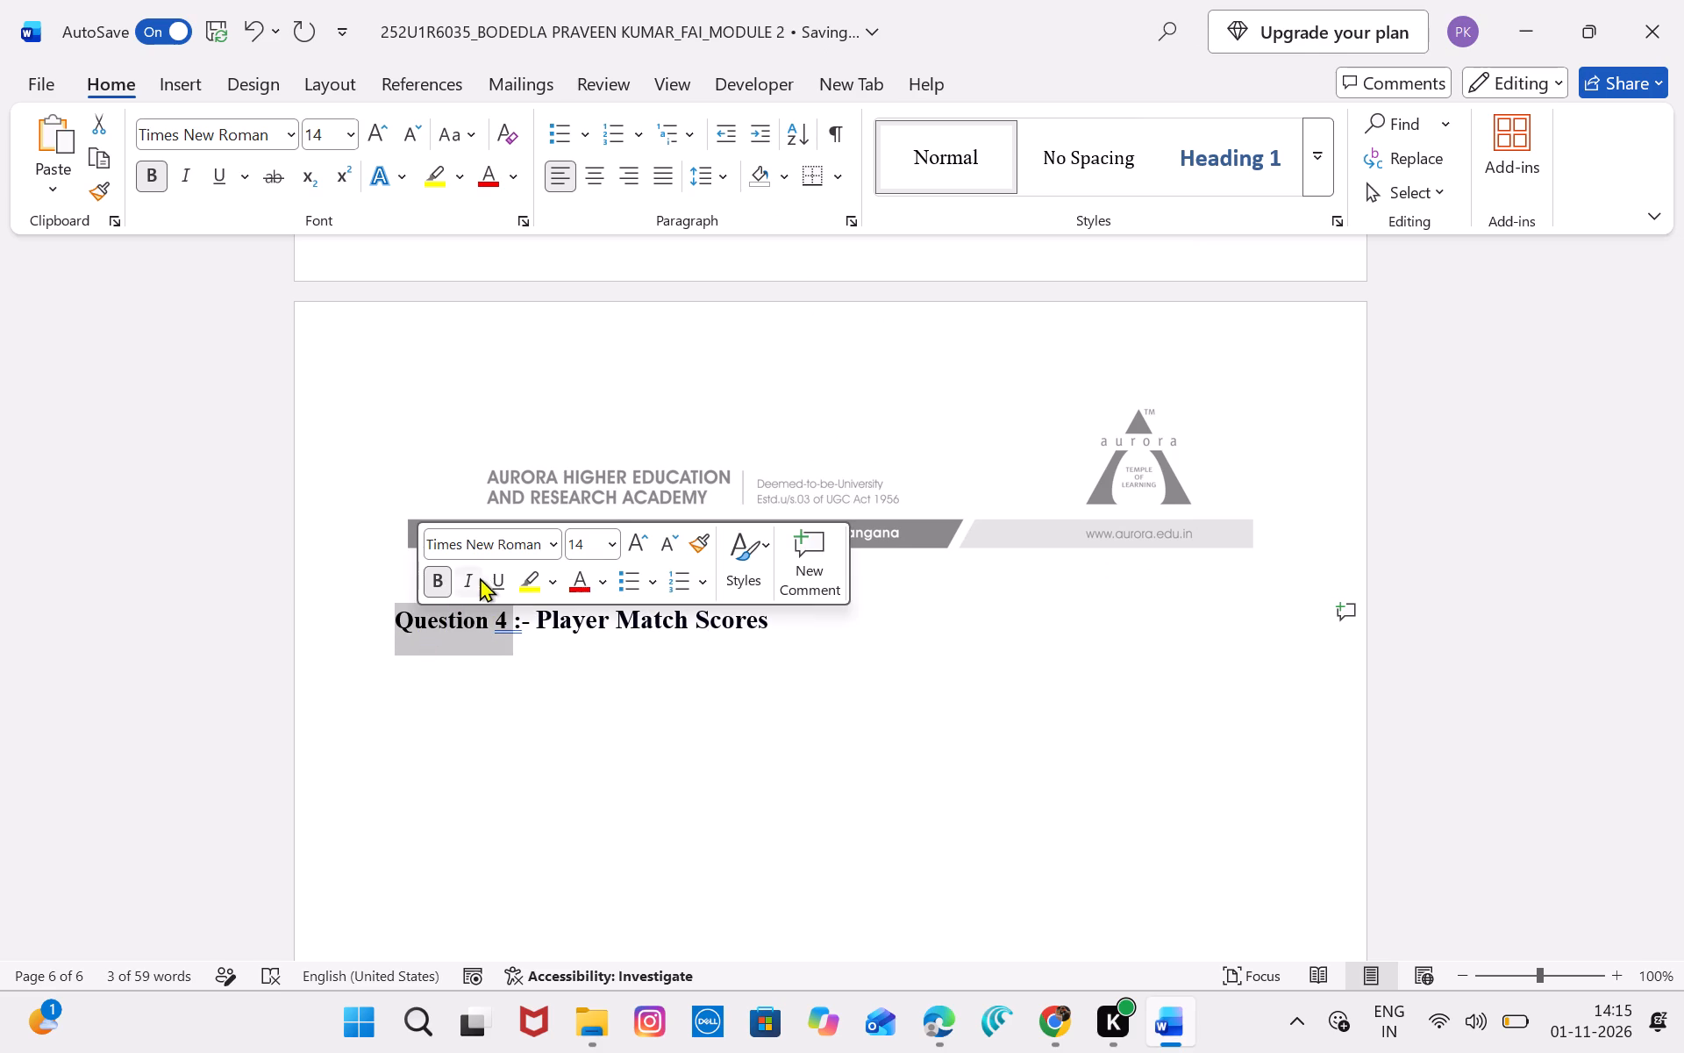
pyautogui.click(492, 578)
# Start a new line below the Question 4 heading and paste the Player Match Scores screenshot from the clipboard history.
pyautogui.click(780, 630)
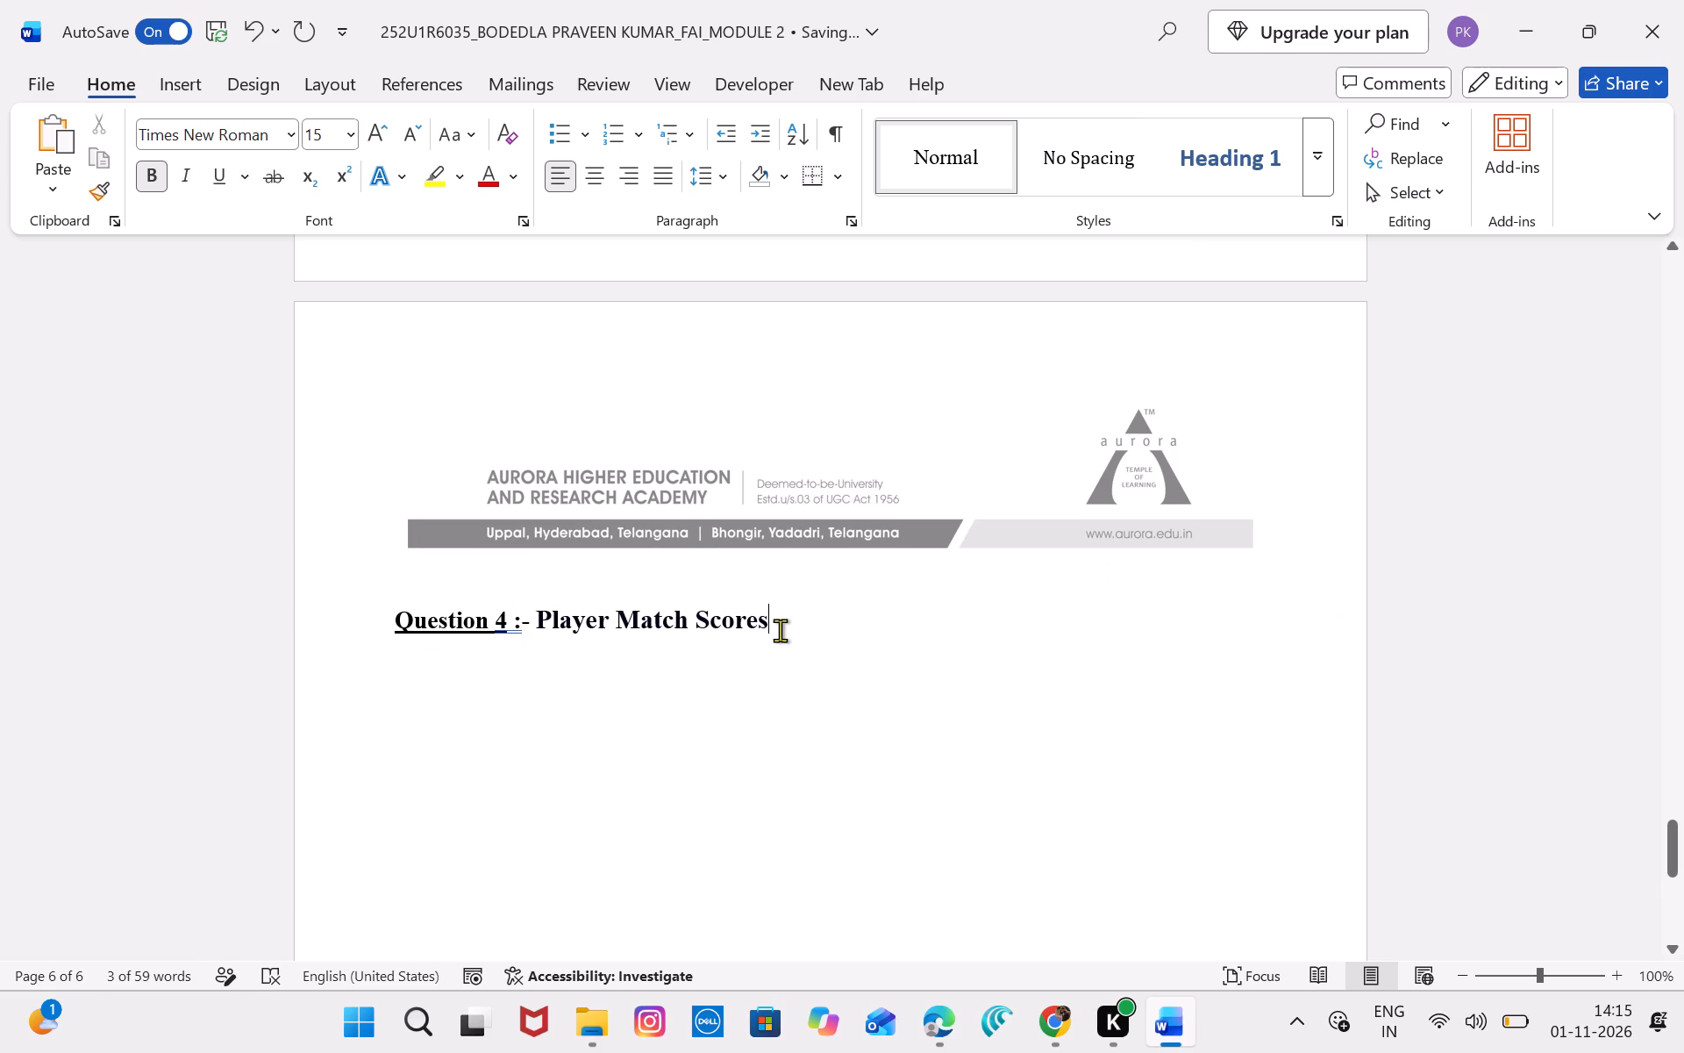
pyautogui.press('Return')
pyautogui.hotkey('ctrl', 'v')
pyautogui.hotkey('ctrl', 'z')
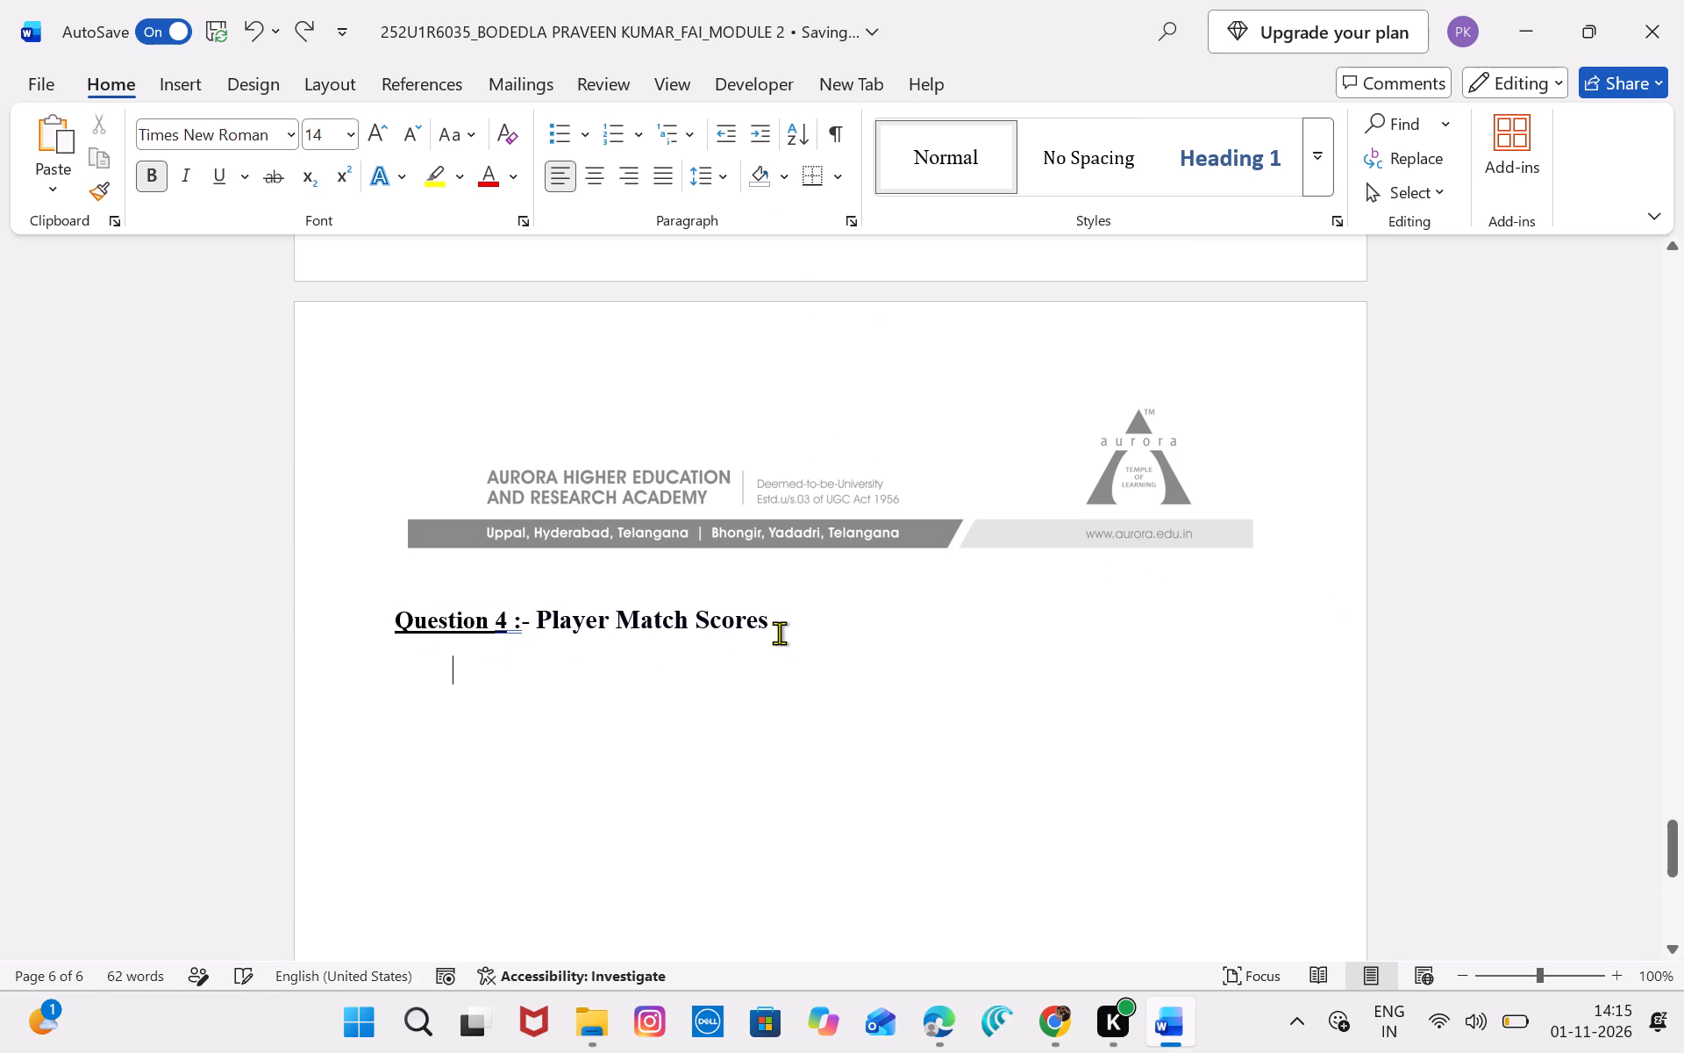
pyautogui.press('super+v')
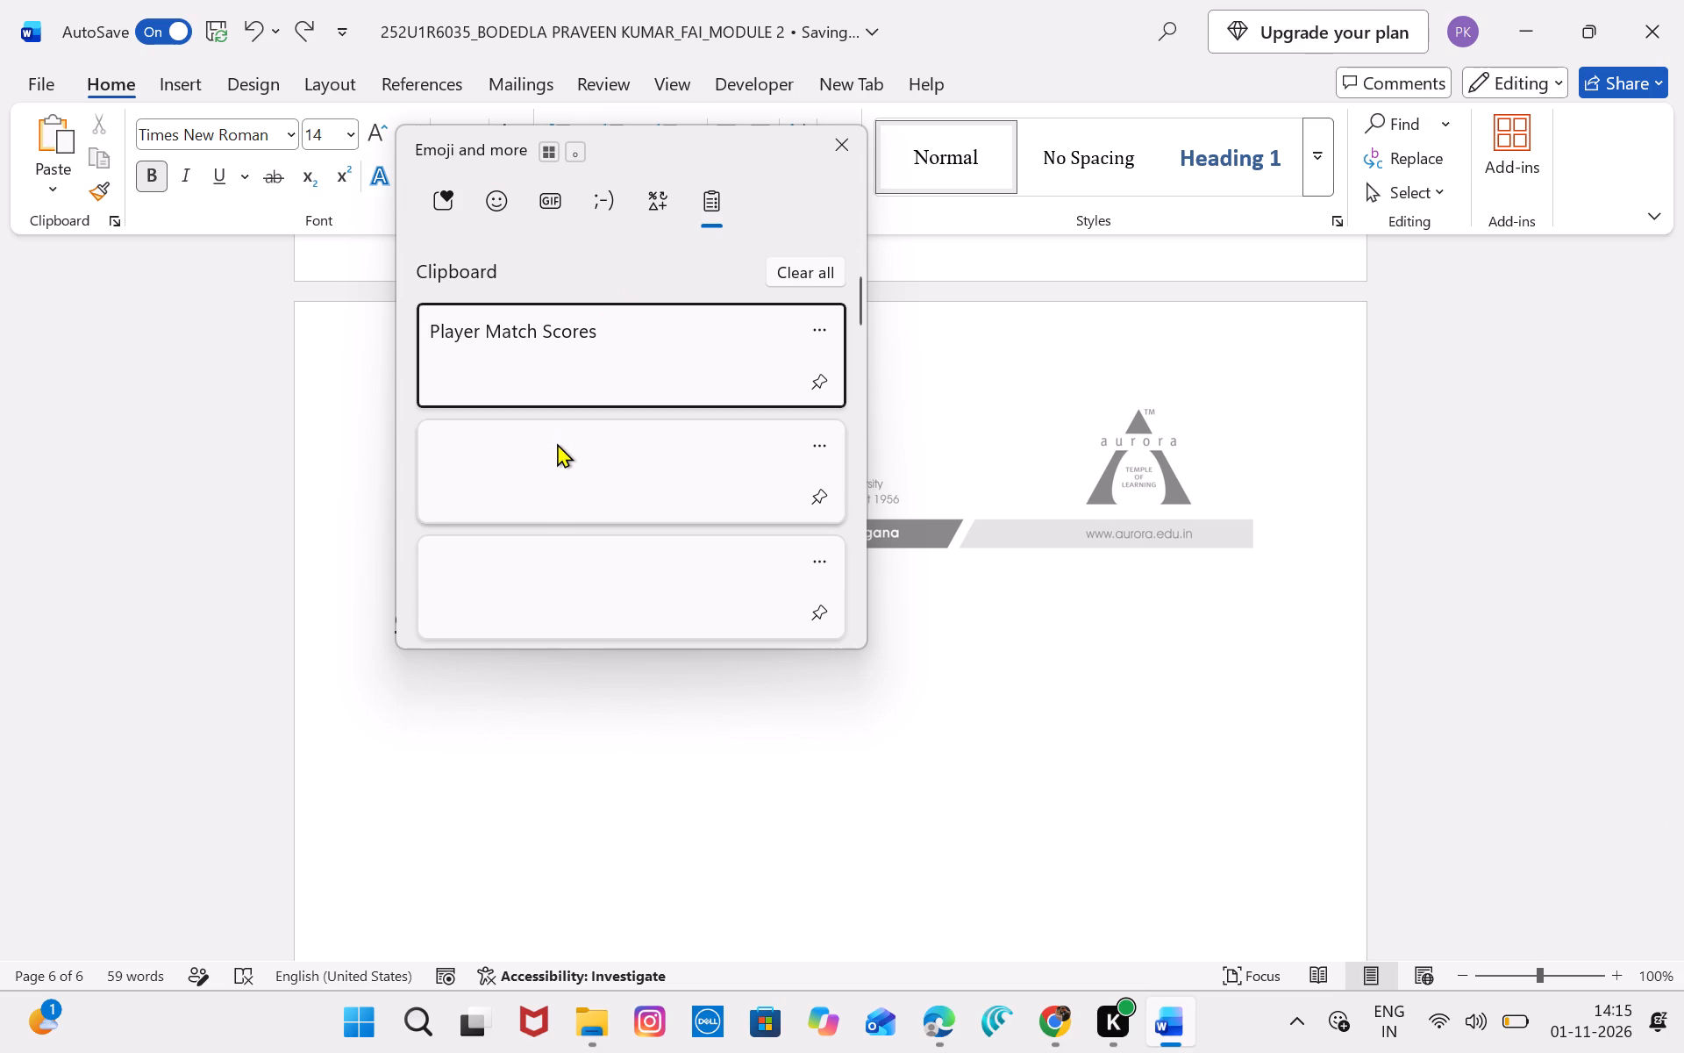
pyautogui.click(541, 462)
pyautogui.hotkey('ctrl', 'v')
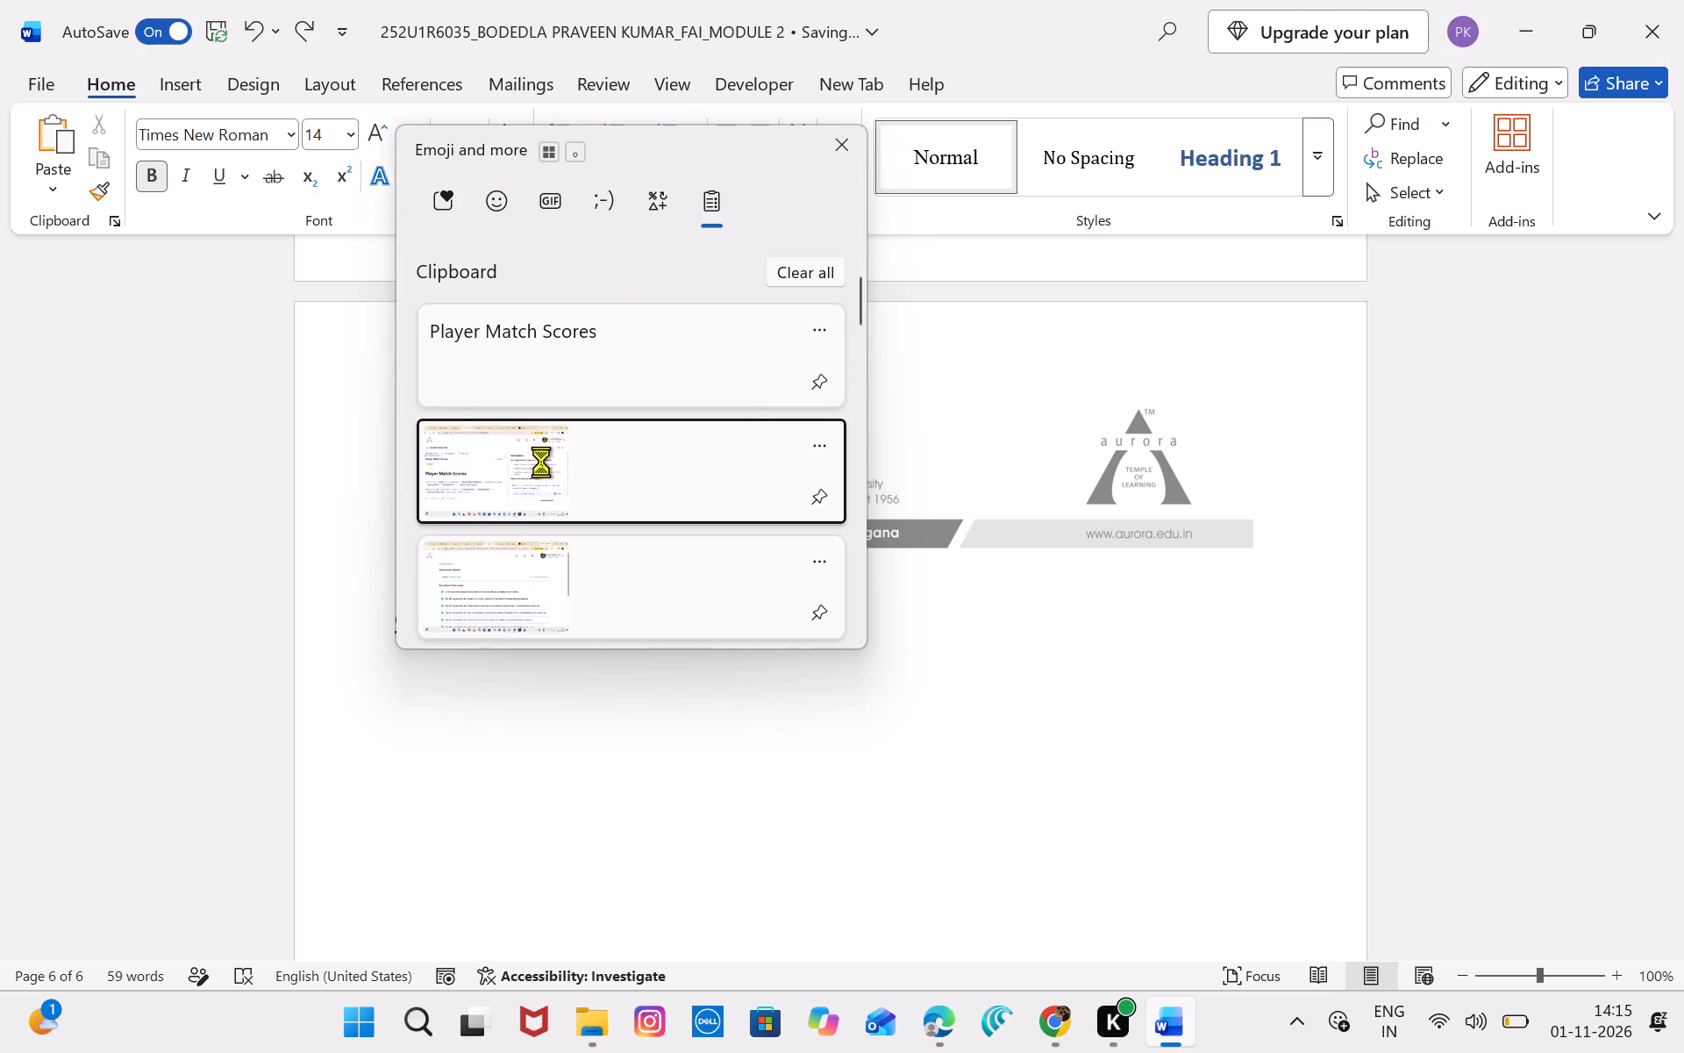
# Slightly reduce the height of the Player Match Scores screenshot on page 6.
pyautogui.scroll(-1, 677, 677)
pyautogui.click(908, 482)
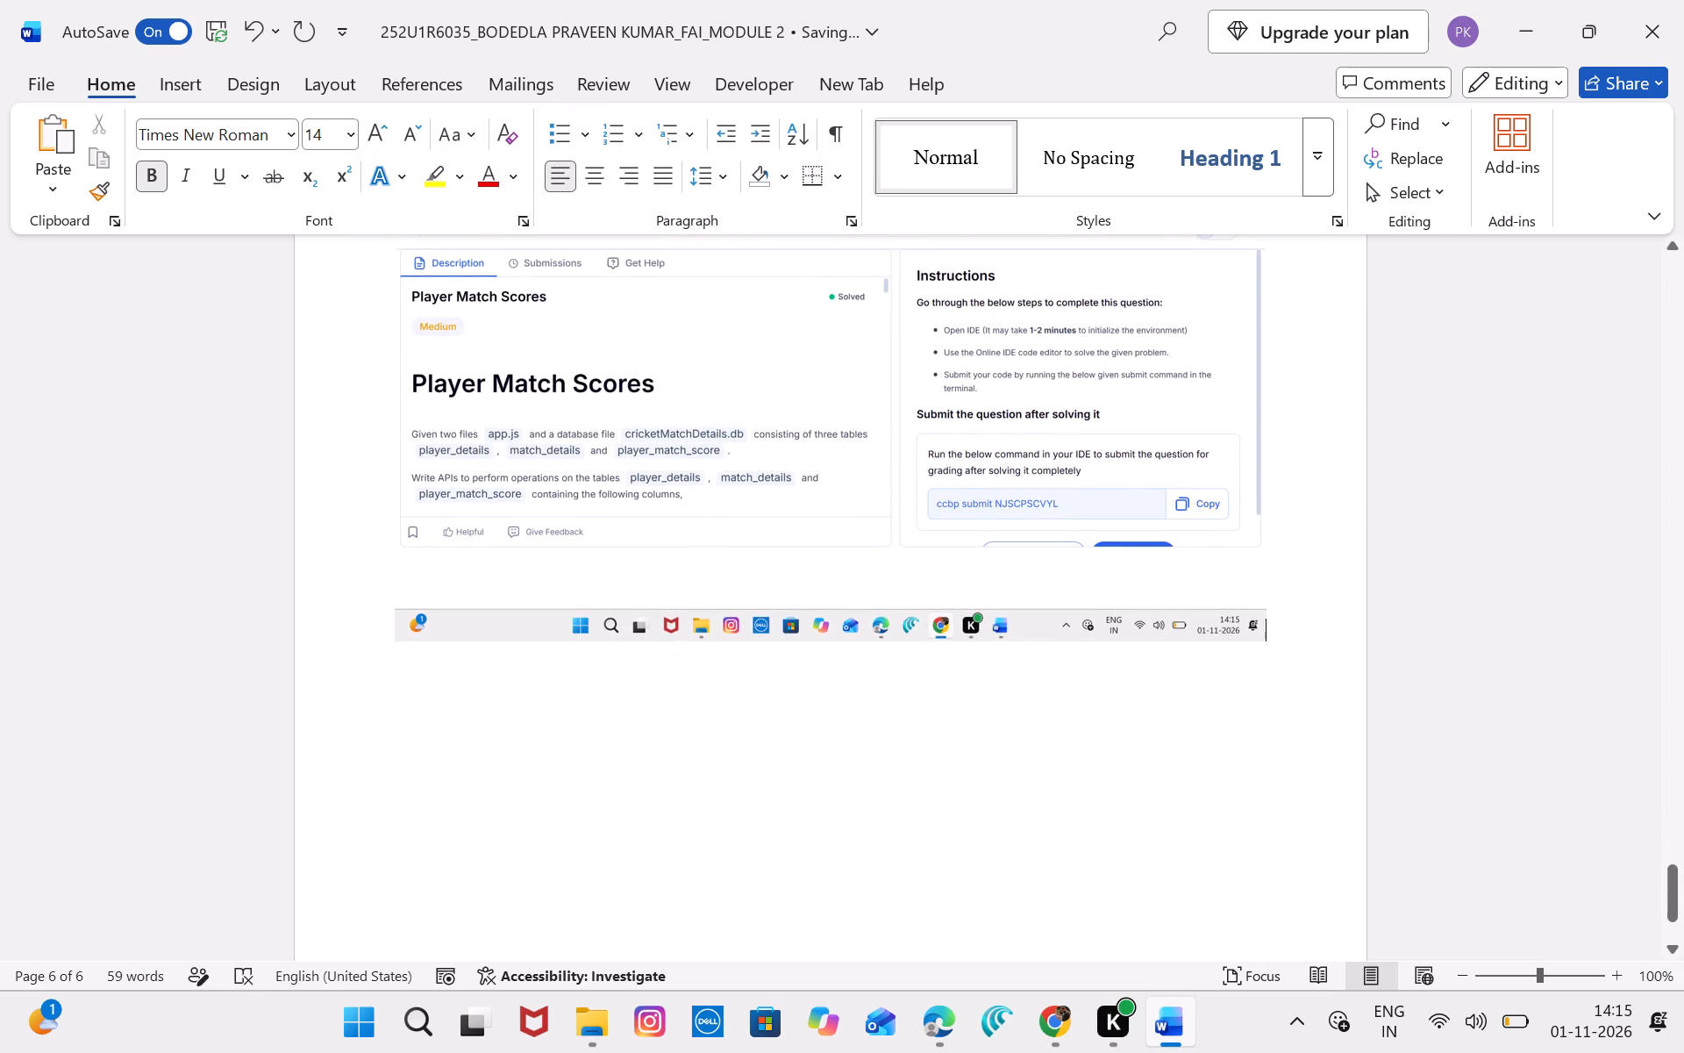
pyautogui.moveTo(835, 641); pyautogui.dragTo(834, 615)
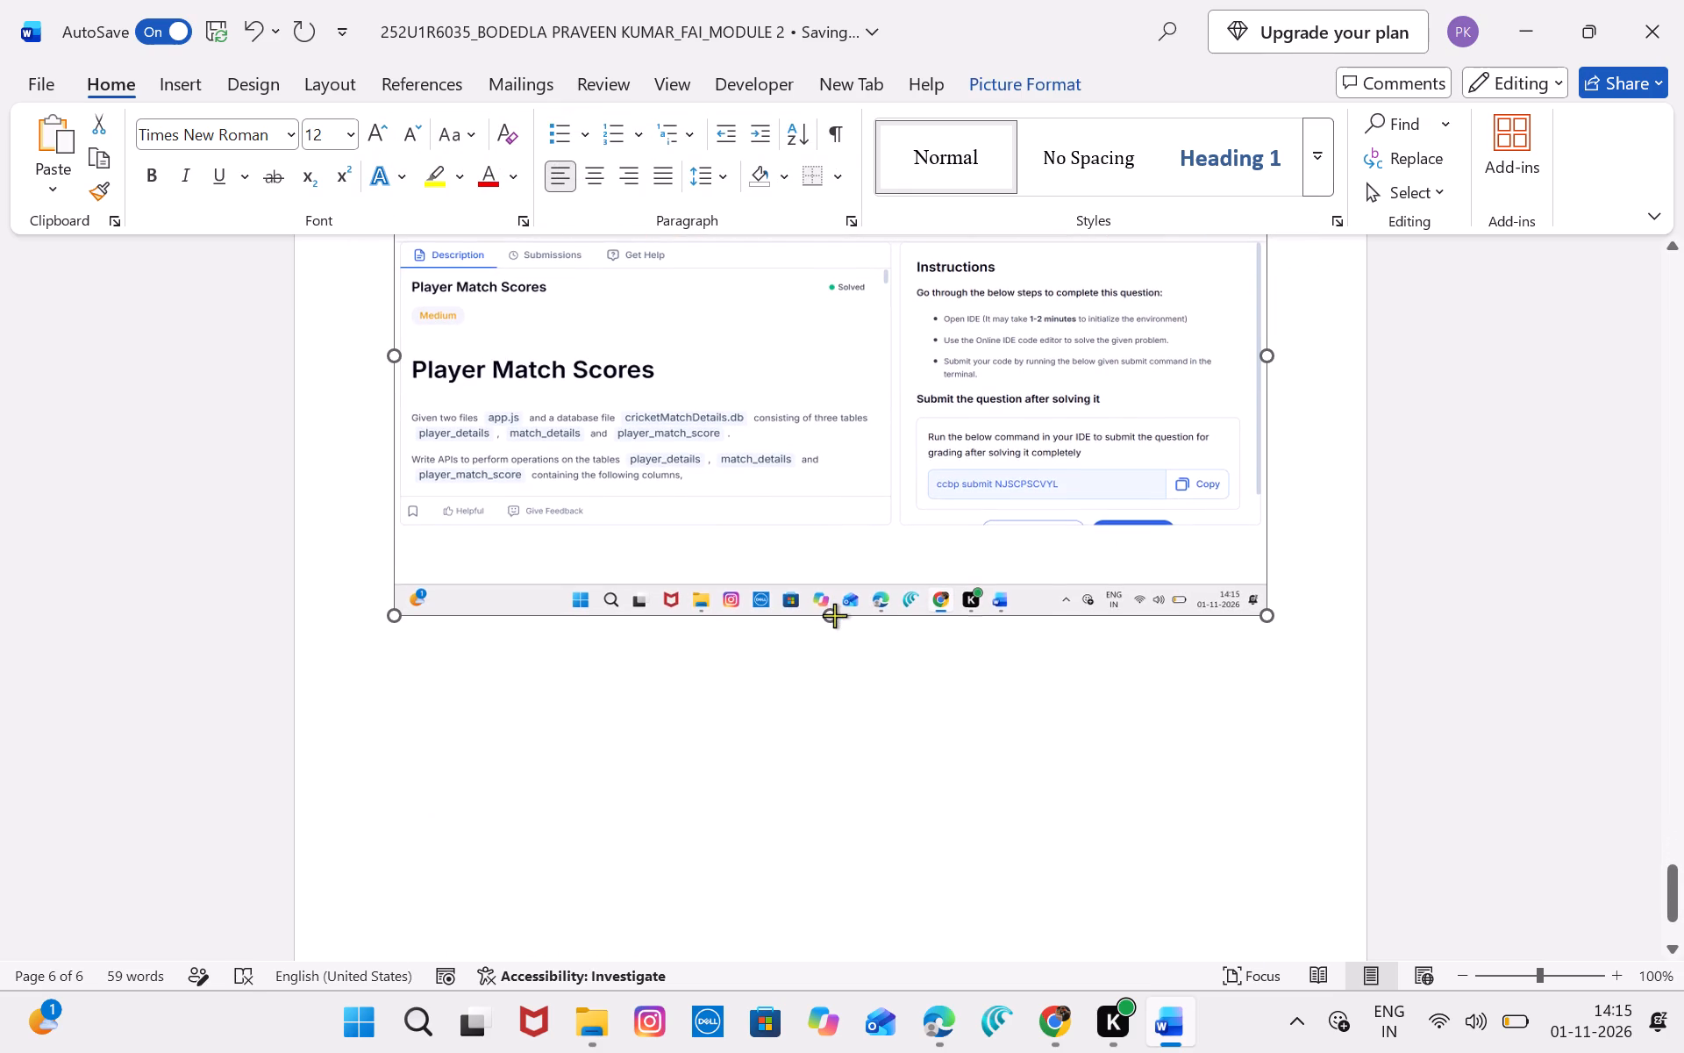
pyautogui.moveTo(834, 615); pyautogui.dragTo(832, 607)
# Start a new line after the Player Match Scores screenshot.
pyautogui.click(1288, 723)
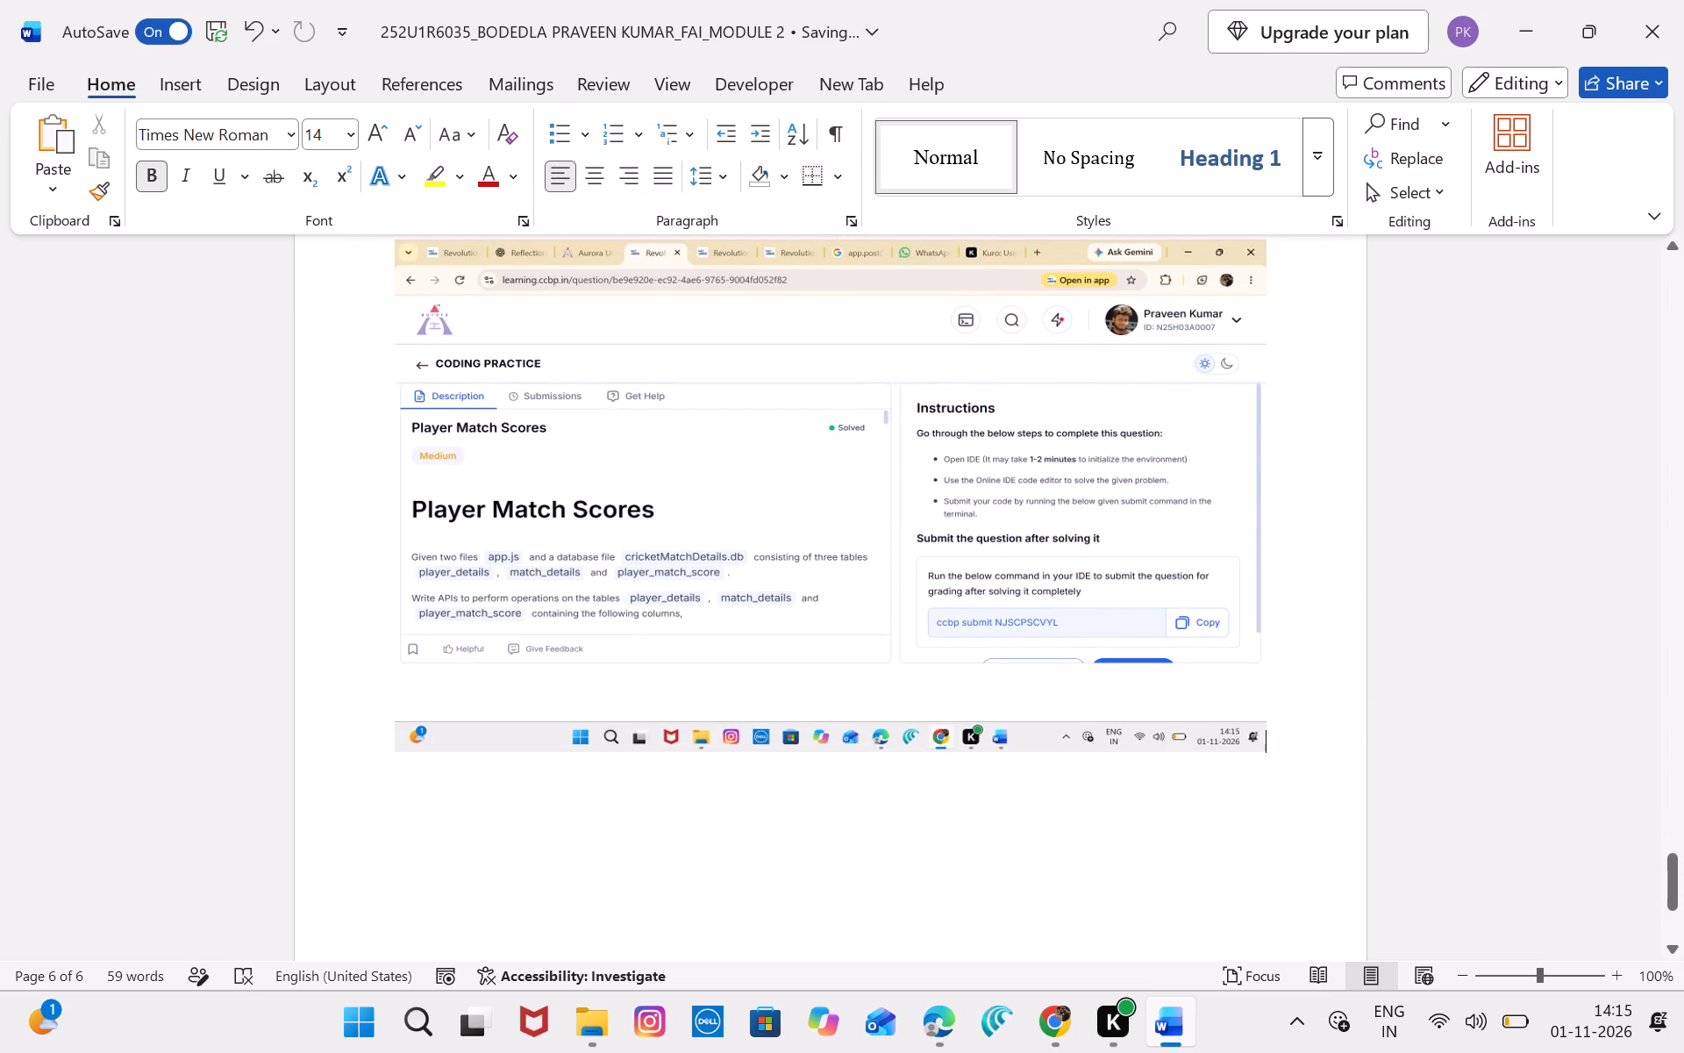
pyautogui.press('Return')
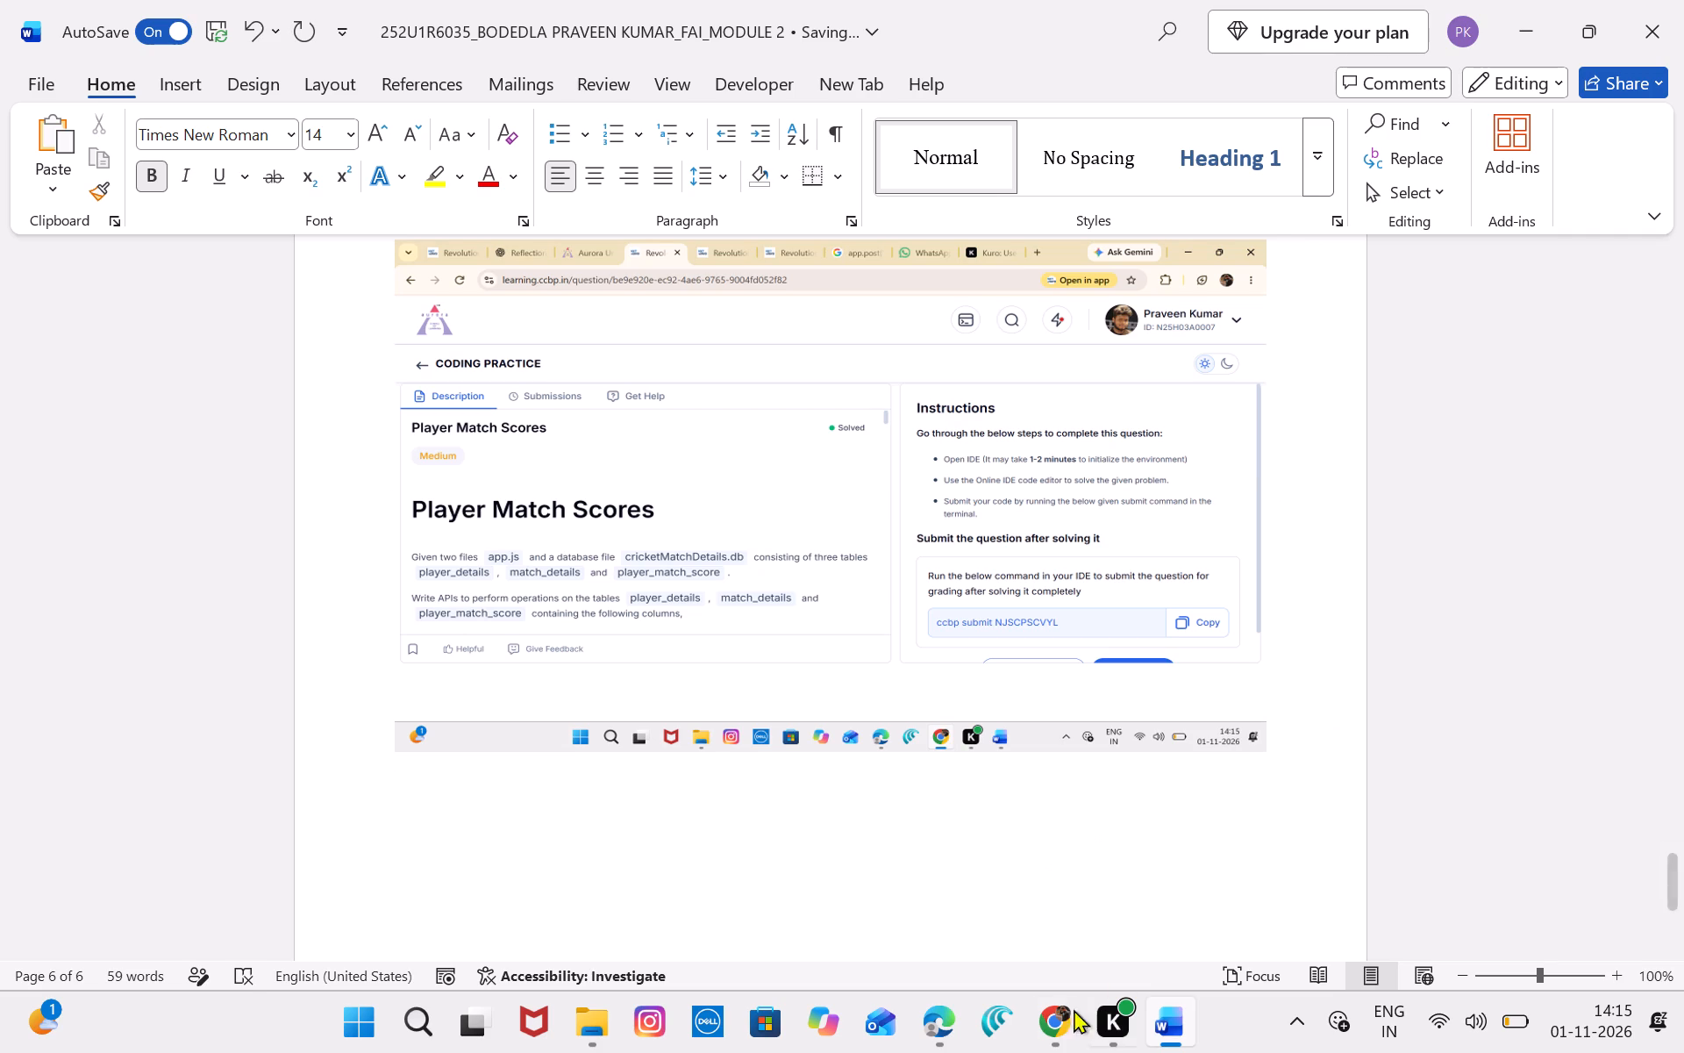
# Switch to Chrome and close the Covid-19 India IDE and submission tabs, keeping the Player Match Scores question open.
pyautogui.click(1055, 1015)
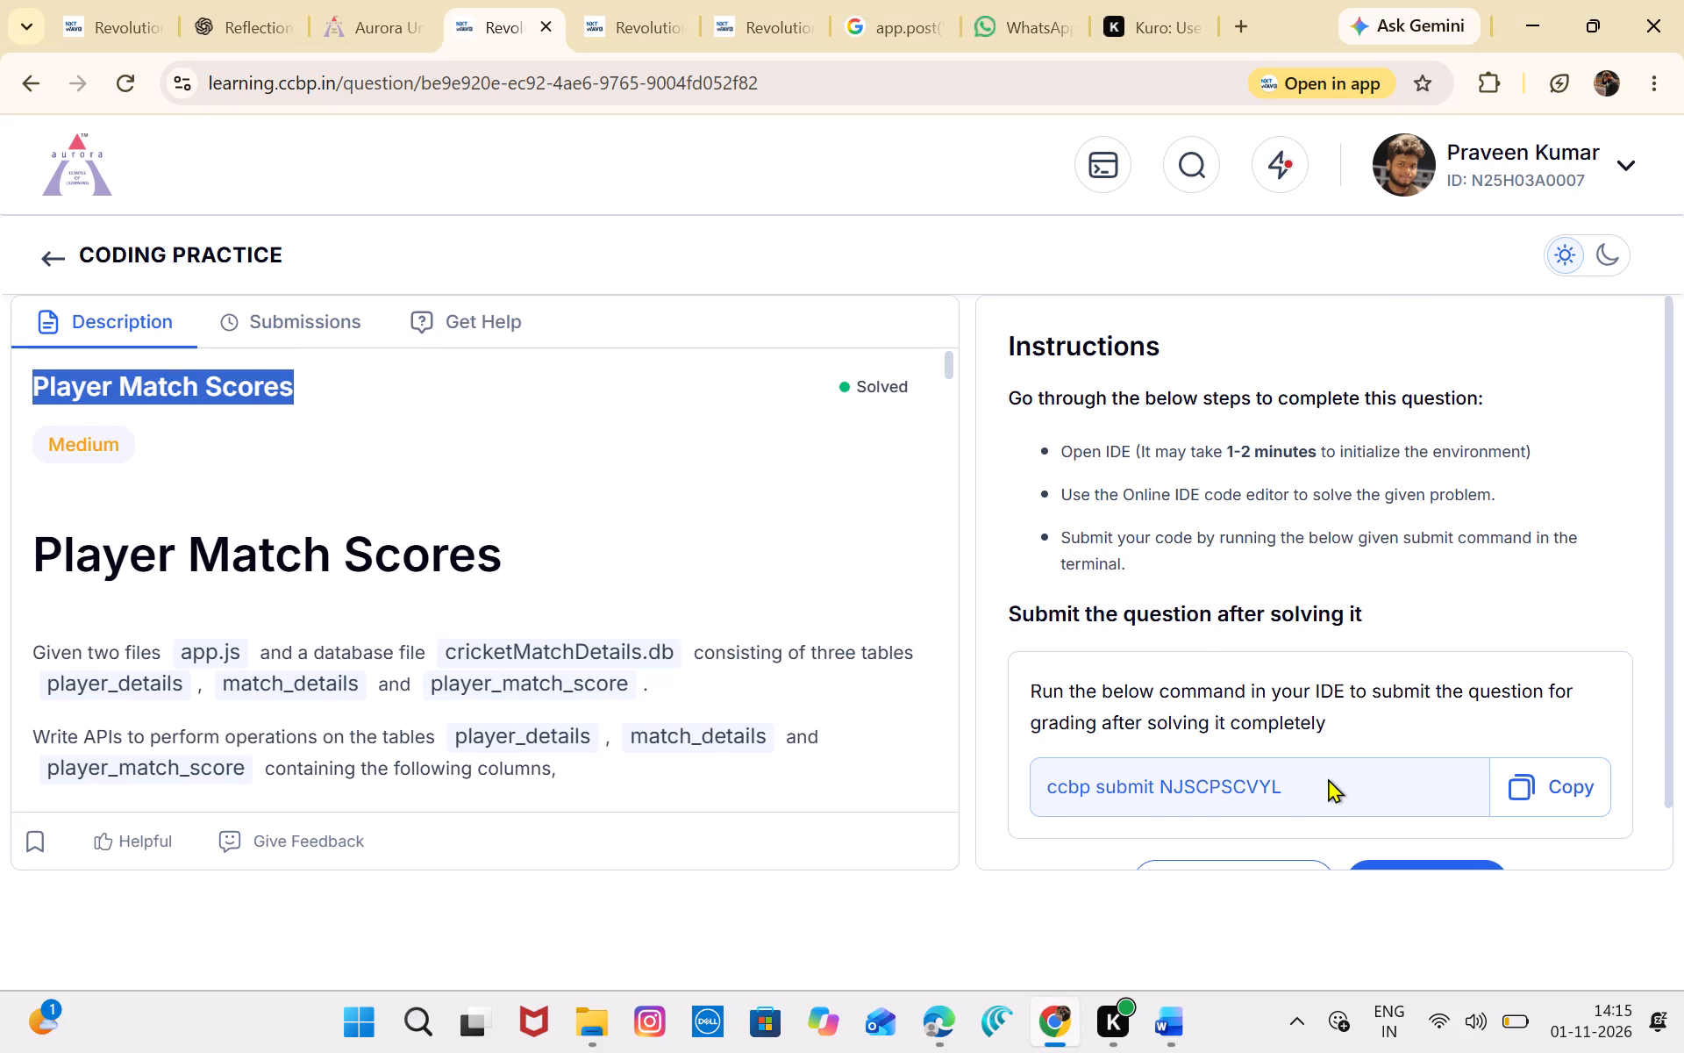
pyautogui.scroll(-2, 1328, 778)
pyautogui.click(668, 1)
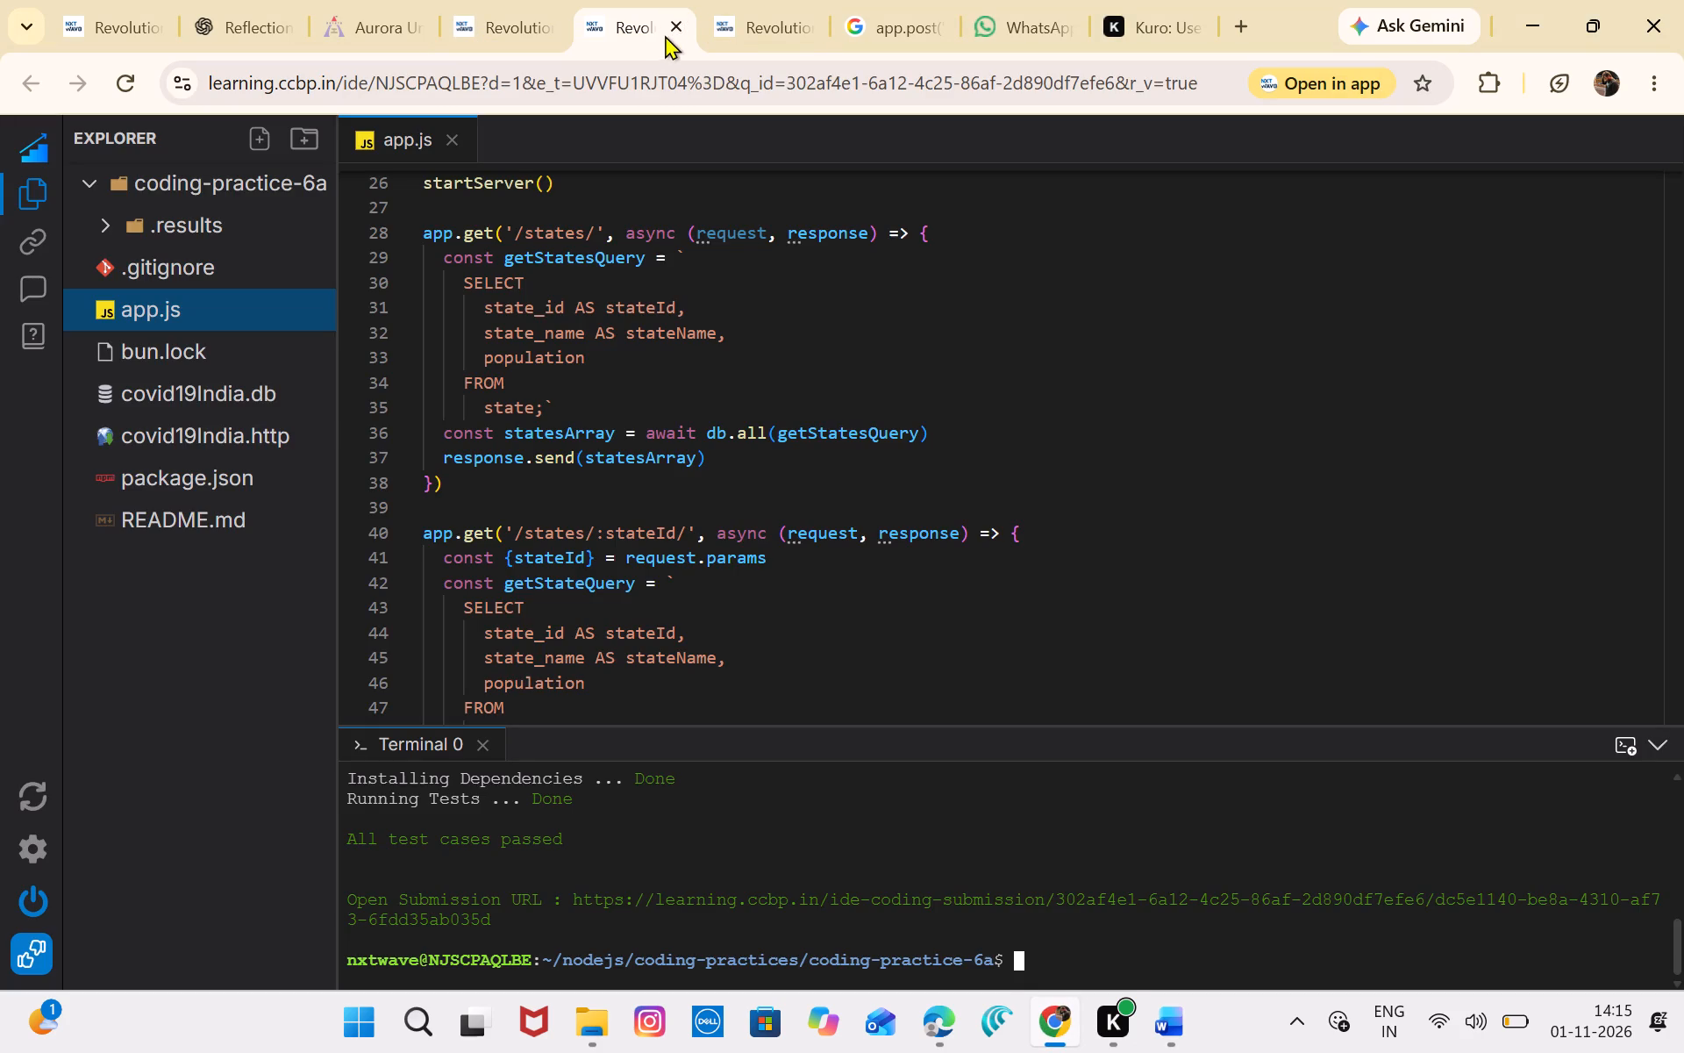
pyautogui.click(670, 28)
pyautogui.click(670, 28)
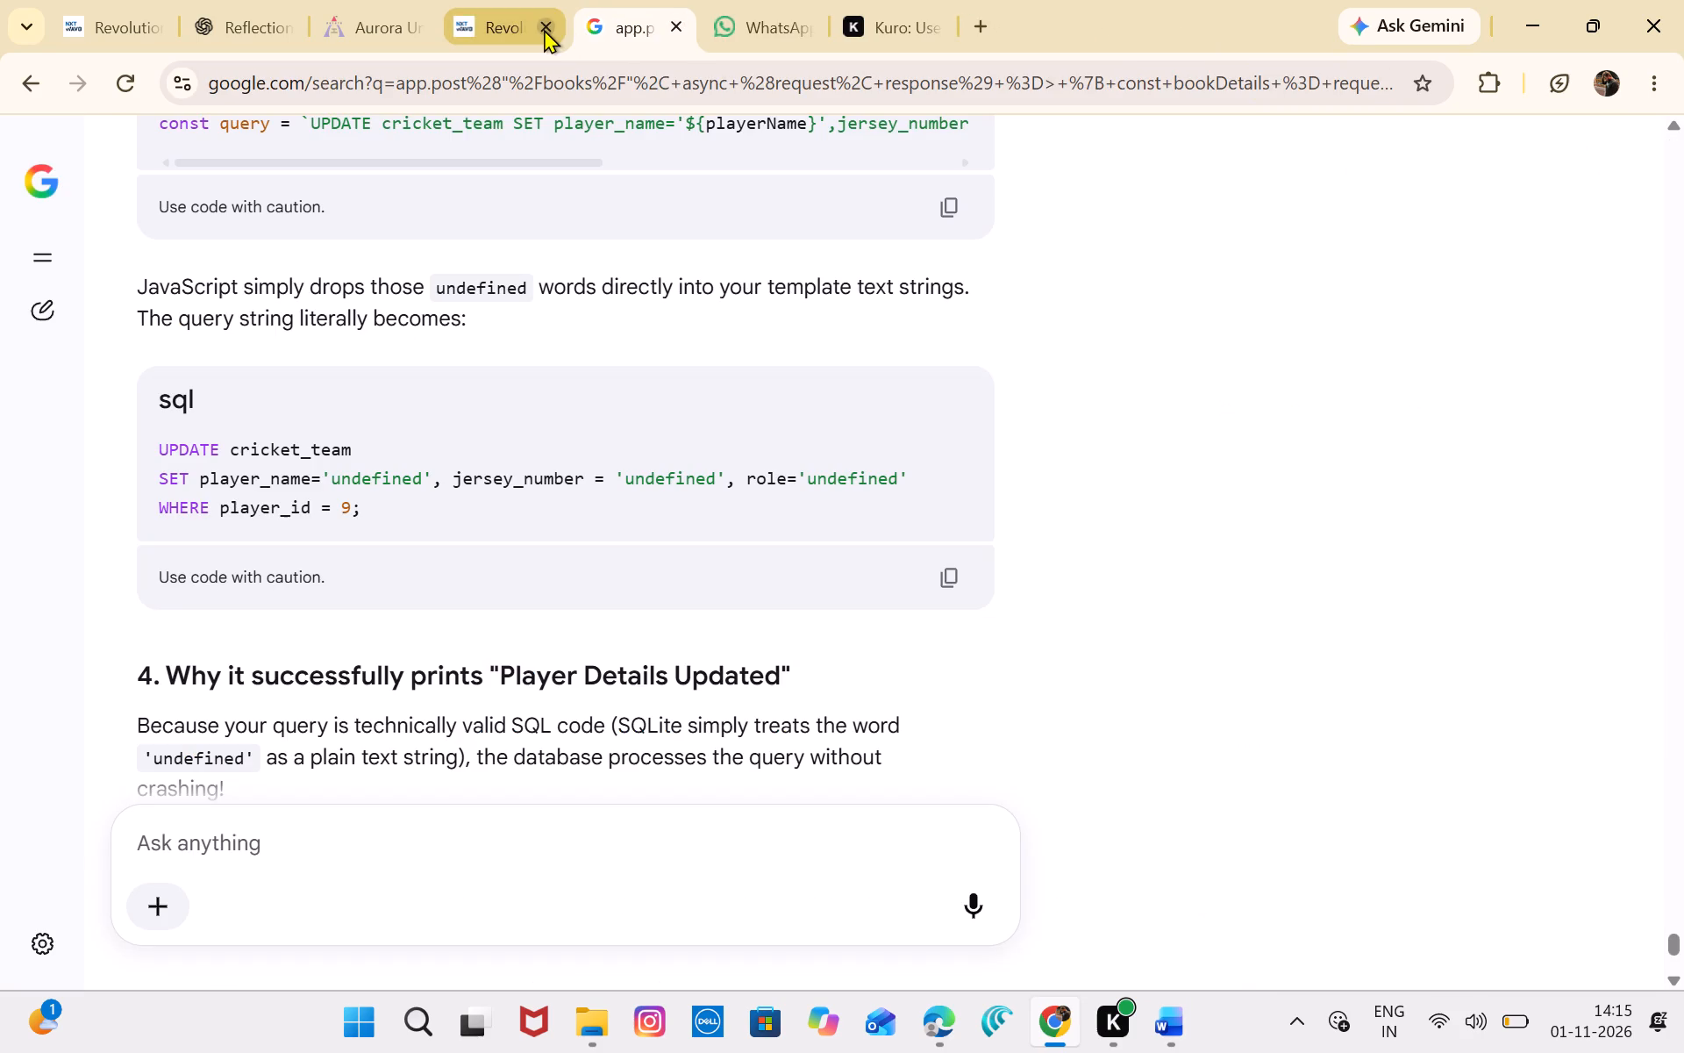
pyautogui.click(544, 29)
pyautogui.click(1077, 263)
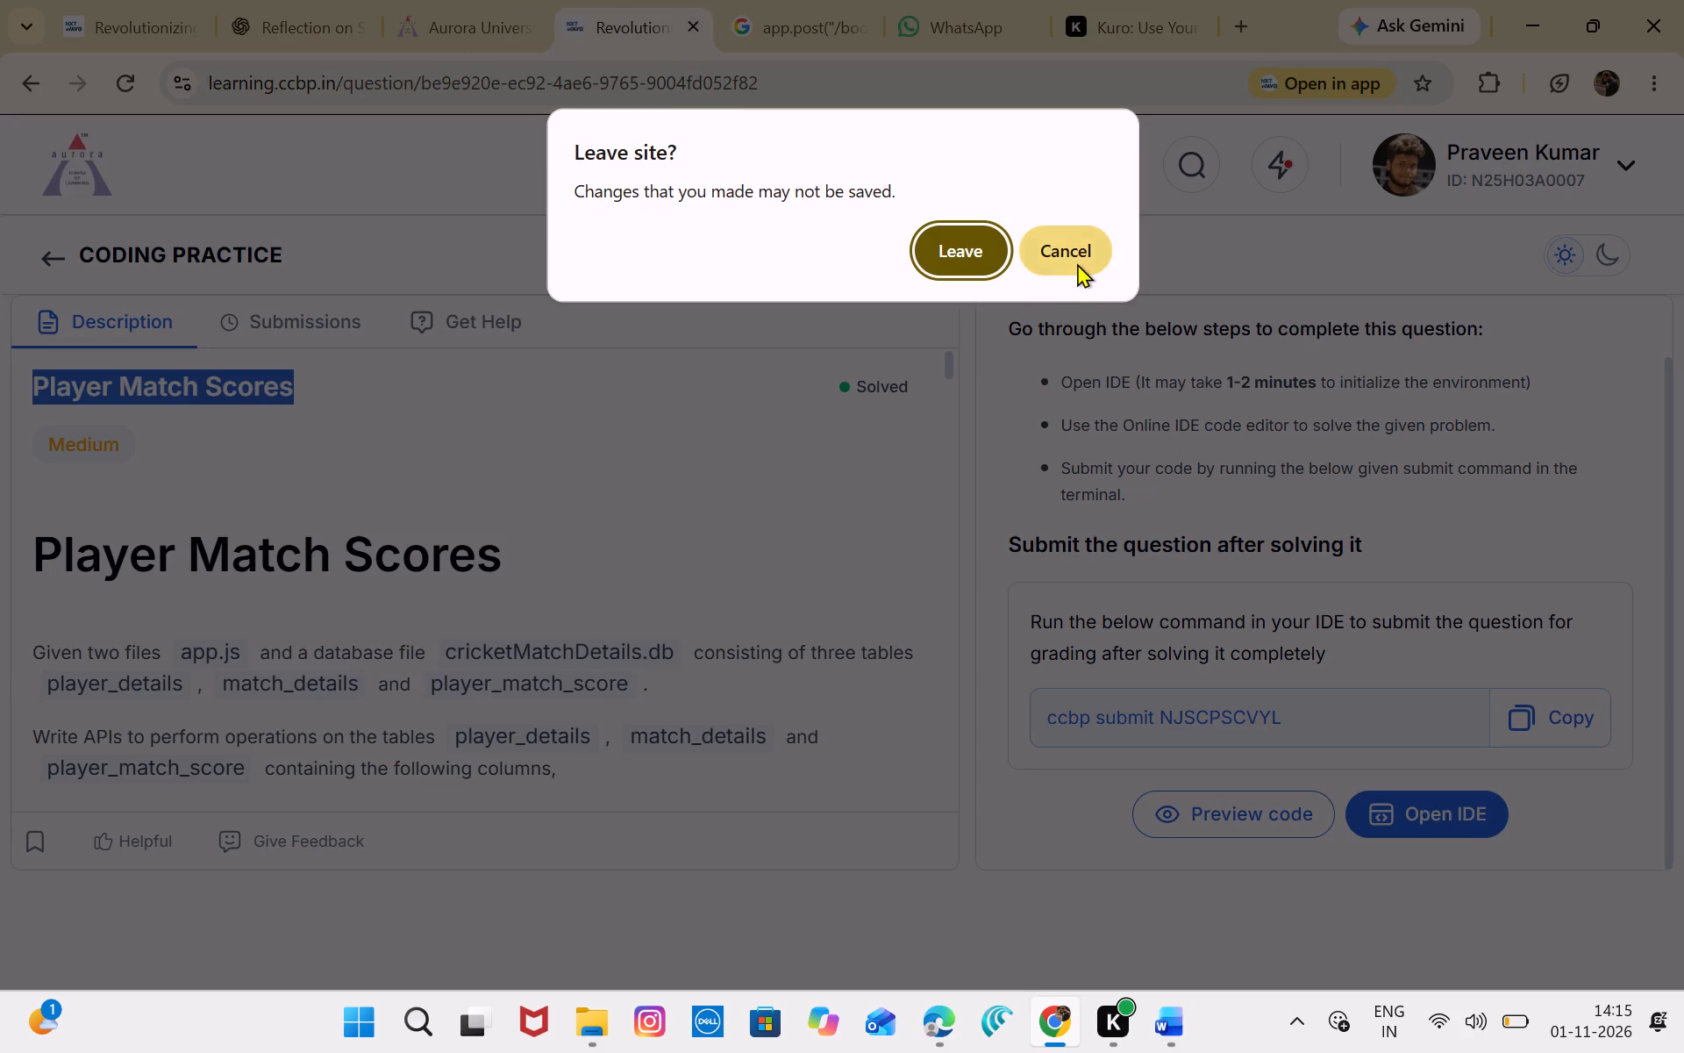
# Open the IDE for the Player Match Scores question and agree to close the IDE session active in another window.
pyautogui.click(1438, 820)
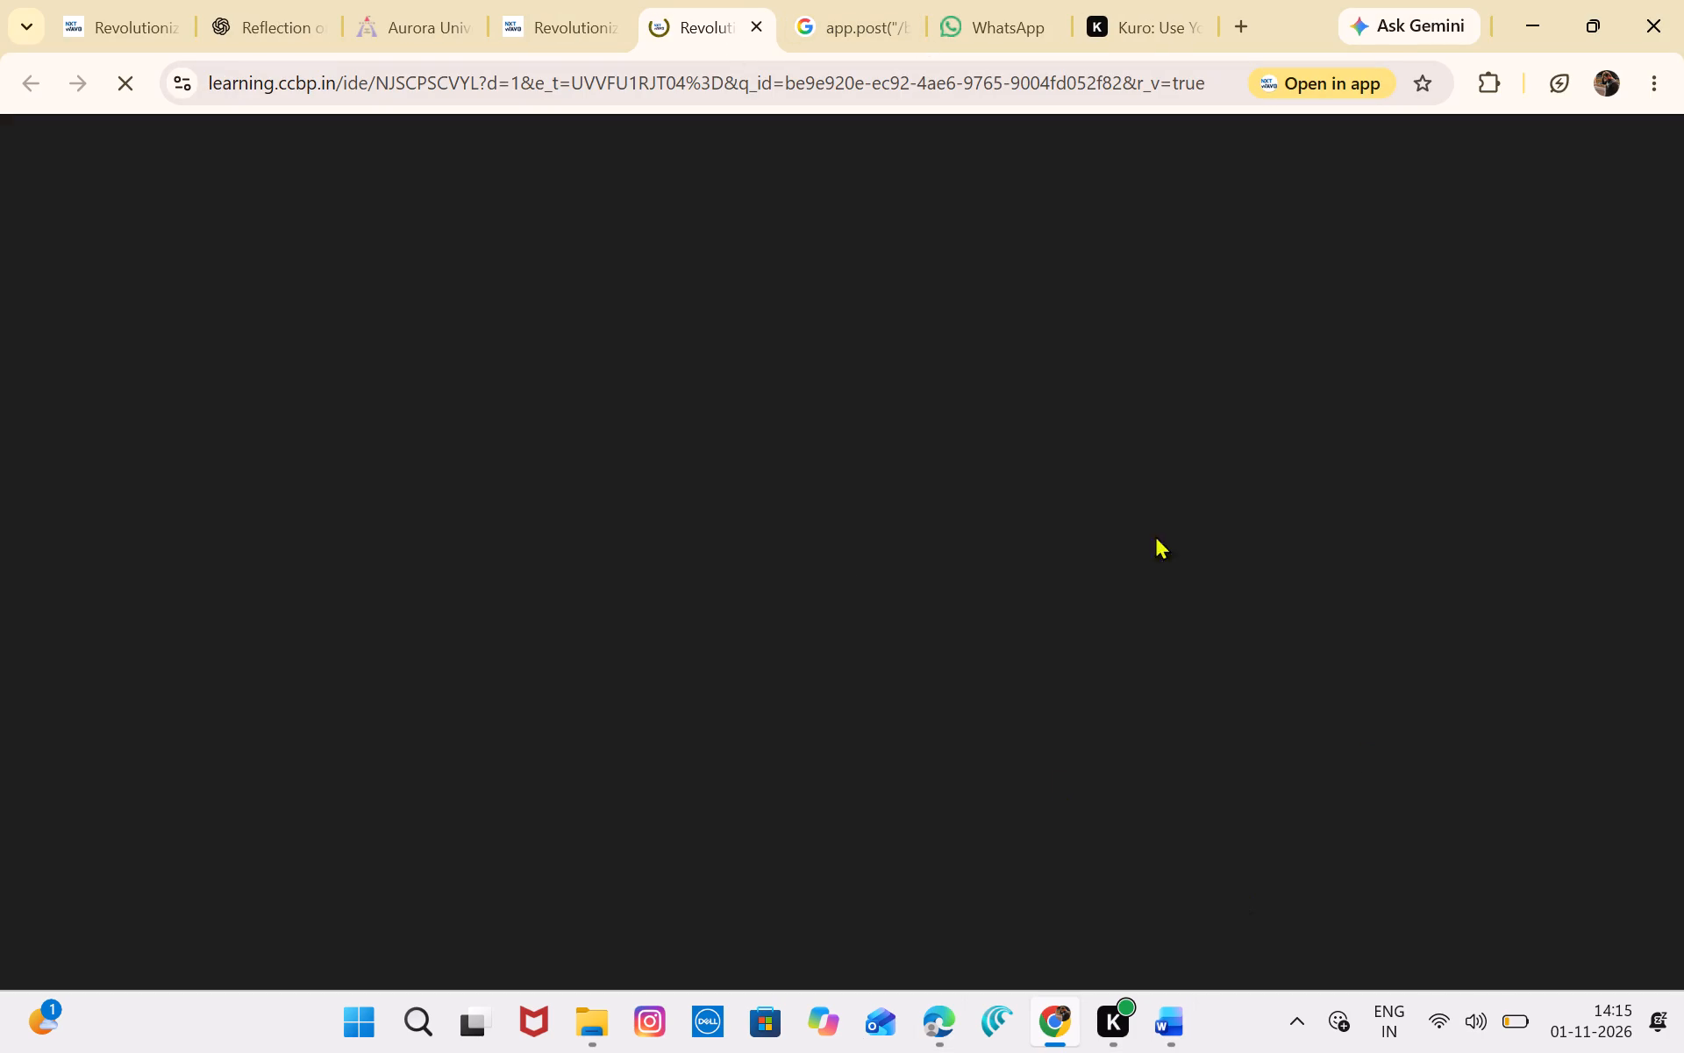
pyautogui.click(1033, 591)
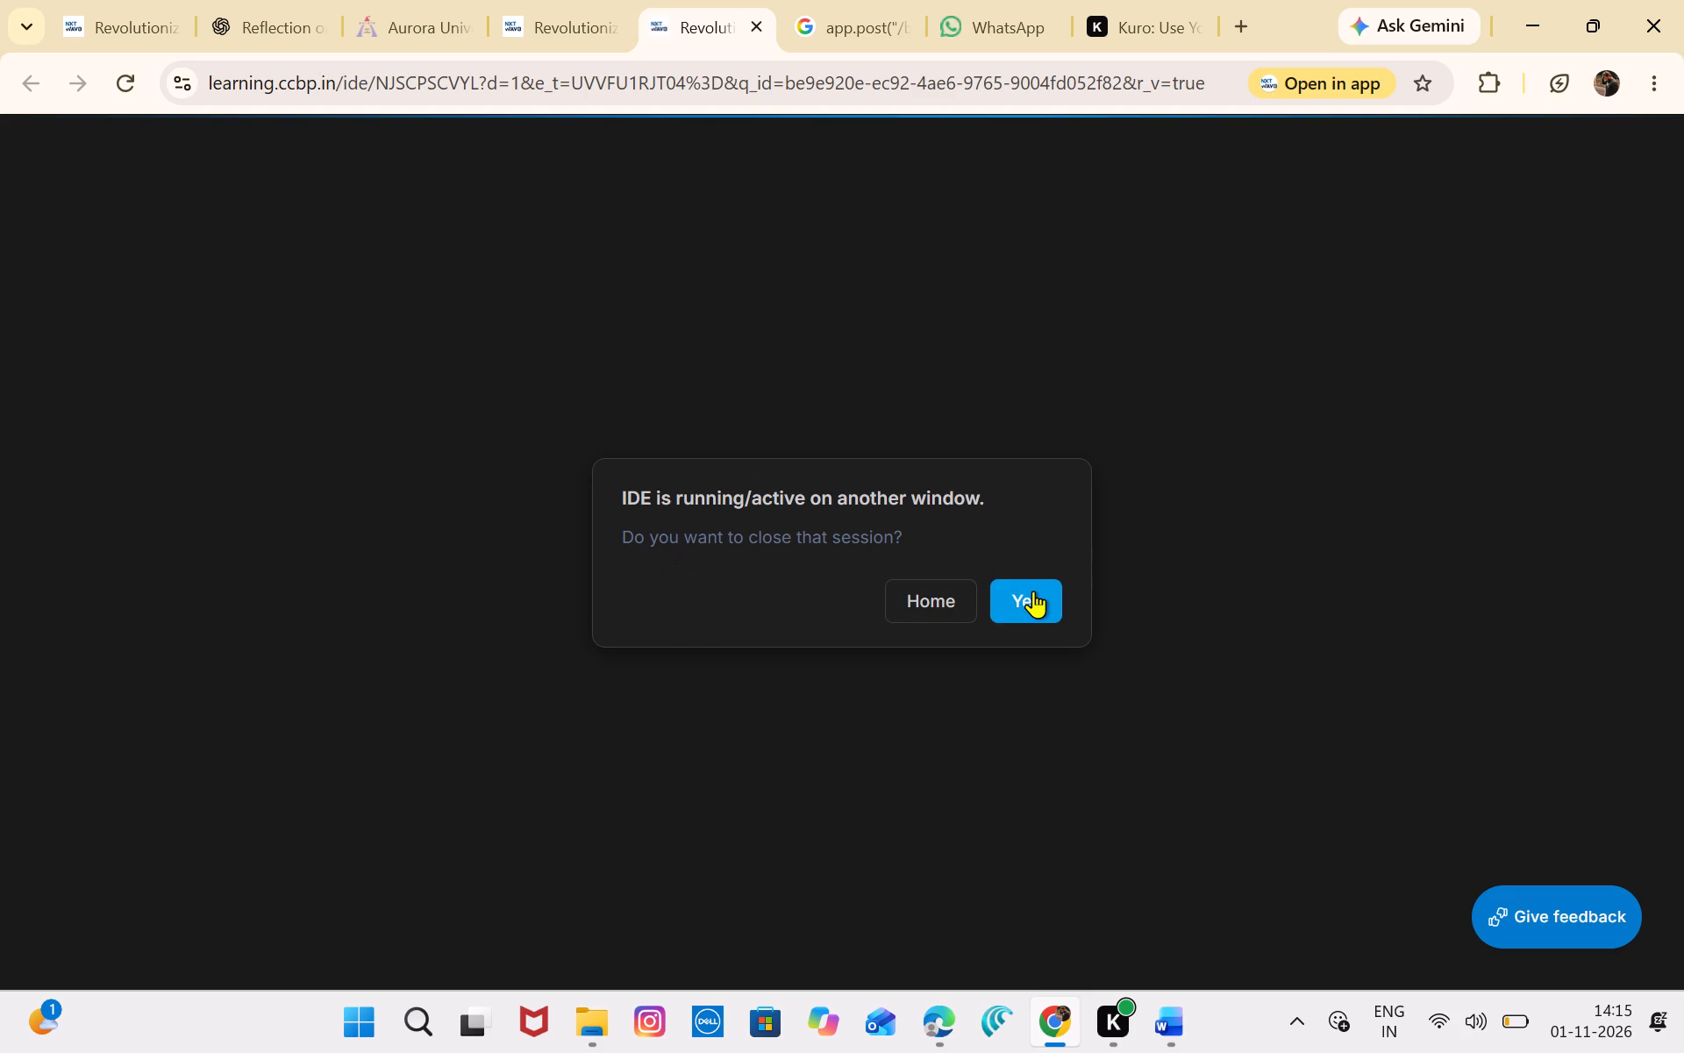
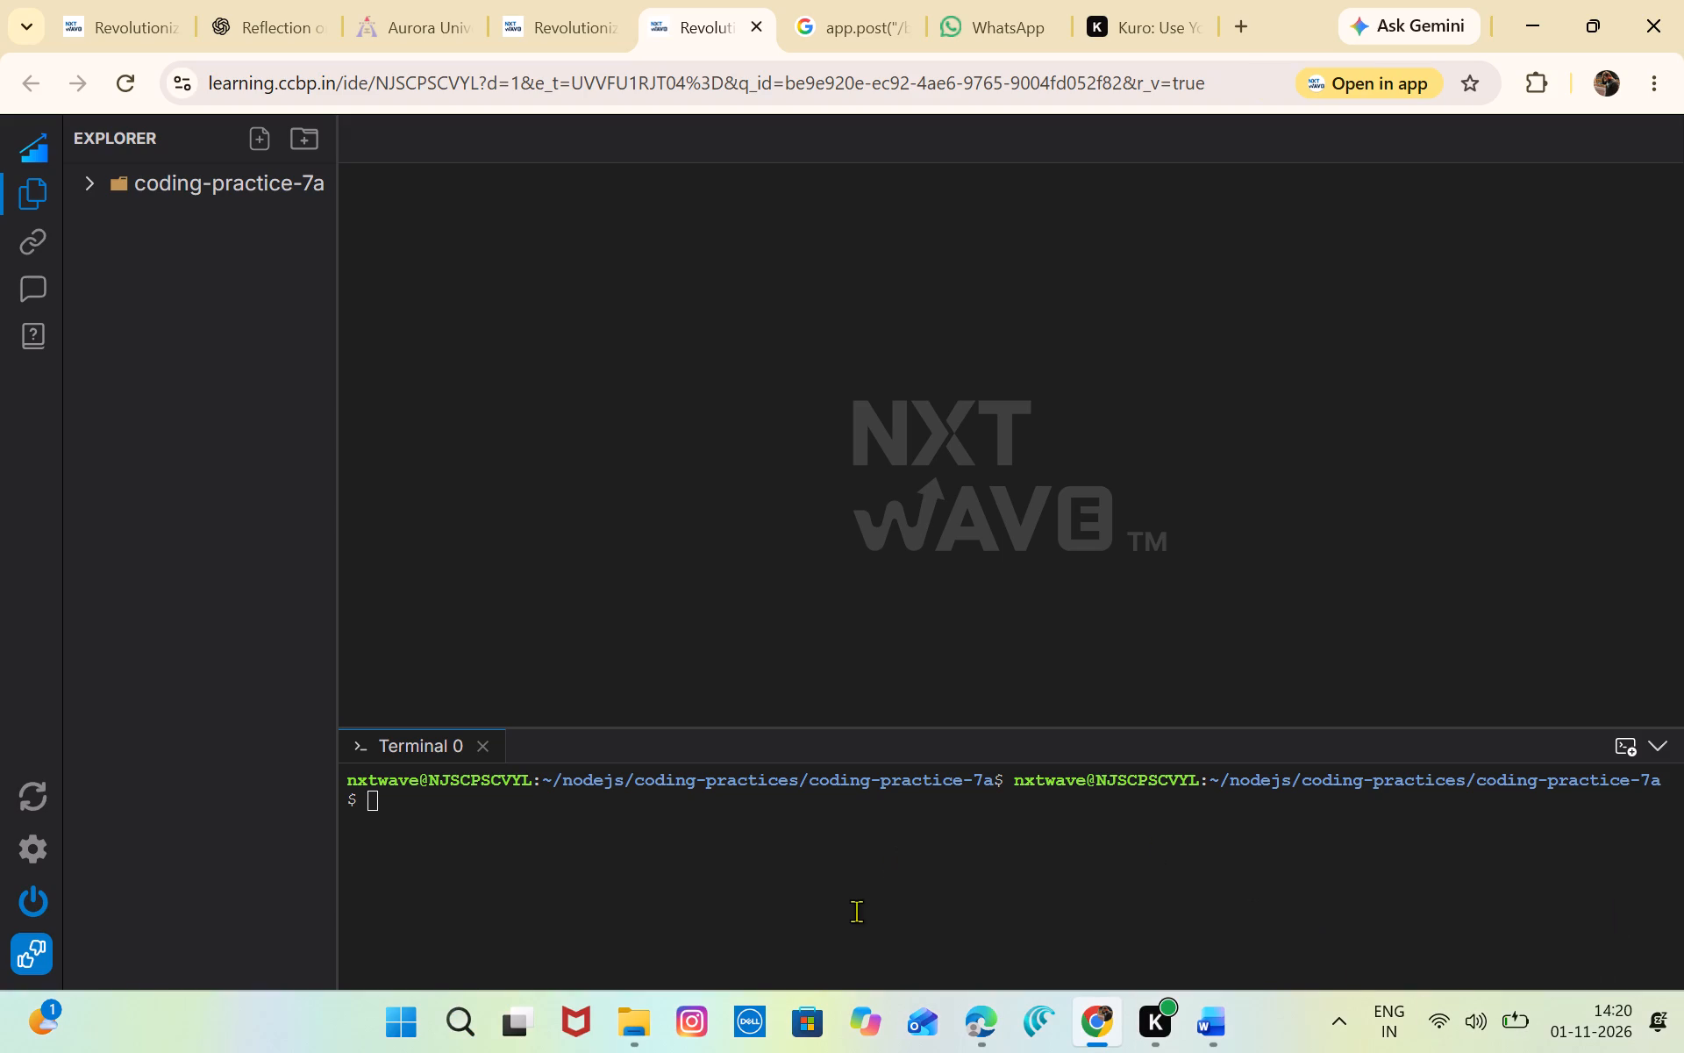
# Open app.js from the coding-practice-7a folder and show its GET code for '/players/' and '/players/:playerId/'.
pyautogui.click(206, 180)
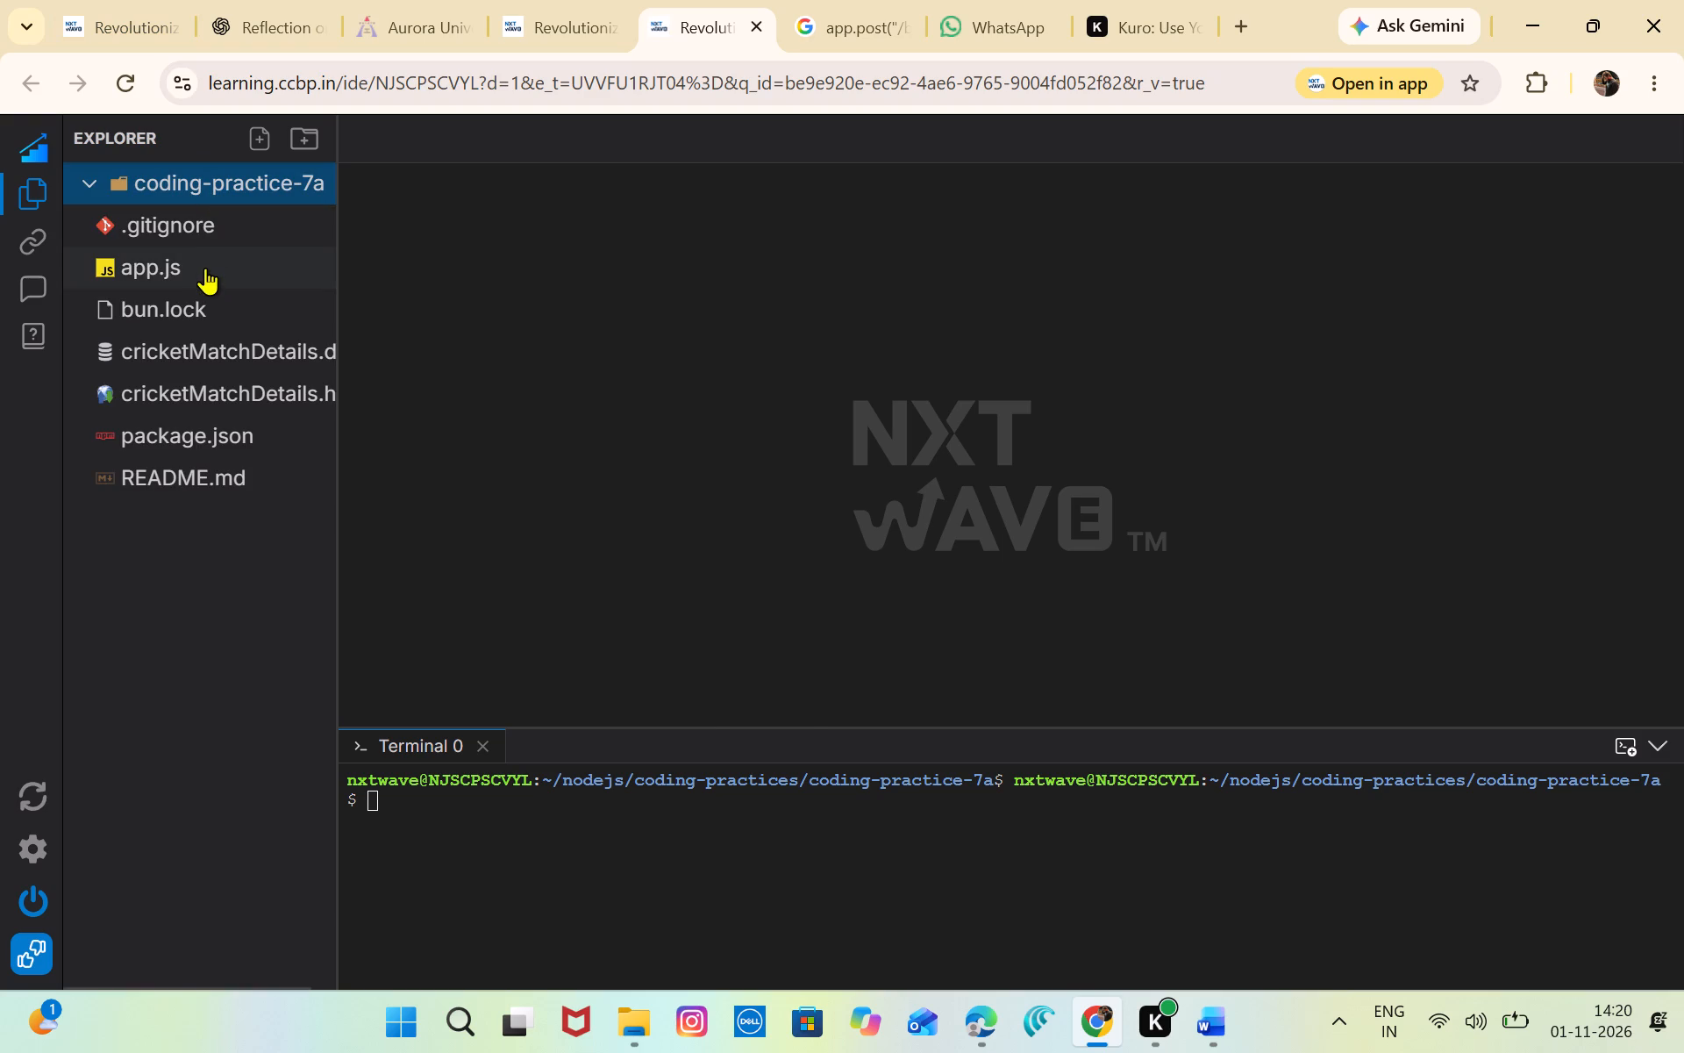
pyautogui.click(205, 268)
pyautogui.scroll(-3, 808, 542)
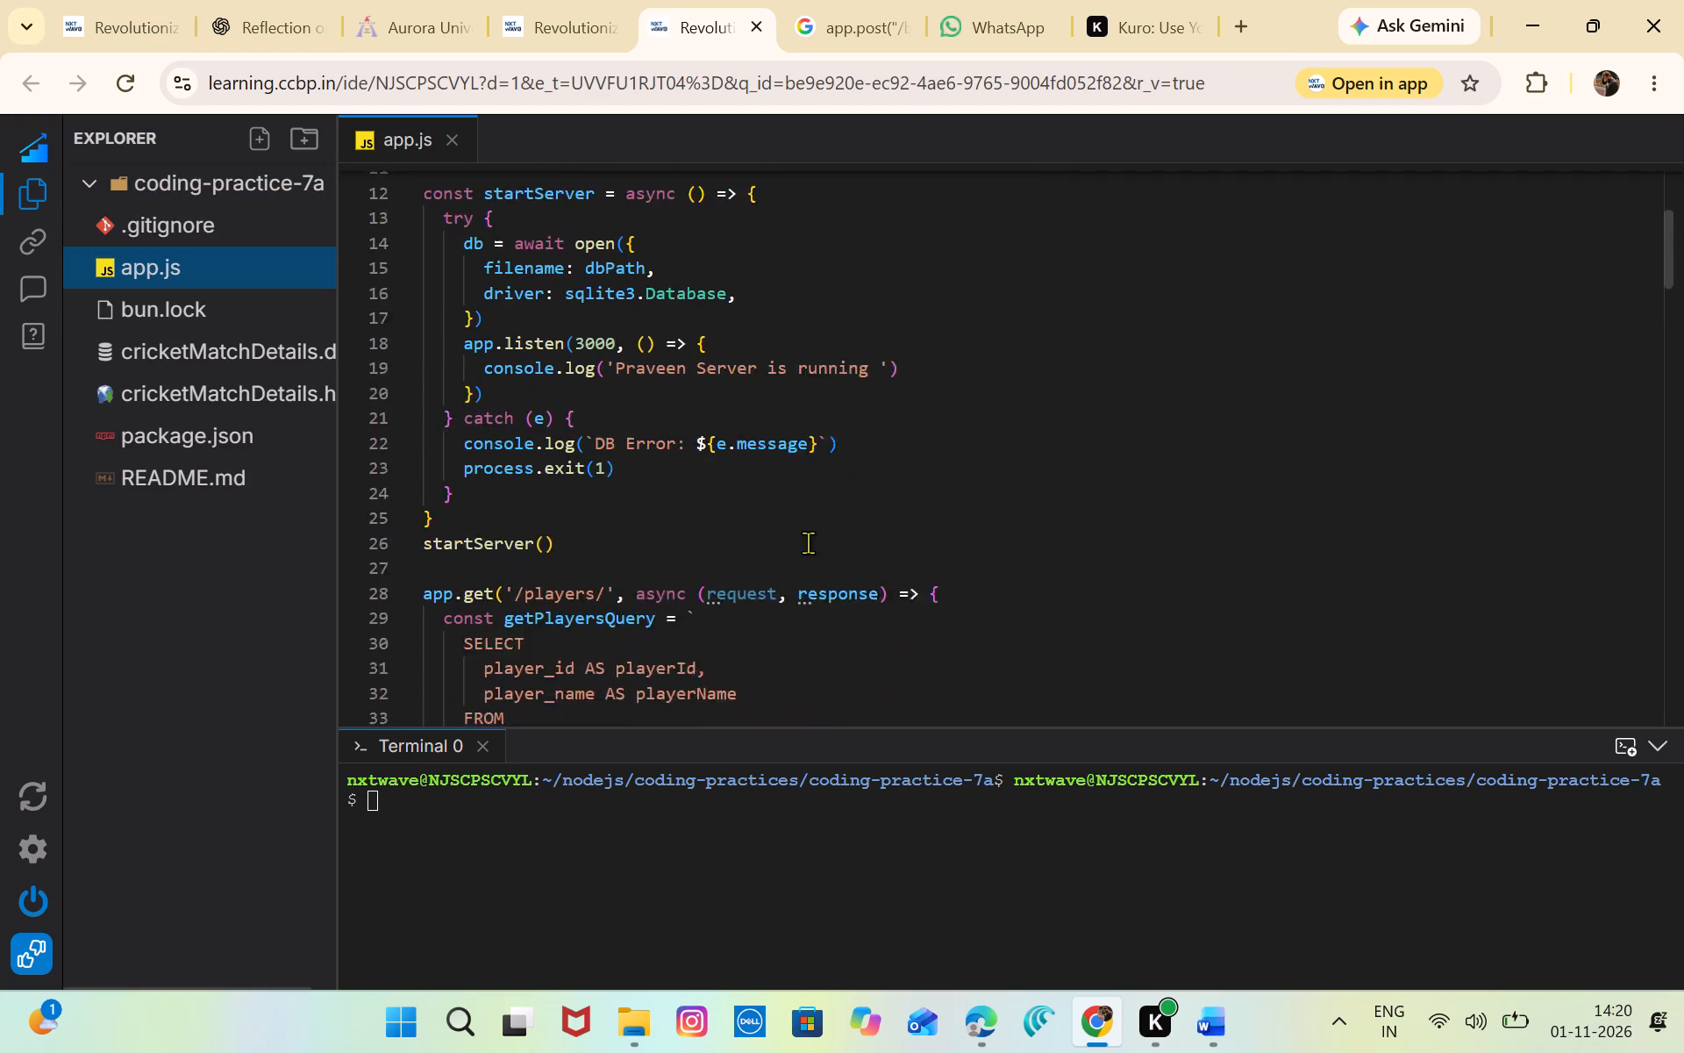
pyautogui.scroll(-6, 808, 542)
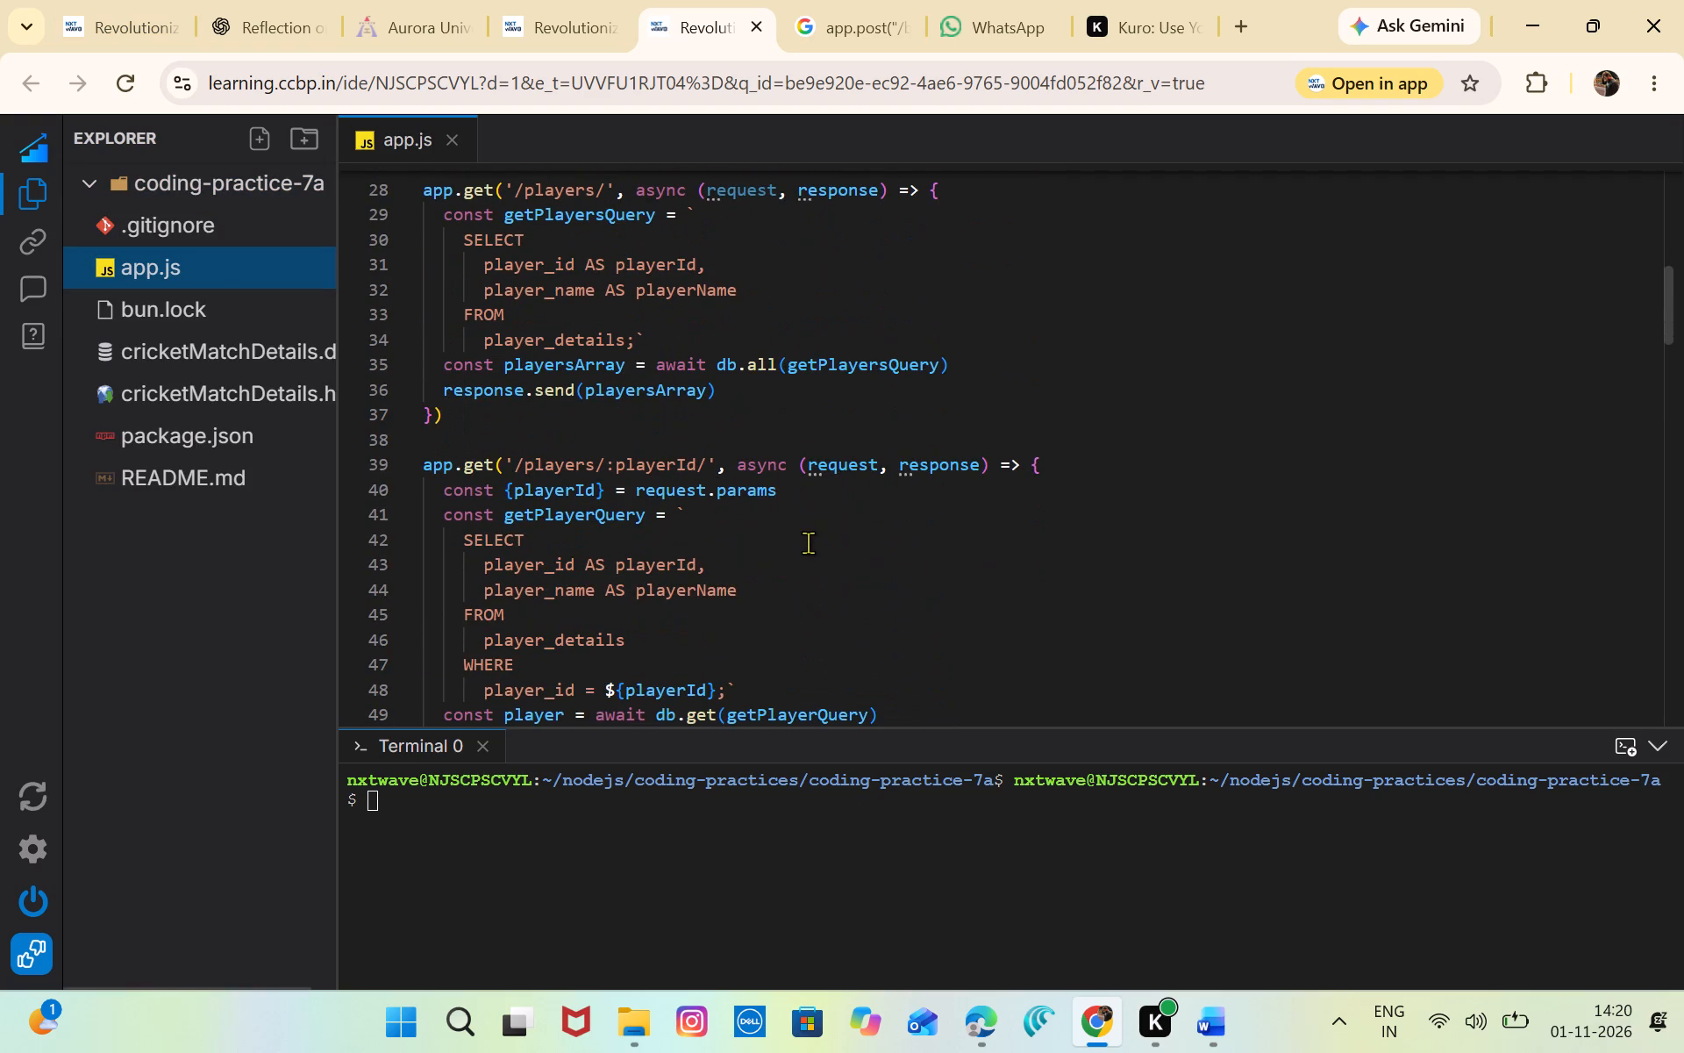
pyautogui.scroll(1, 808, 542)
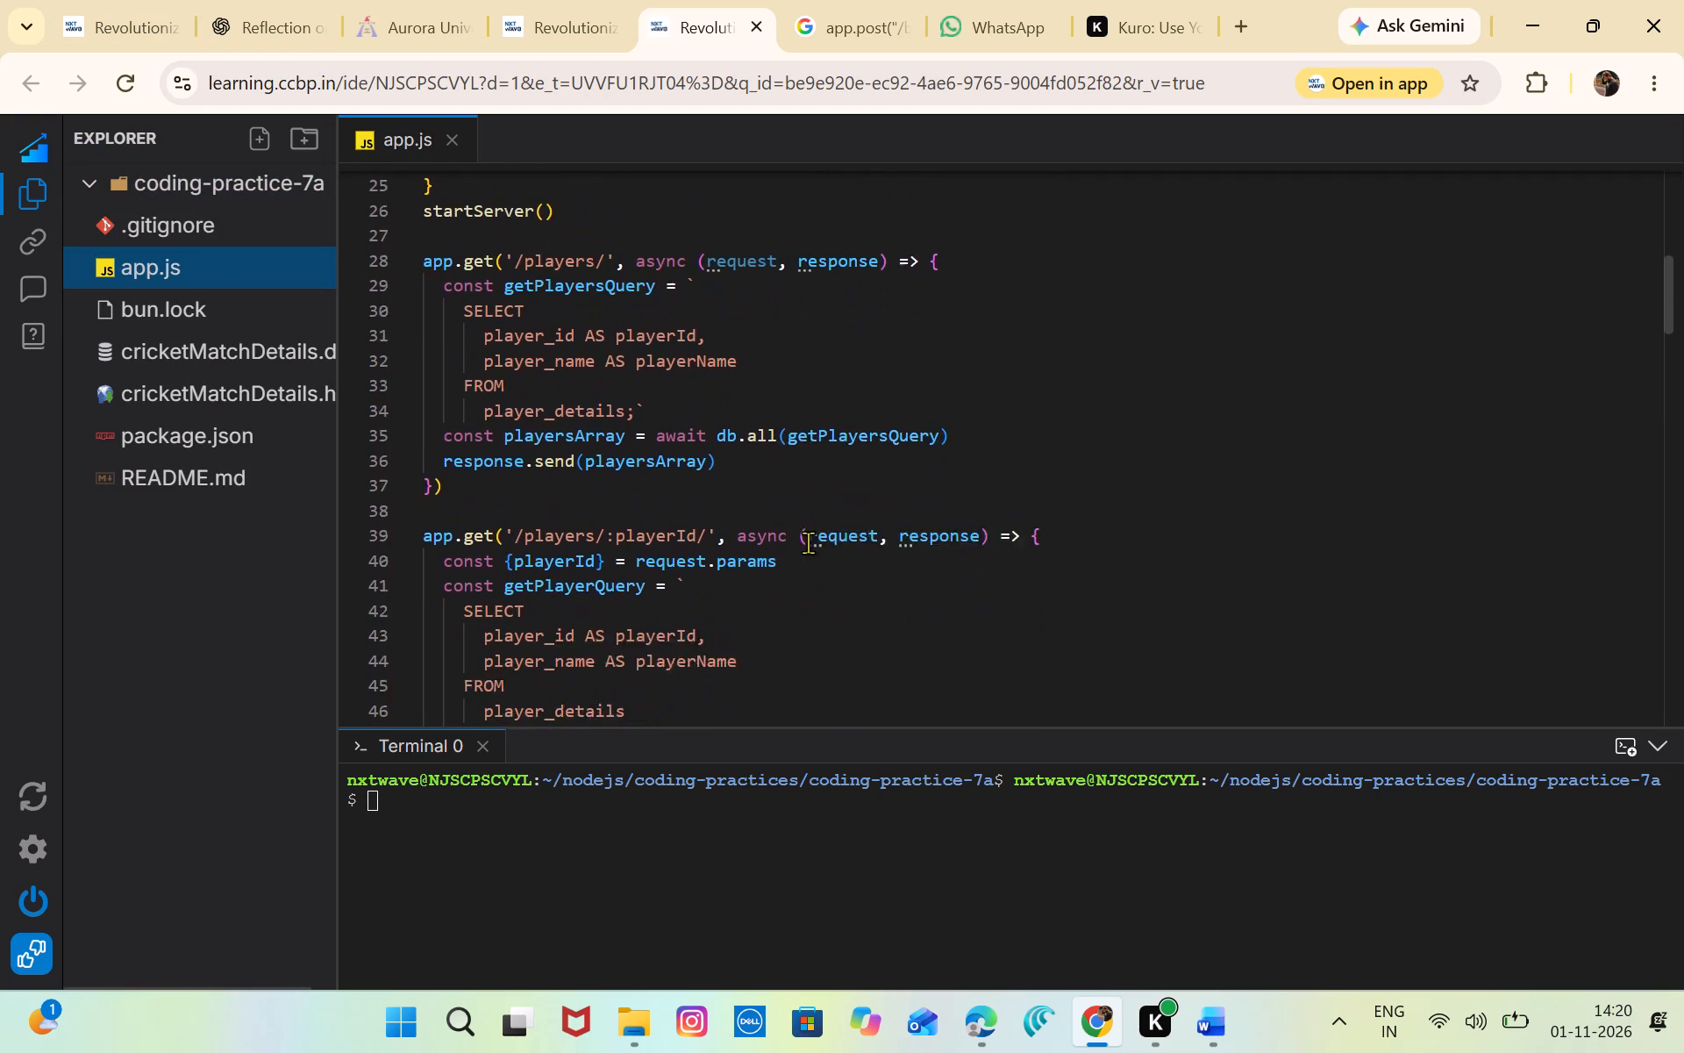
pyautogui.scroll(1, 808, 542)
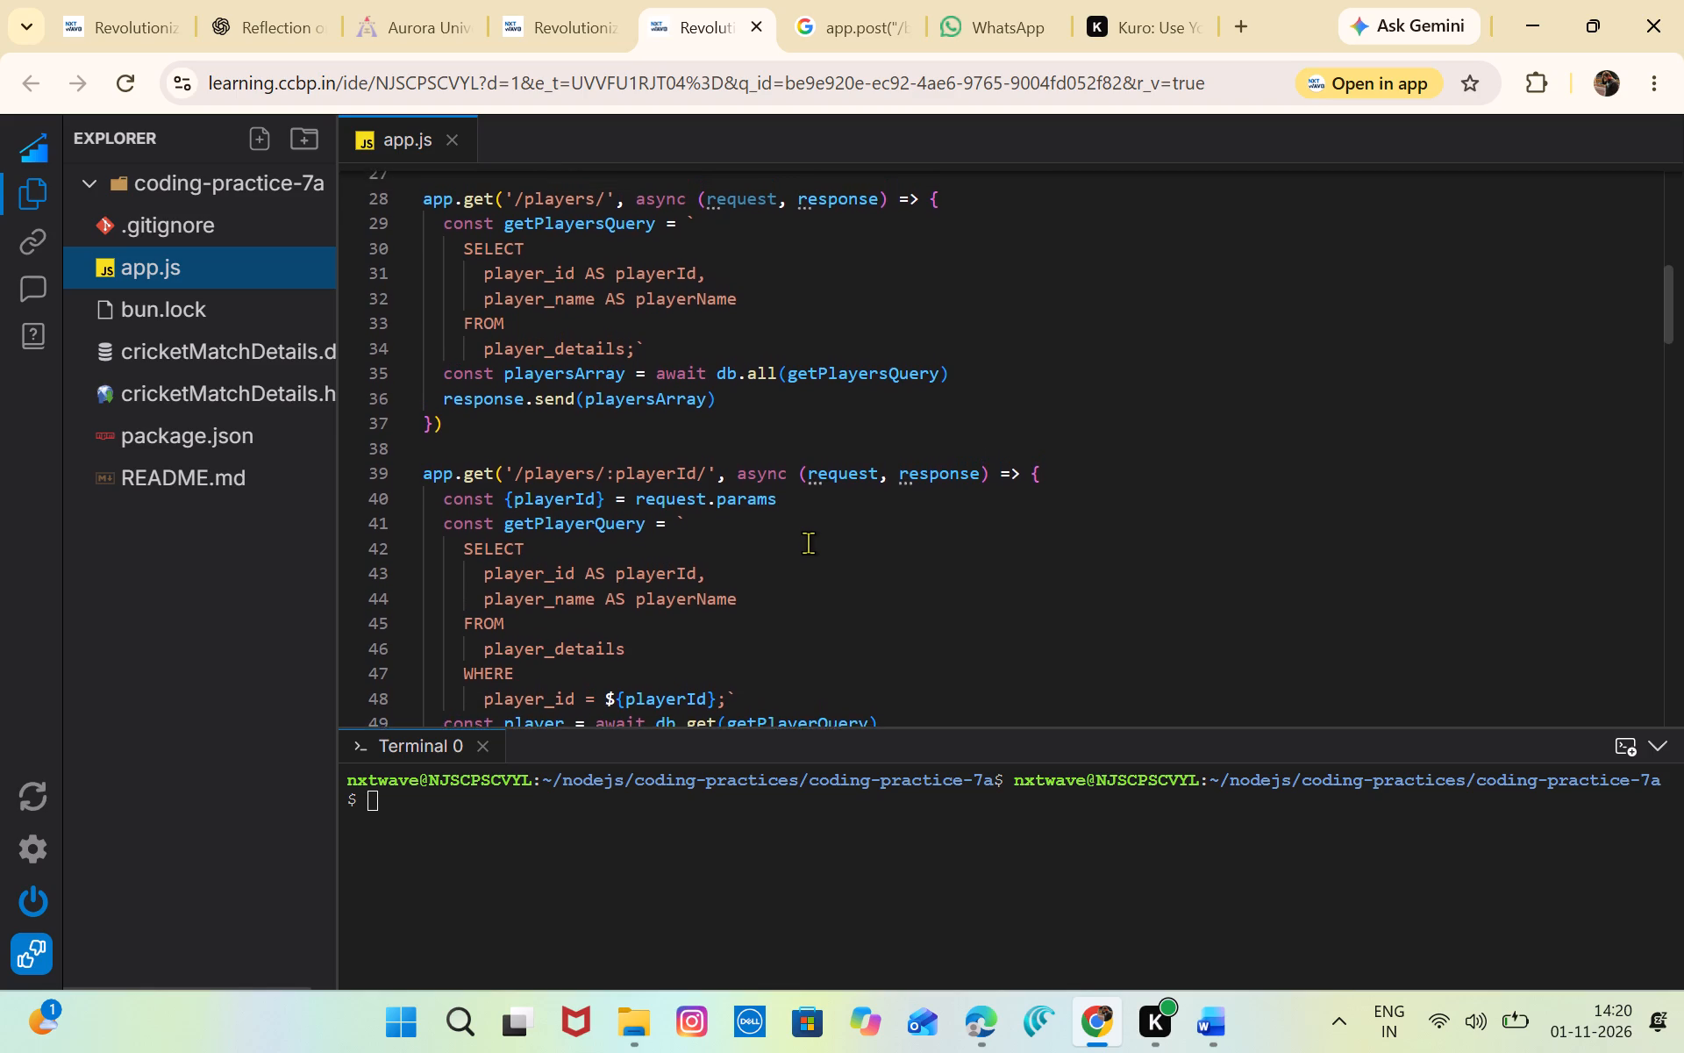
pyautogui.scroll(1, 808, 542)
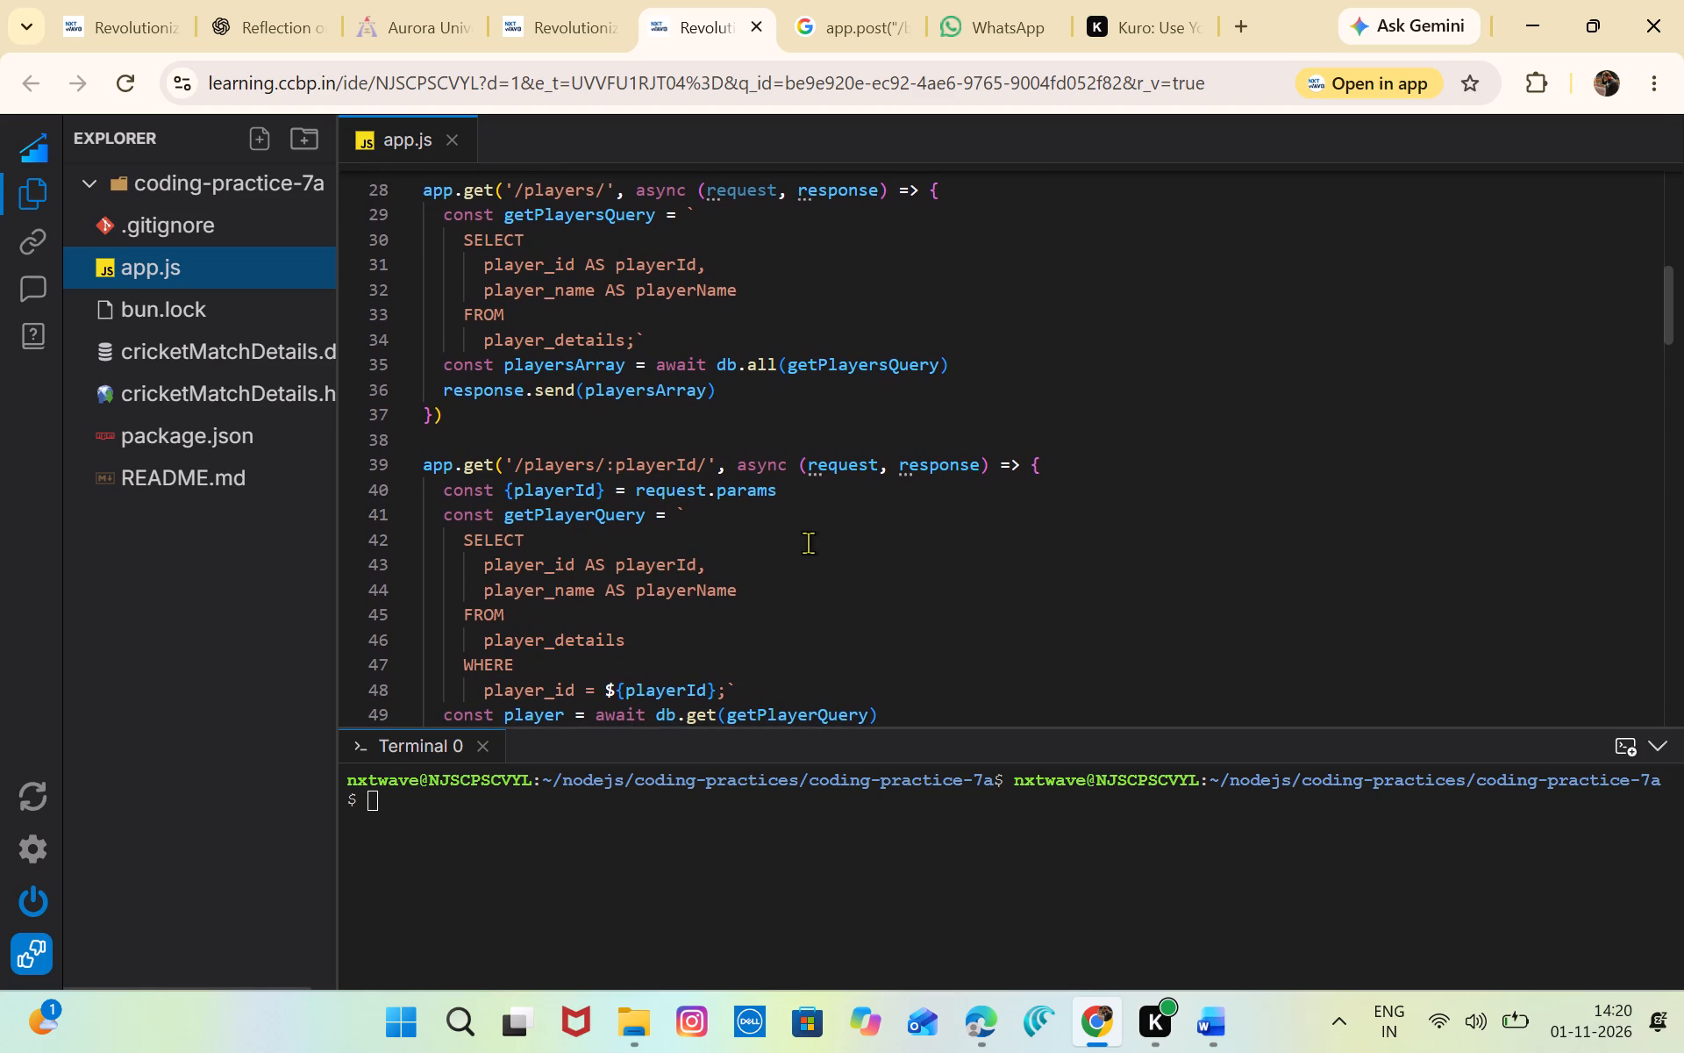
pyautogui.scroll(1, 808, 542)
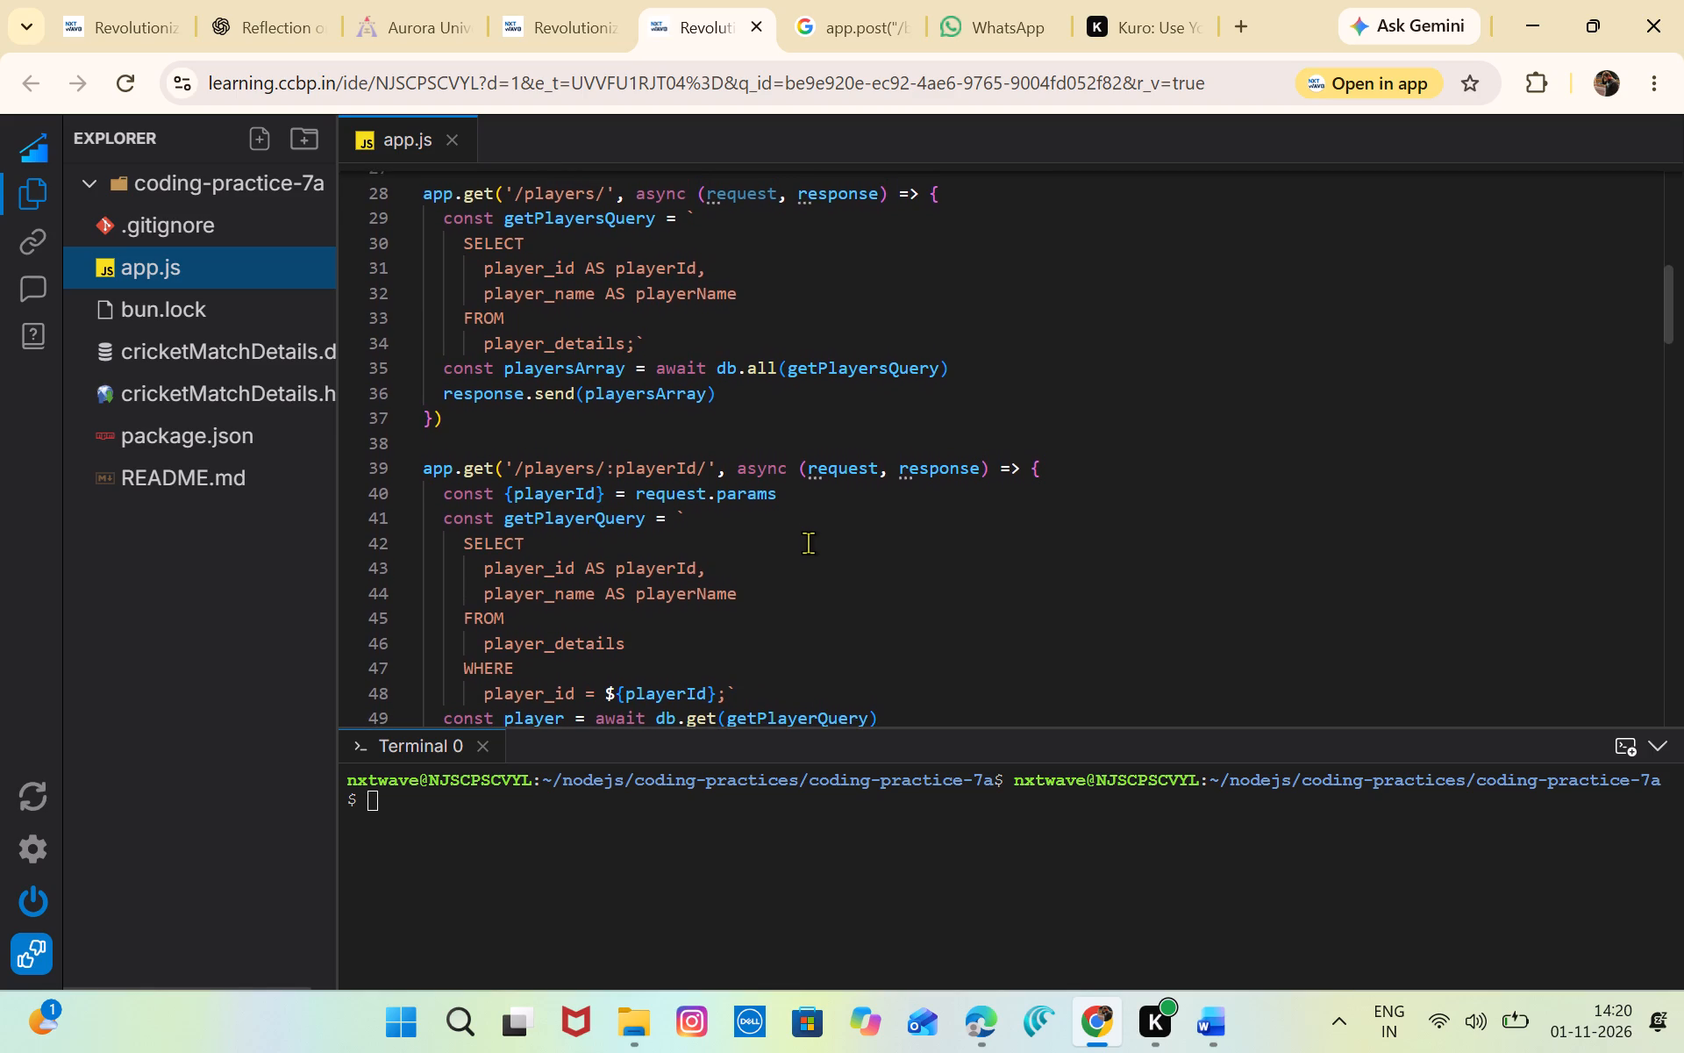
pyautogui.scroll(1, 808, 542)
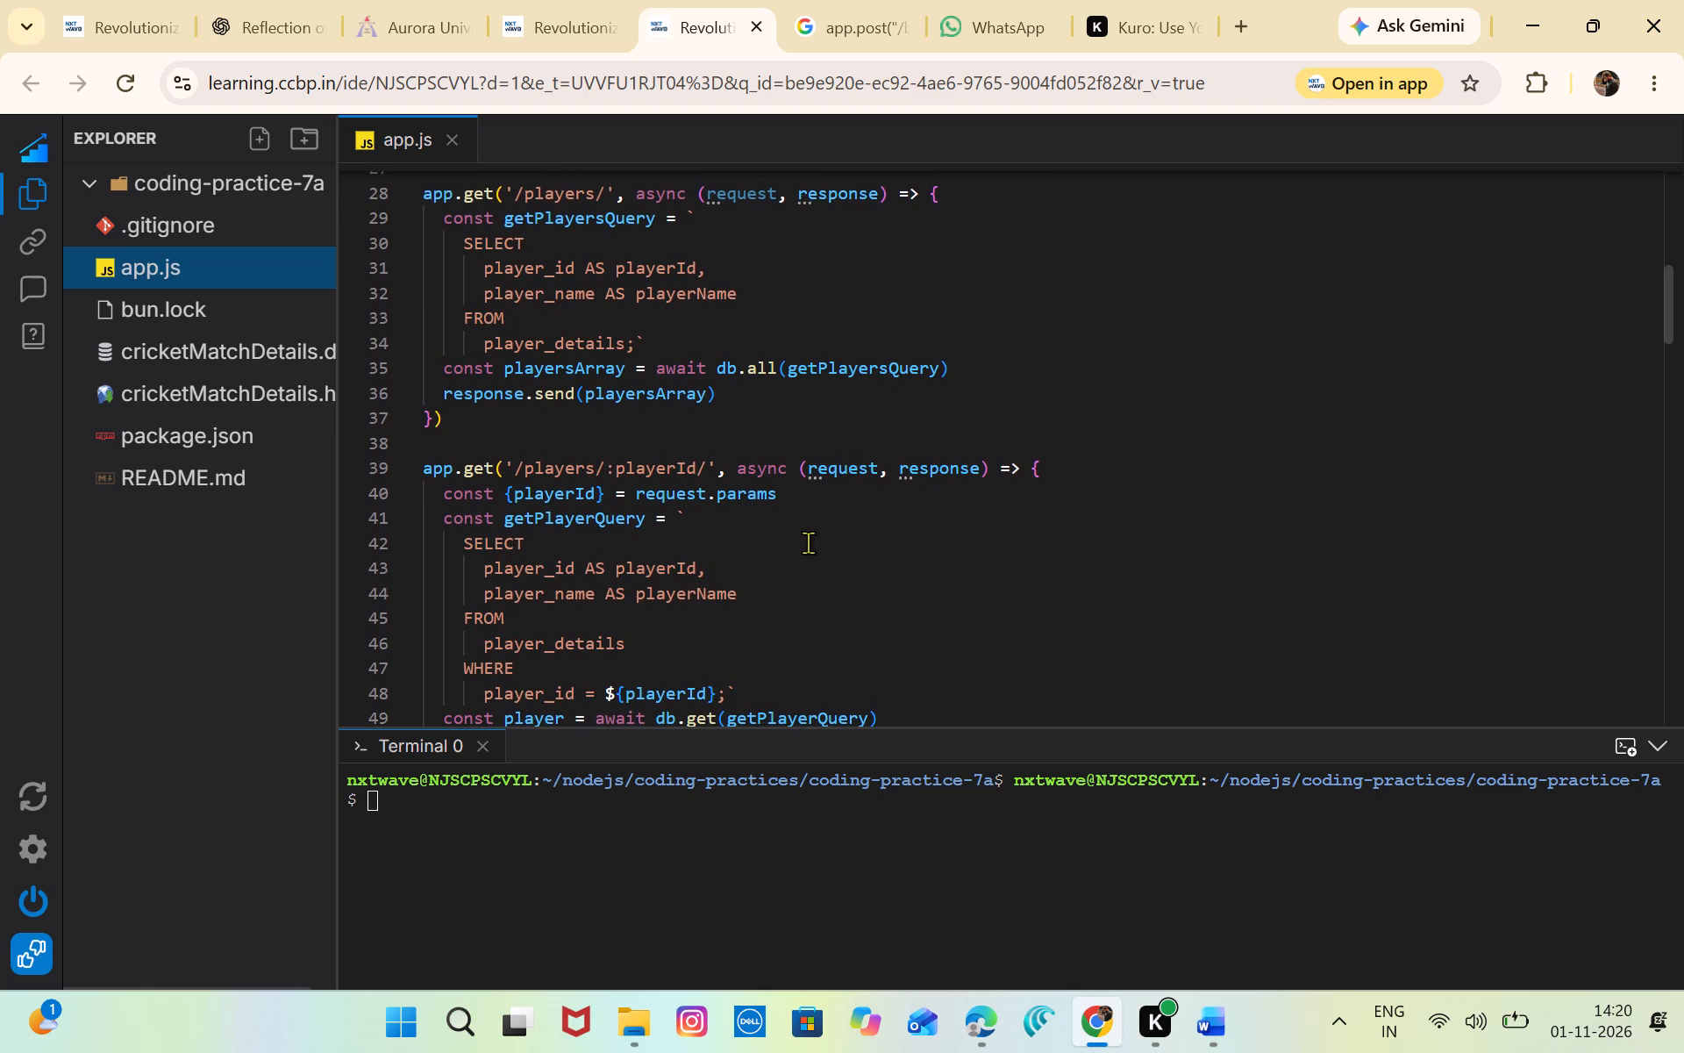
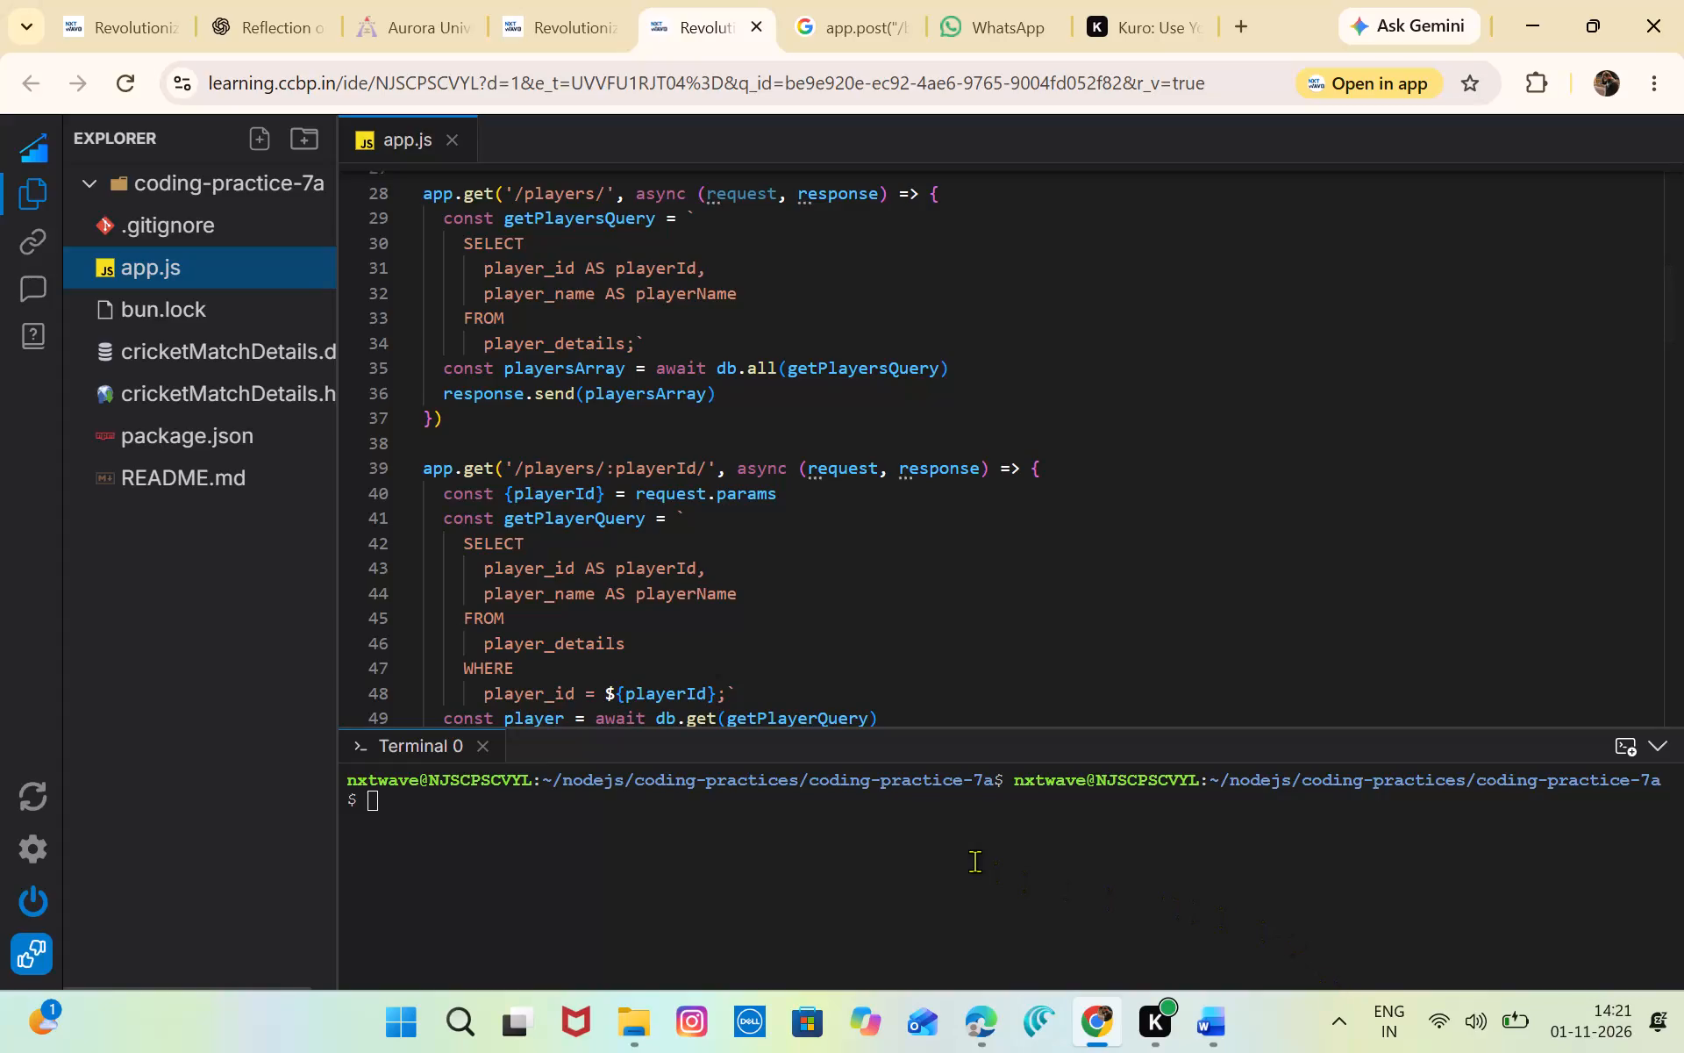
# Run npm i in the coding-practice-7a terminal to install the project's dependencies.
pyautogui.click(974, 861)
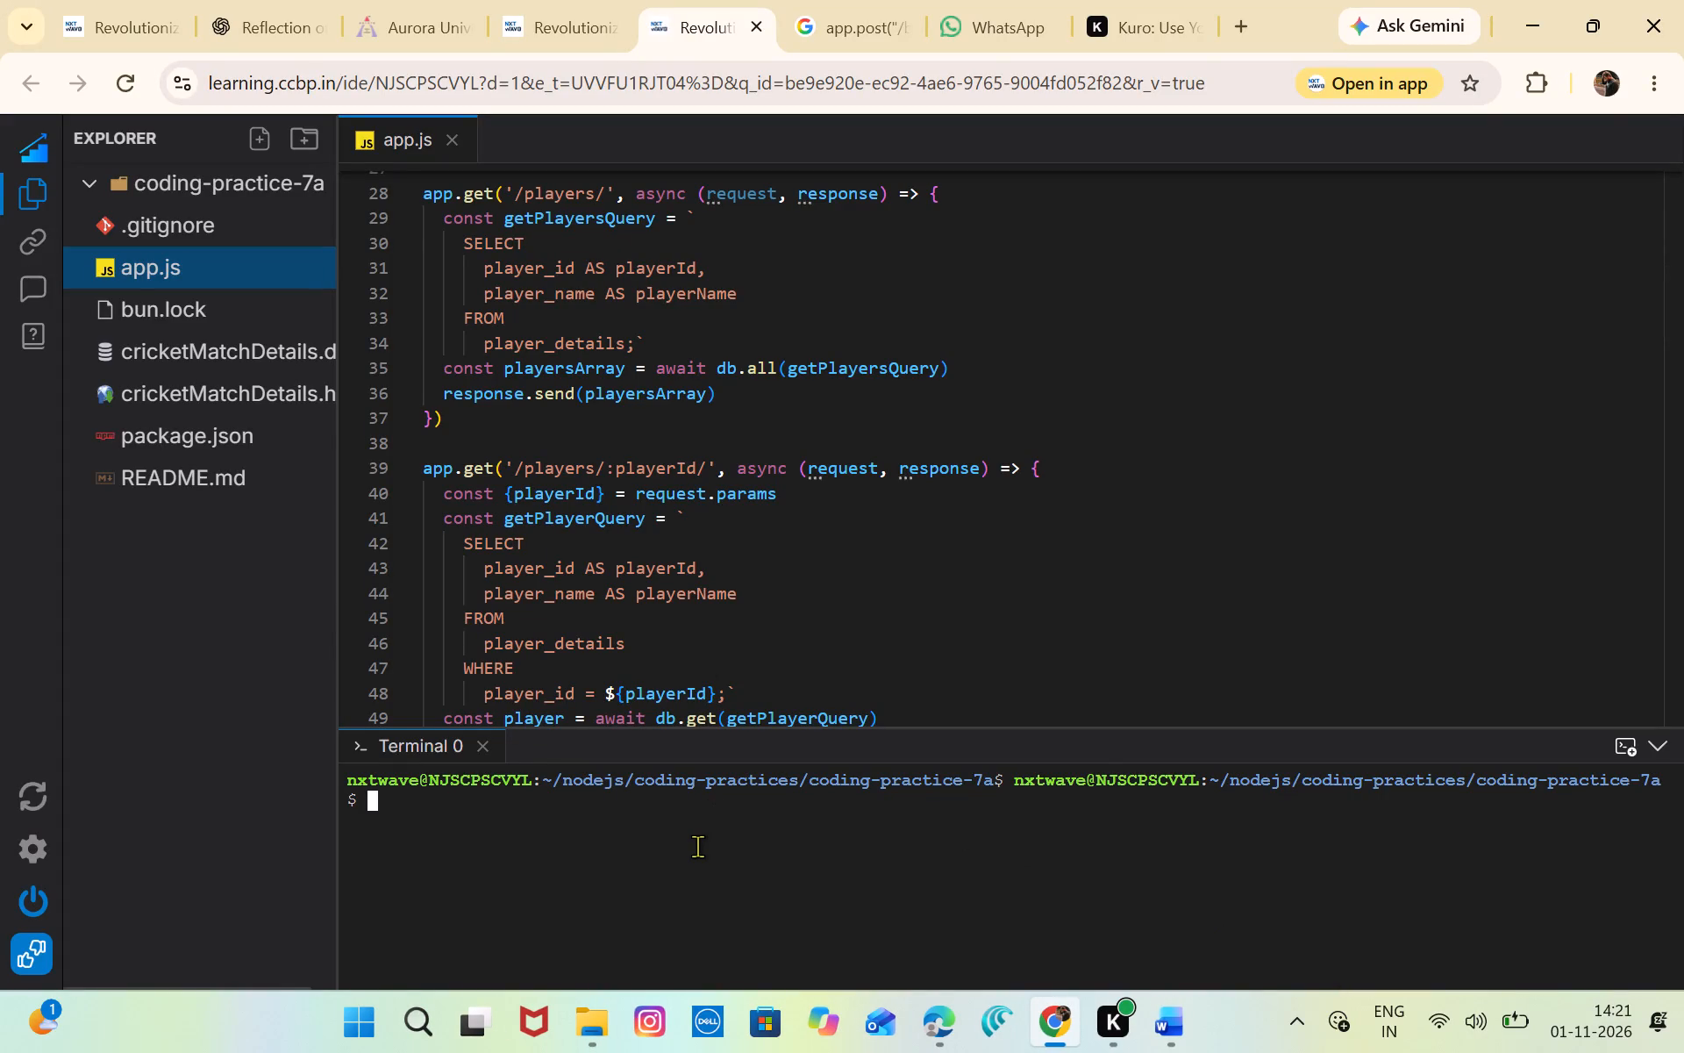
pyautogui.hotkey('ctrl', 'c')
pyautogui.write('NPM')
pyautogui.press('BackSpace')
pyautogui.press('BackSpace')
pyautogui.press('BackSpace')
pyautogui.press('BackSpace')
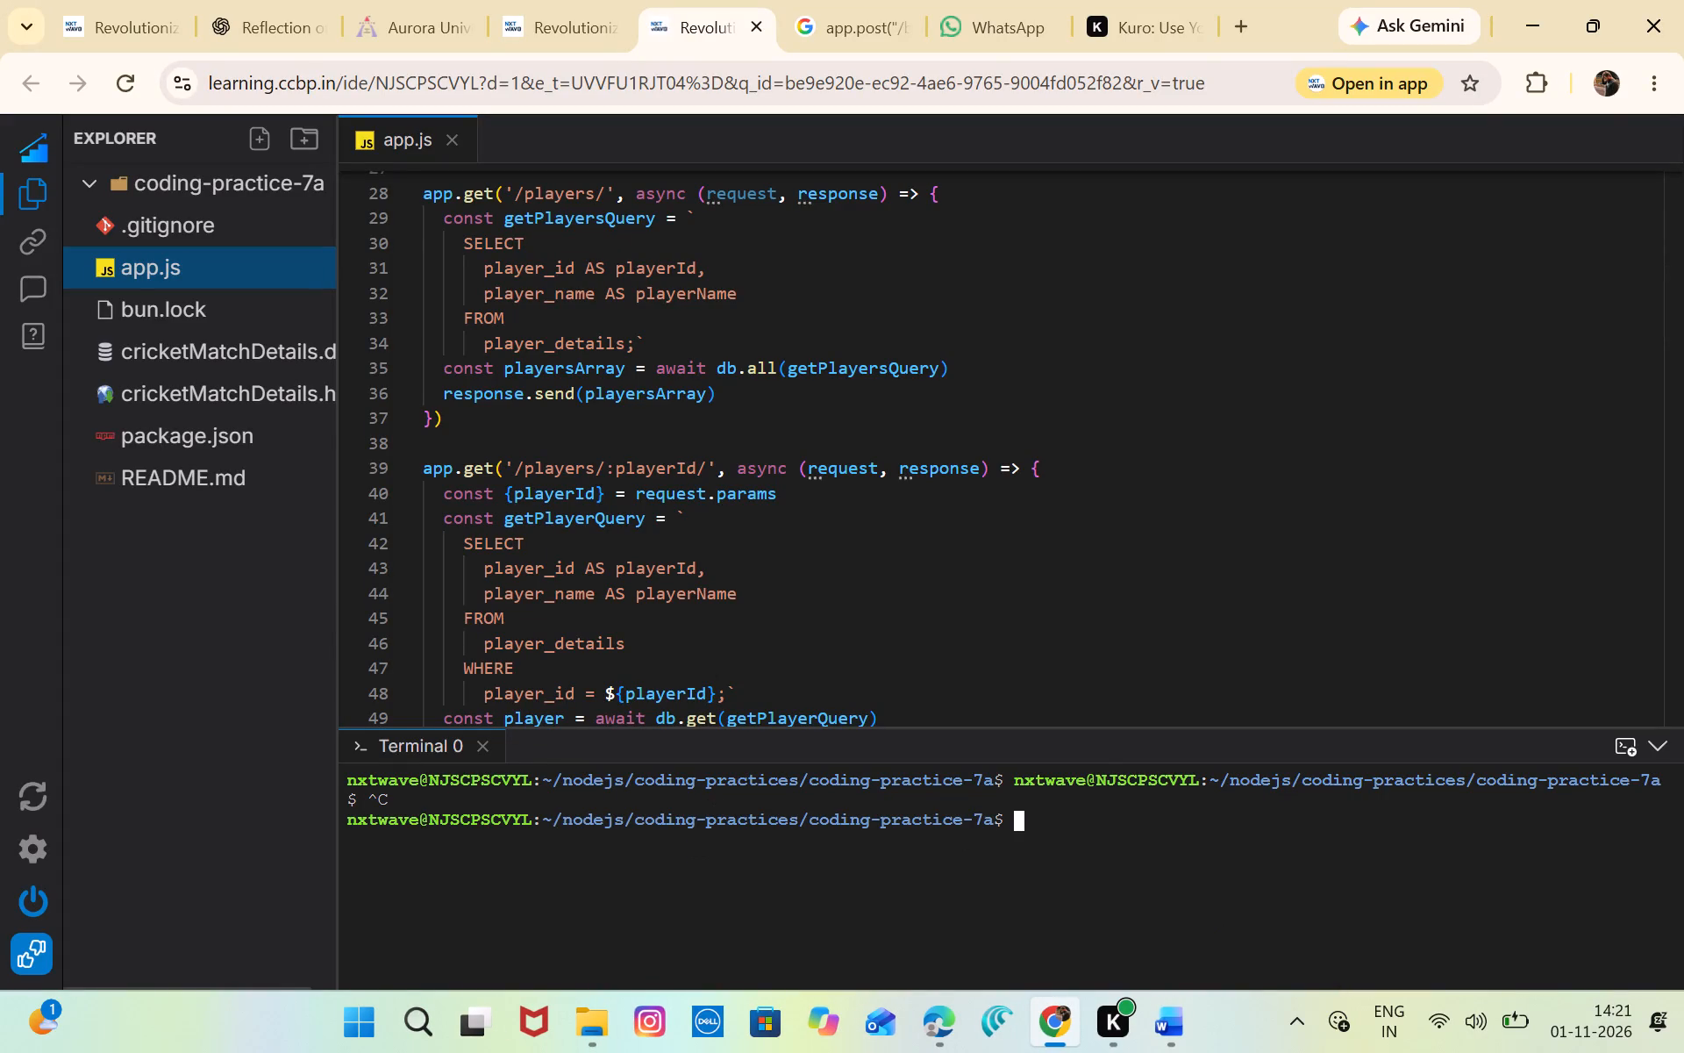
pyautogui.write('npm i')
pyautogui.press('Return')
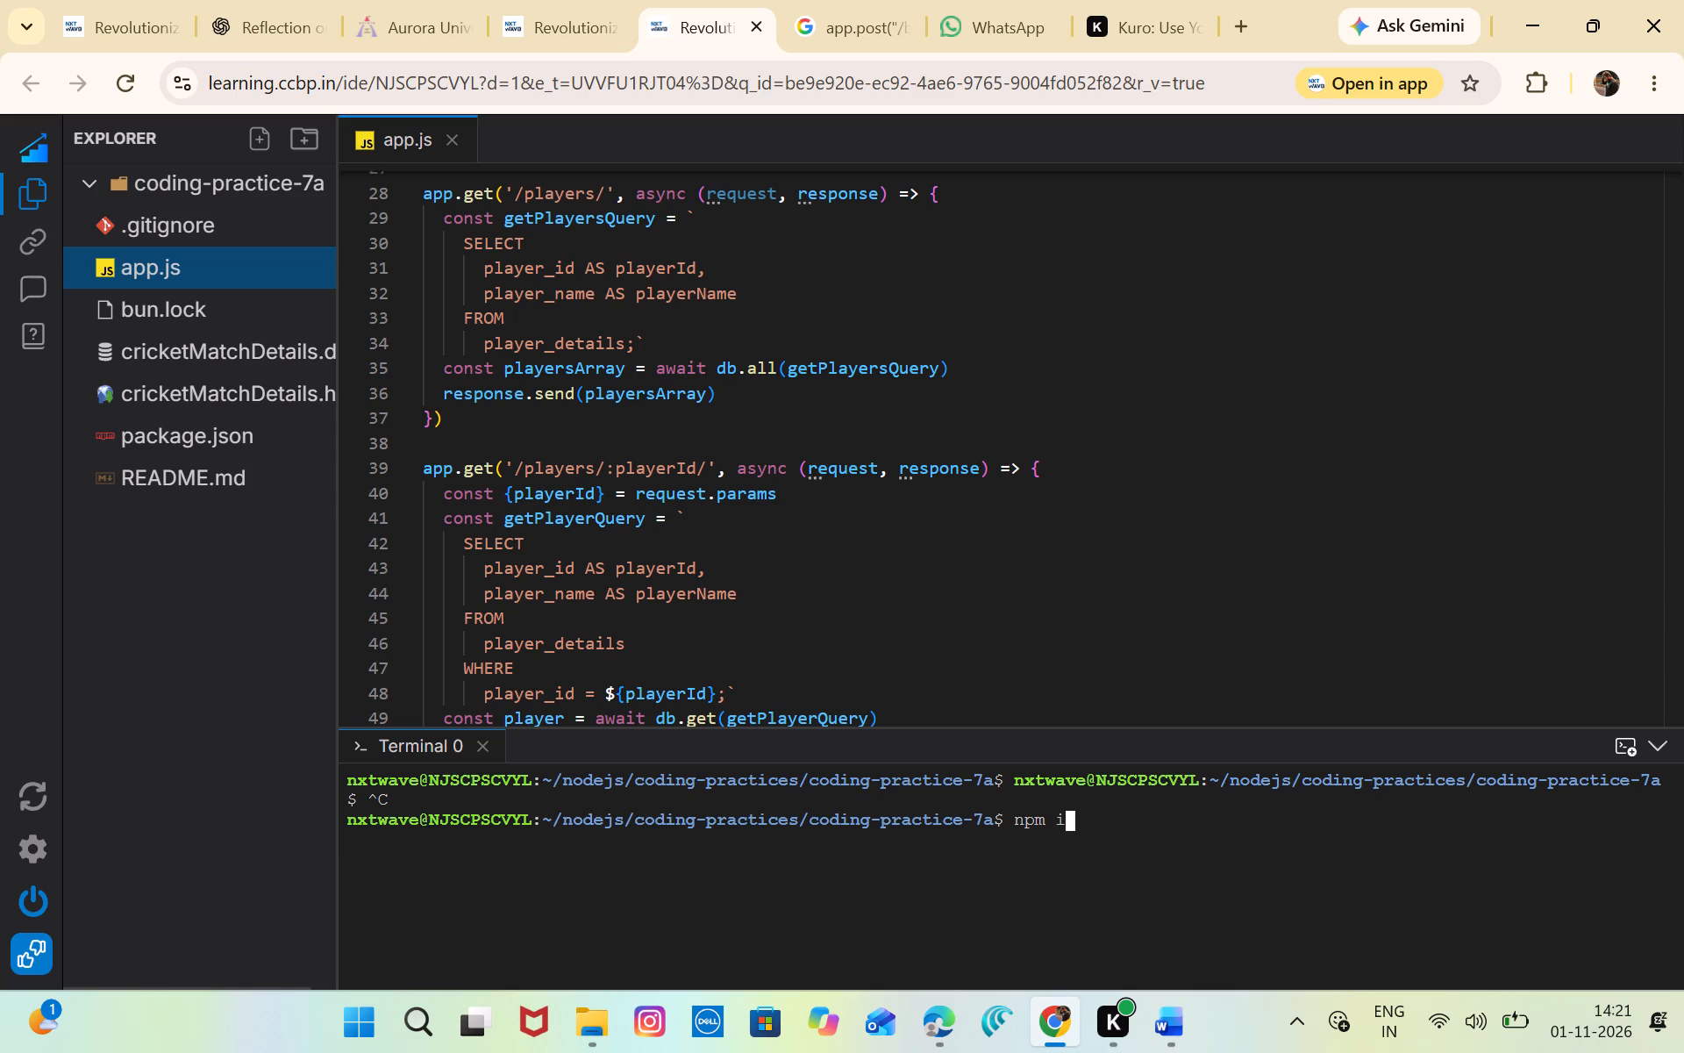
# Enter the npm i sqlite command at the coding-practice-7a terminal prompt.
pyautogui.write('npm i')
pyautogui.press('space')
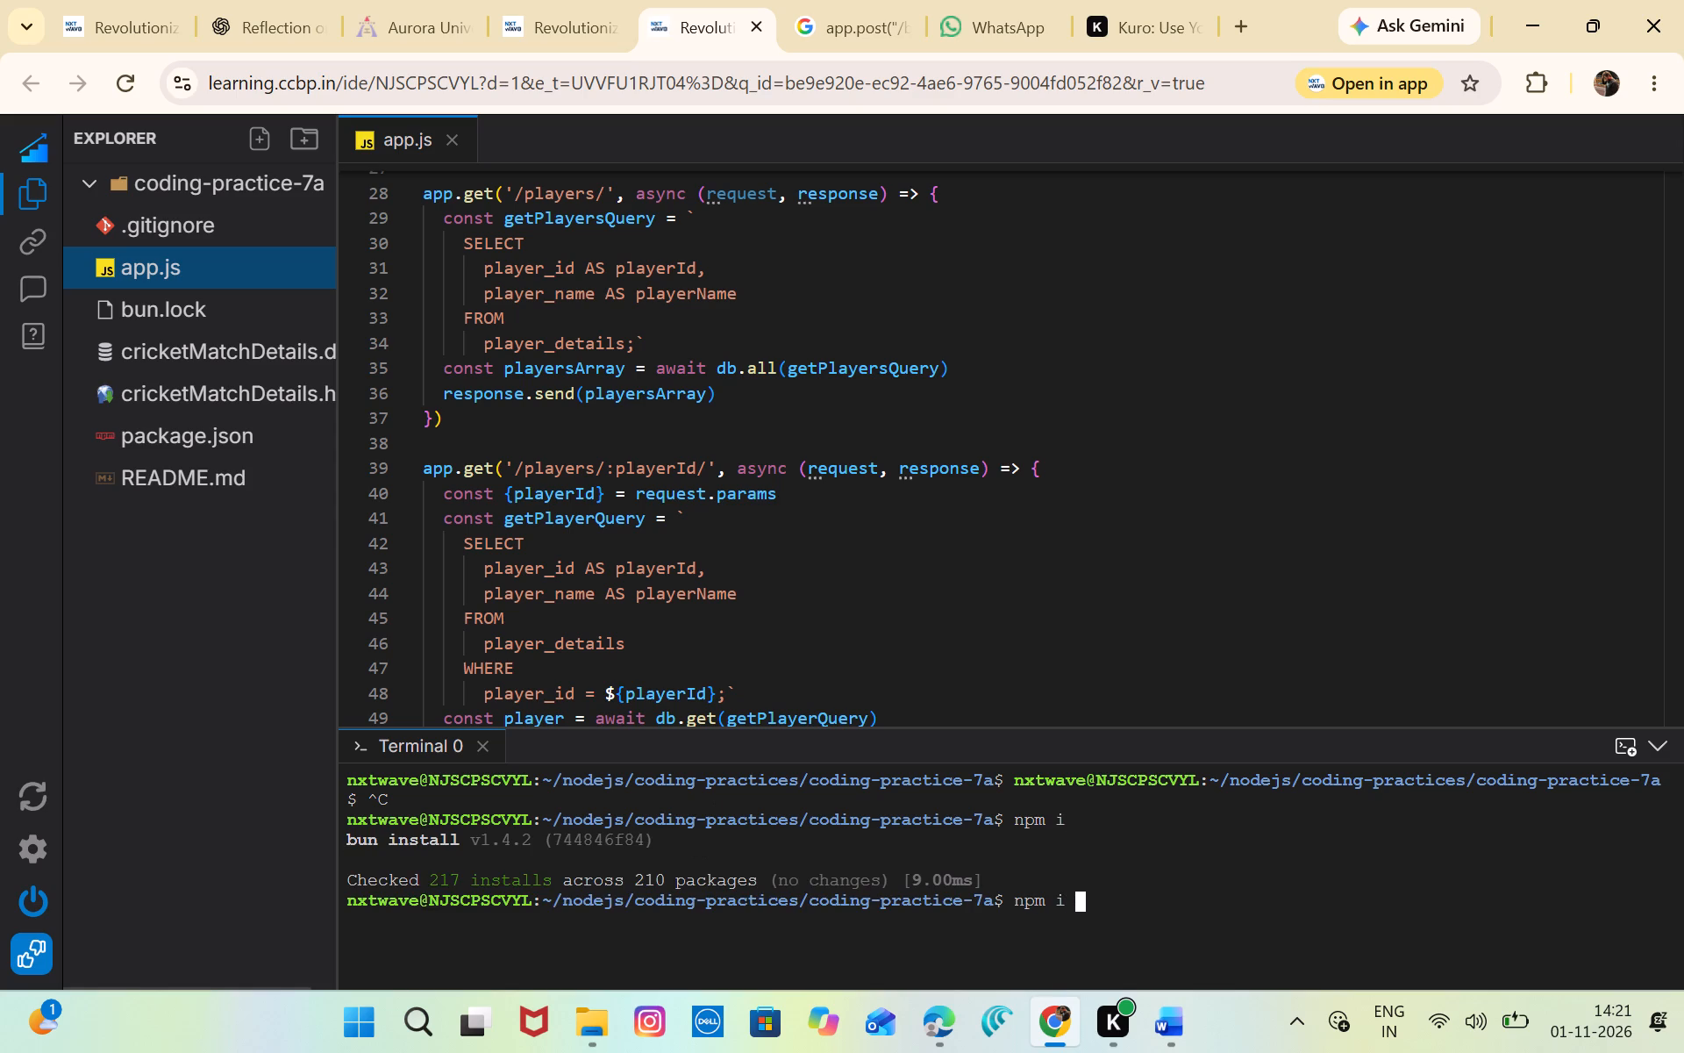
pyautogui.write('sqlite')
pyautogui.press('space')
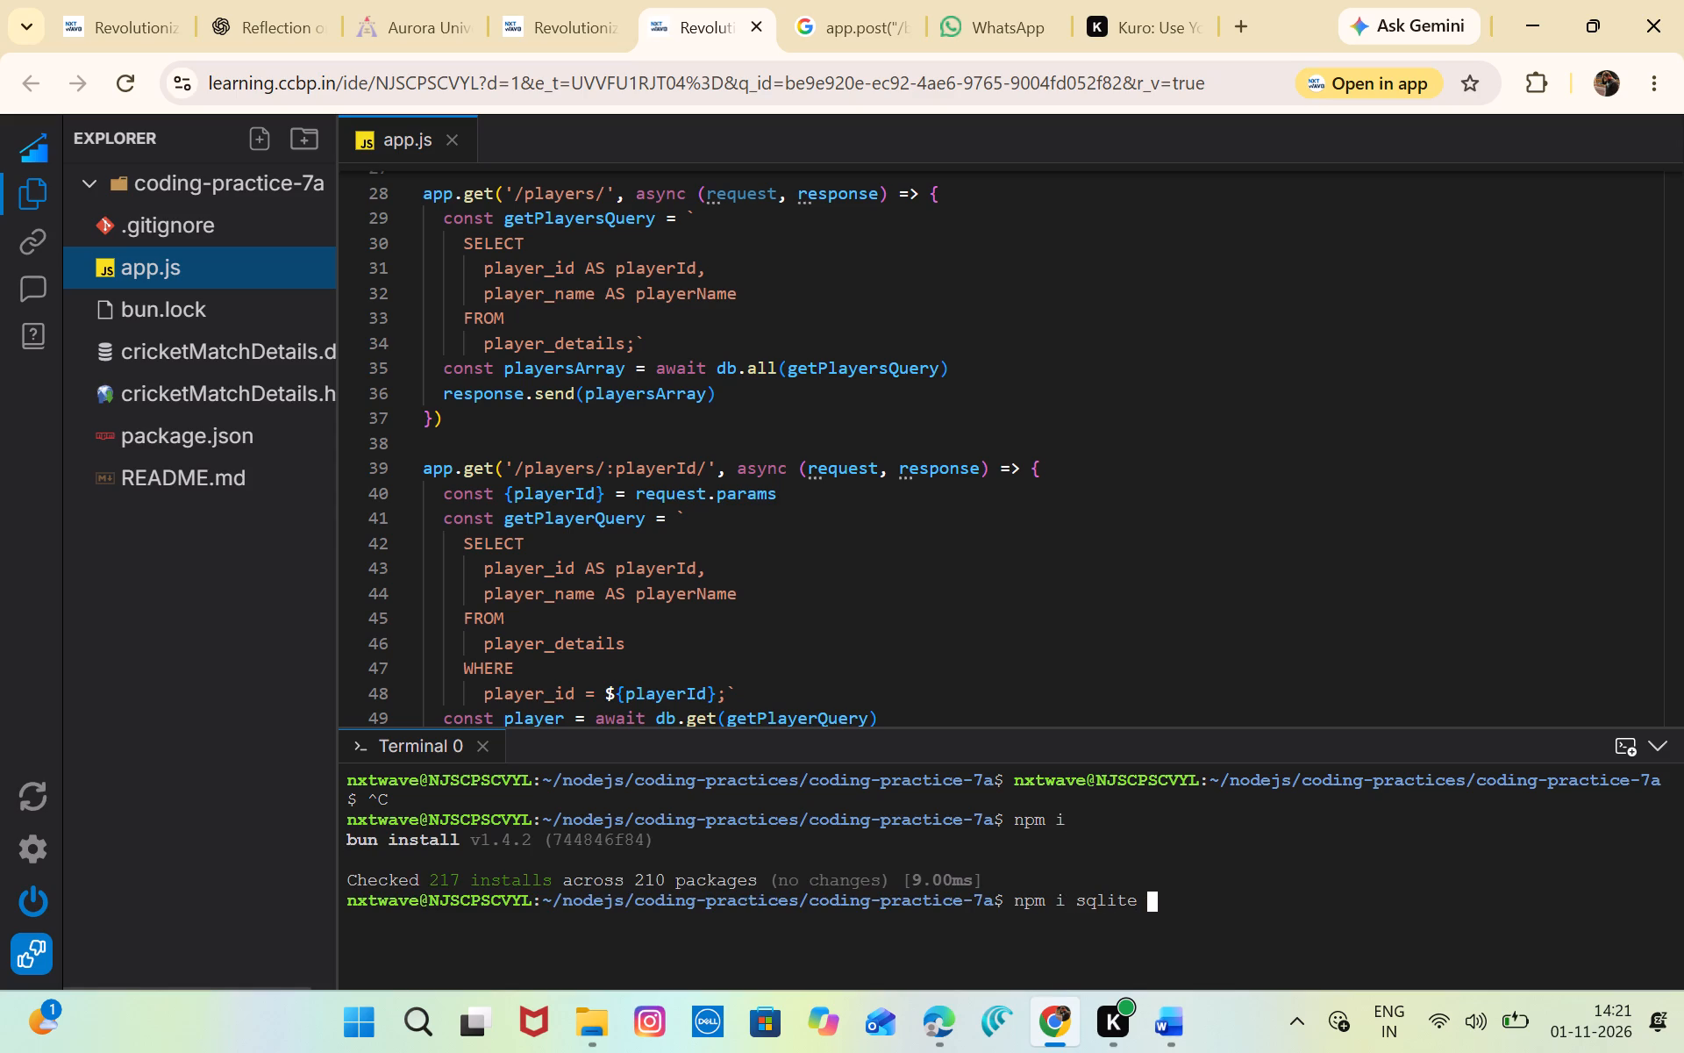
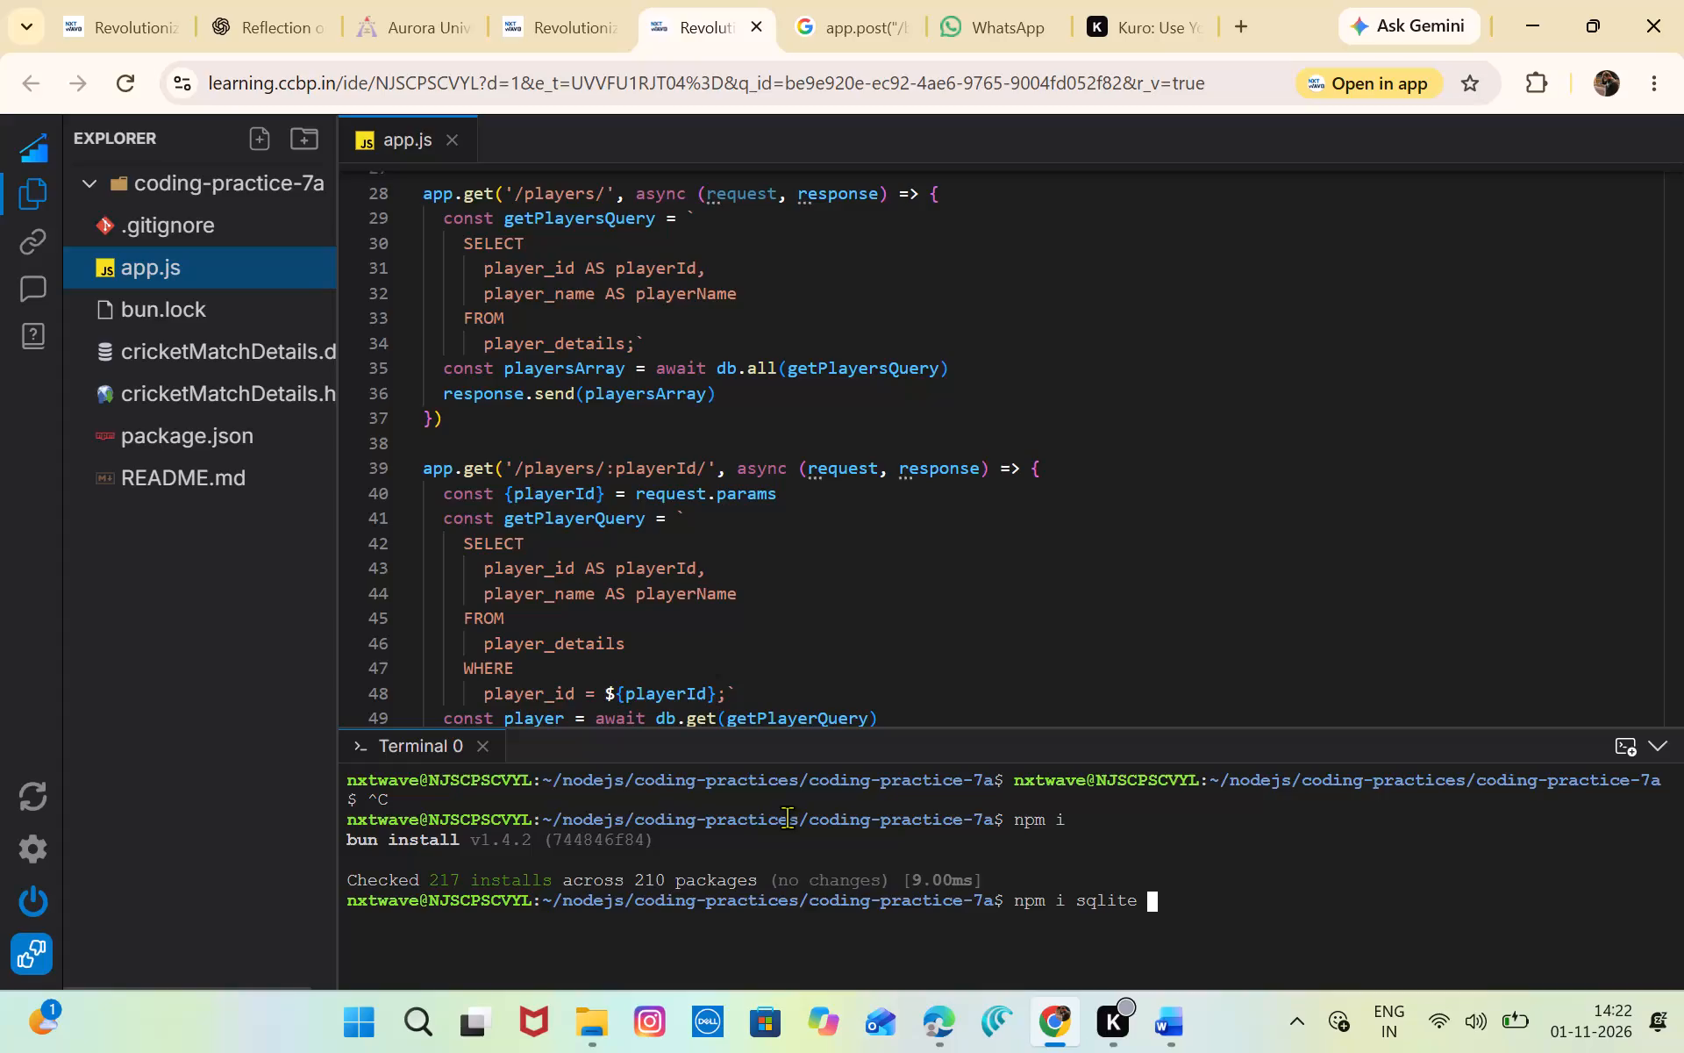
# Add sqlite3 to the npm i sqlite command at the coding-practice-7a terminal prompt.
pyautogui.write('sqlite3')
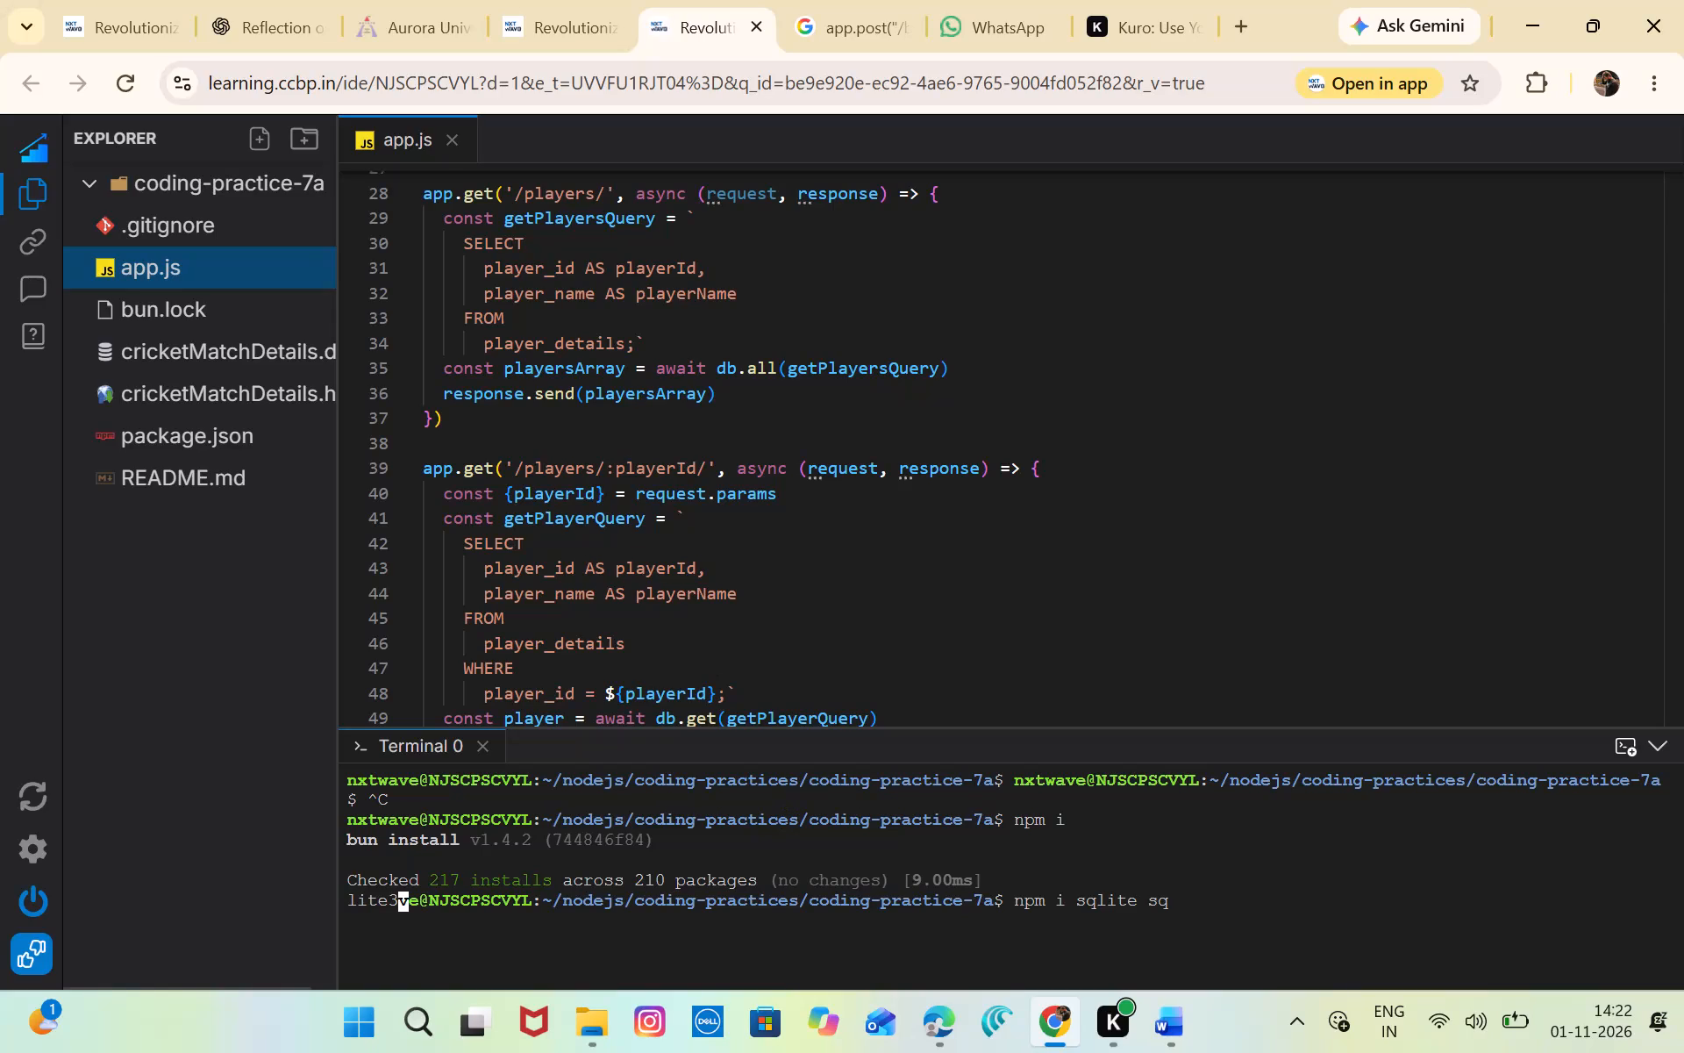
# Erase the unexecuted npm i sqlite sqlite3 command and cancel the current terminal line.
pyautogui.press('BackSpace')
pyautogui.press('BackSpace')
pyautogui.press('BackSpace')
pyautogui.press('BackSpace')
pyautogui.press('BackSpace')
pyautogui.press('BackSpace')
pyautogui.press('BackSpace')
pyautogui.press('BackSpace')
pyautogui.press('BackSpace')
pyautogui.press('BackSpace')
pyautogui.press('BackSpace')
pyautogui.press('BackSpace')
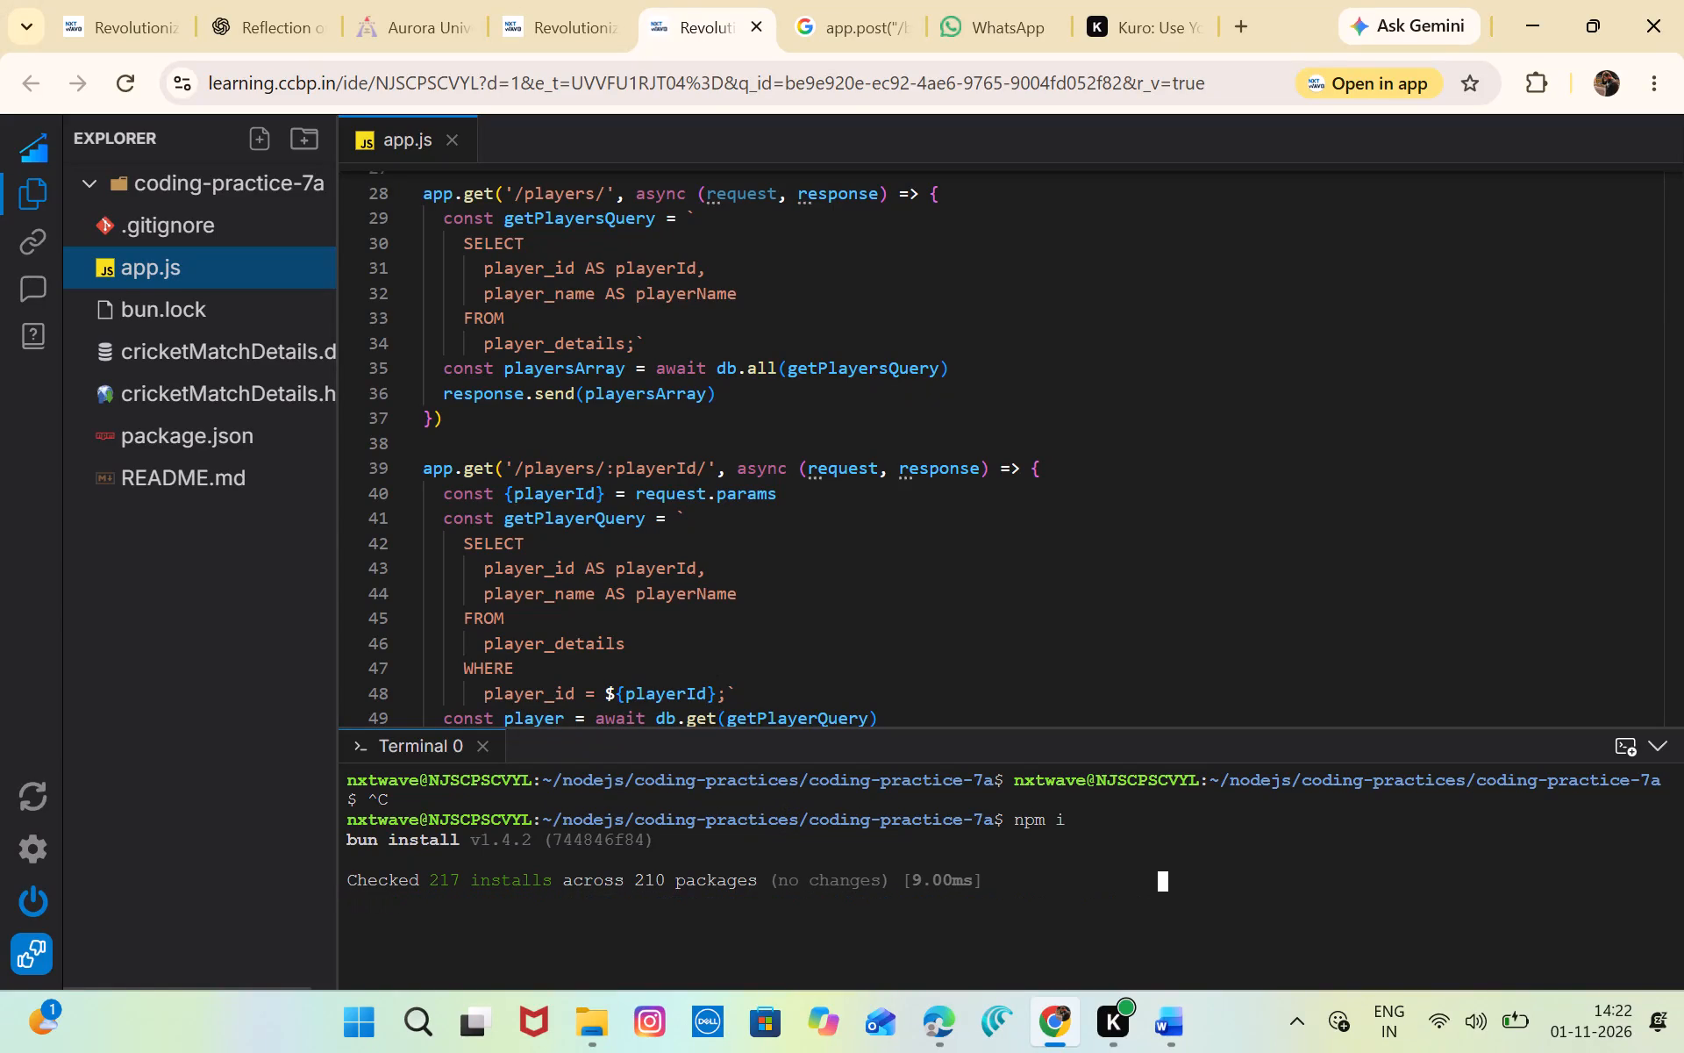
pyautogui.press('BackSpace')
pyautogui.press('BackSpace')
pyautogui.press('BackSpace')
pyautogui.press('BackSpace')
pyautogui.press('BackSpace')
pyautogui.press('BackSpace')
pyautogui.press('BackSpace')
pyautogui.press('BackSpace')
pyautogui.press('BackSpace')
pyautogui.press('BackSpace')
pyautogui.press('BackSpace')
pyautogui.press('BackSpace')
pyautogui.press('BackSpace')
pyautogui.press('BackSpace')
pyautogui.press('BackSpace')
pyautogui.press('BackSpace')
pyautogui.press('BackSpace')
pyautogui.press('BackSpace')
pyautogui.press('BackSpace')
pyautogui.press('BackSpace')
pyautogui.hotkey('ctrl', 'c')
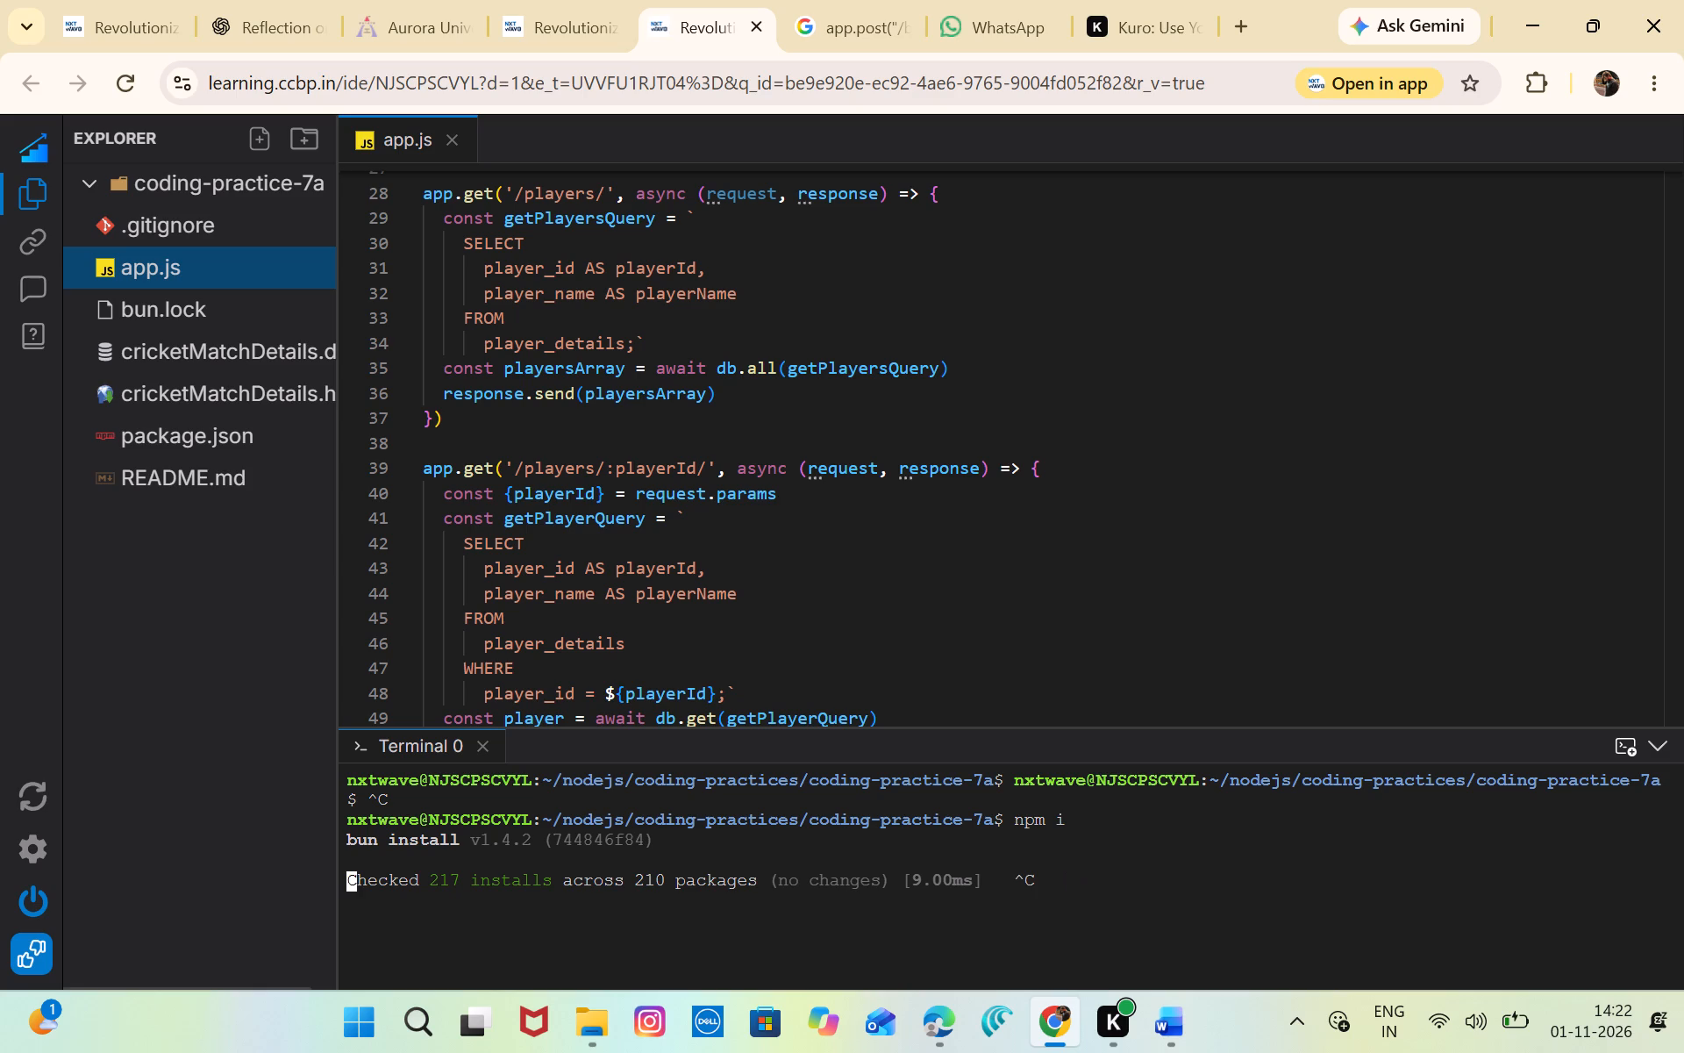
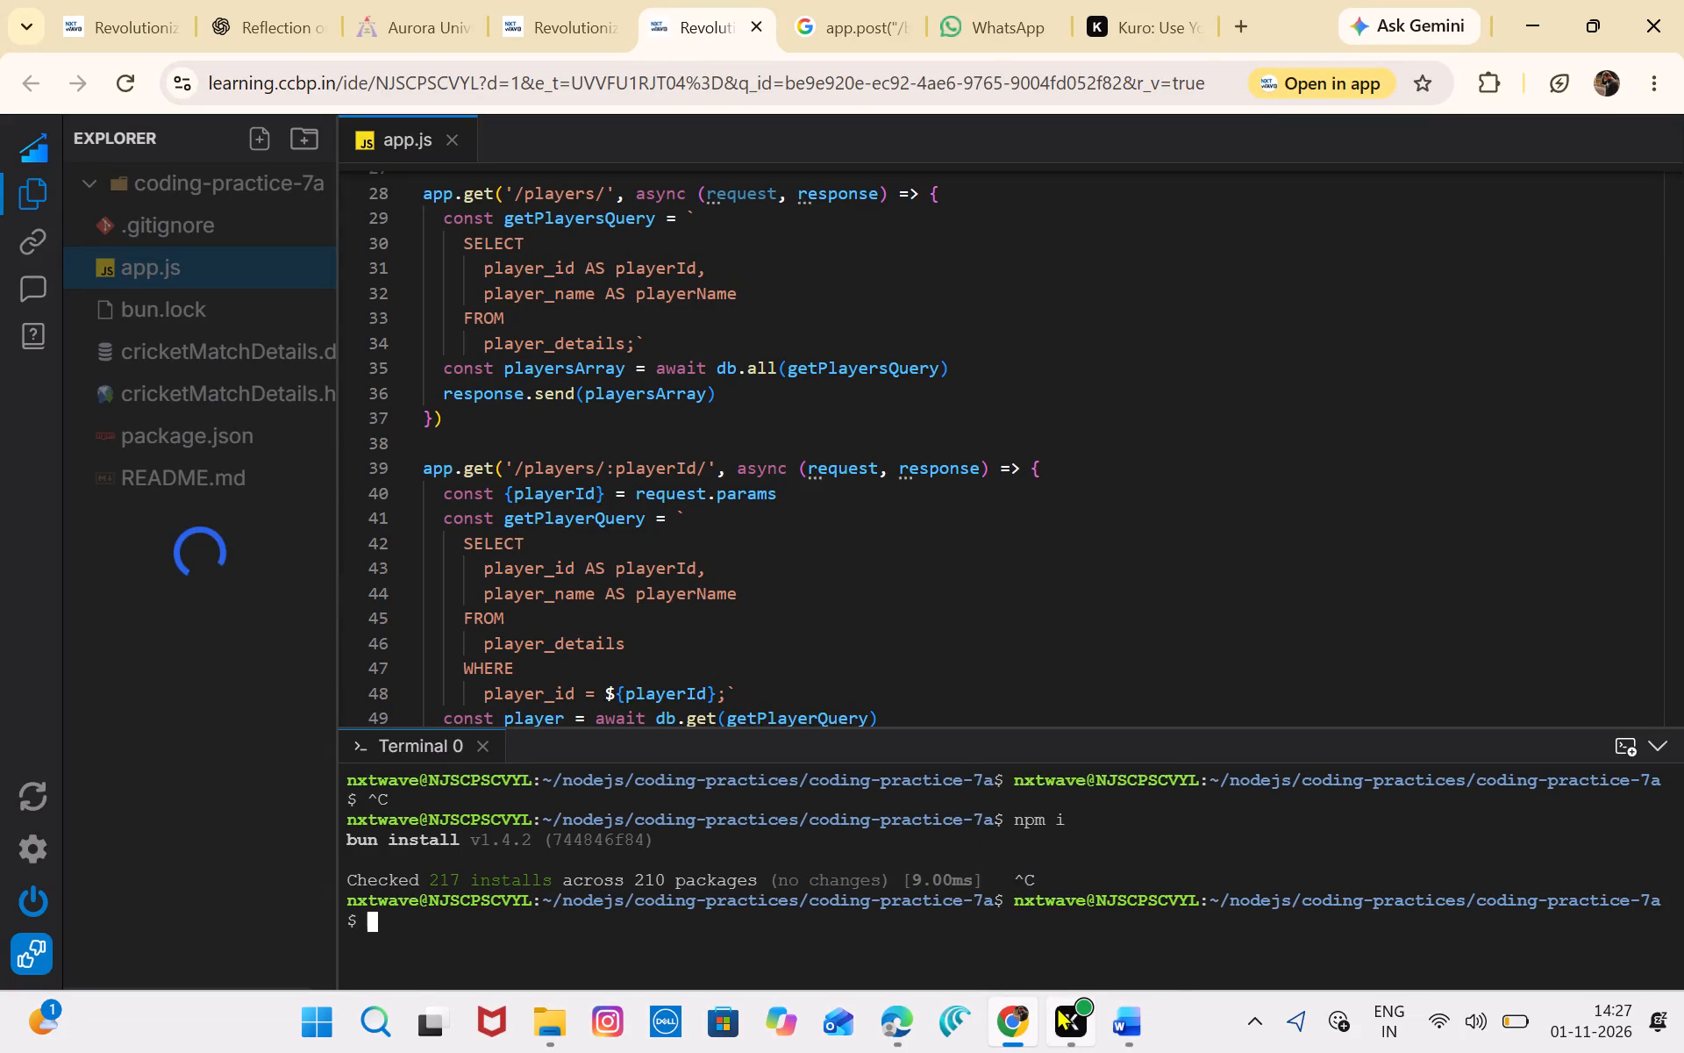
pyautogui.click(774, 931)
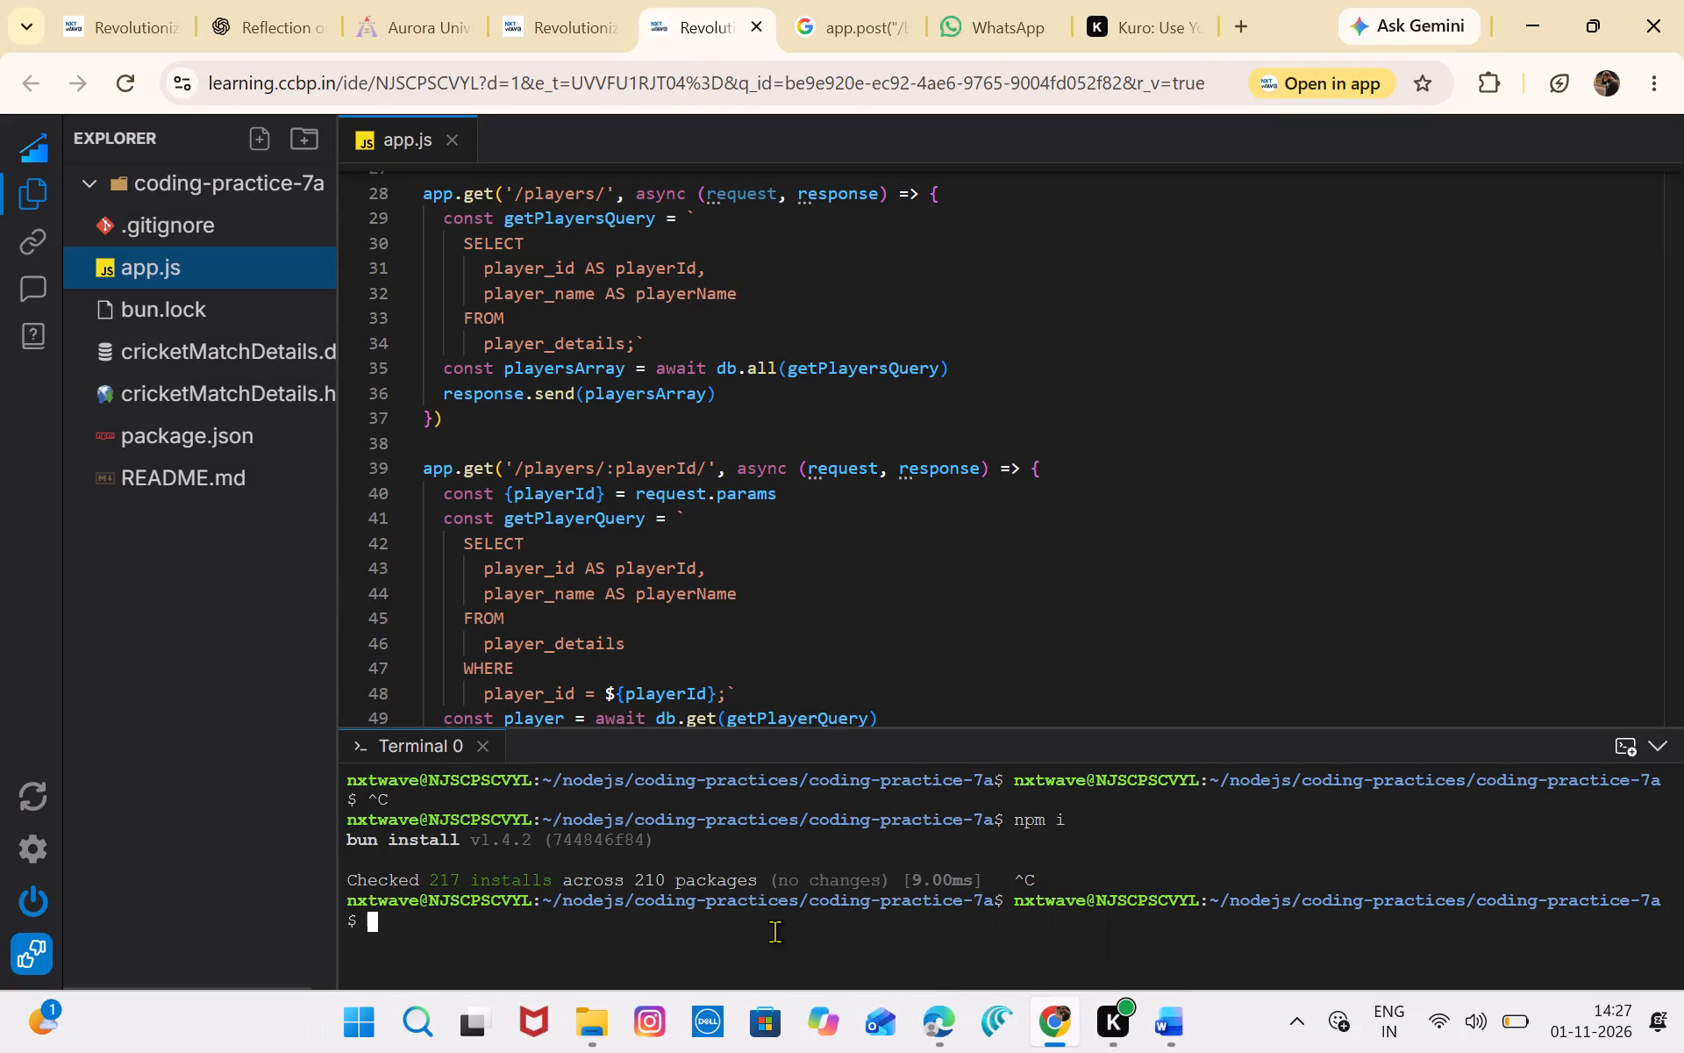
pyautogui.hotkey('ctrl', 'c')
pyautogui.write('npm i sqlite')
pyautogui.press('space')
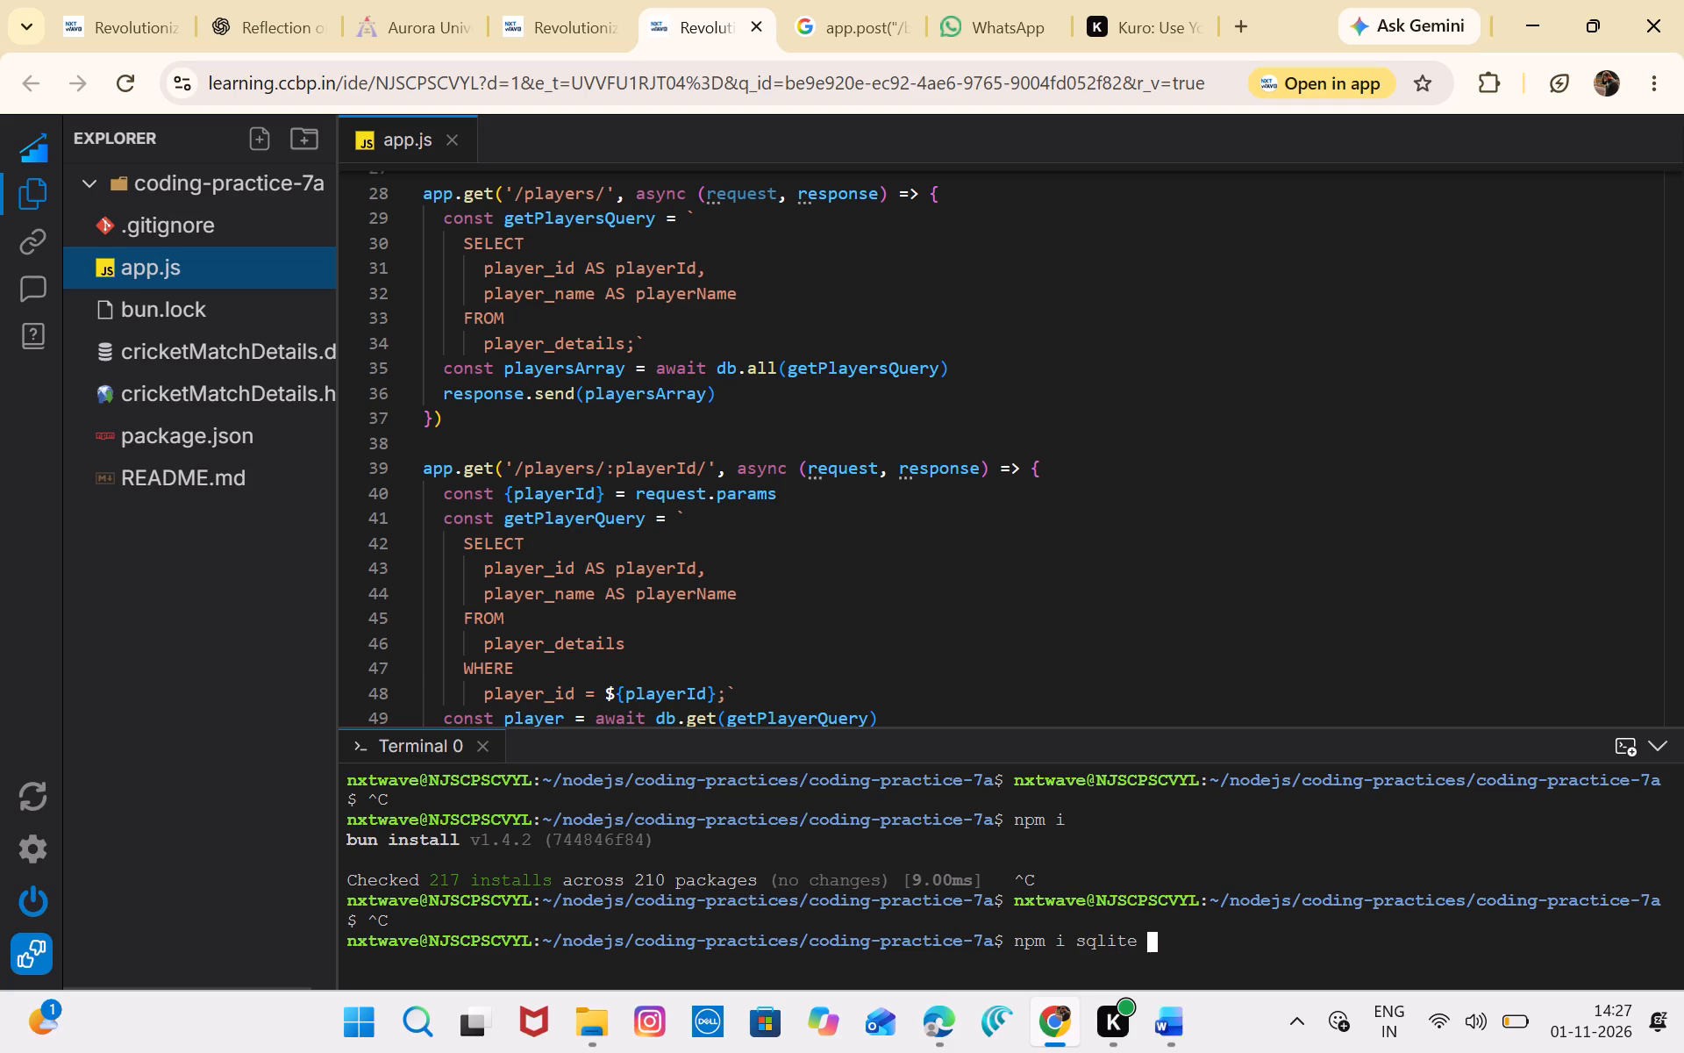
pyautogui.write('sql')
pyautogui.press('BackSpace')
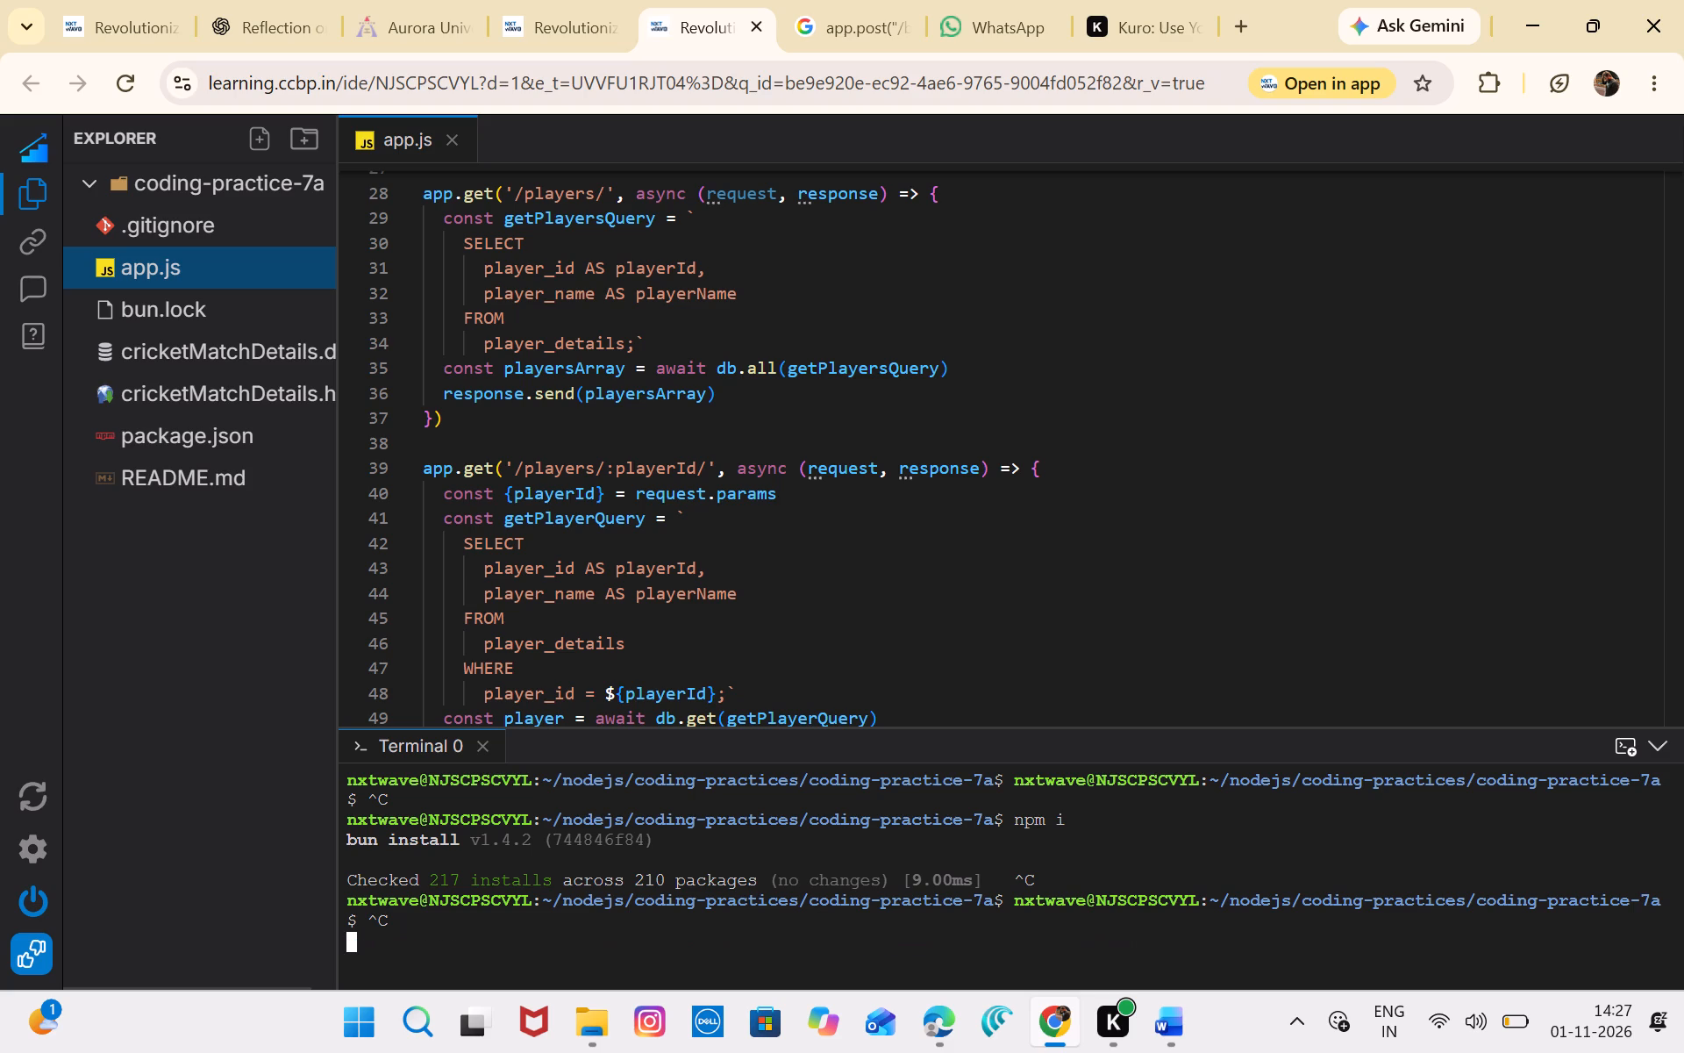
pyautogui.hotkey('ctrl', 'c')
# Install the sqlite package and the sqlite3 package with separate npm i commands in the coding-practice-7a terminal.
pyautogui.write('npm i sqlite')
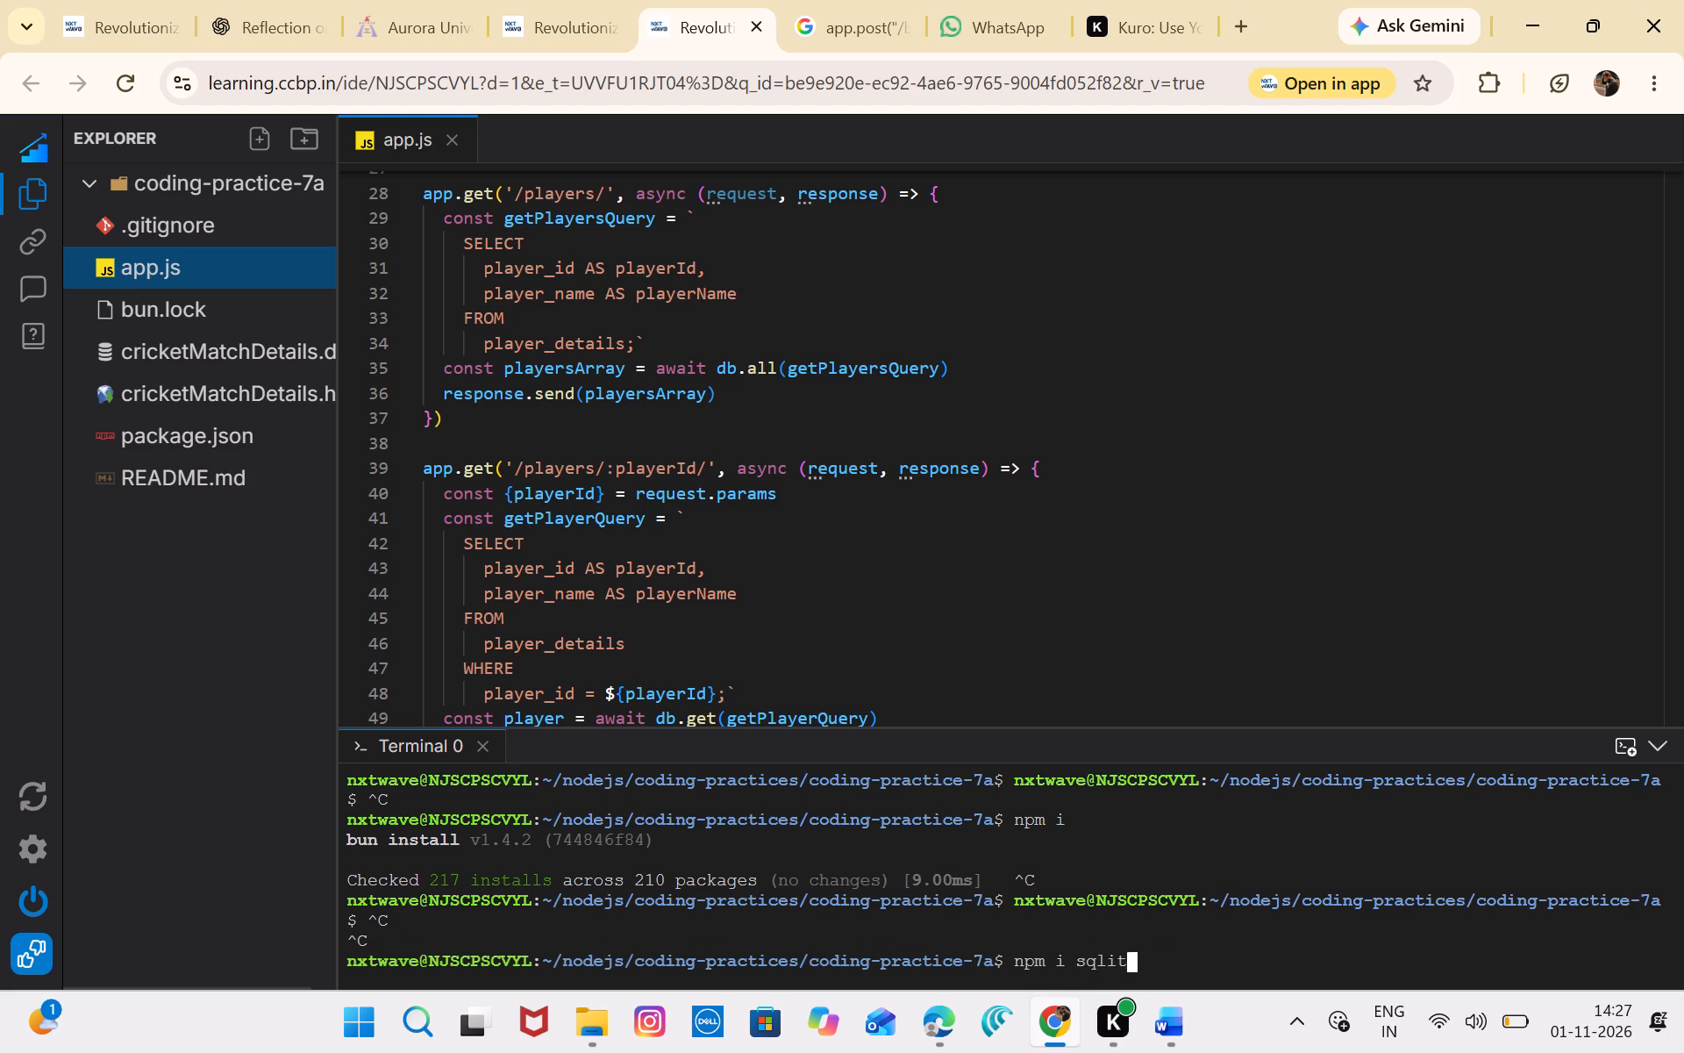
pyautogui.press('Return')
pyautogui.write('npm i d')
pyautogui.press('BackSpace')
pyautogui.write('sqlite3')
pyautogui.press('Return')
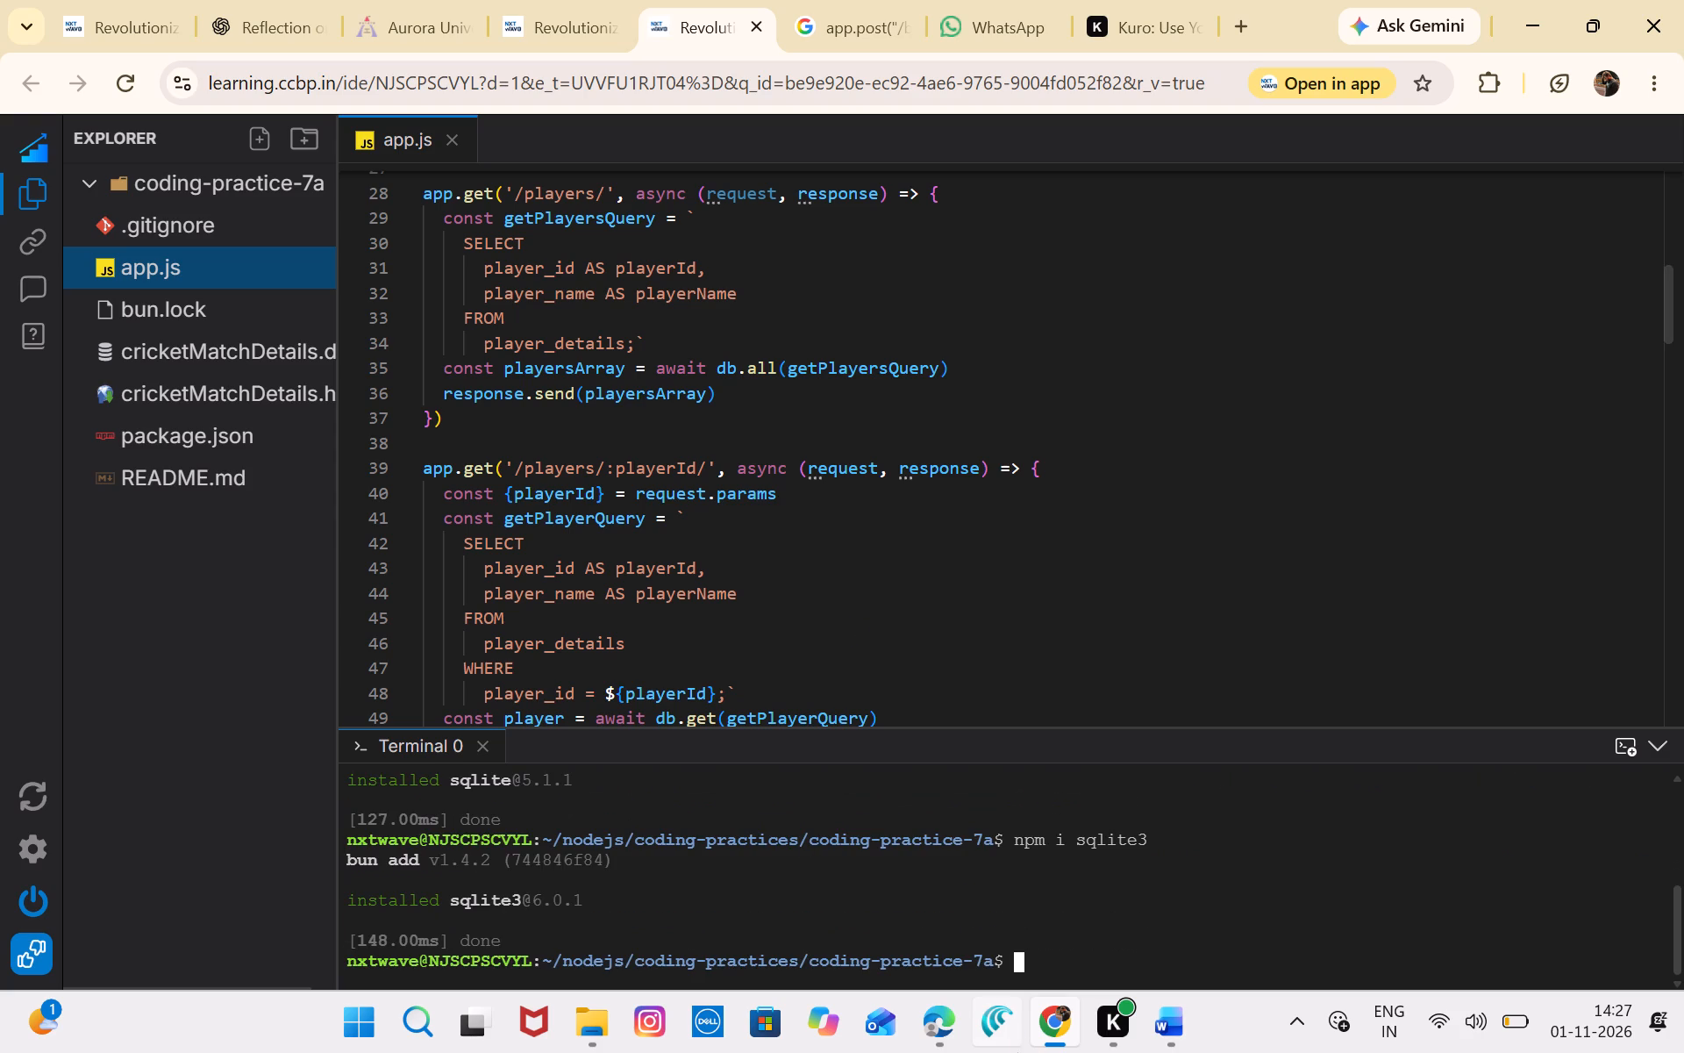
# Copy the submit command from the Player Match Scores question page and run ccbp submit NJSCPSCVYL in the project terminal.
pyautogui.hotkey('ctrl', 'shift', 'v')
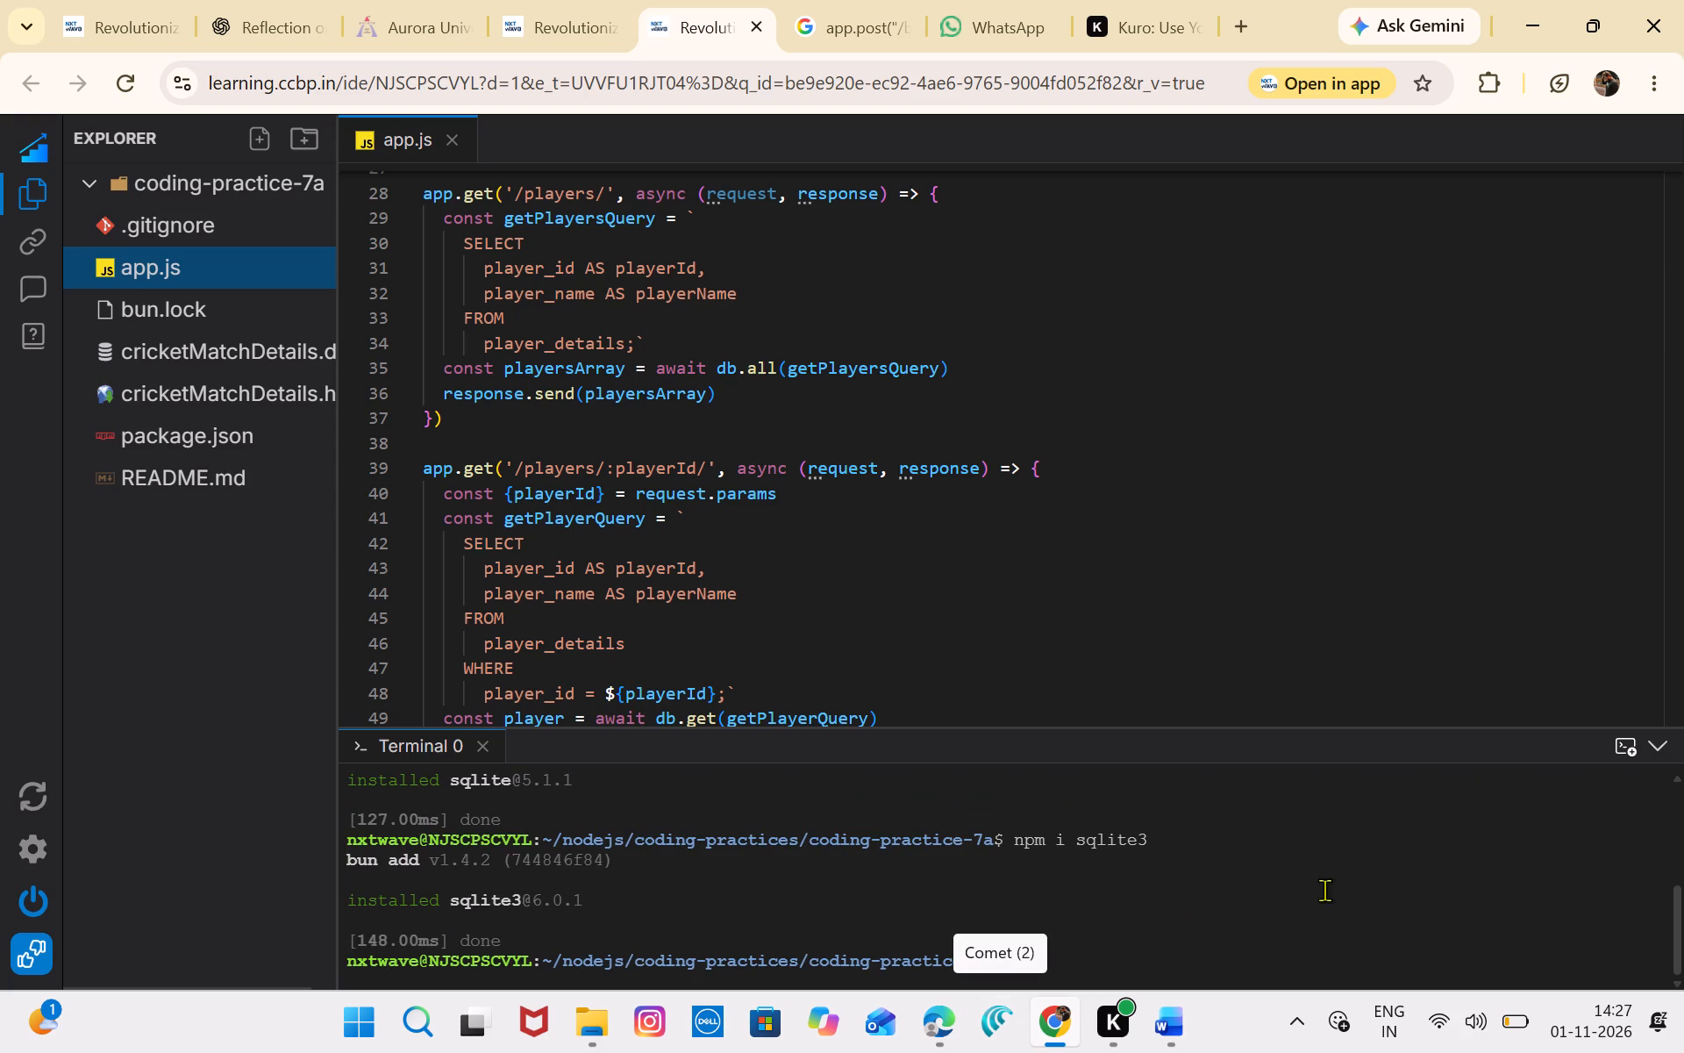
pyautogui.click(1204, 921)
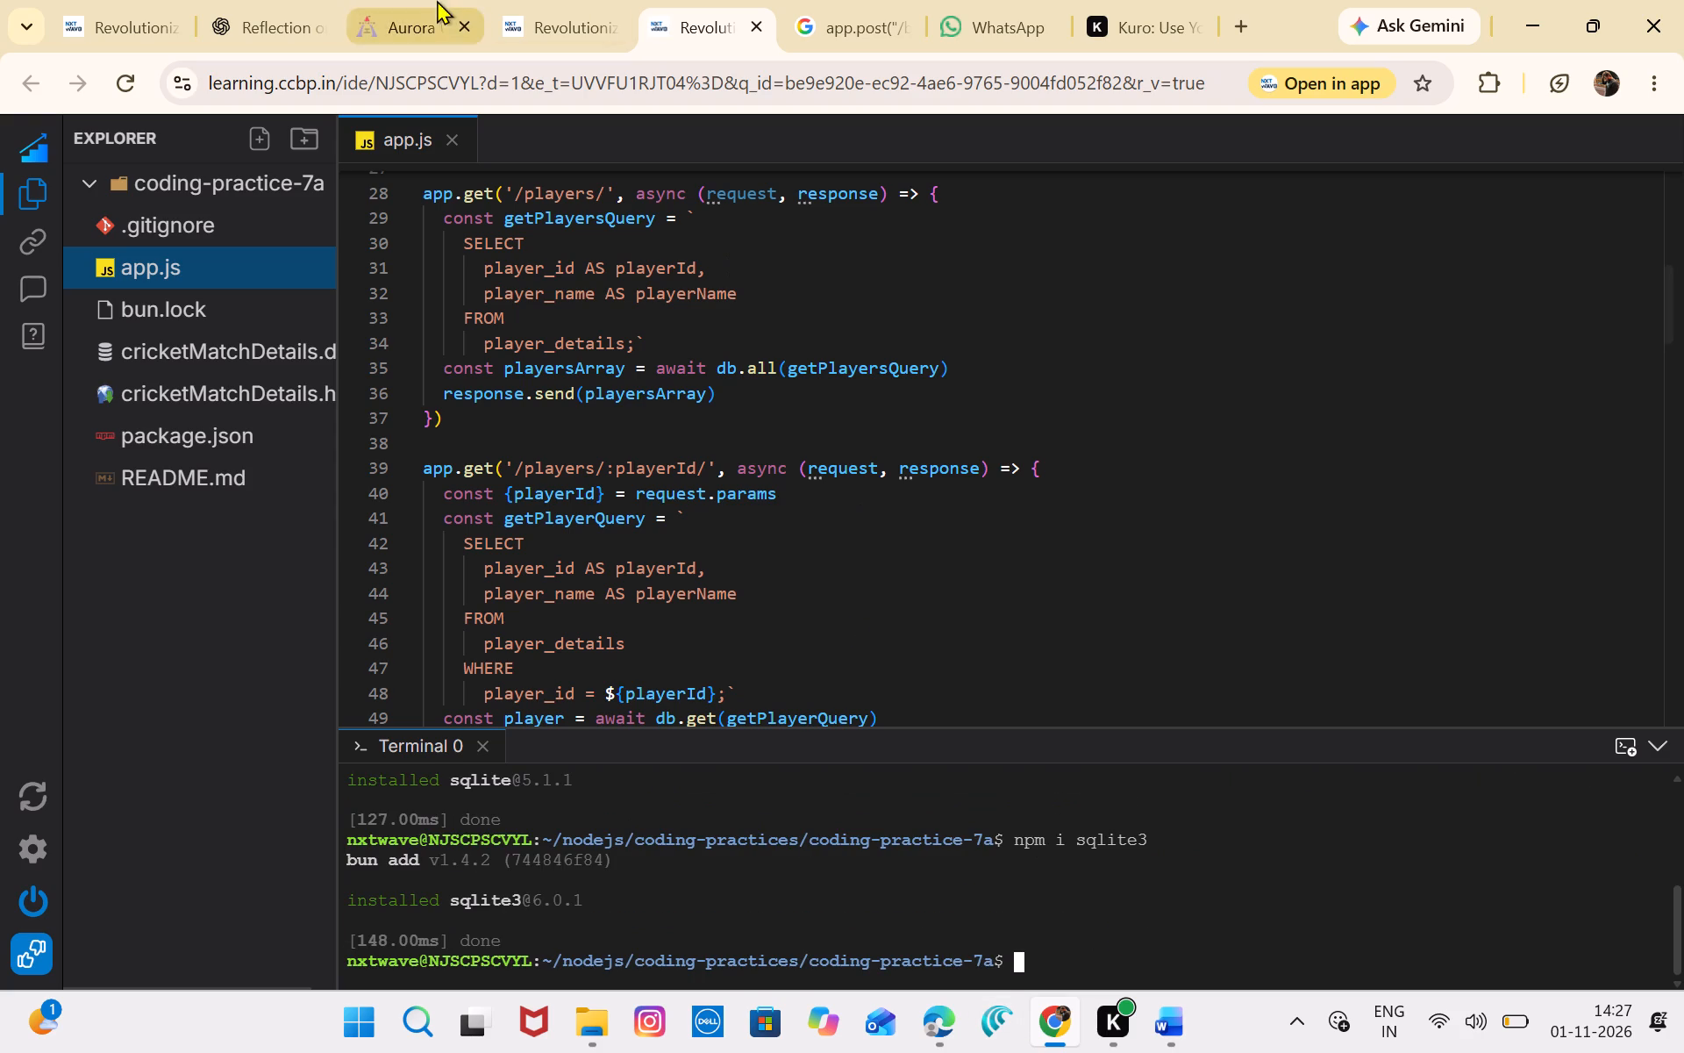
pyautogui.click(582, 10)
pyautogui.click(1549, 728)
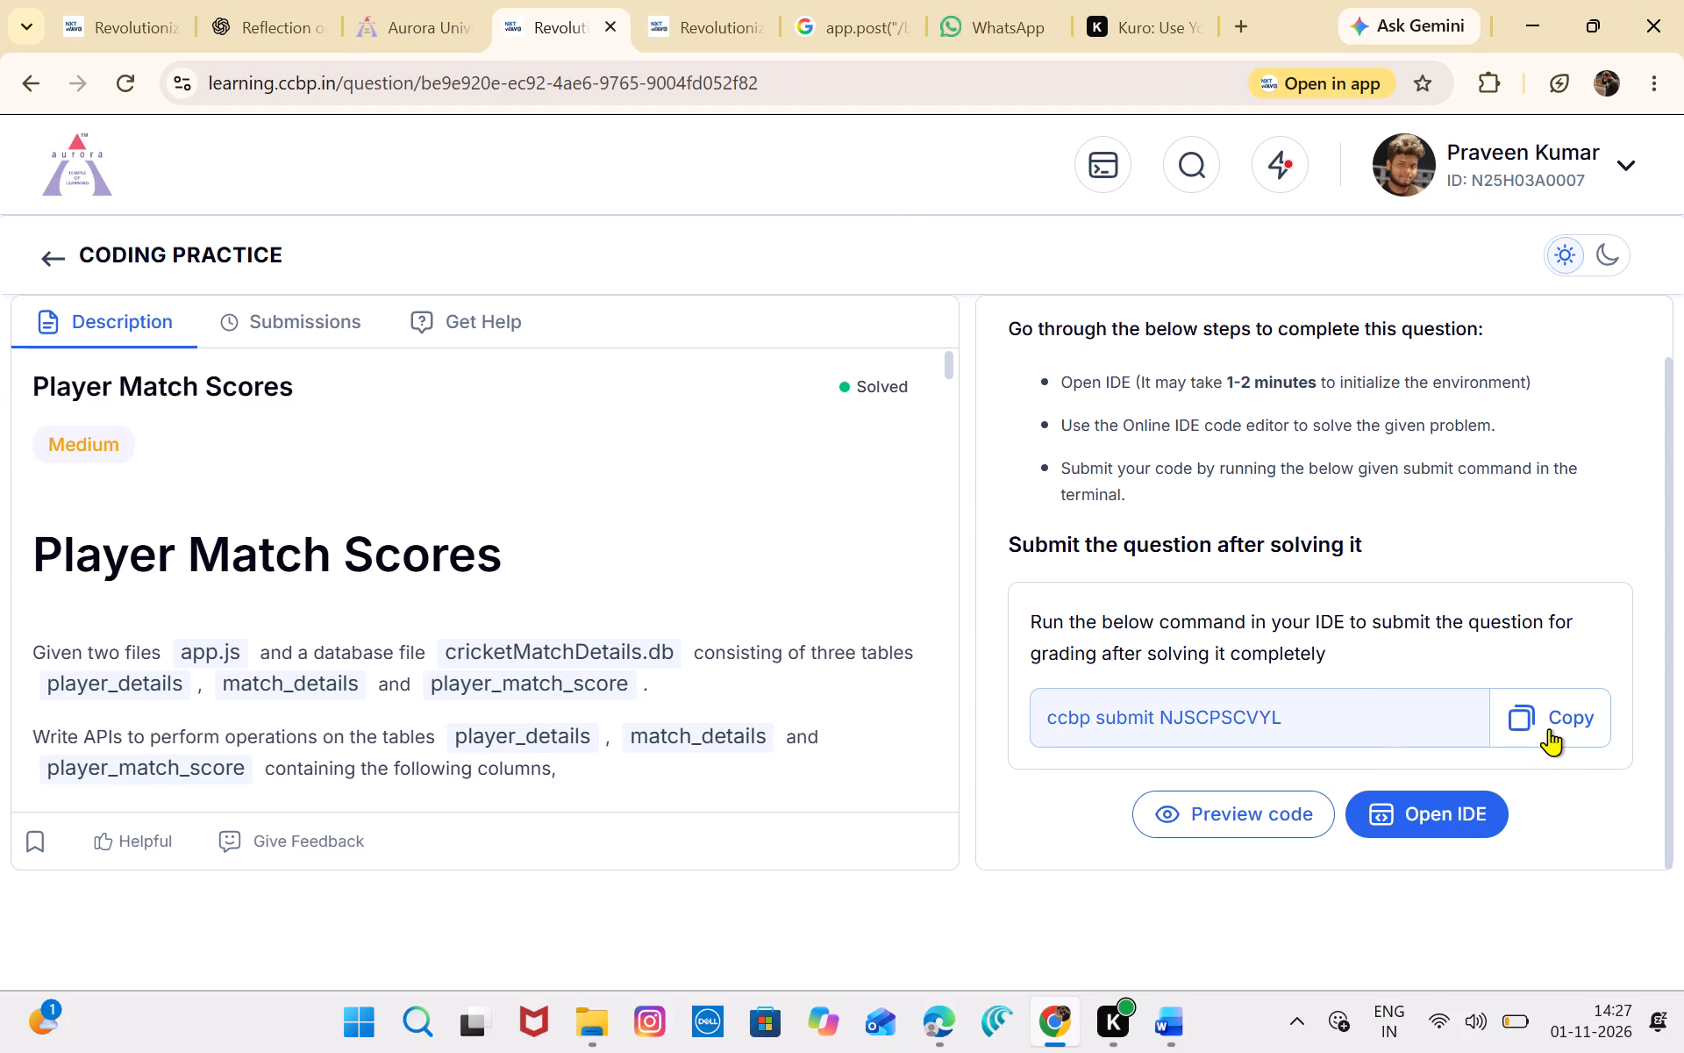
pyautogui.click(810, 31)
pyautogui.click(706, 6)
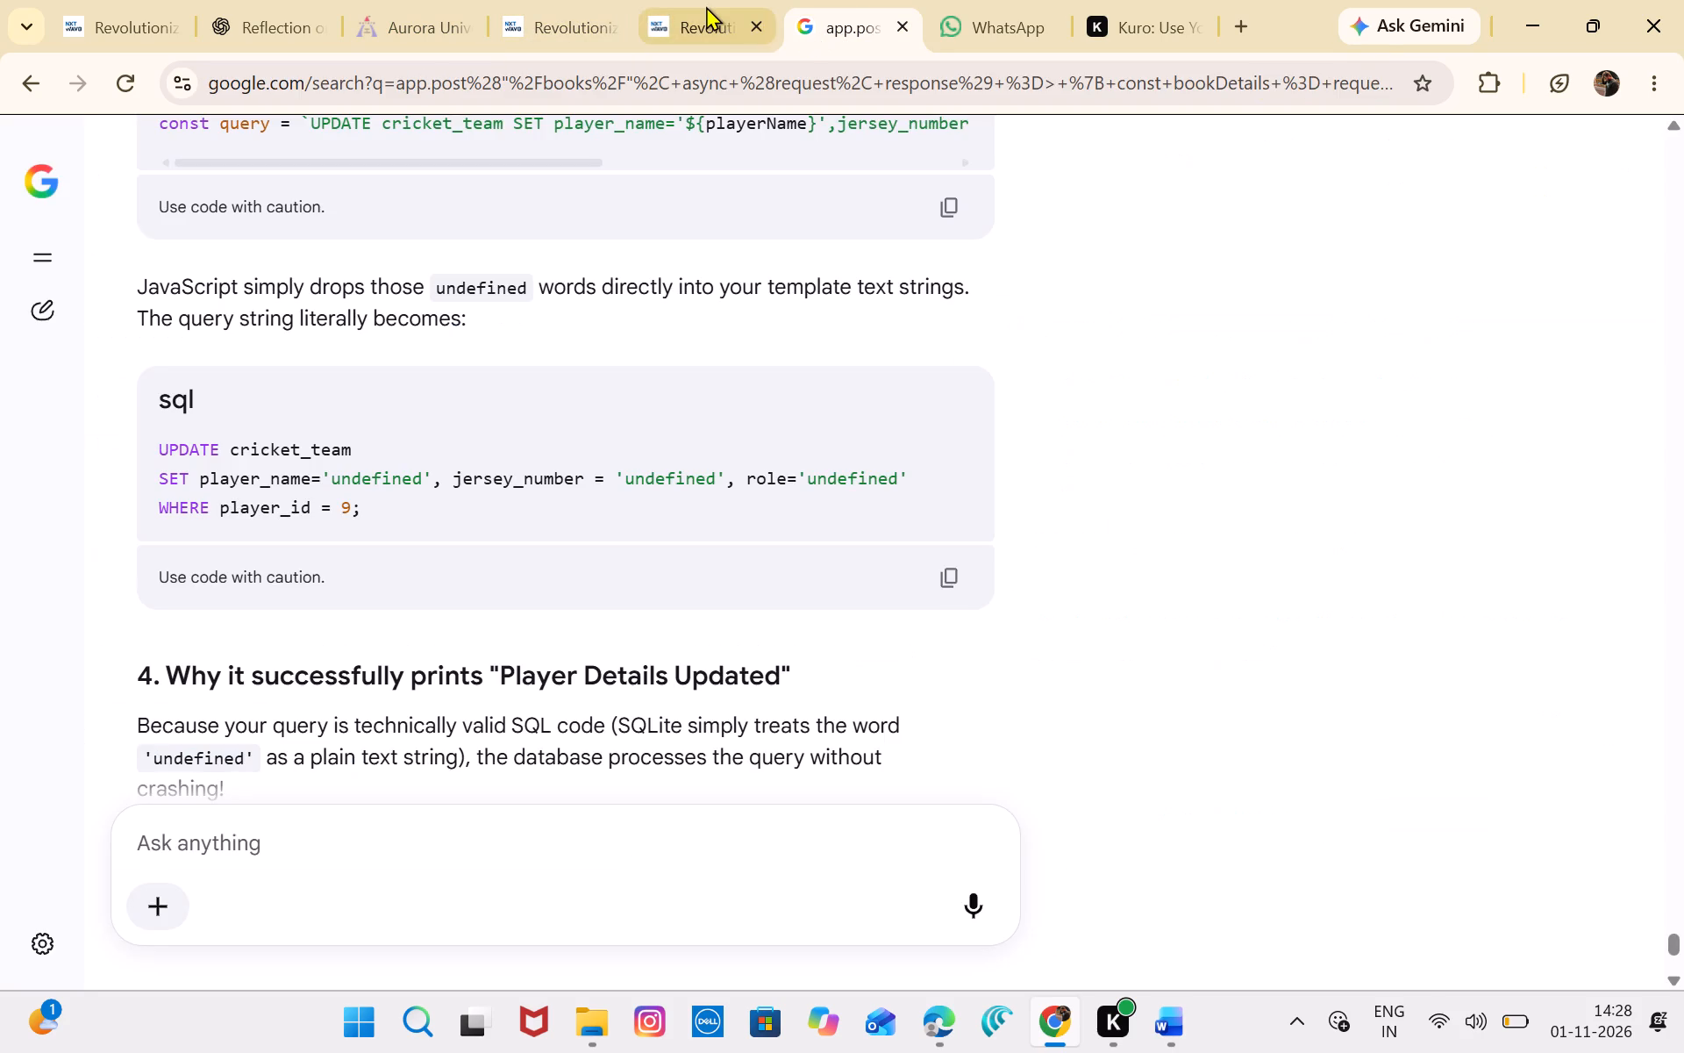
pyautogui.hotkey('ctrl', 'shift', 'v')
pyautogui.press('Return')
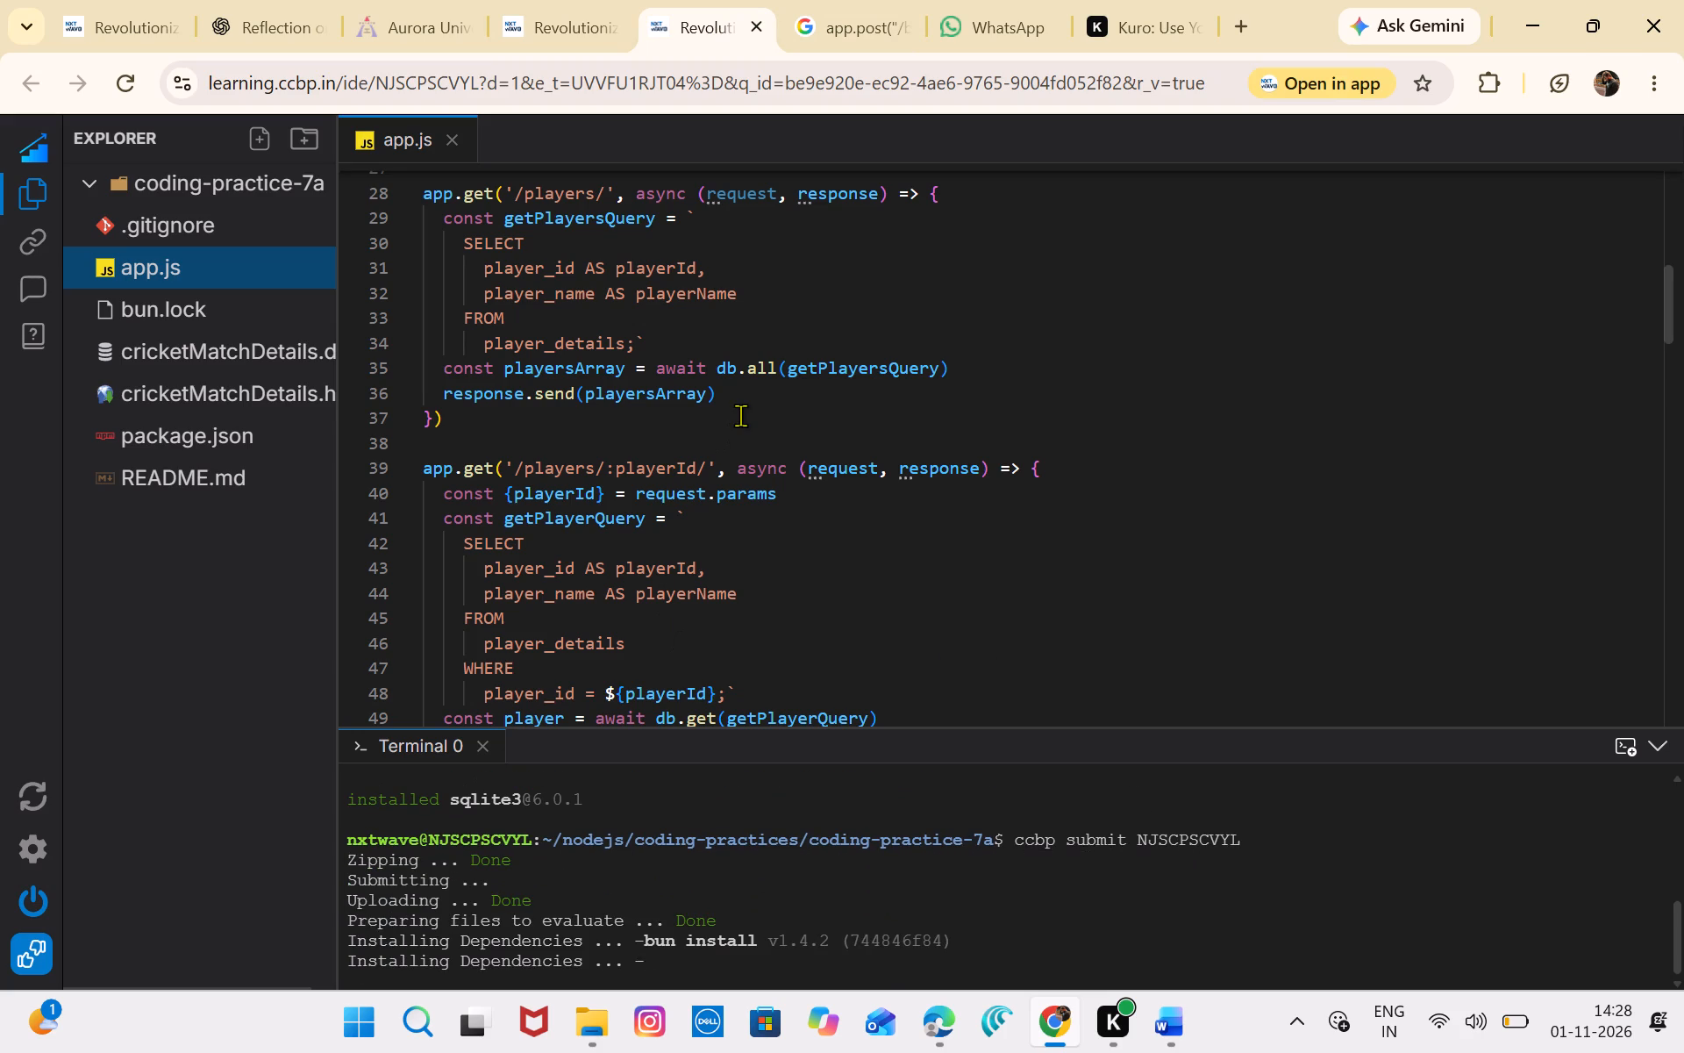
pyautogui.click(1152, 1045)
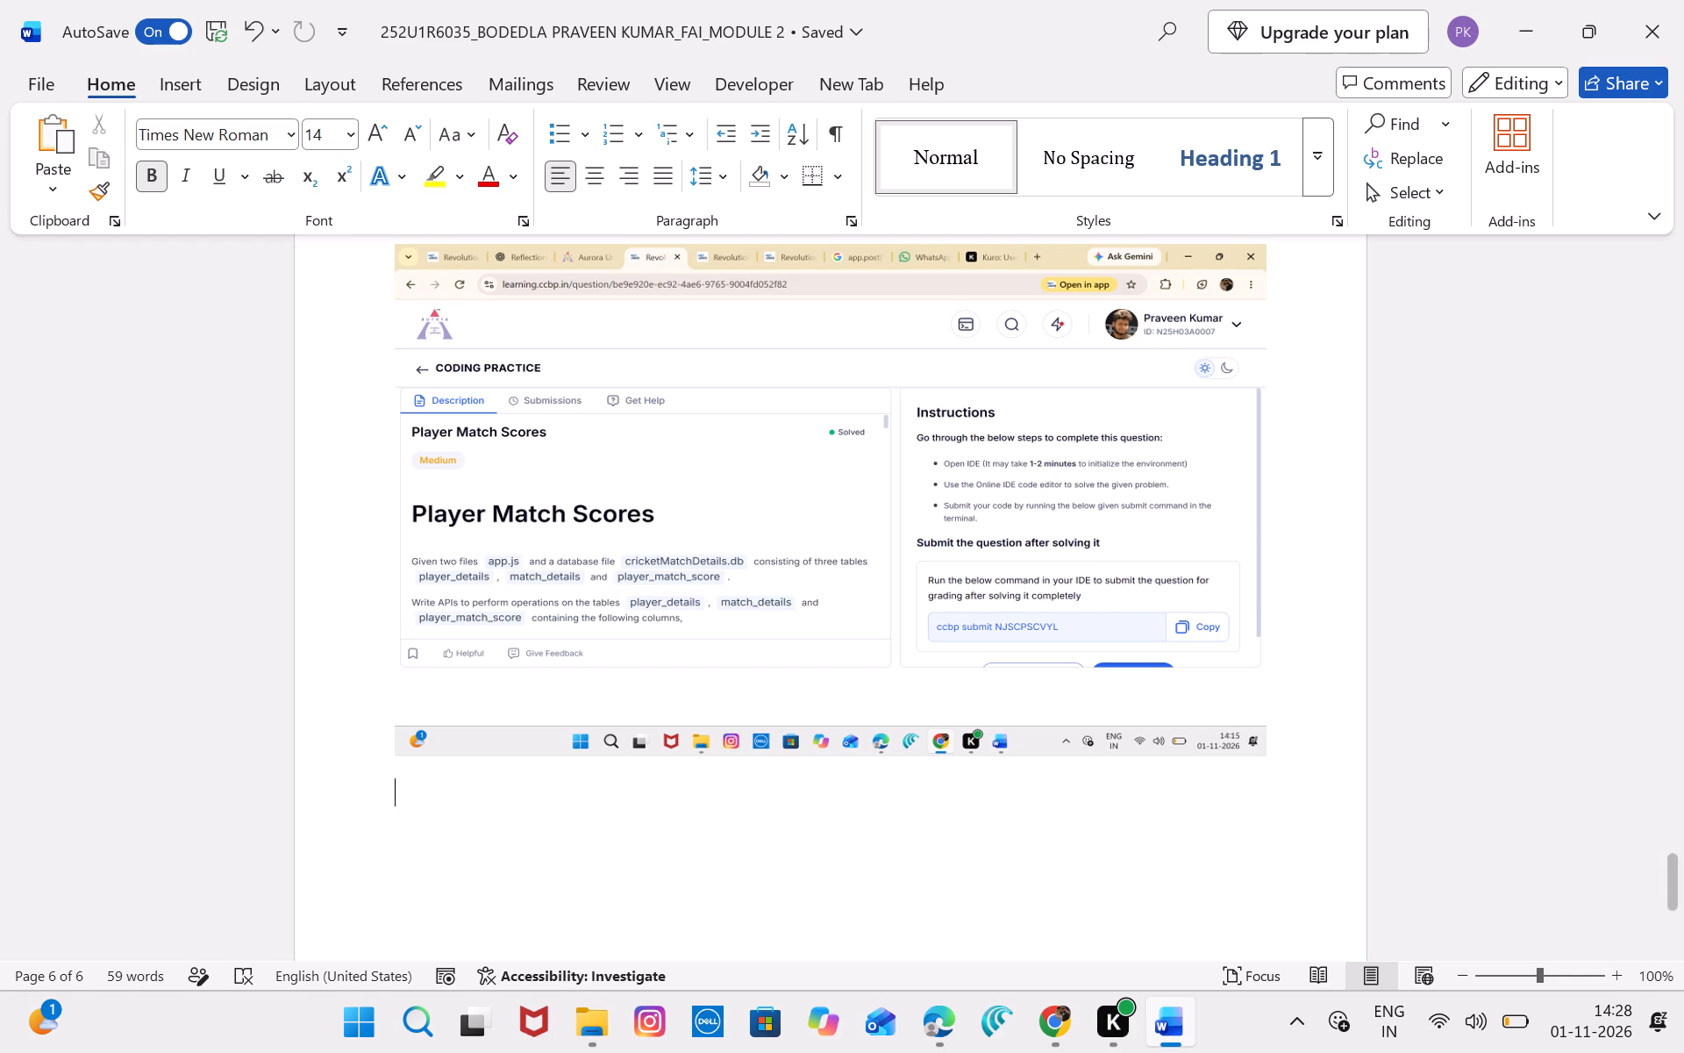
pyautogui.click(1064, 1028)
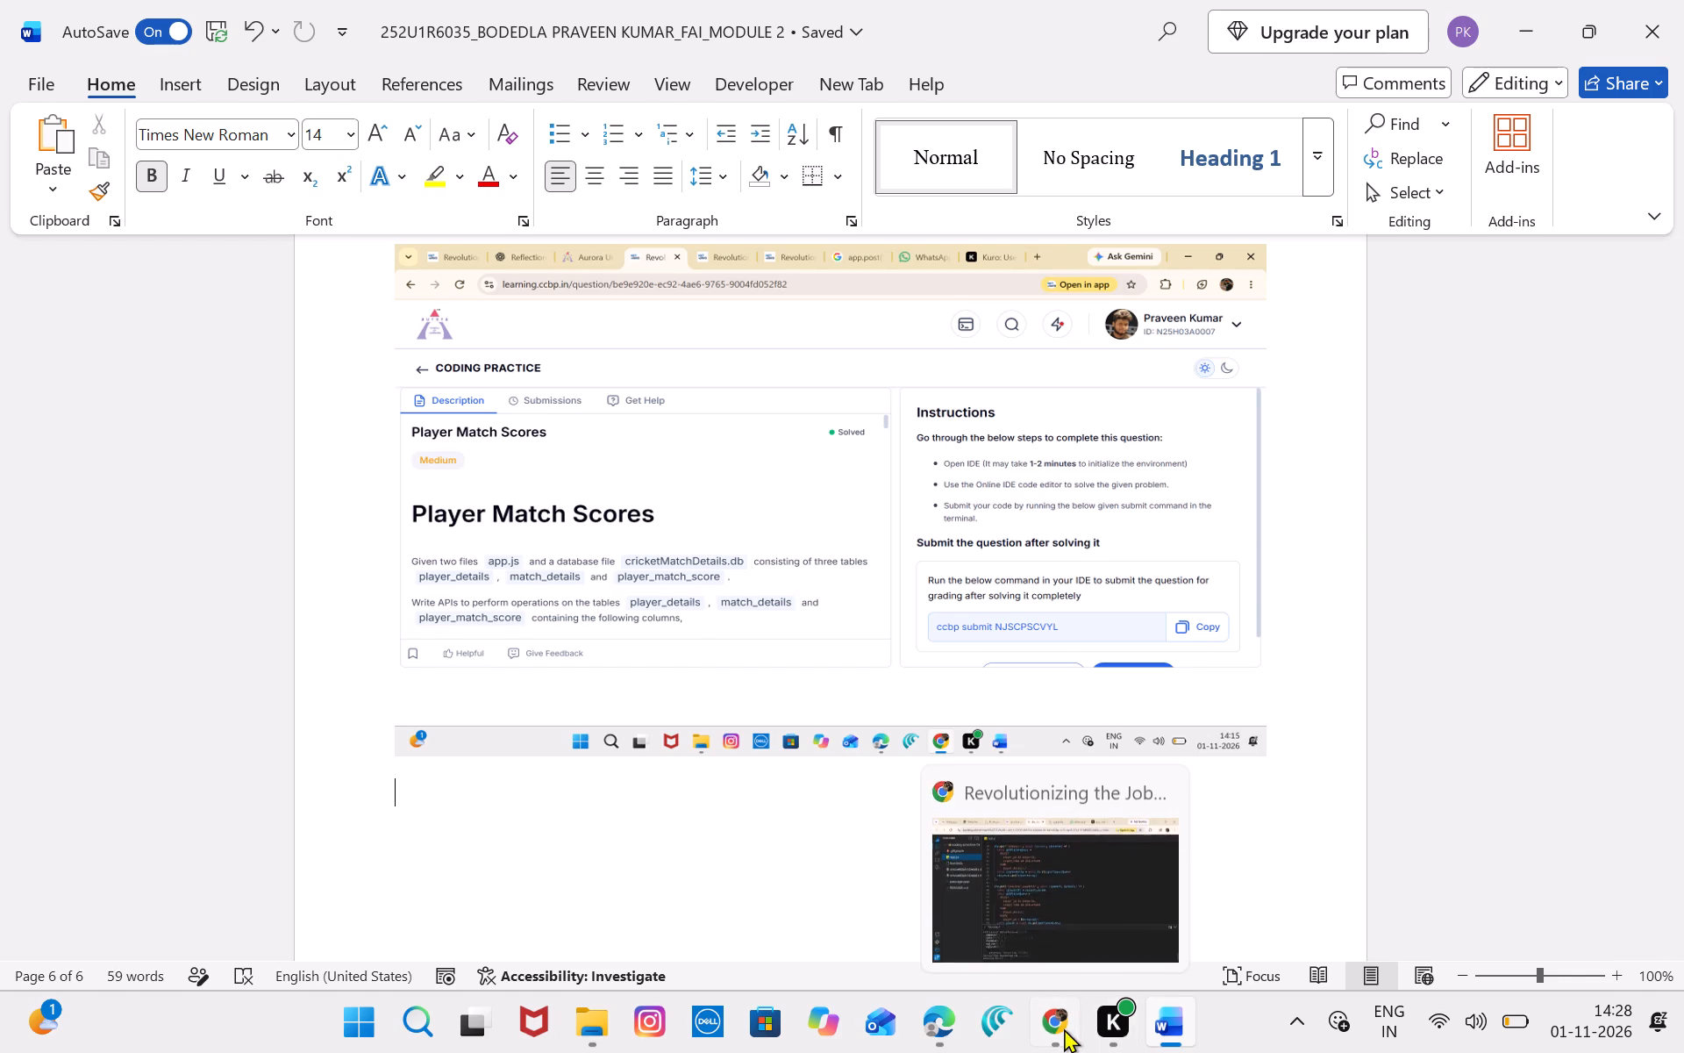
# Look through the app.js code, from the server setup to the player and match routes, for a section to capture.
pyautogui.scroll(4, 958, 403)
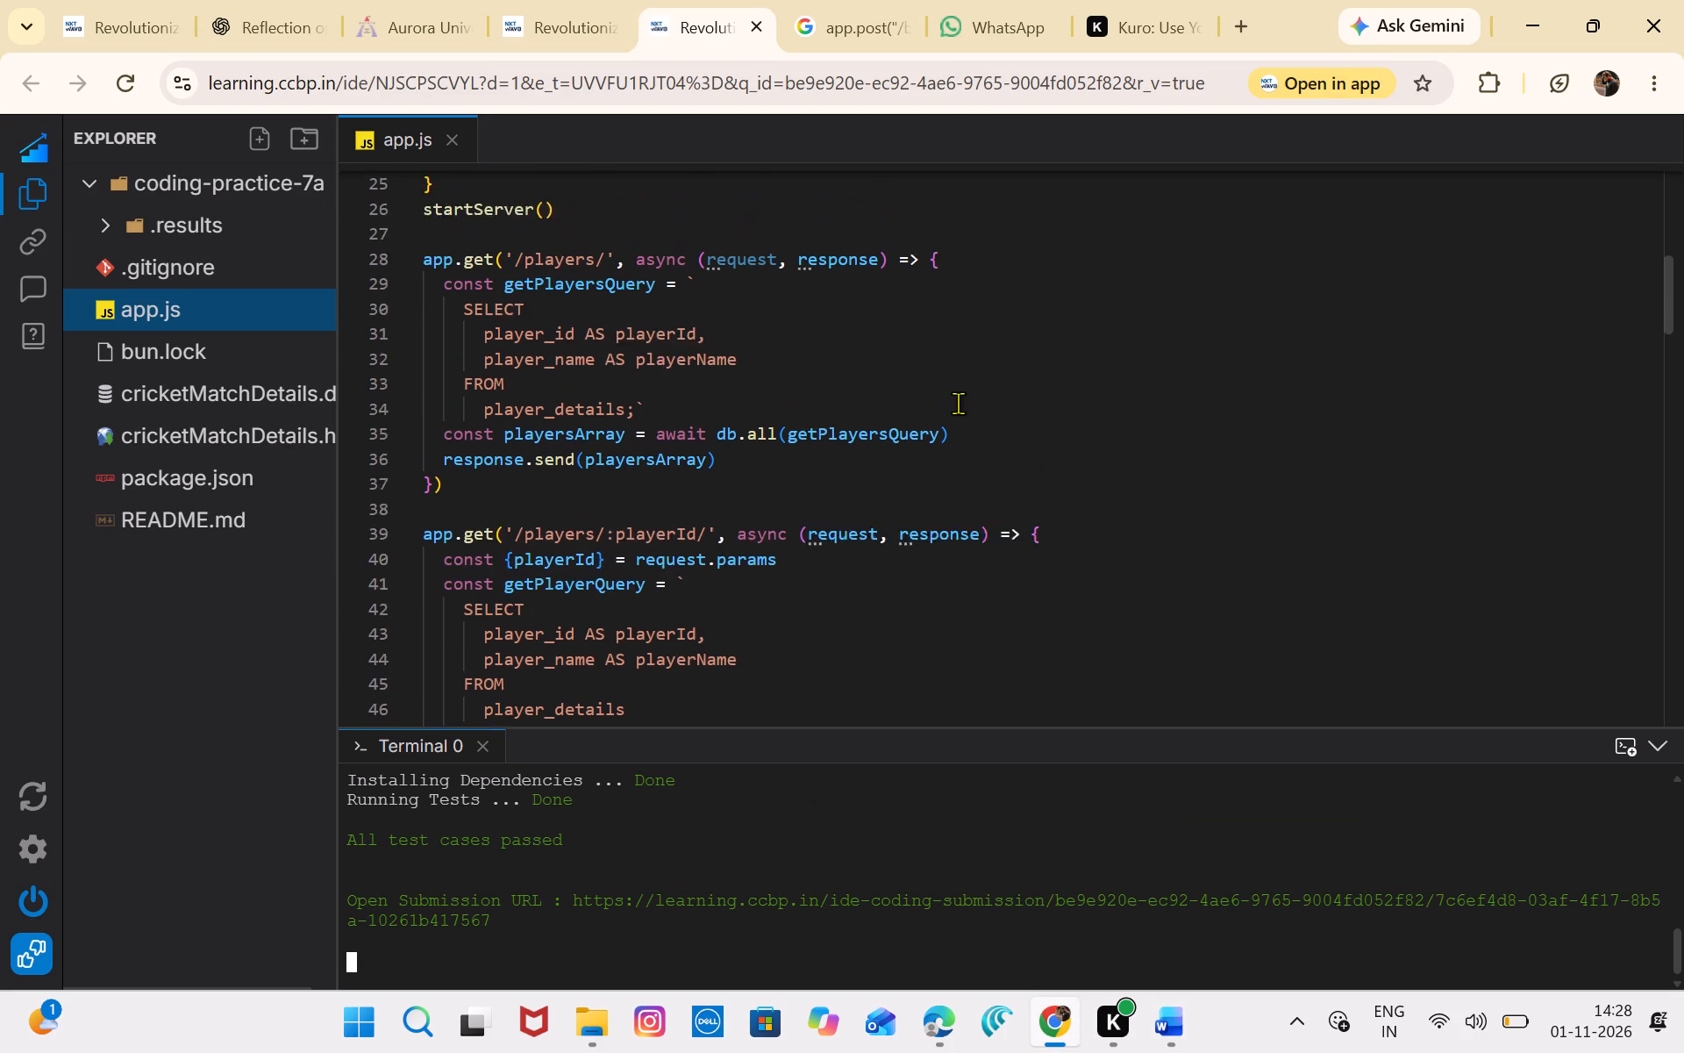
pyautogui.scroll(9, 958, 403)
pyautogui.scroll(-9, 958, 403)
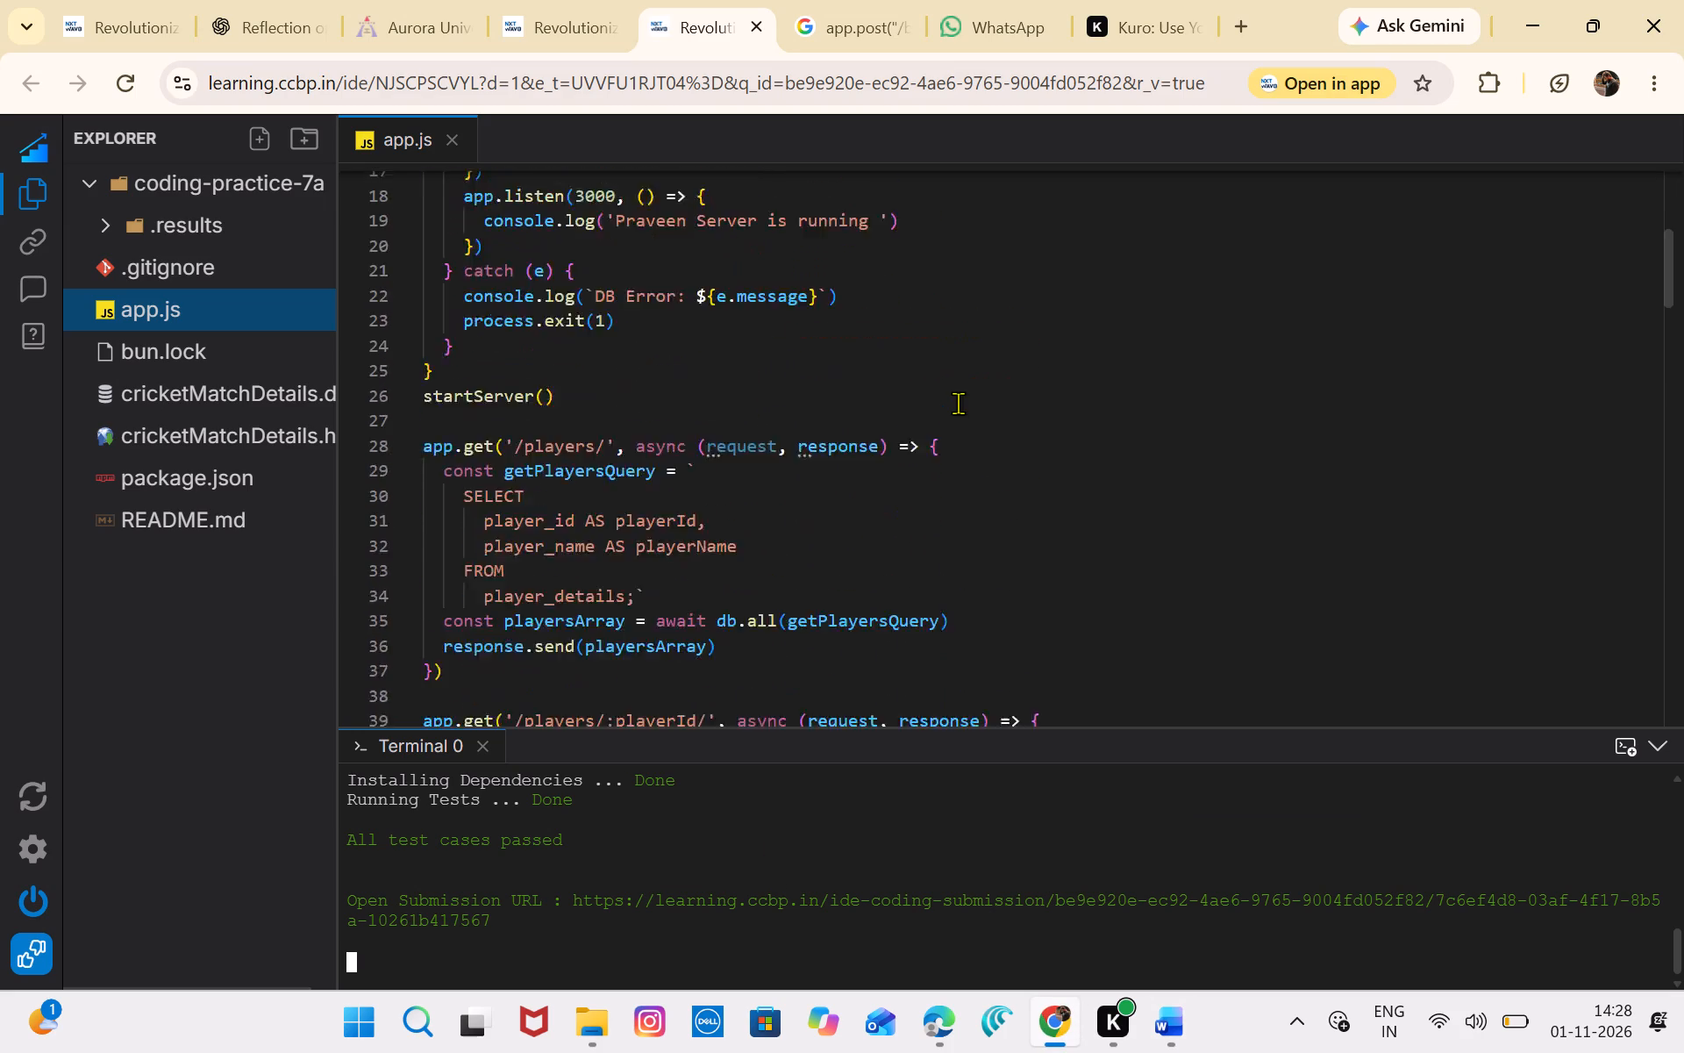
pyautogui.scroll(-7, 958, 403)
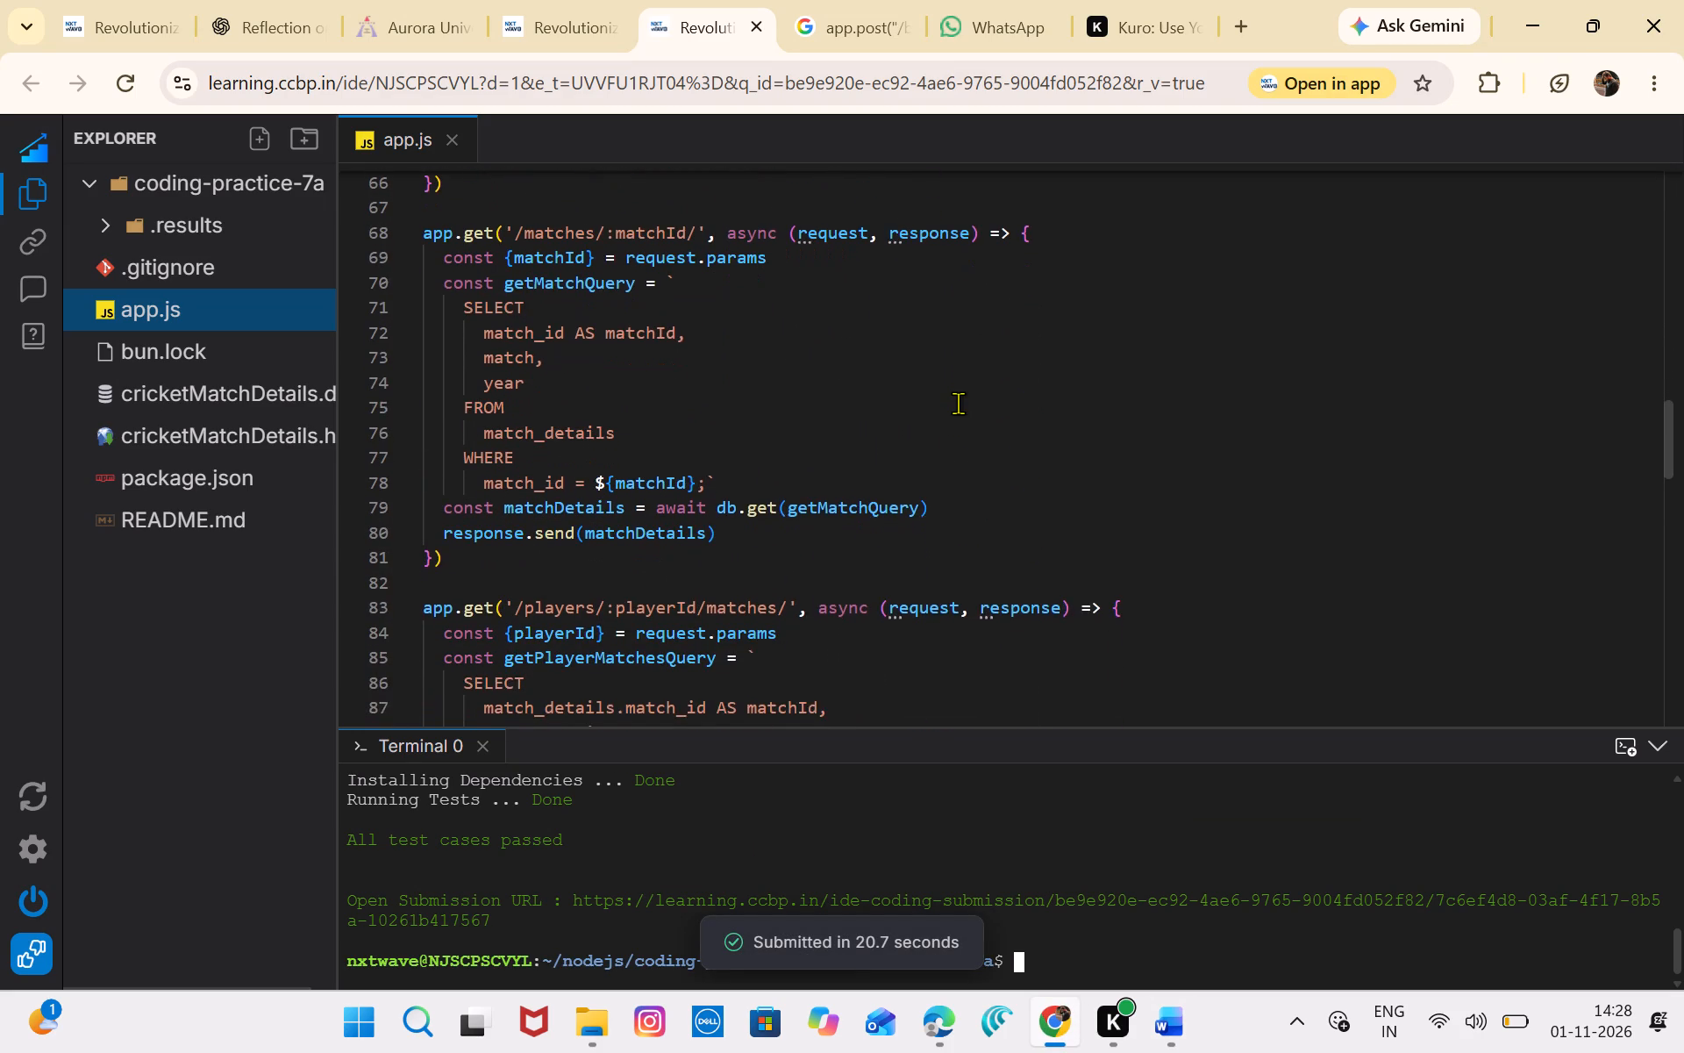
pyautogui.scroll(-2, 958, 403)
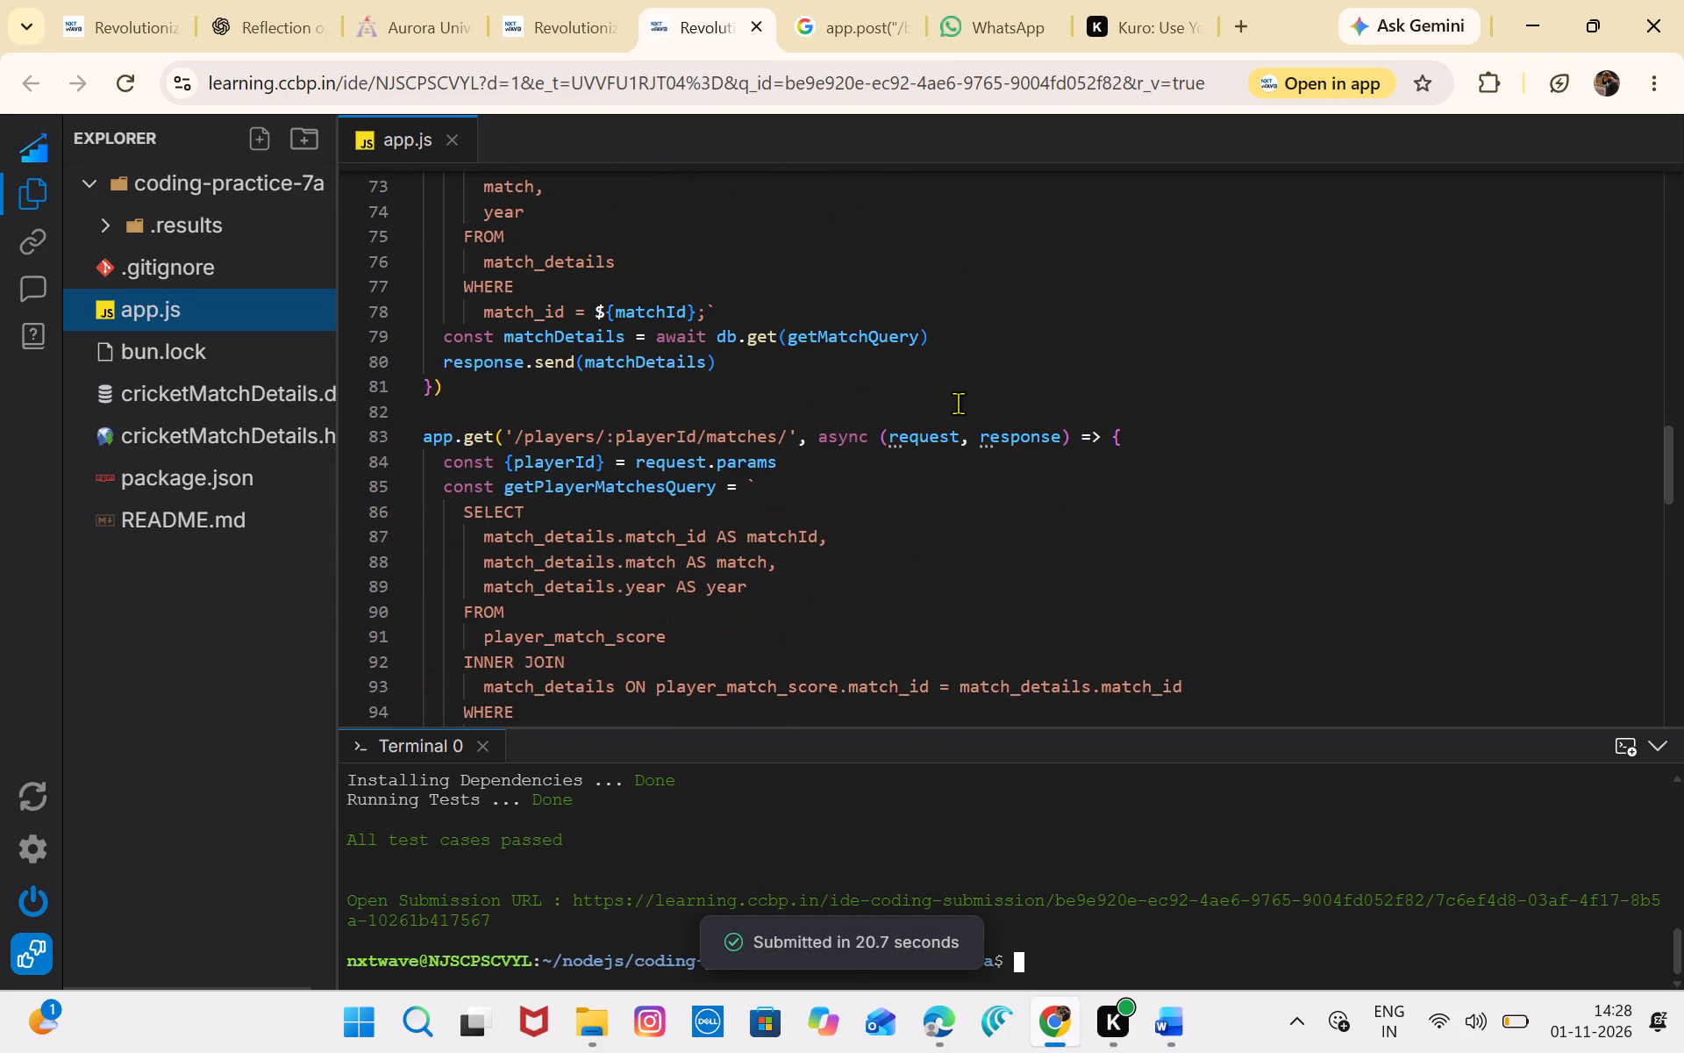
pyautogui.scroll(-1, 958, 403)
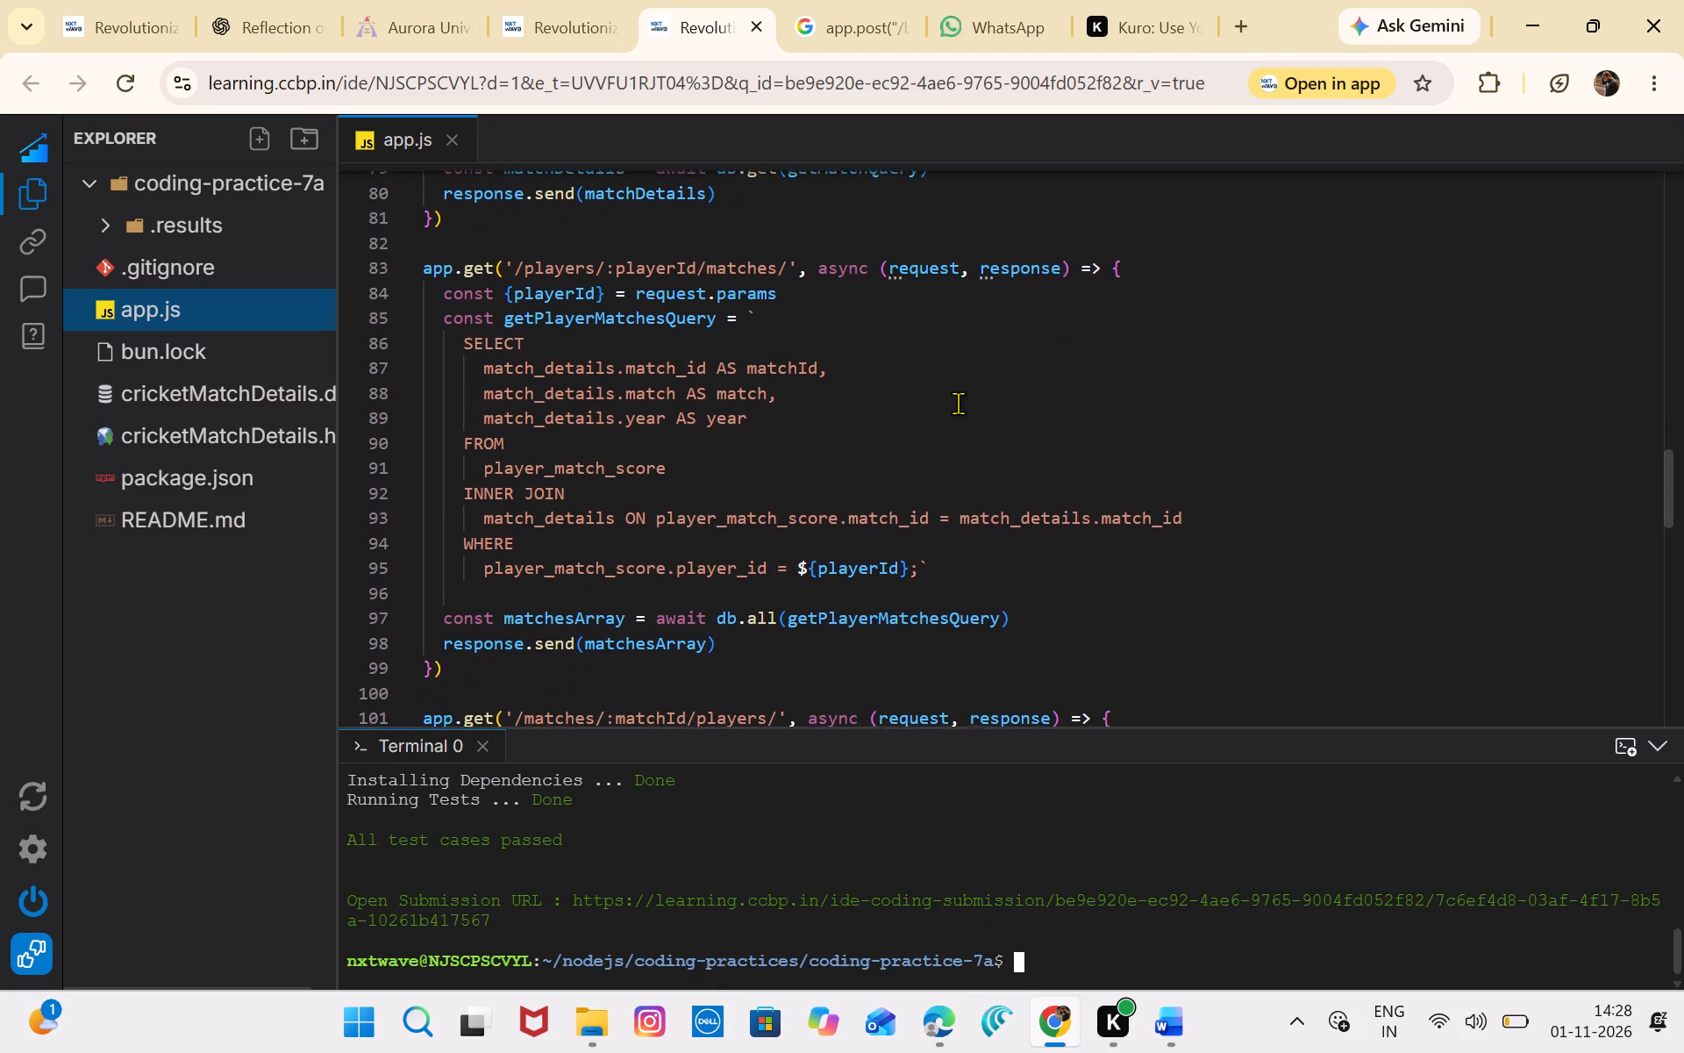
pyautogui.scroll(-2, 958, 403)
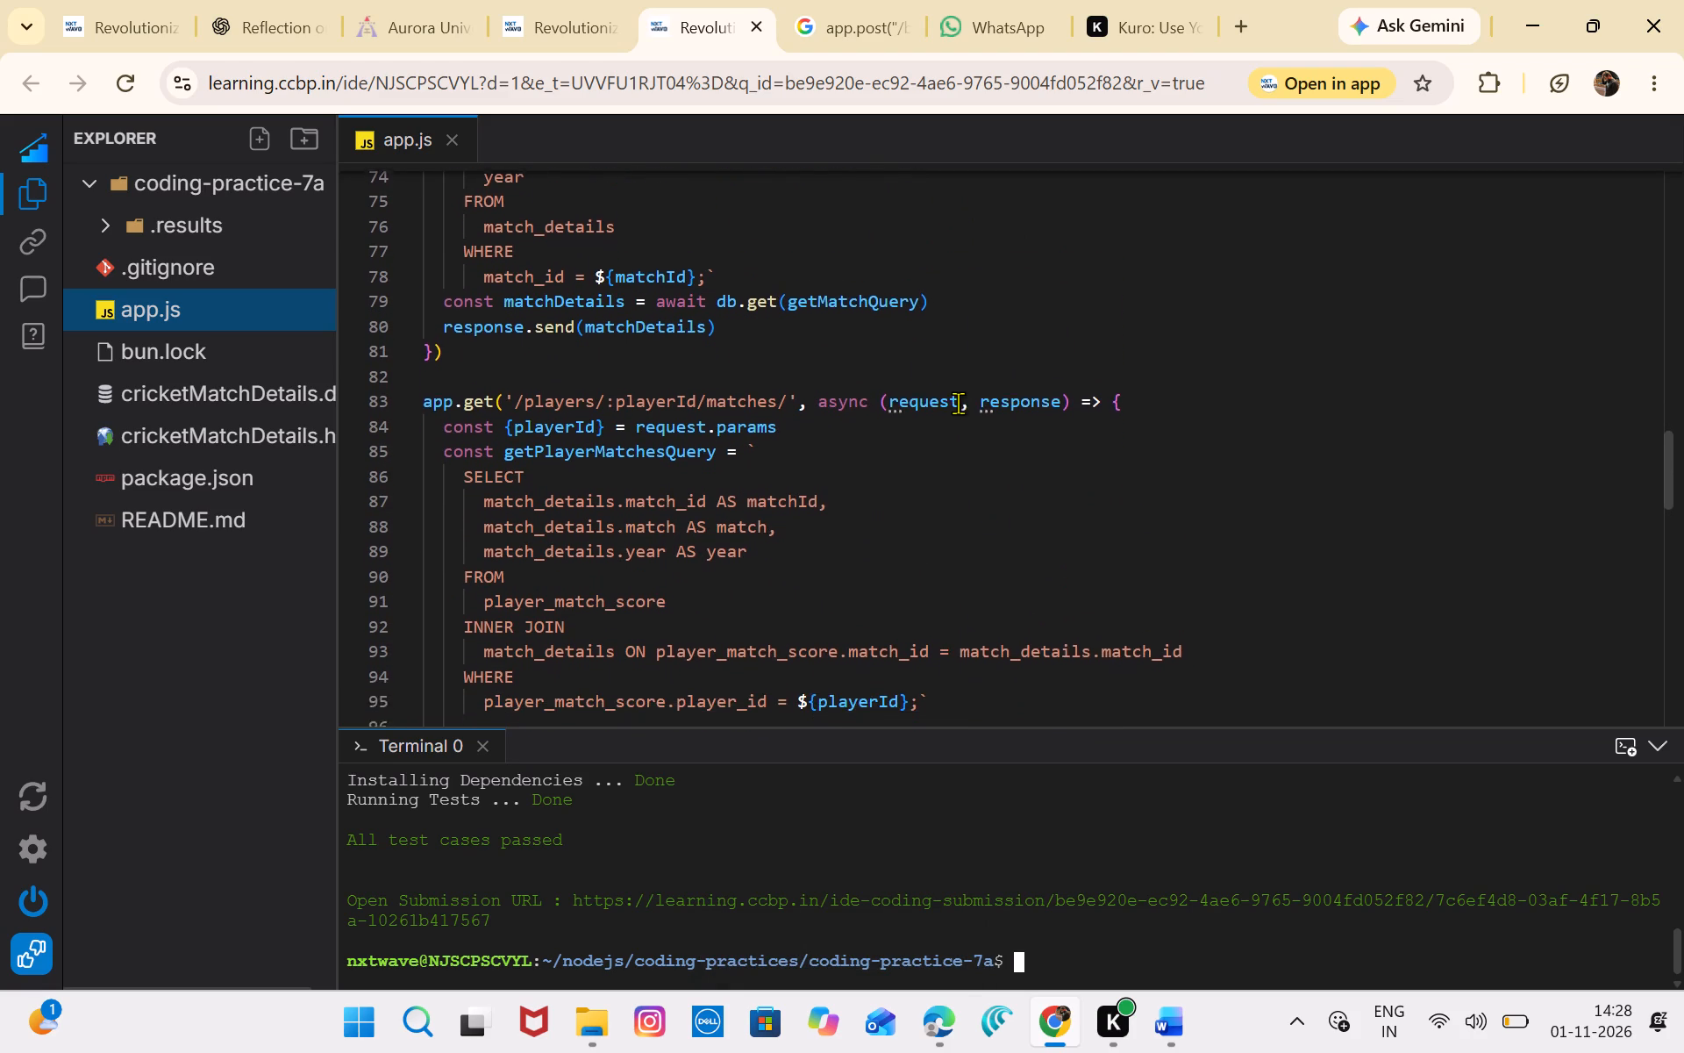
pyautogui.scroll(-1, 958, 403)
pyautogui.scroll(4, 958, 403)
pyautogui.scroll(-10, 958, 403)
pyautogui.scroll(17, 958, 403)
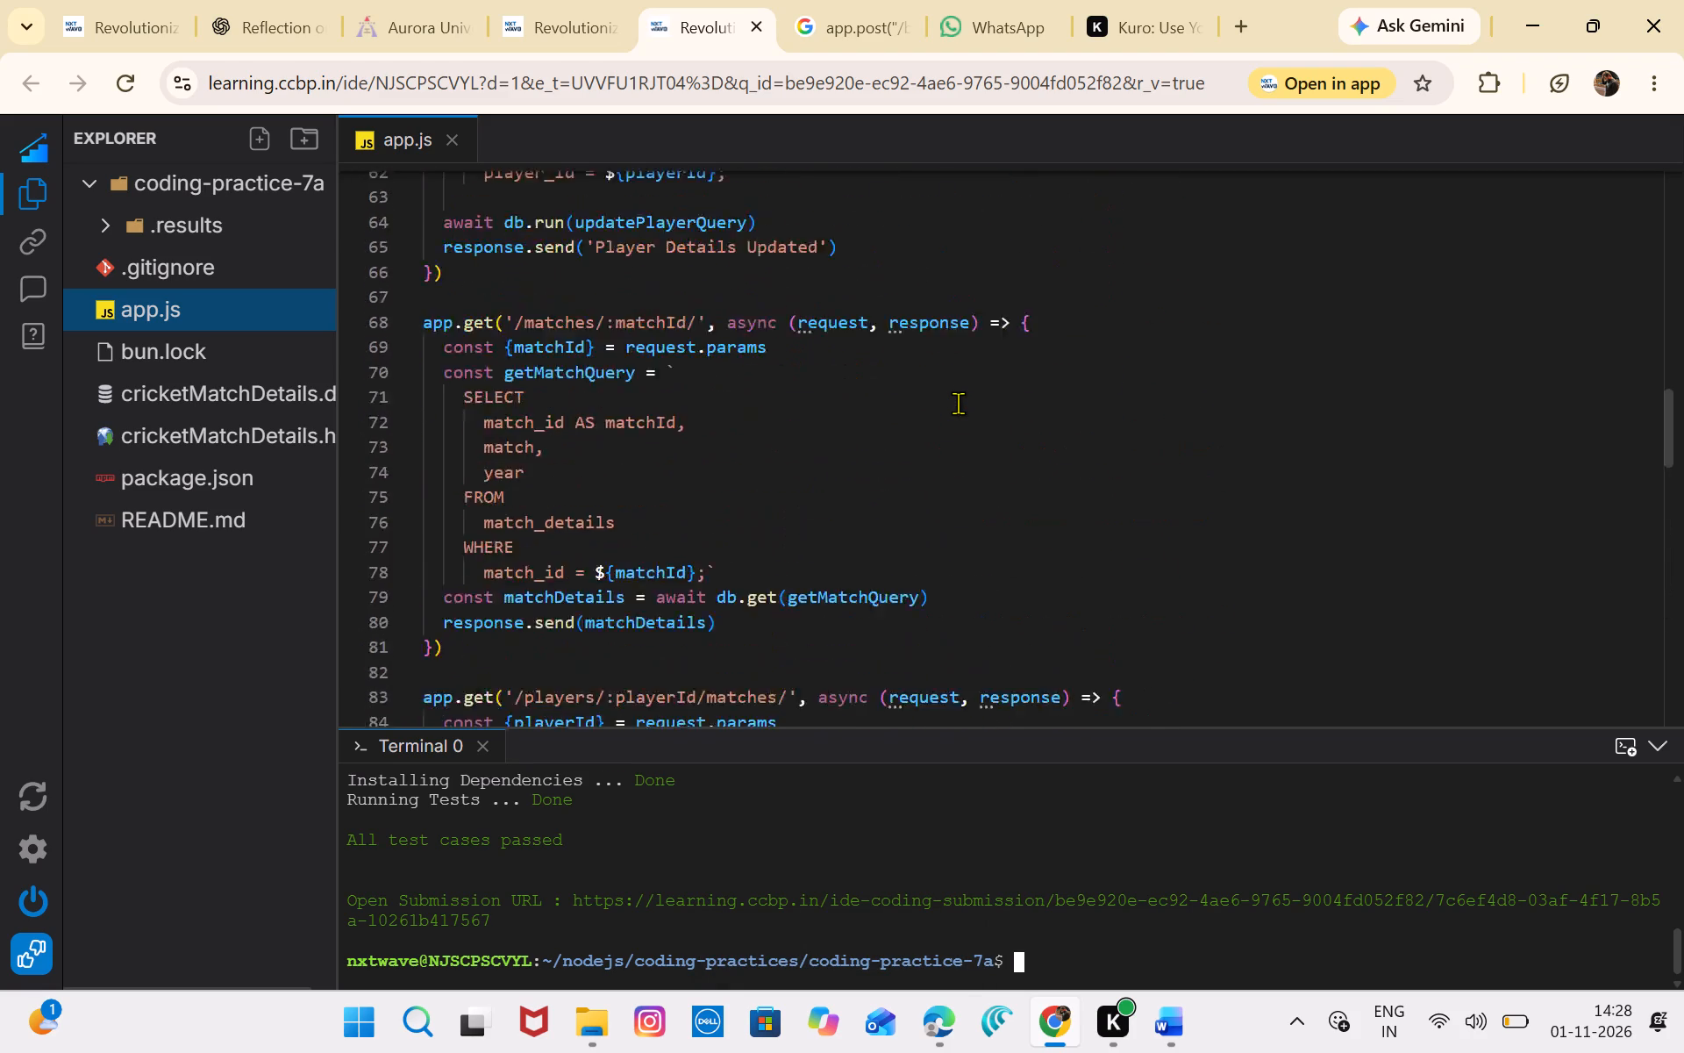
pyautogui.scroll(-2, 958, 403)
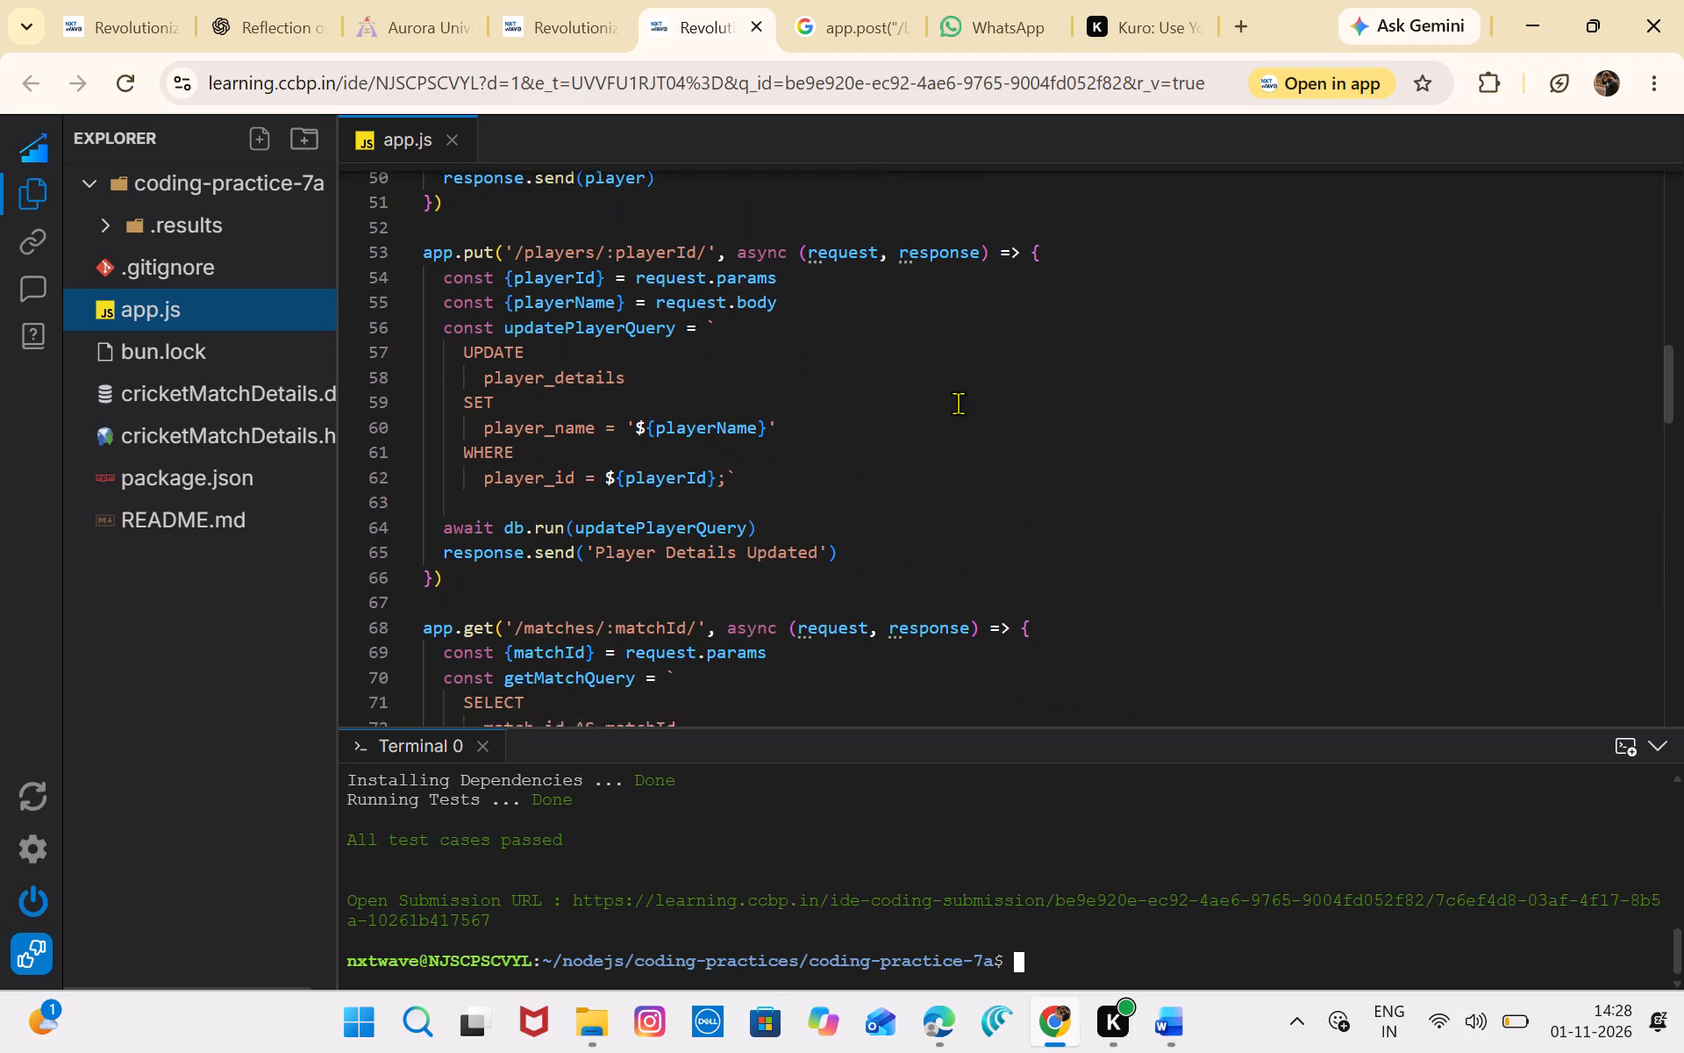
pyautogui.scroll(-2, 958, 403)
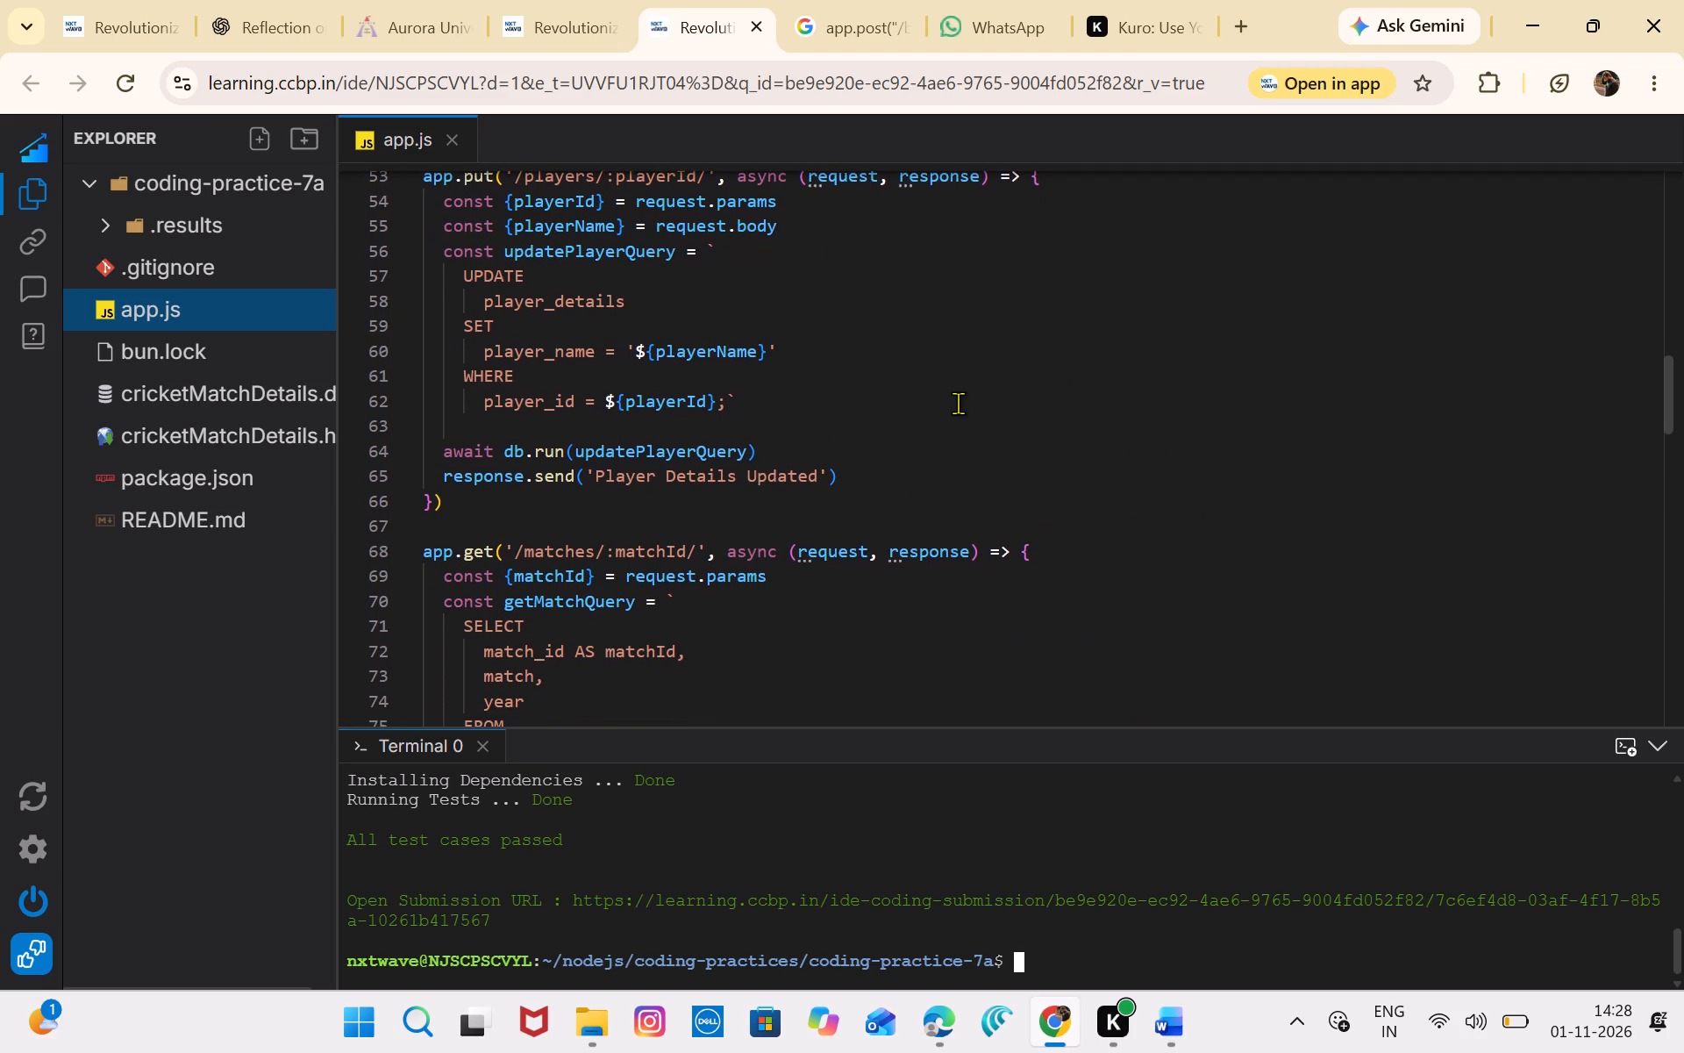
pyautogui.scroll(-1, 958, 403)
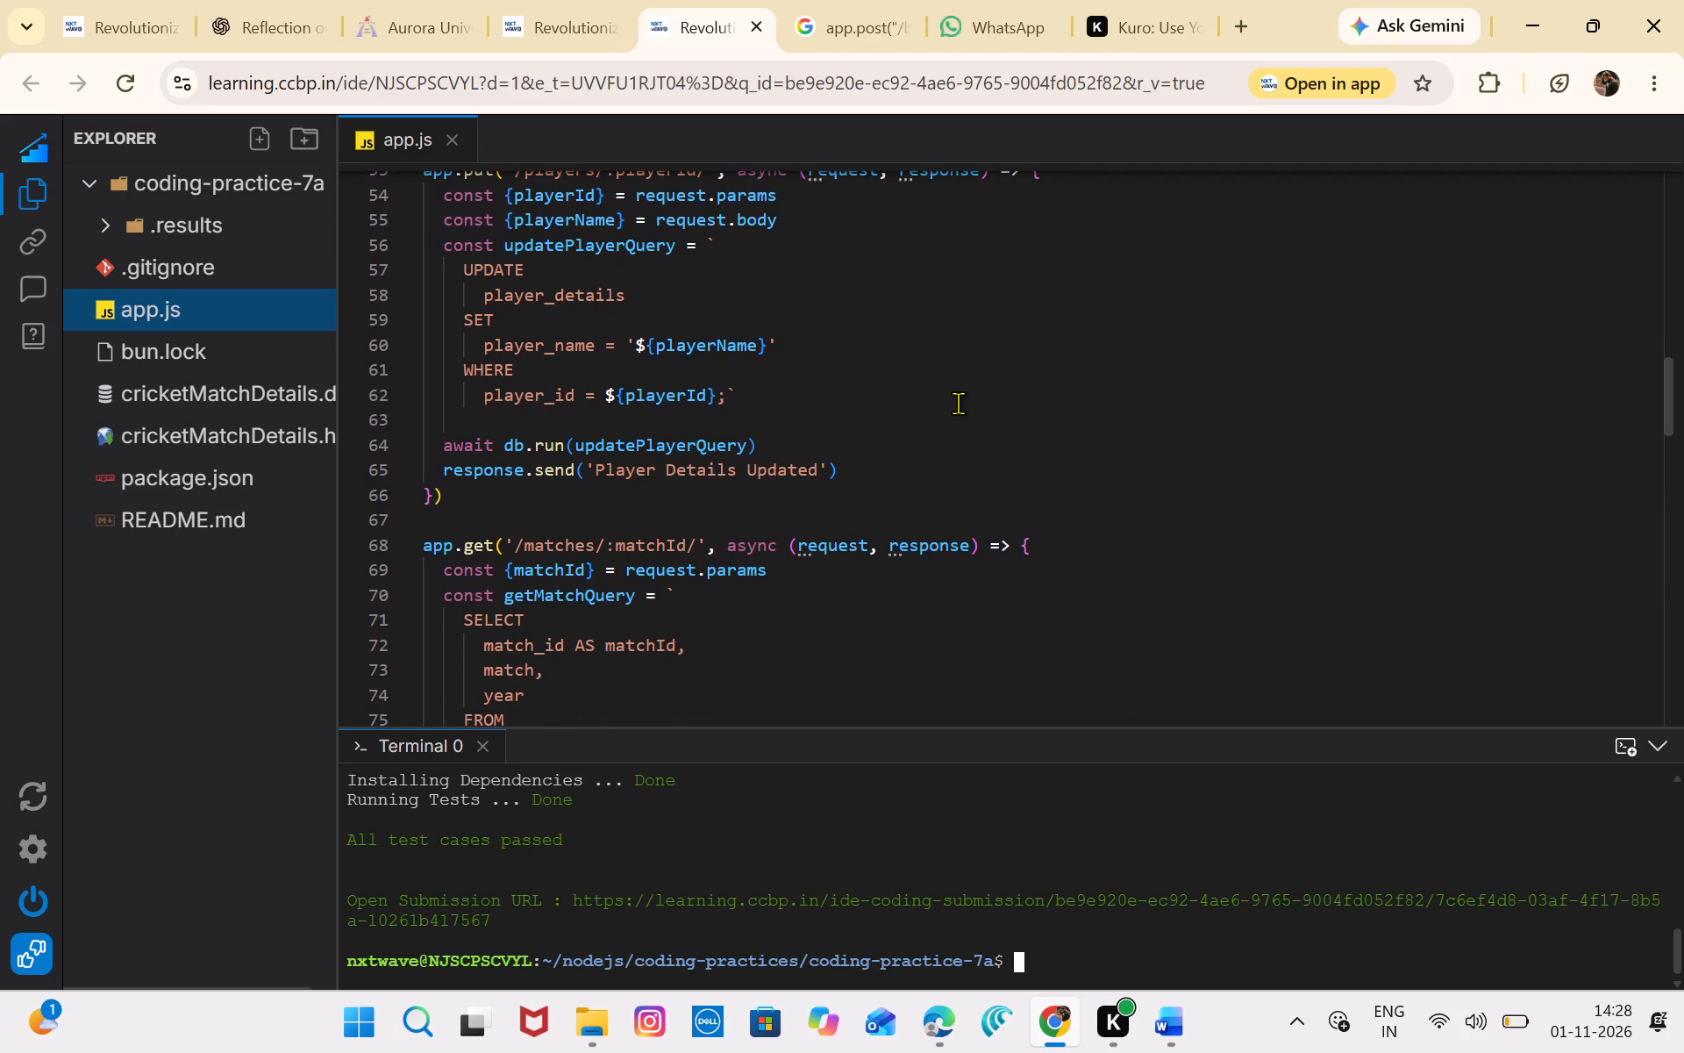
pyautogui.scroll(4, 958, 403)
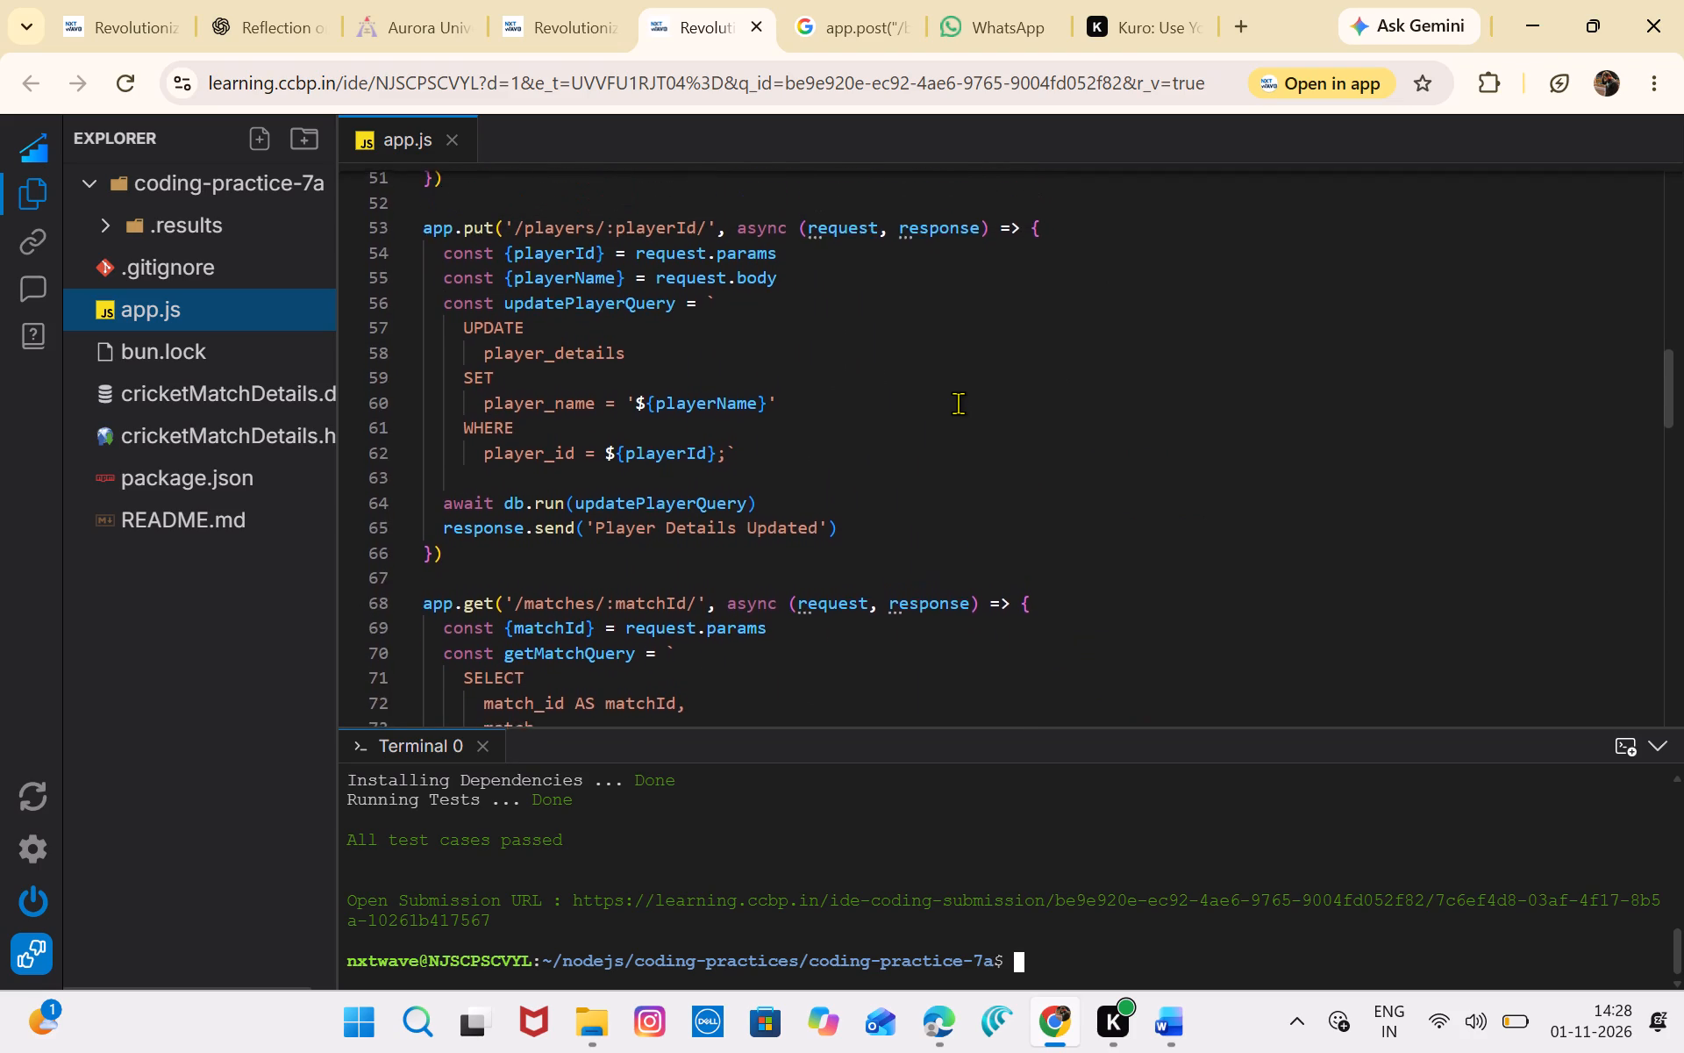
pyautogui.scroll(4, 958, 403)
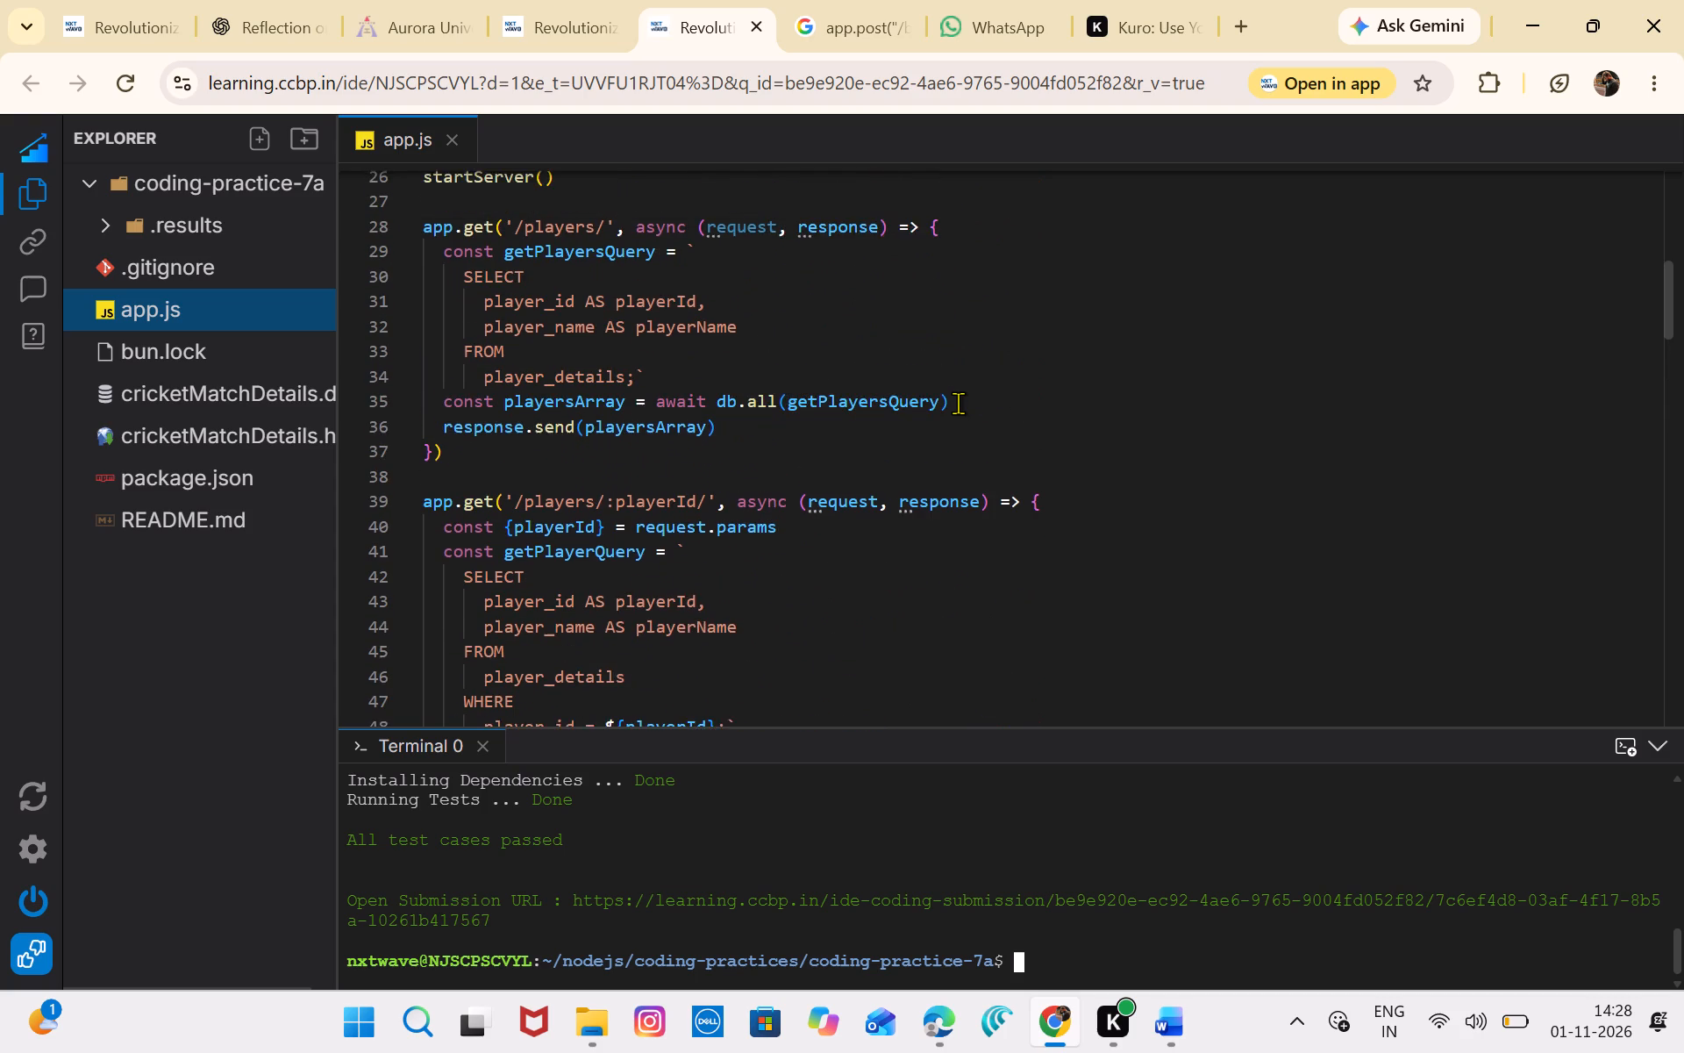
pyautogui.scroll(1, 958, 403)
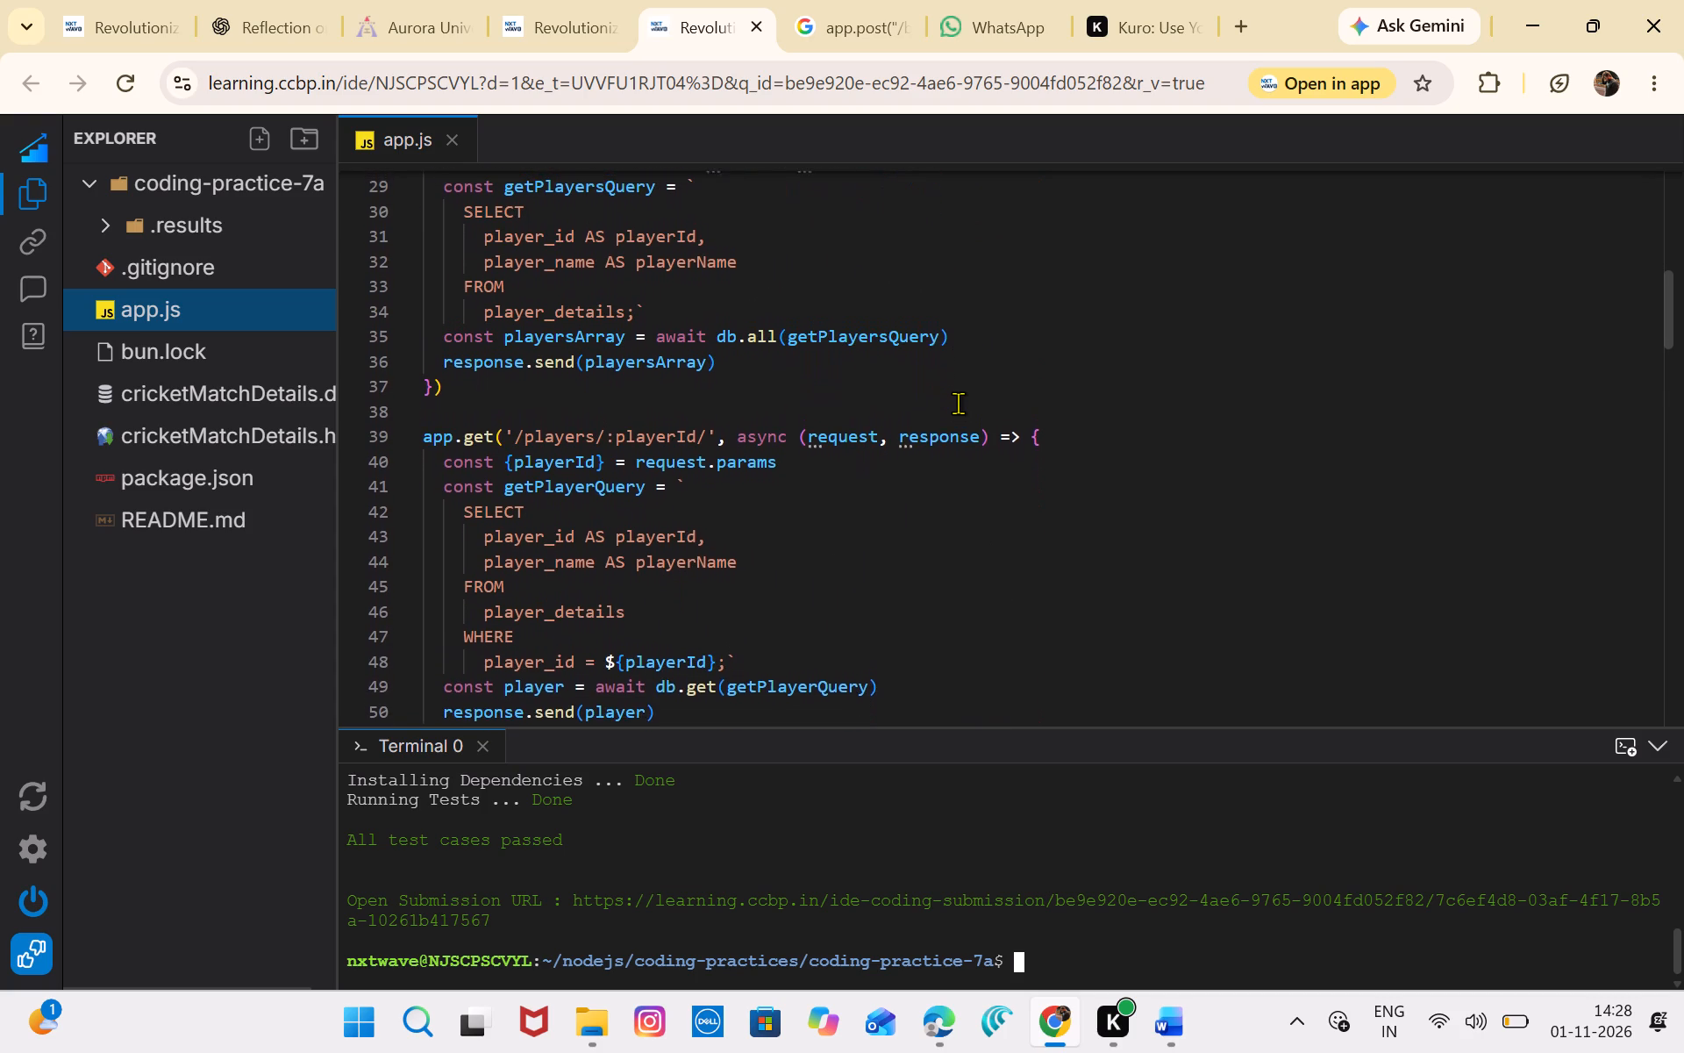
pyautogui.scroll(6, 958, 403)
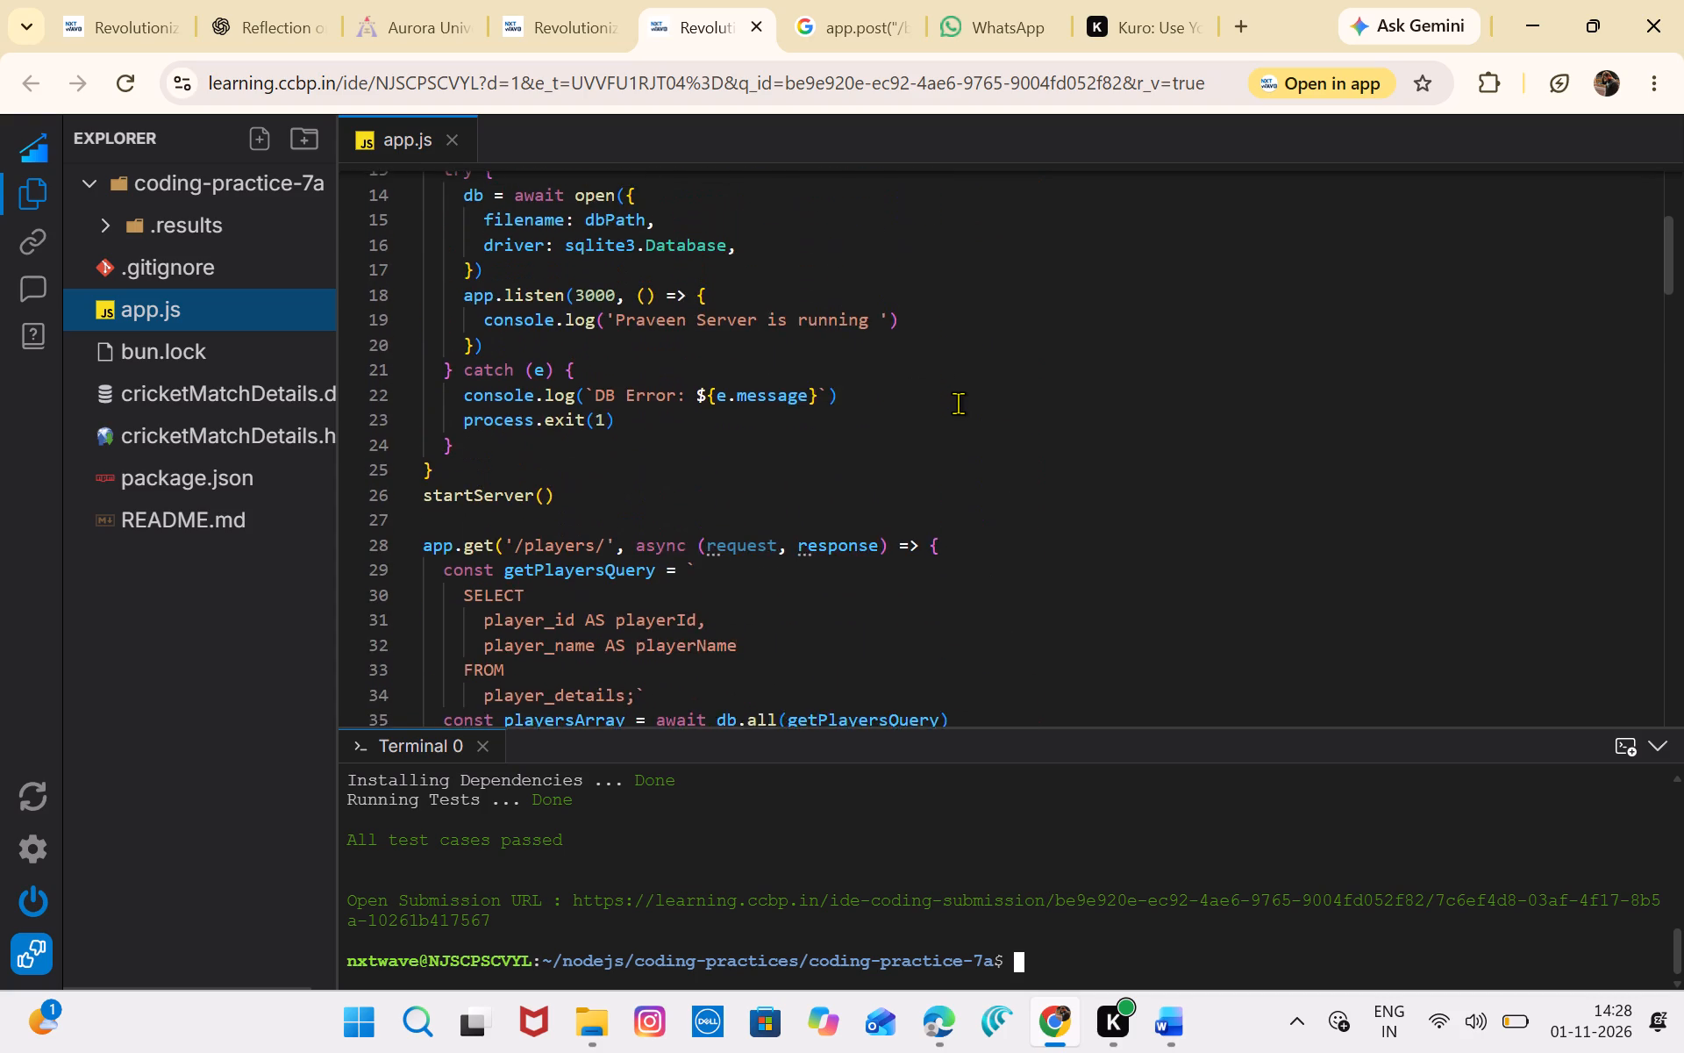
pyautogui.scroll(4, 958, 403)
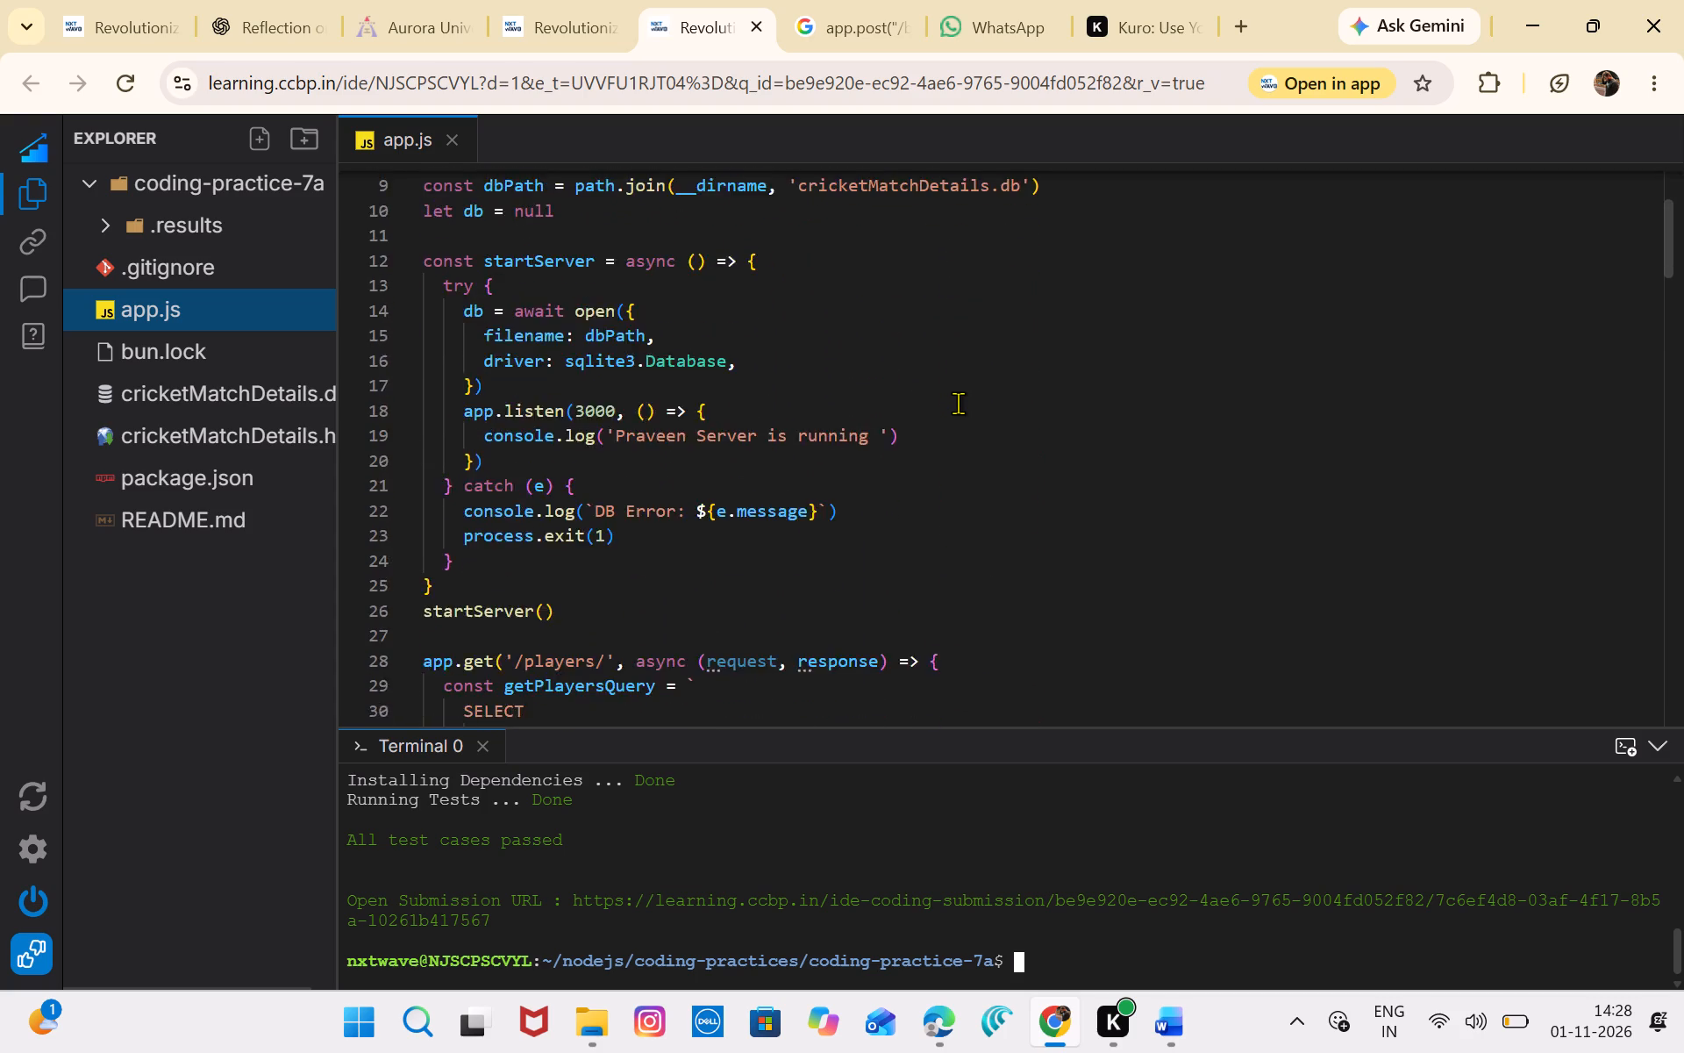
pyautogui.scroll(1, 958, 403)
# Capture a screenshot of app.js's player GET routes with the submission output, and paste it below the question screenshot in the Word report.
pyautogui.scroll(-3, 717, 641)
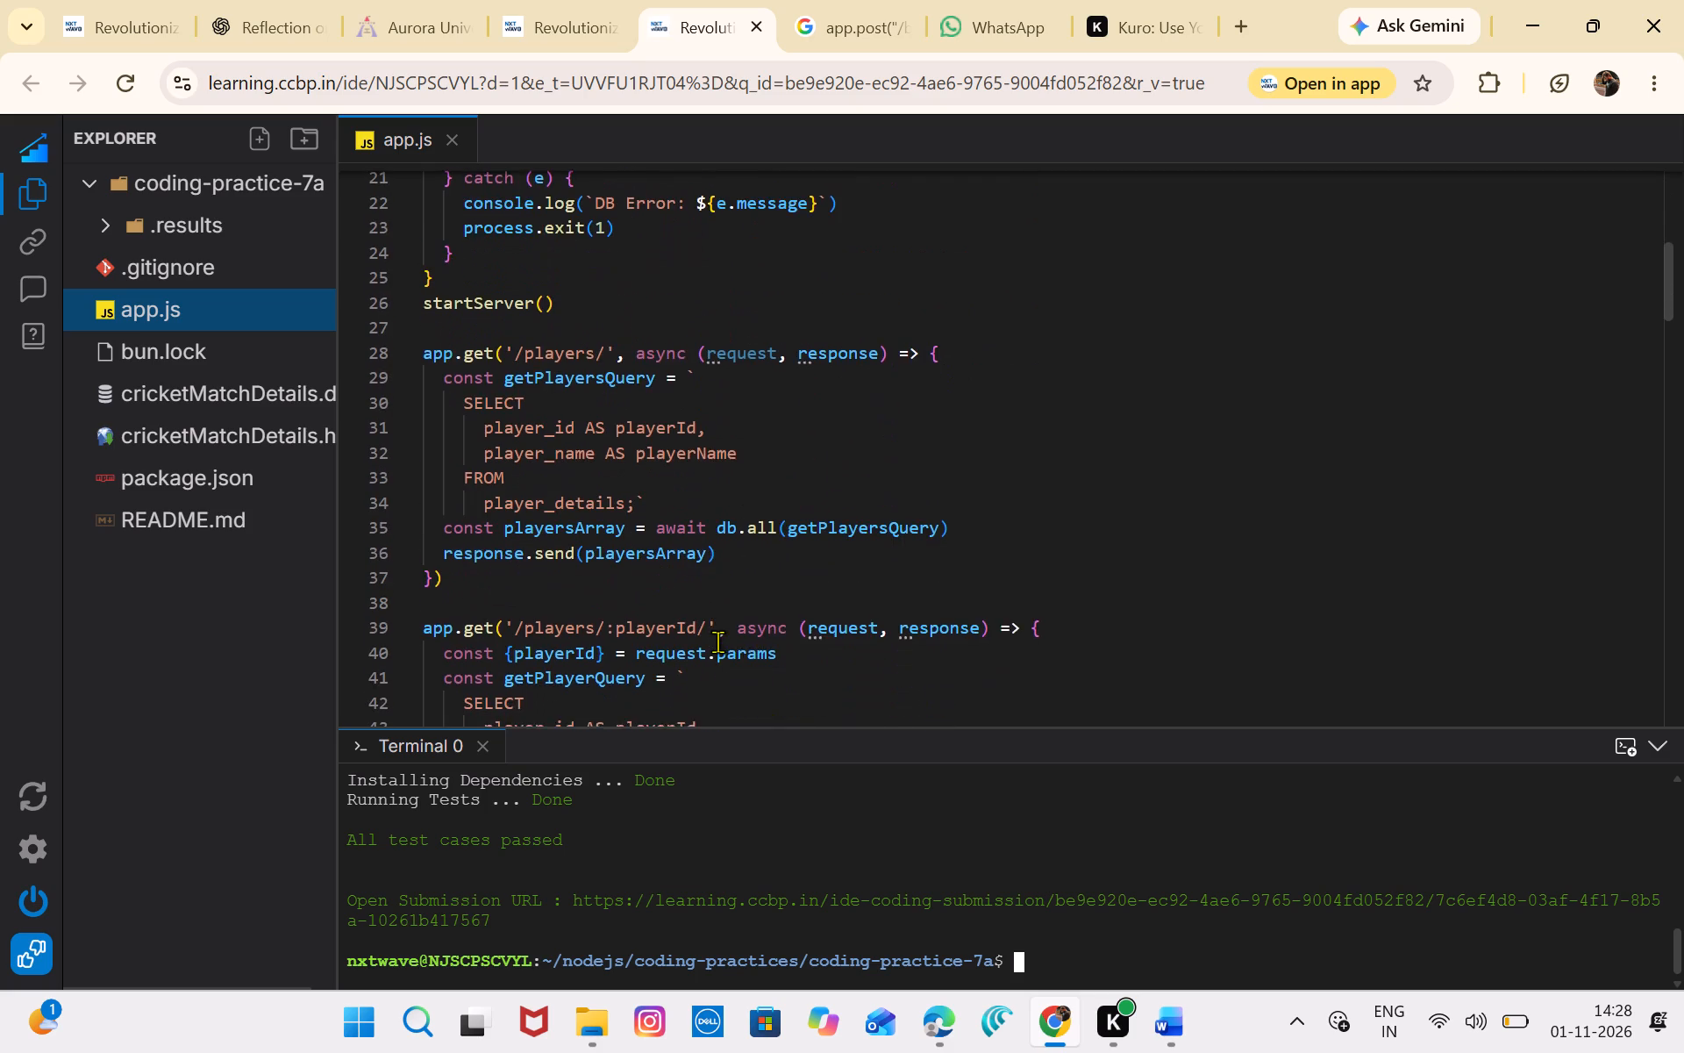
pyautogui.scroll(-6, 717, 641)
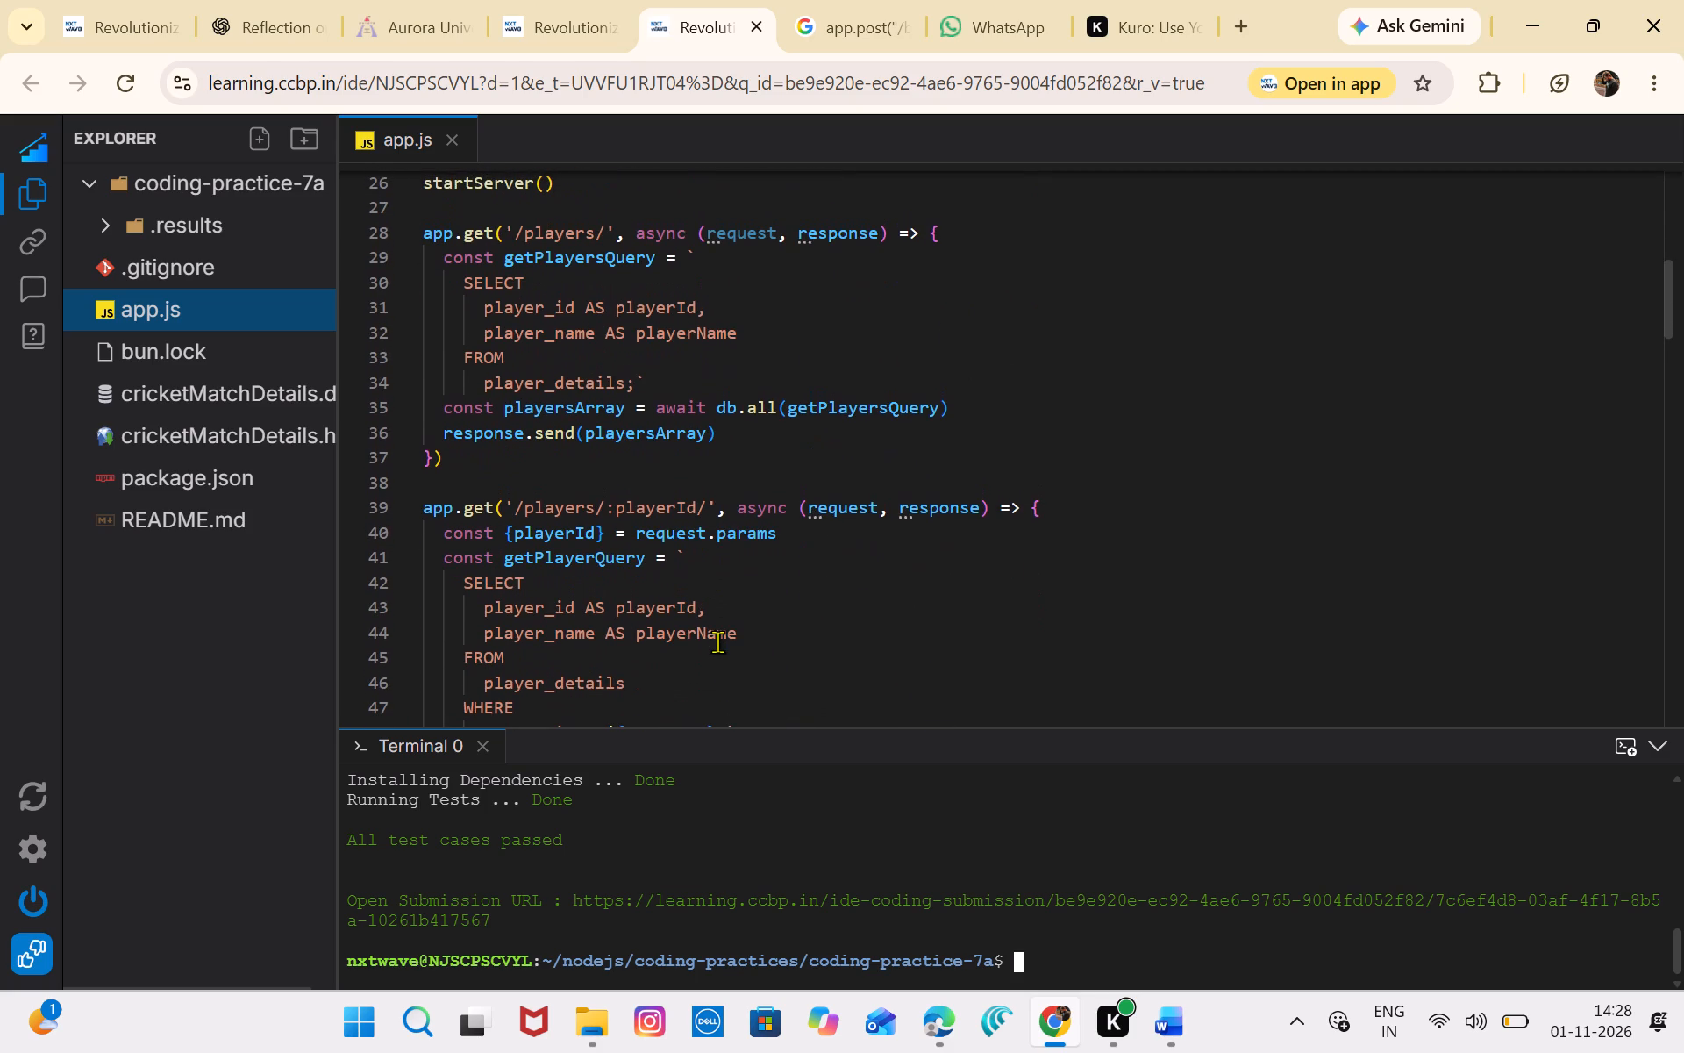
pyautogui.scroll(-1, 717, 641)
pyautogui.press('super+Print')
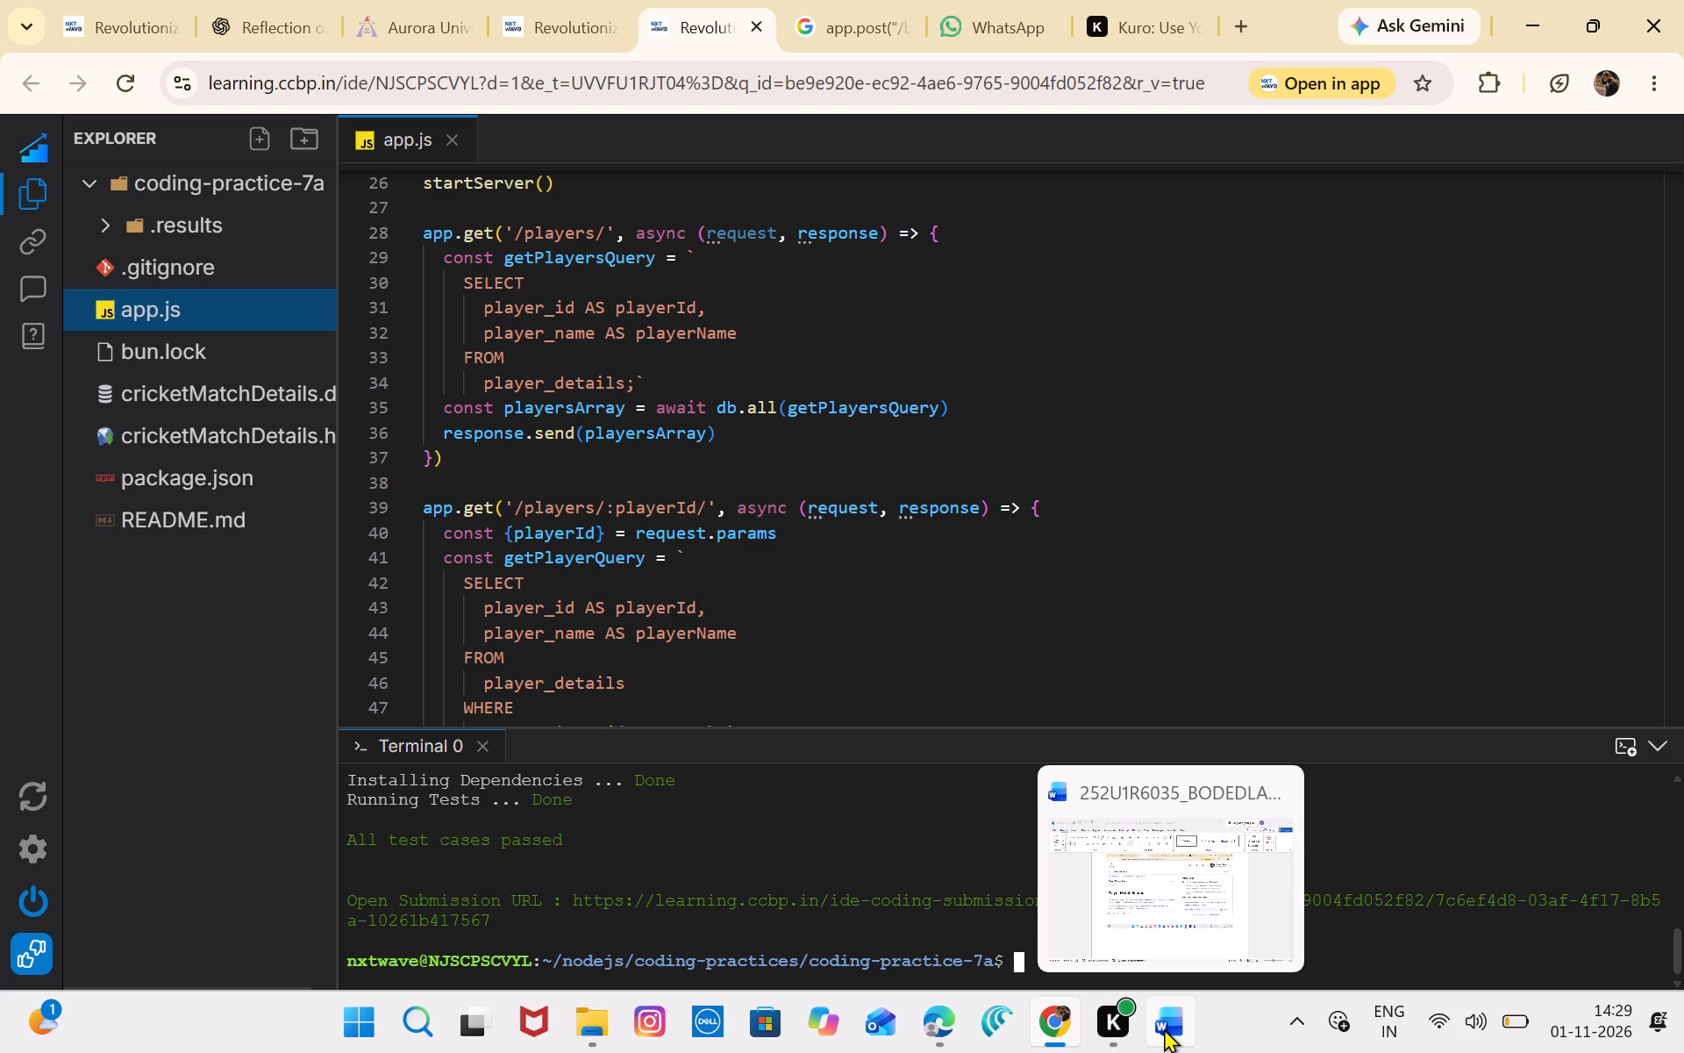
pyautogui.click(1152, 898)
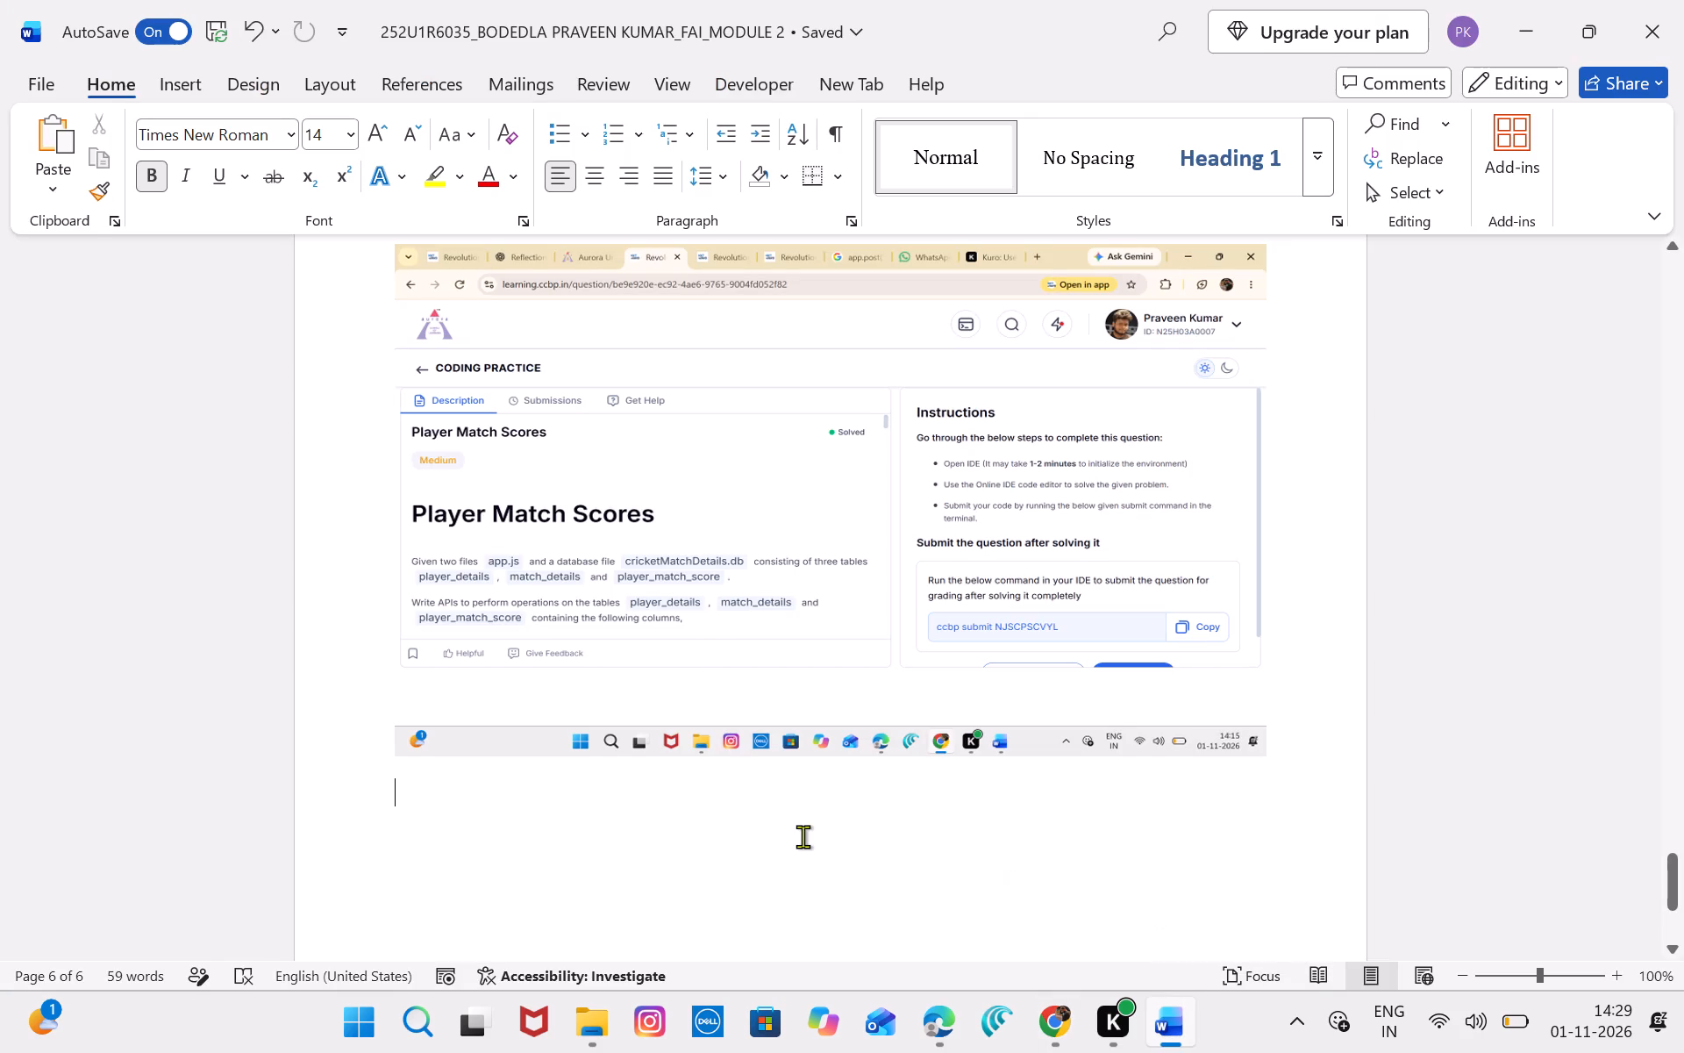
pyautogui.hotkey('ctrl', 'v')
# Reduce the height of the pasted code screenshot so it fits beneath the question screenshot on page 6.
pyautogui.moveTo(853, 795); pyautogui.dragTo(859, 831)
pyautogui.click(859, 831)
pyautogui.moveTo(833, 894); pyautogui.dragTo(812, 745)
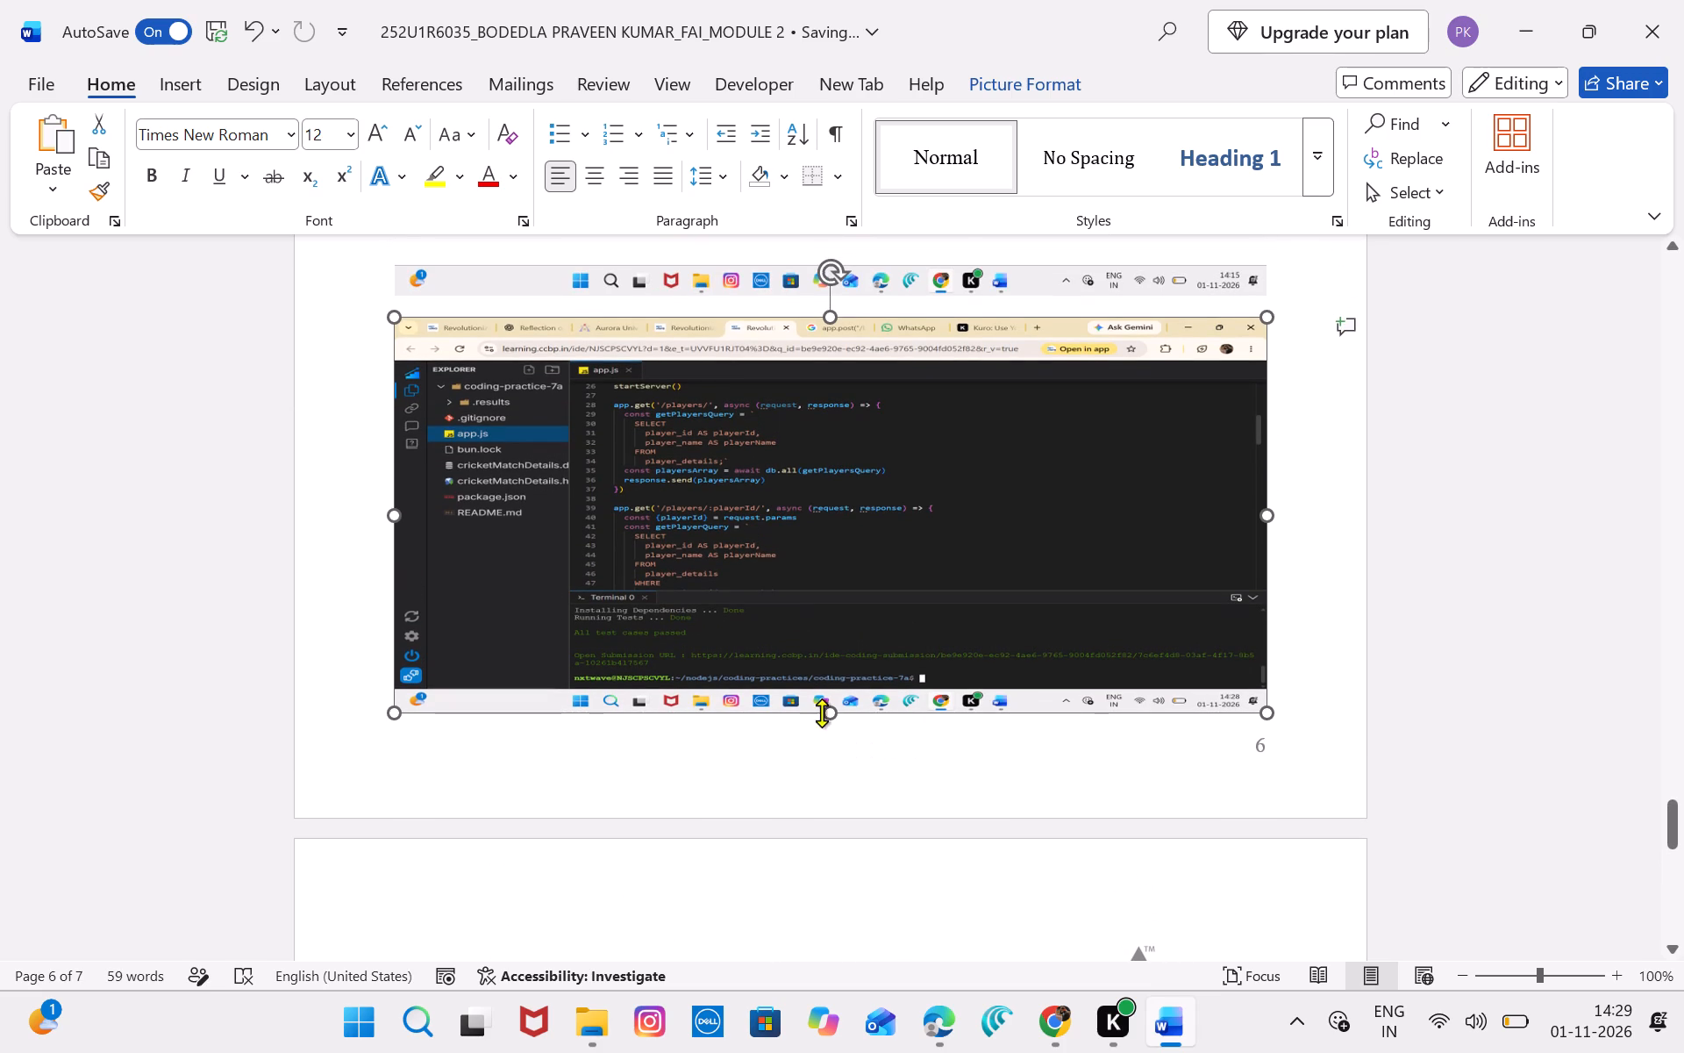
# Slightly reduce the height of the Player Match Scores question screenshot under the Question 4 heading to free space on page 6.
pyautogui.click(829, 710)
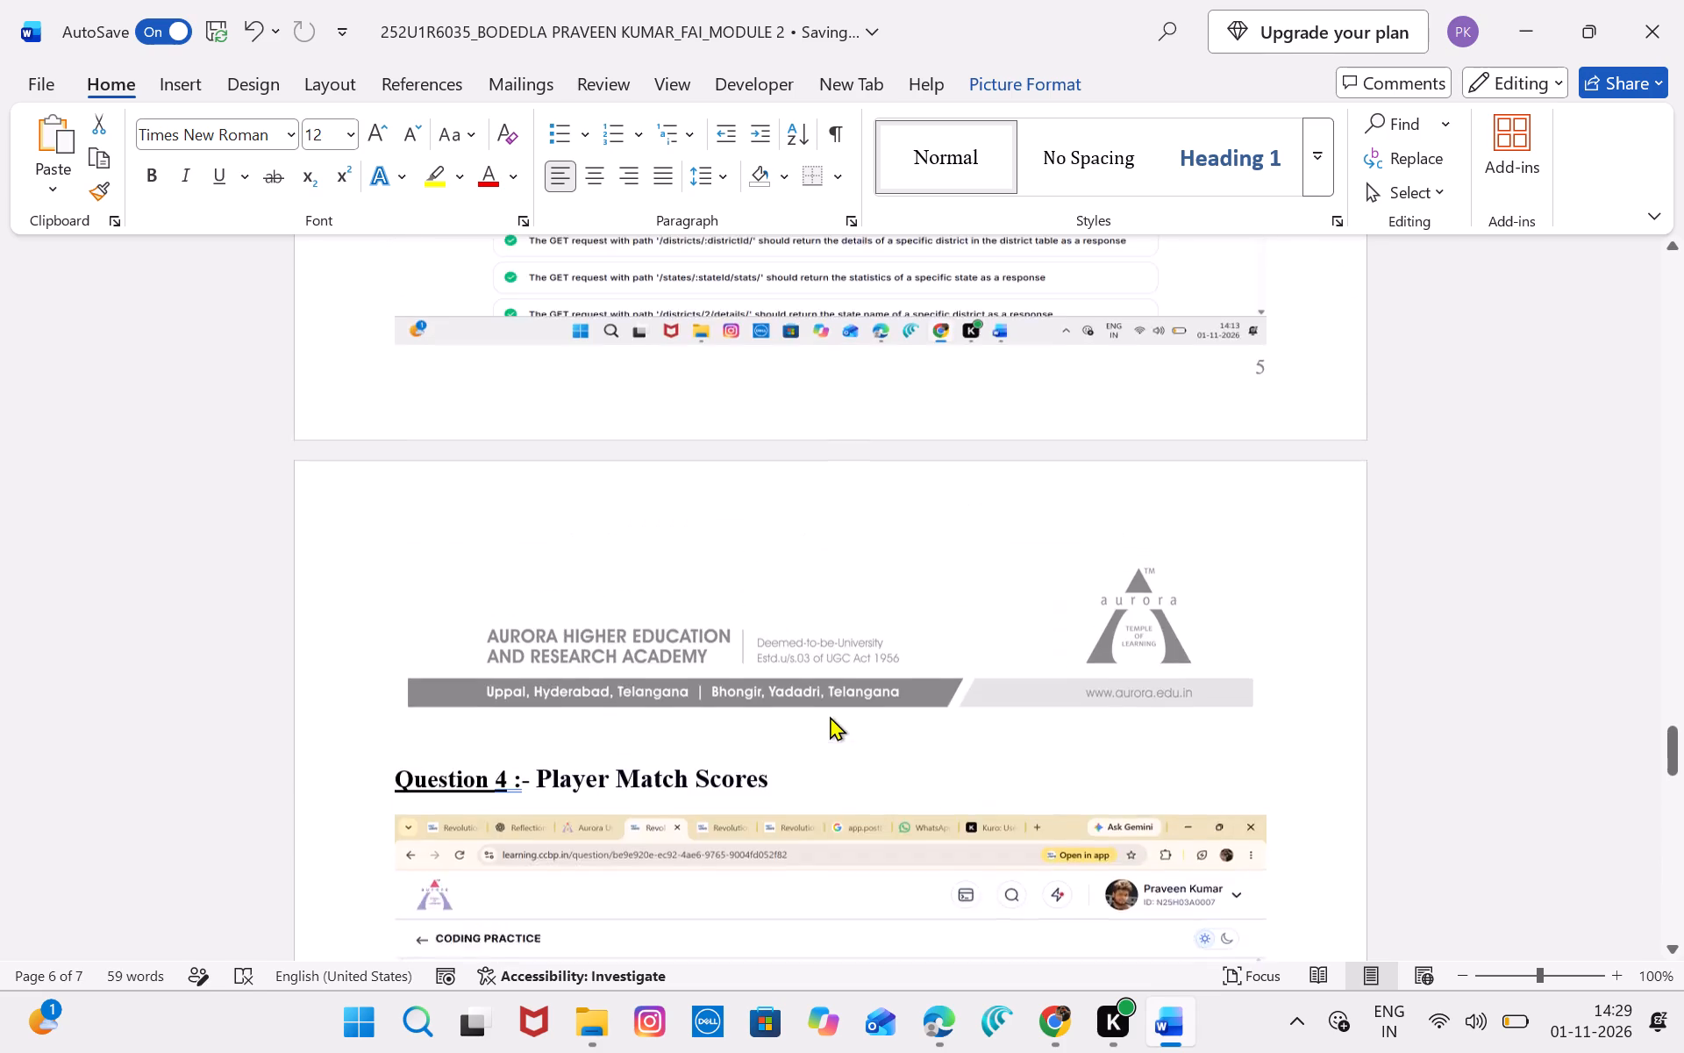
pyautogui.scroll(-1, 830, 716)
pyautogui.click(830, 716)
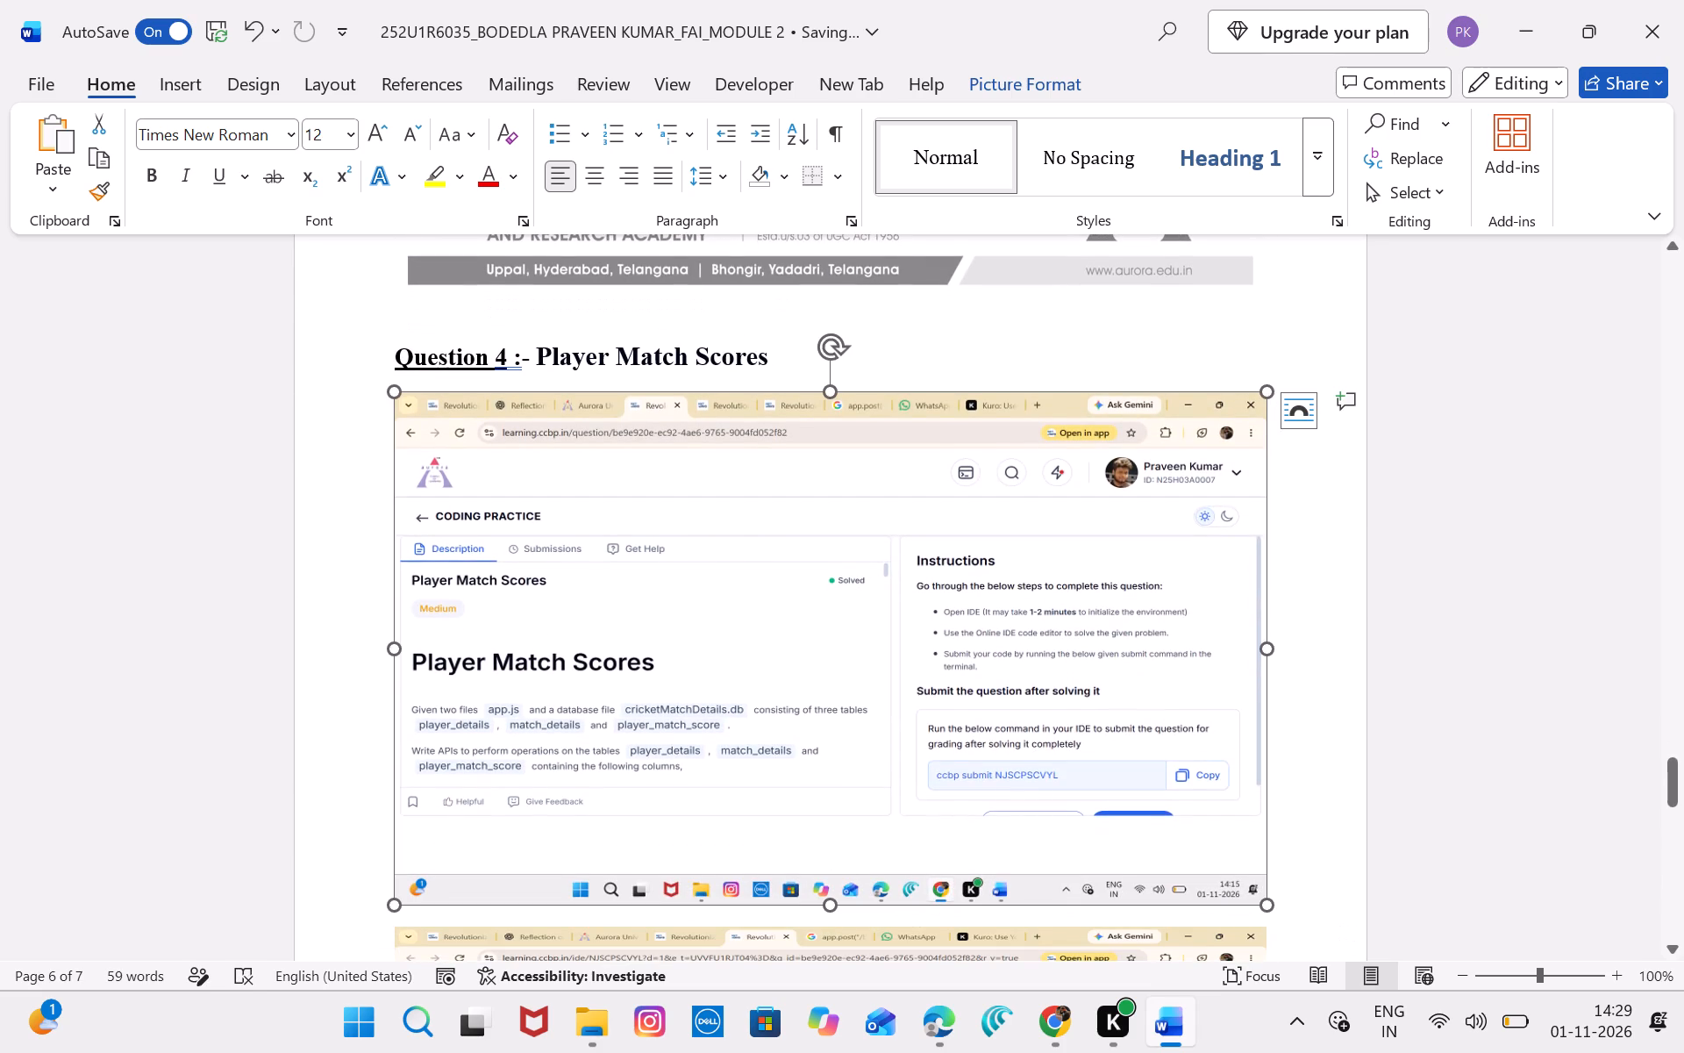
pyautogui.moveTo(828, 907); pyautogui.dragTo(838, 875)
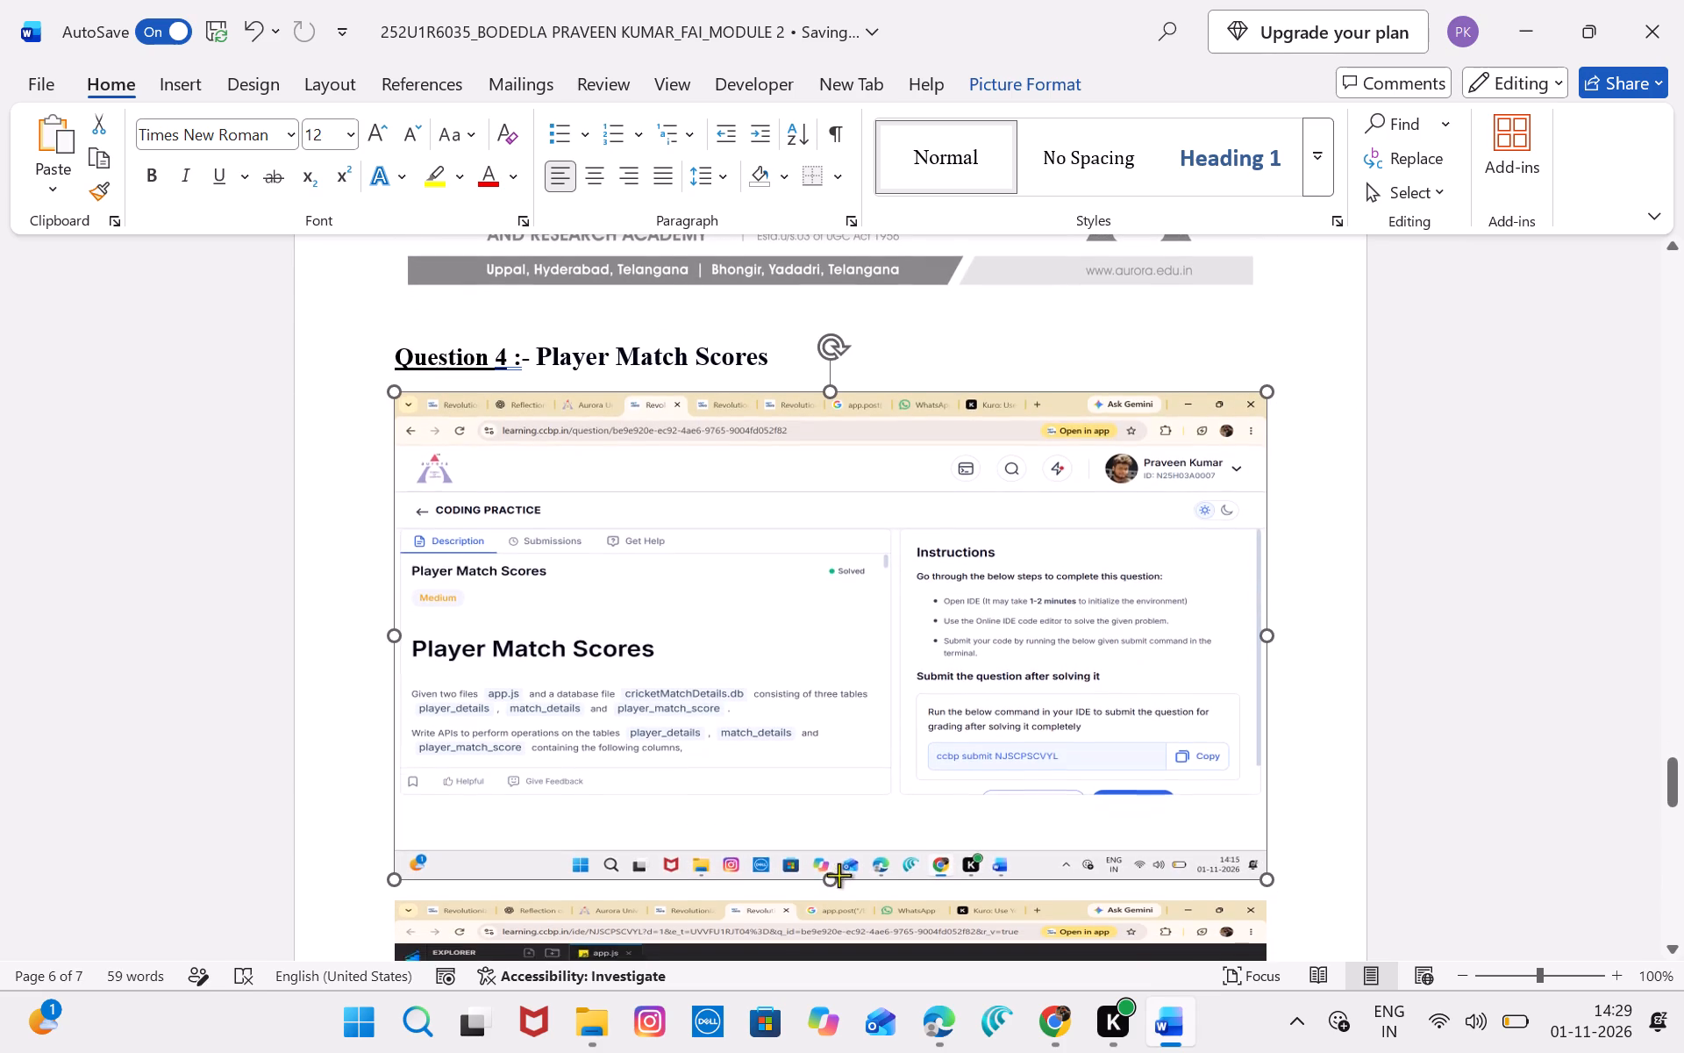
pyautogui.moveTo(838, 875); pyautogui.dragTo(844, 828)
# Increase the height of the app.js code screenshot so it fills the space down to page 6's bottom margin, and deselect it.
pyautogui.scroll(-1, 844, 828)
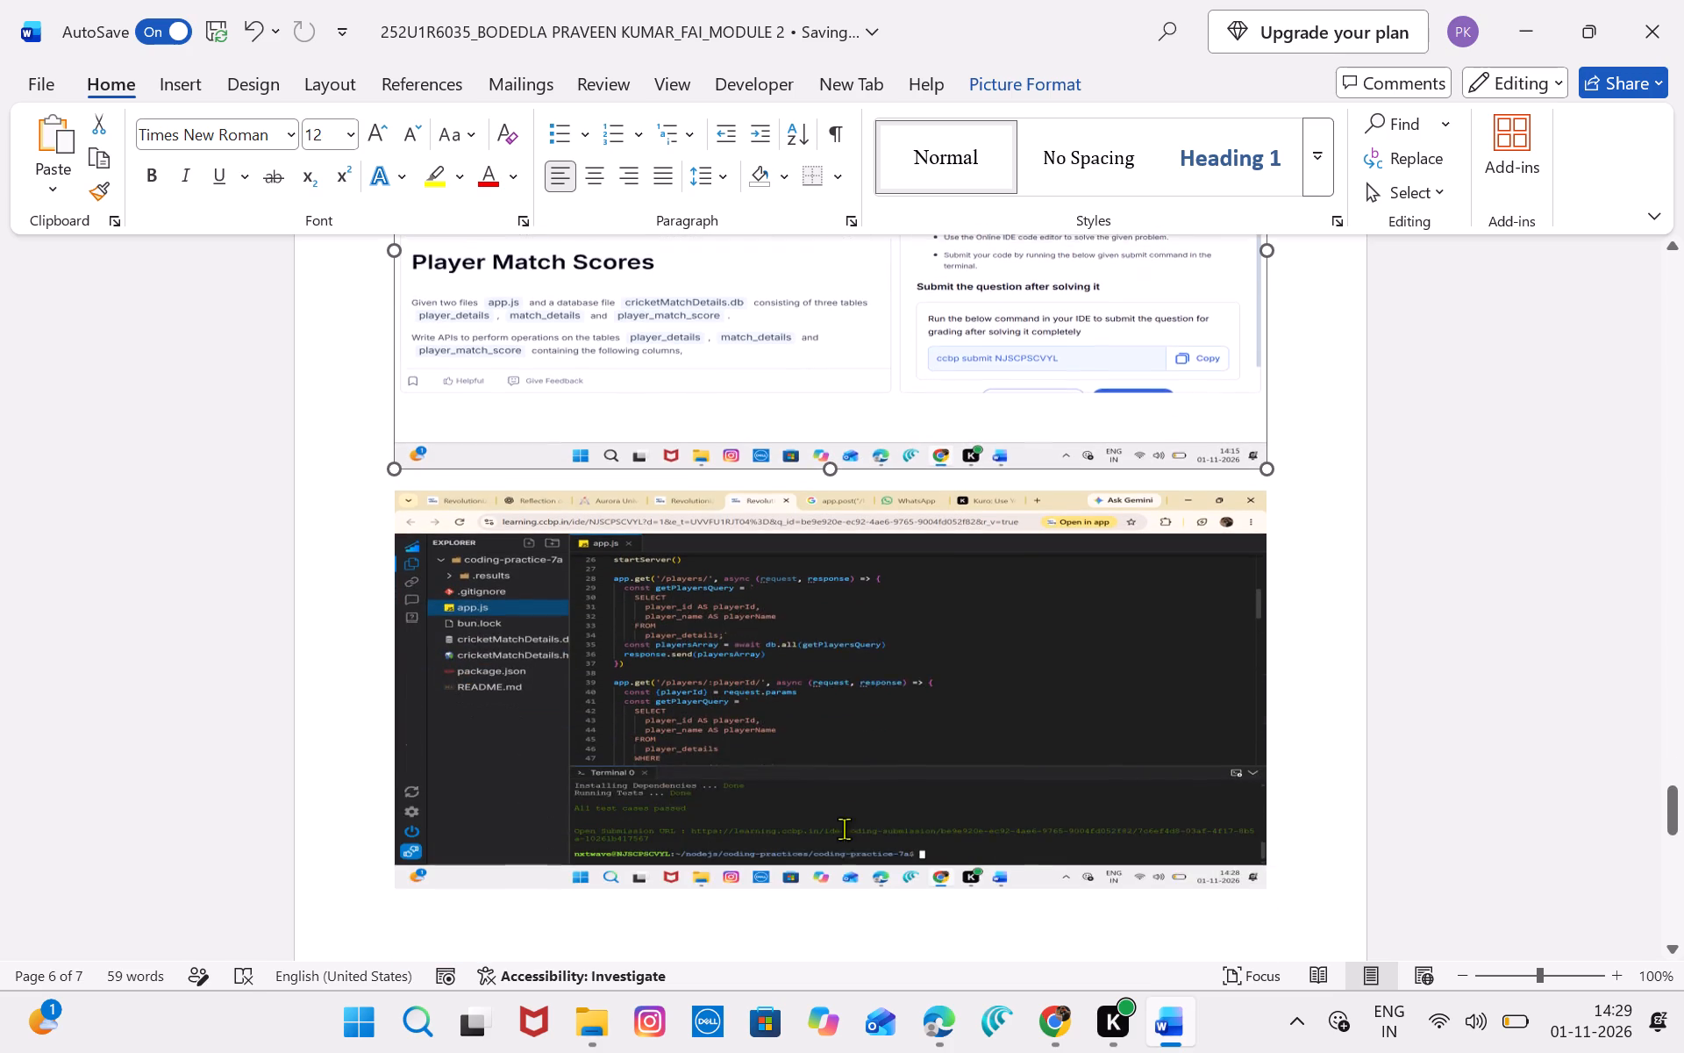
pyautogui.scroll(-1, 844, 828)
pyautogui.click(838, 691)
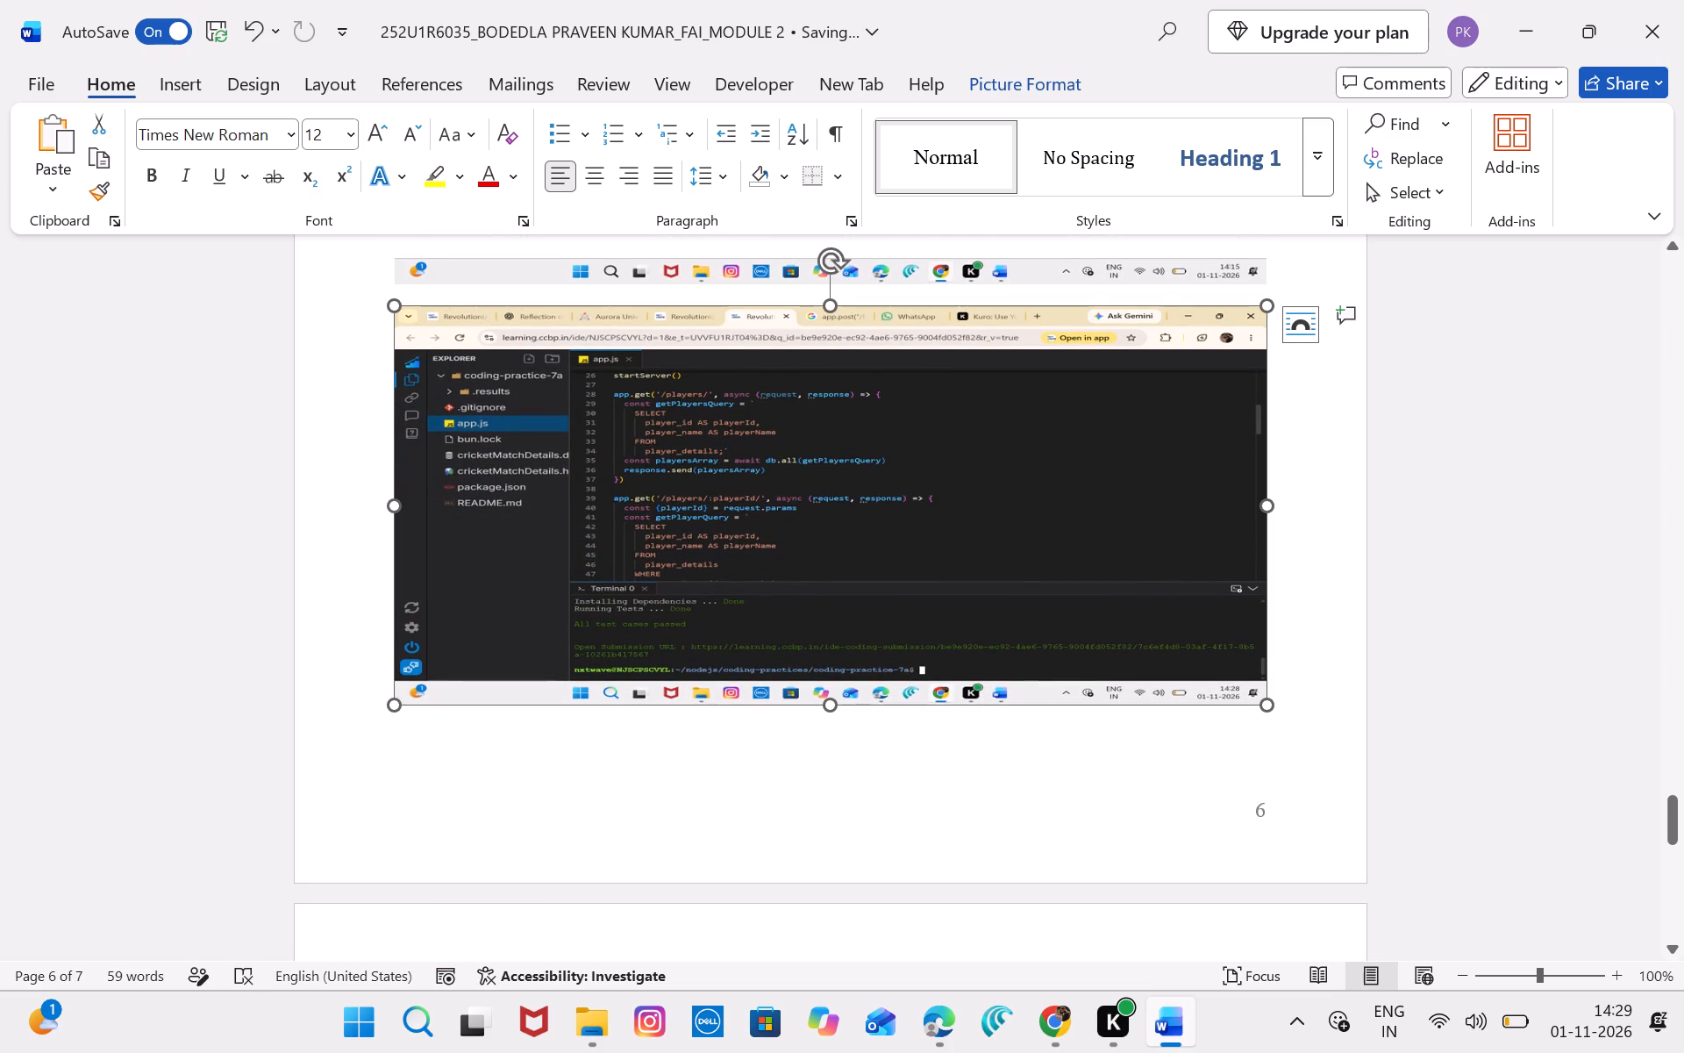
pyautogui.moveTo(827, 703); pyautogui.dragTo(832, 803)
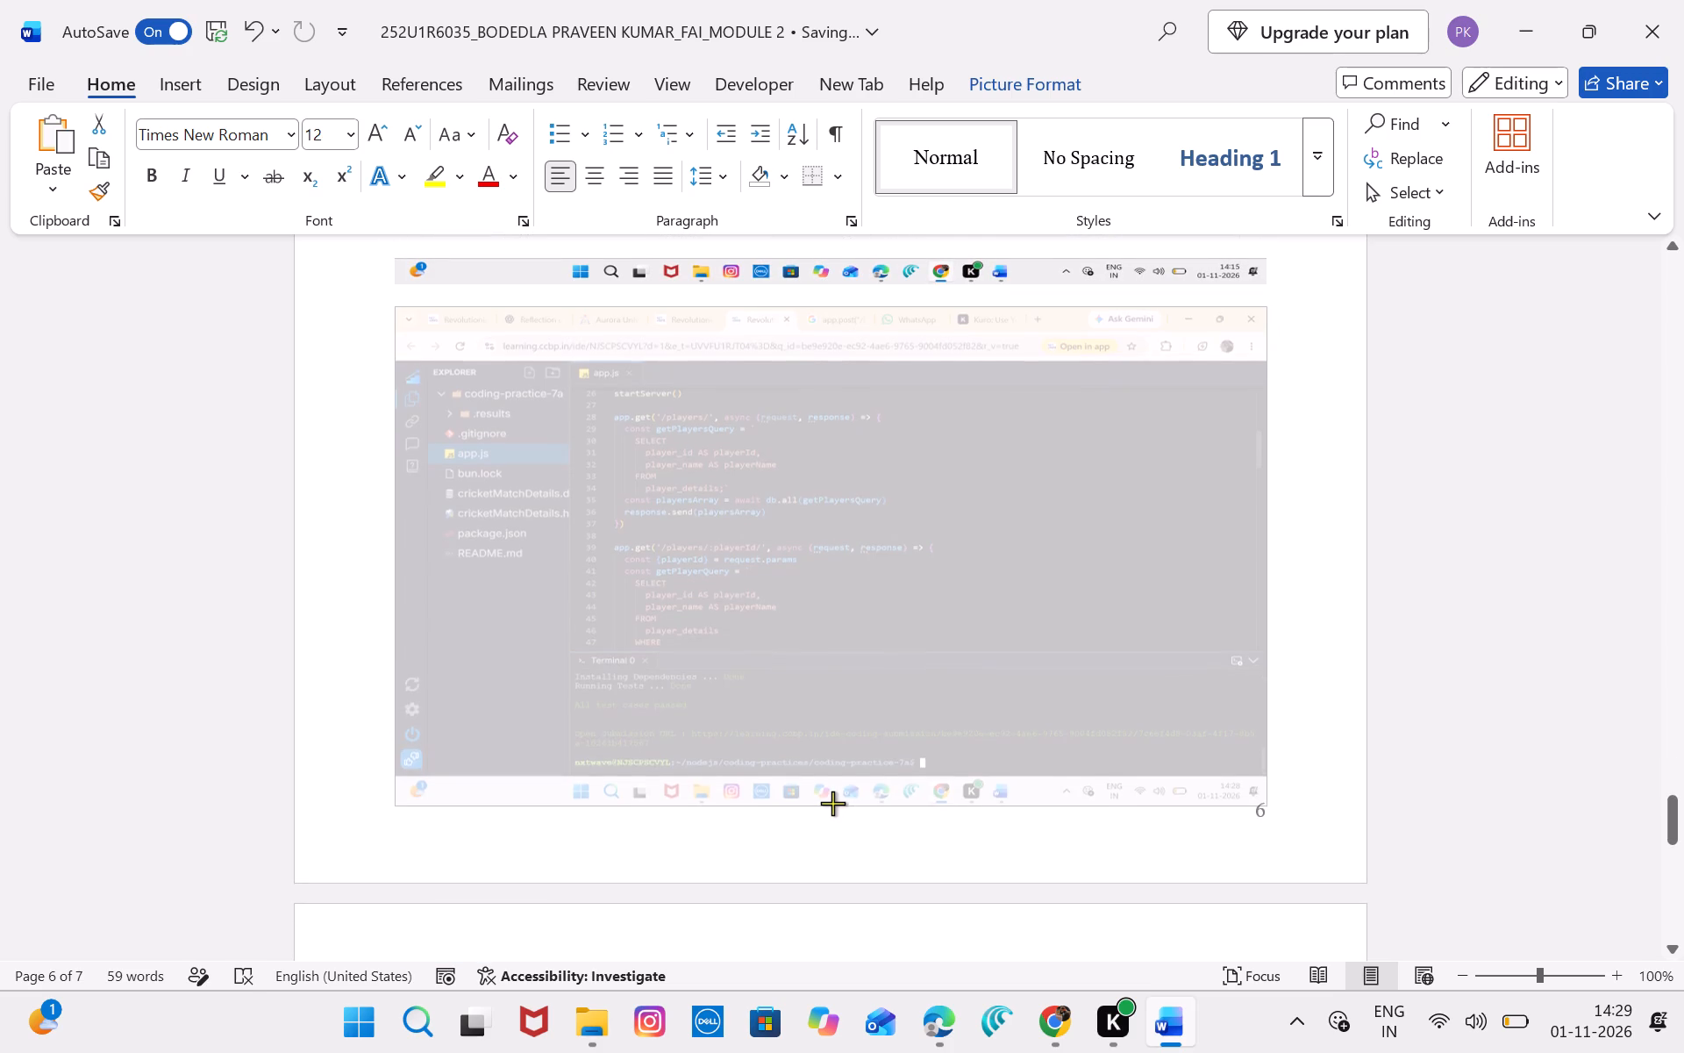
pyautogui.moveTo(832, 803); pyautogui.dragTo(831, 792)
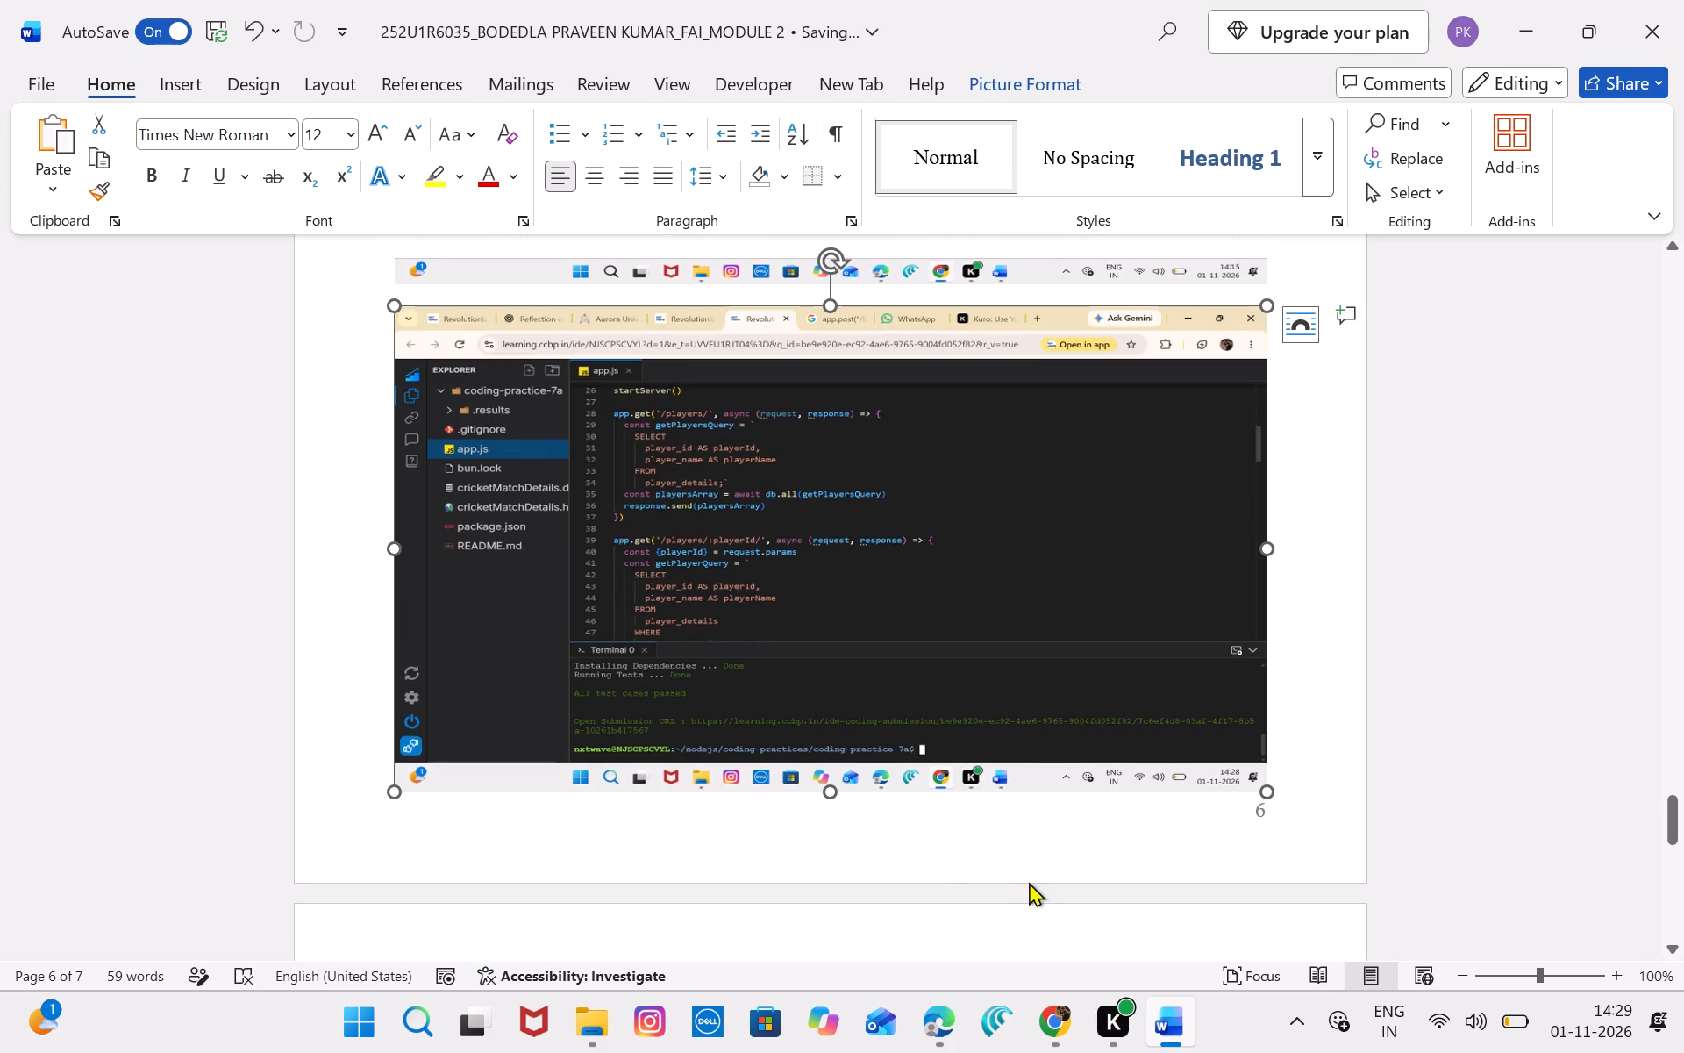
pyautogui.click(1033, 878)
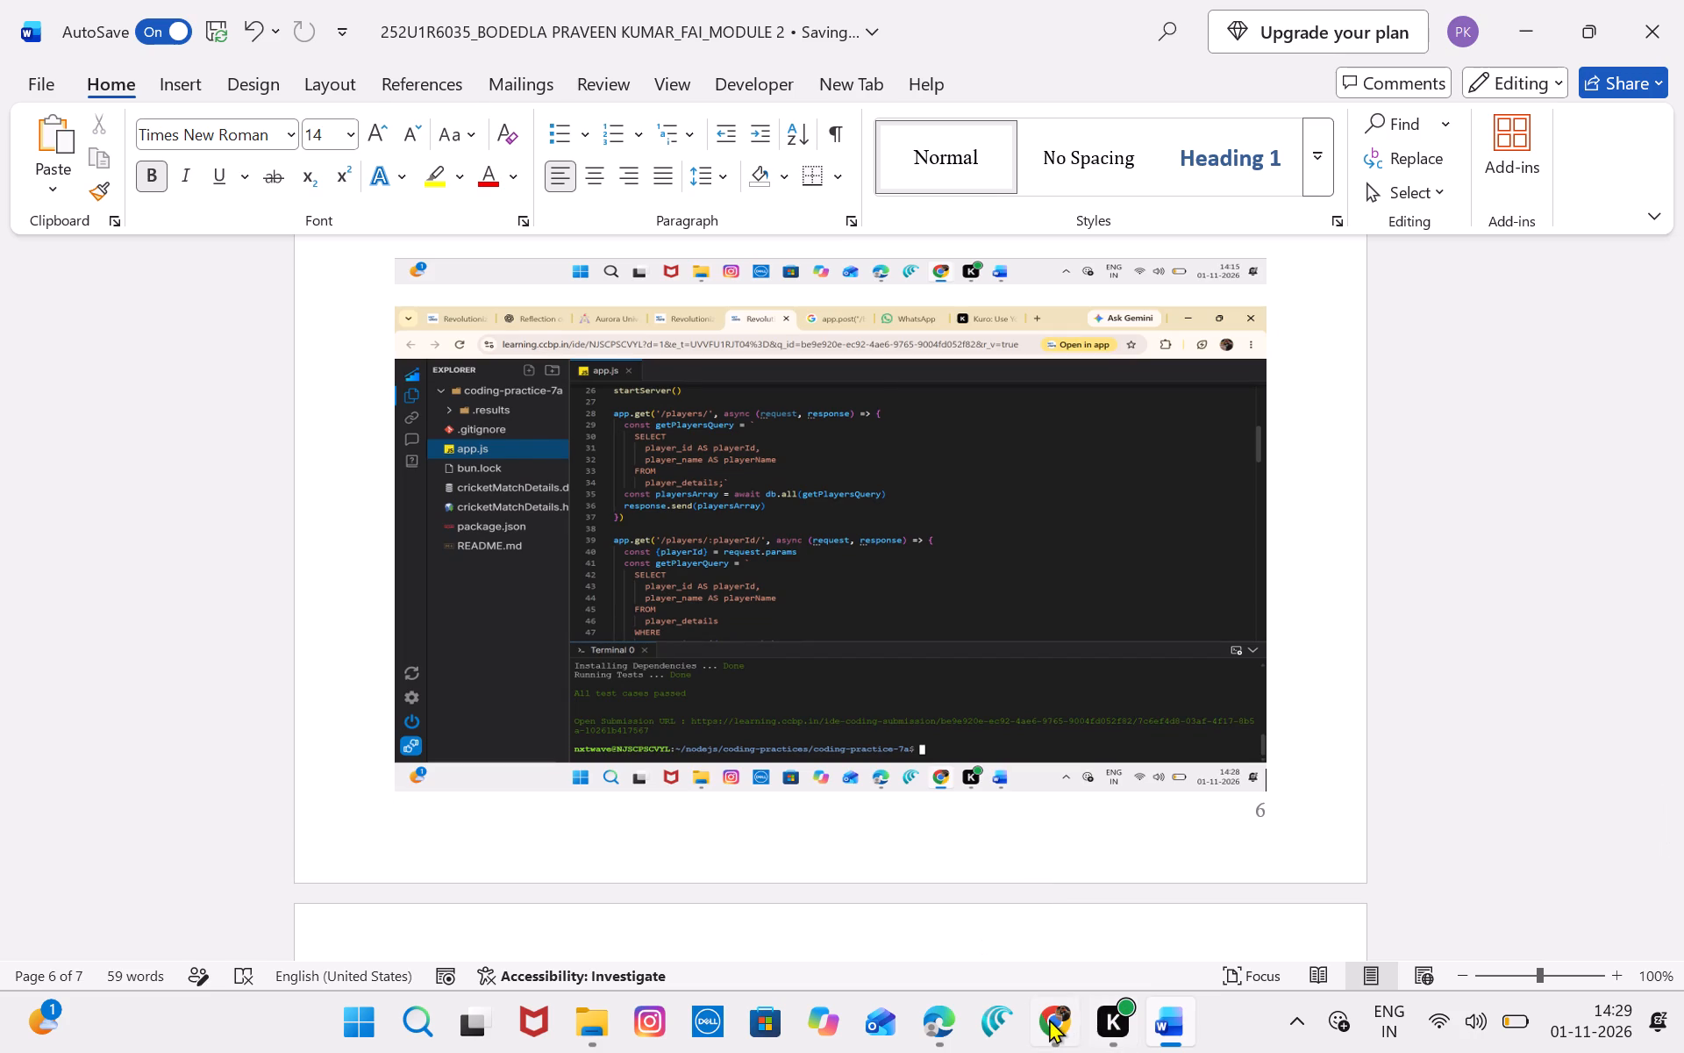
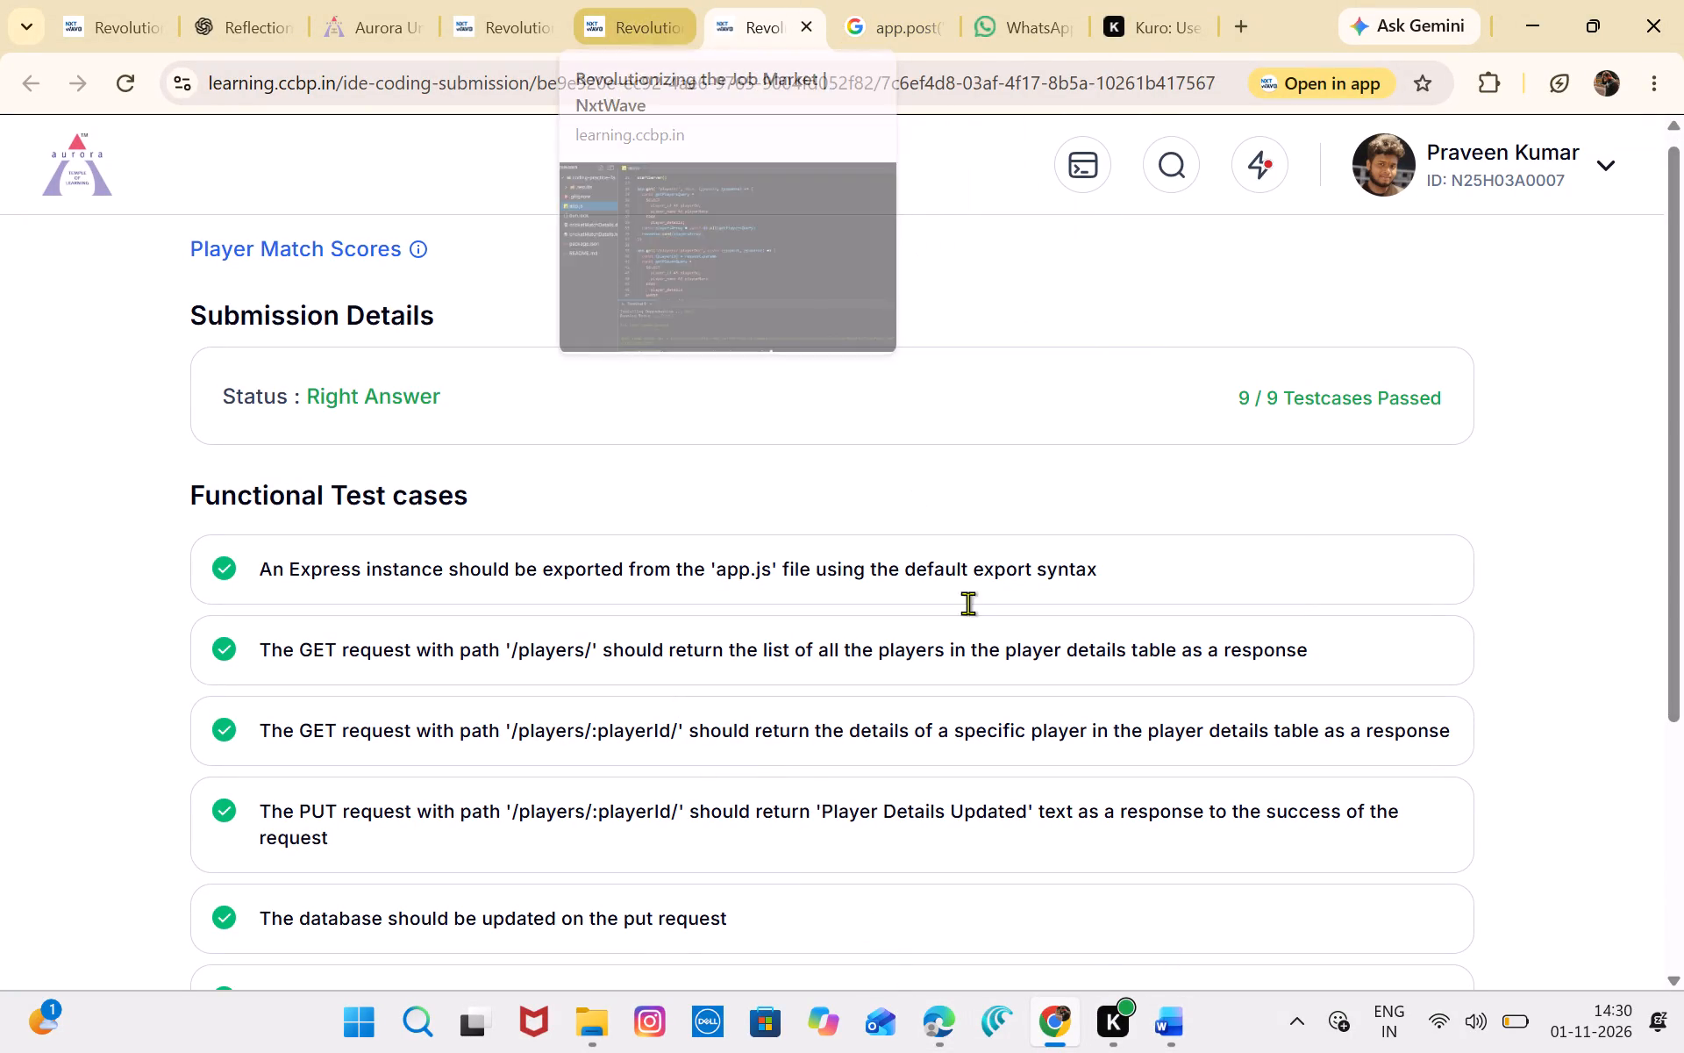
# Switch from the Player Match Scores submission details page back to the Word report.
pyautogui.click(1163, 1023)
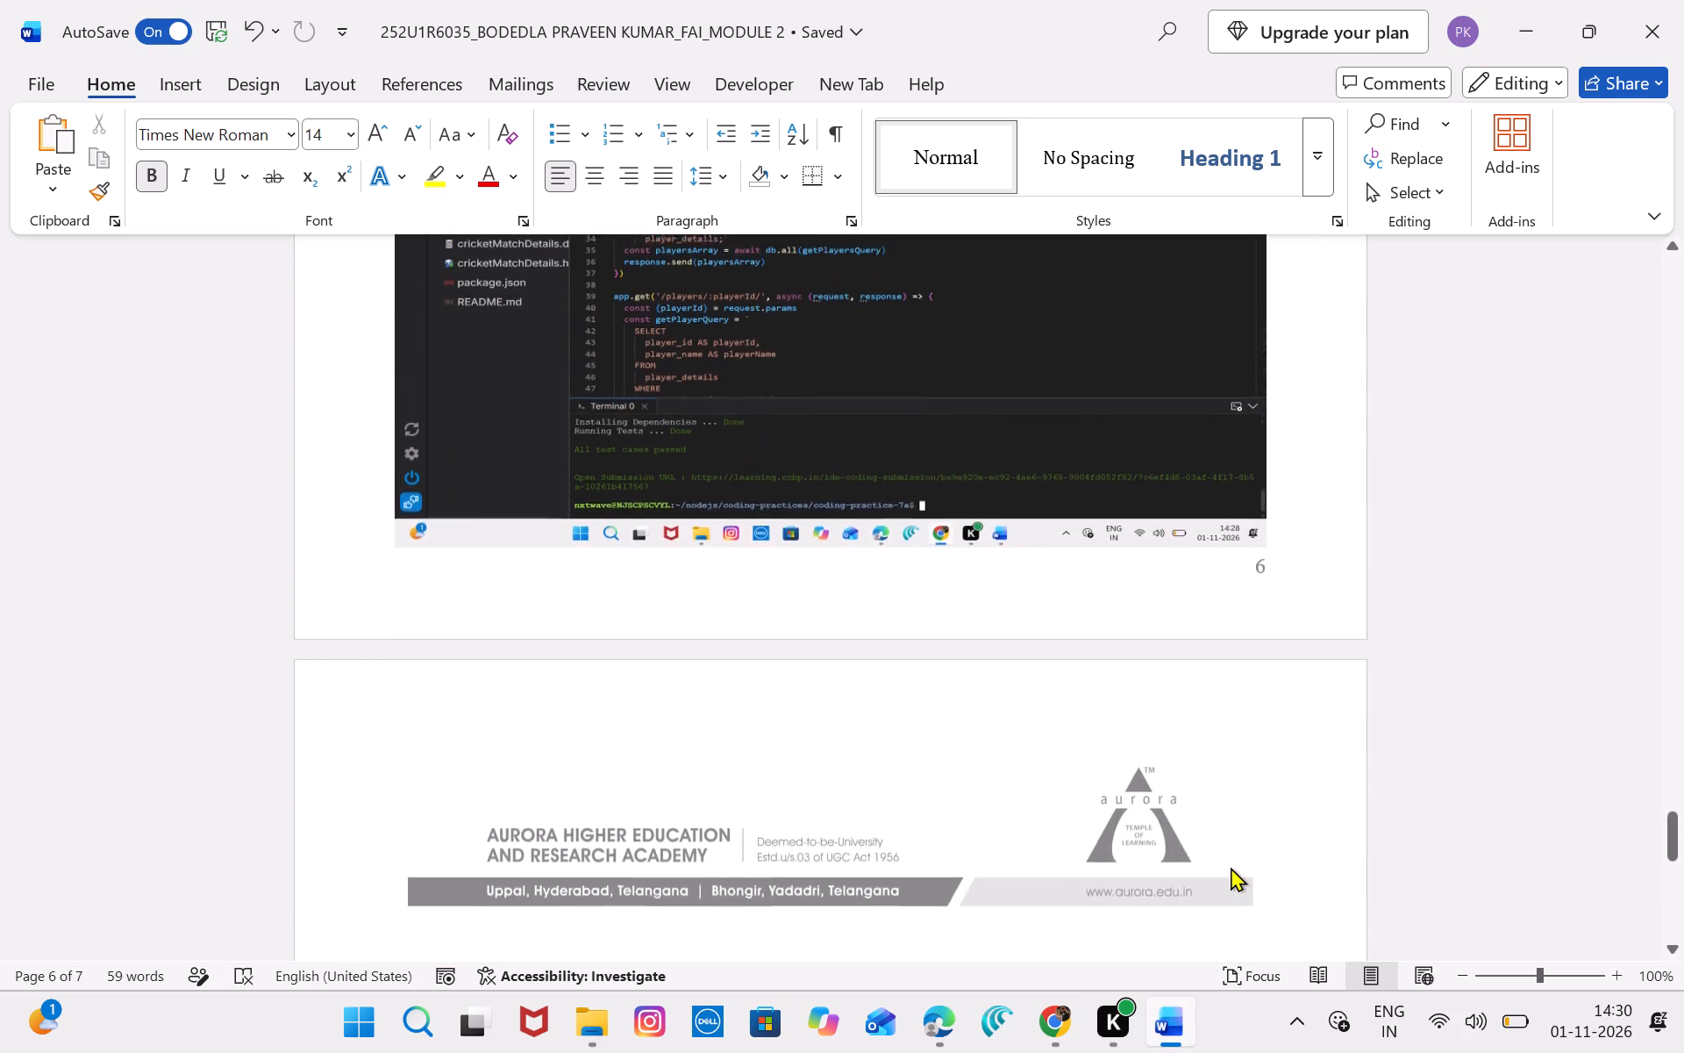
# Paste the copied Player Match Scores submission details screenshot on a new line at the top of page 7.
pyautogui.press('Return')
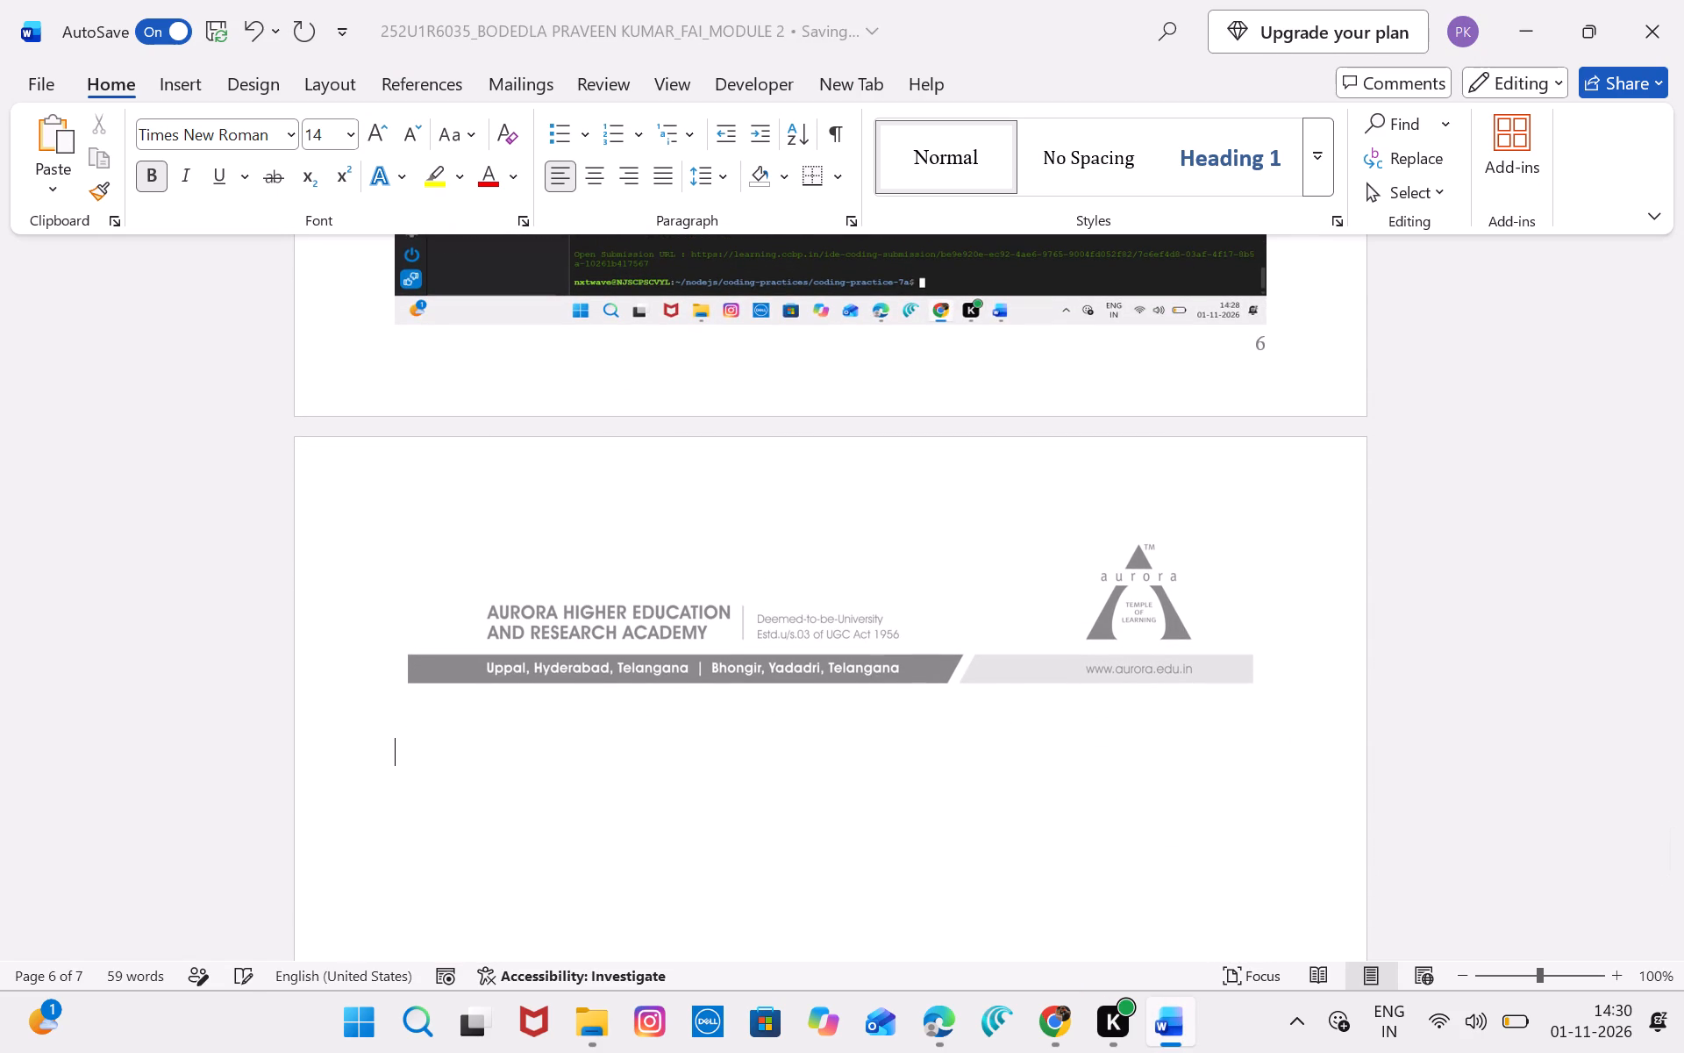
pyautogui.hotkey('ctrl', 'v')
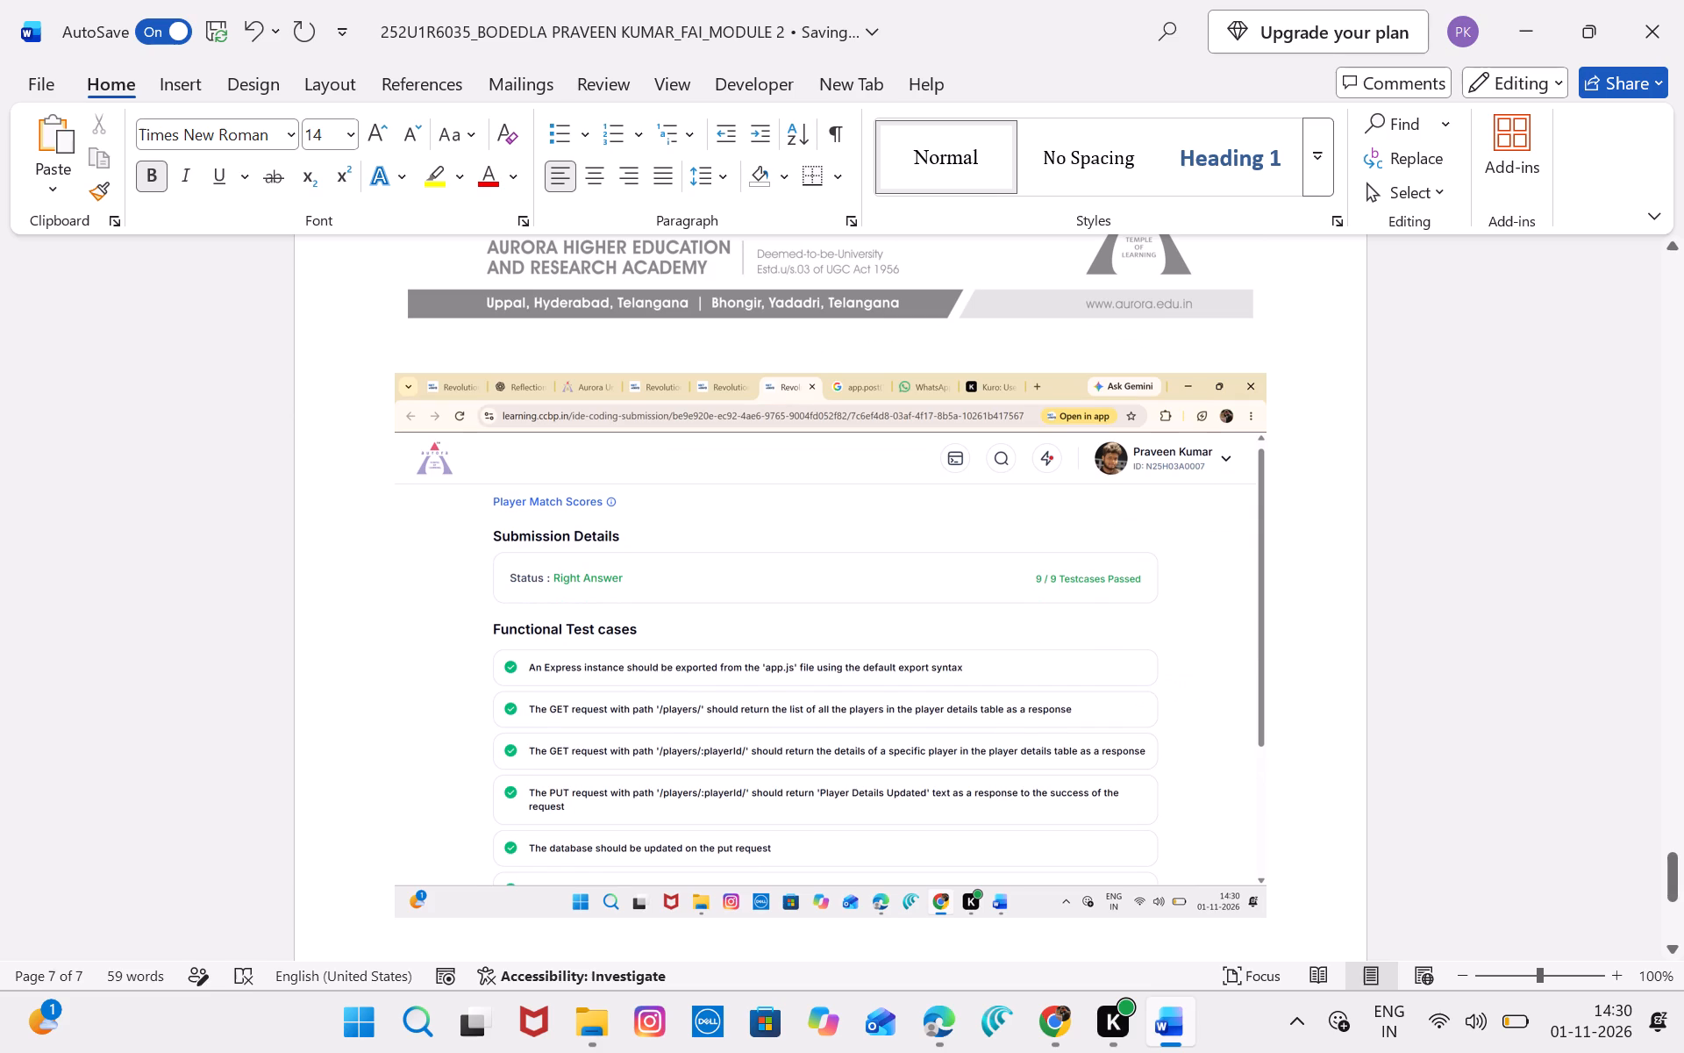
# Review the layout of the question, code and submission screenshots on the report's preceding pages.
pyautogui.scroll(1, 1078, 674)
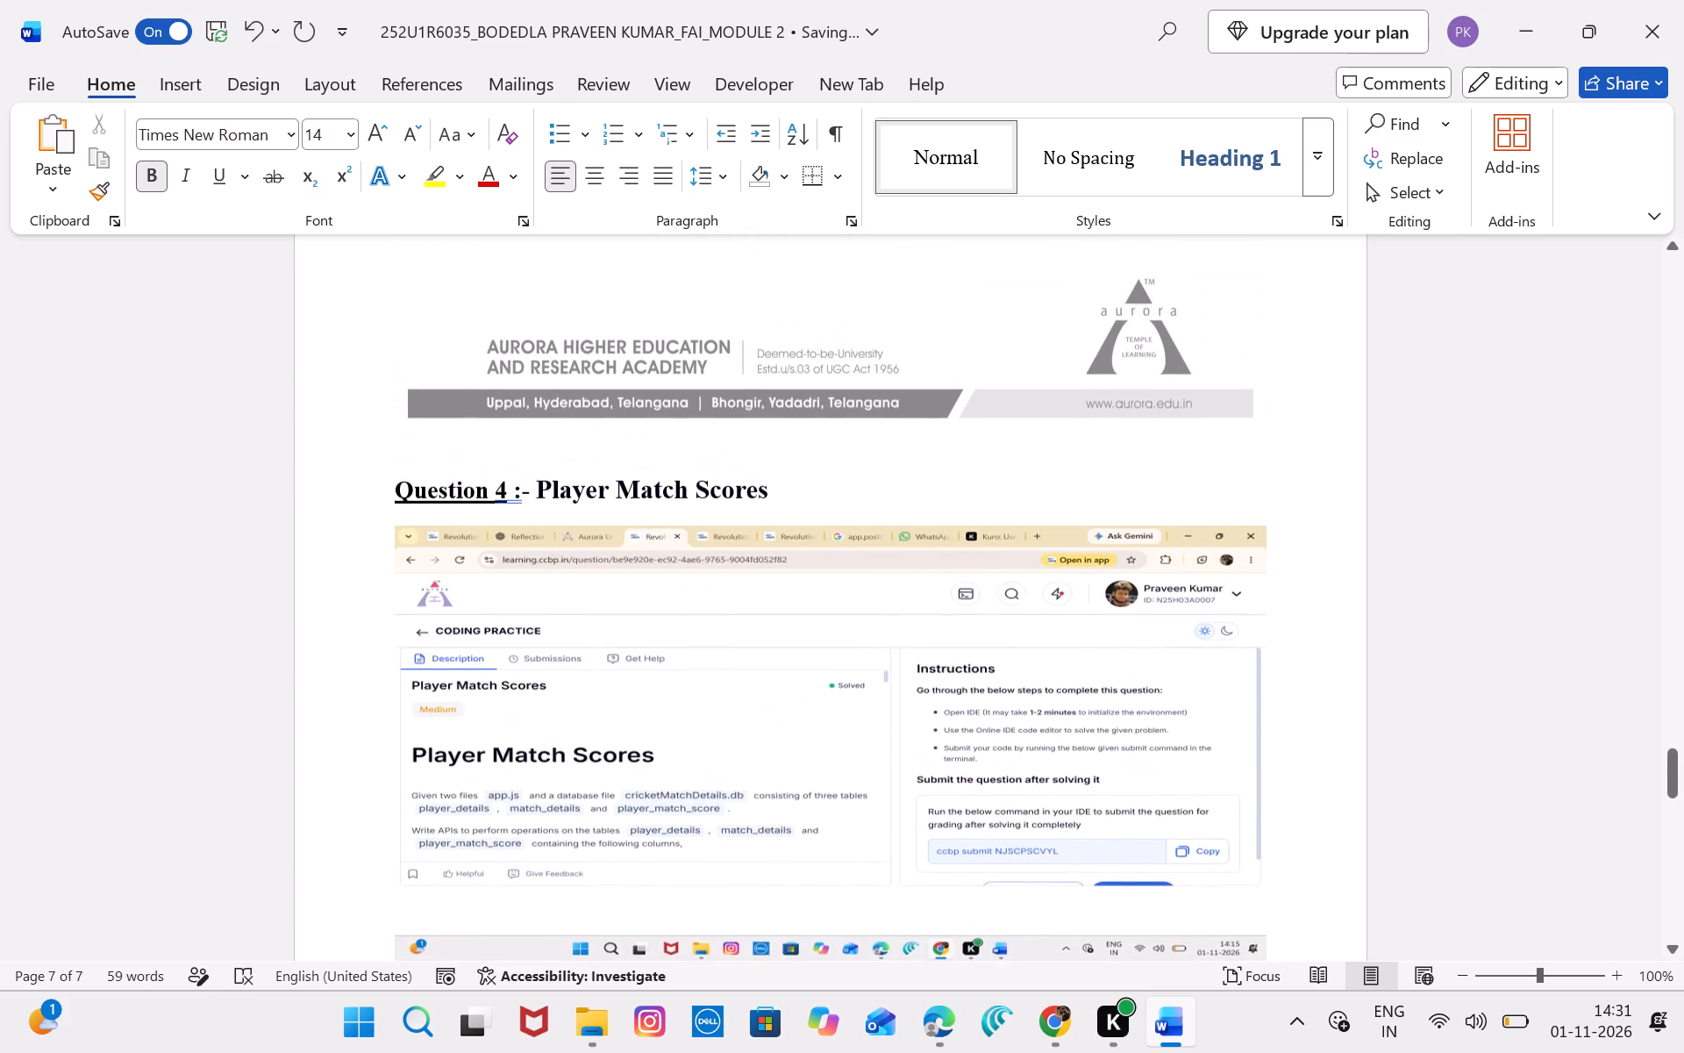
pyautogui.scroll(1, 1078, 674)
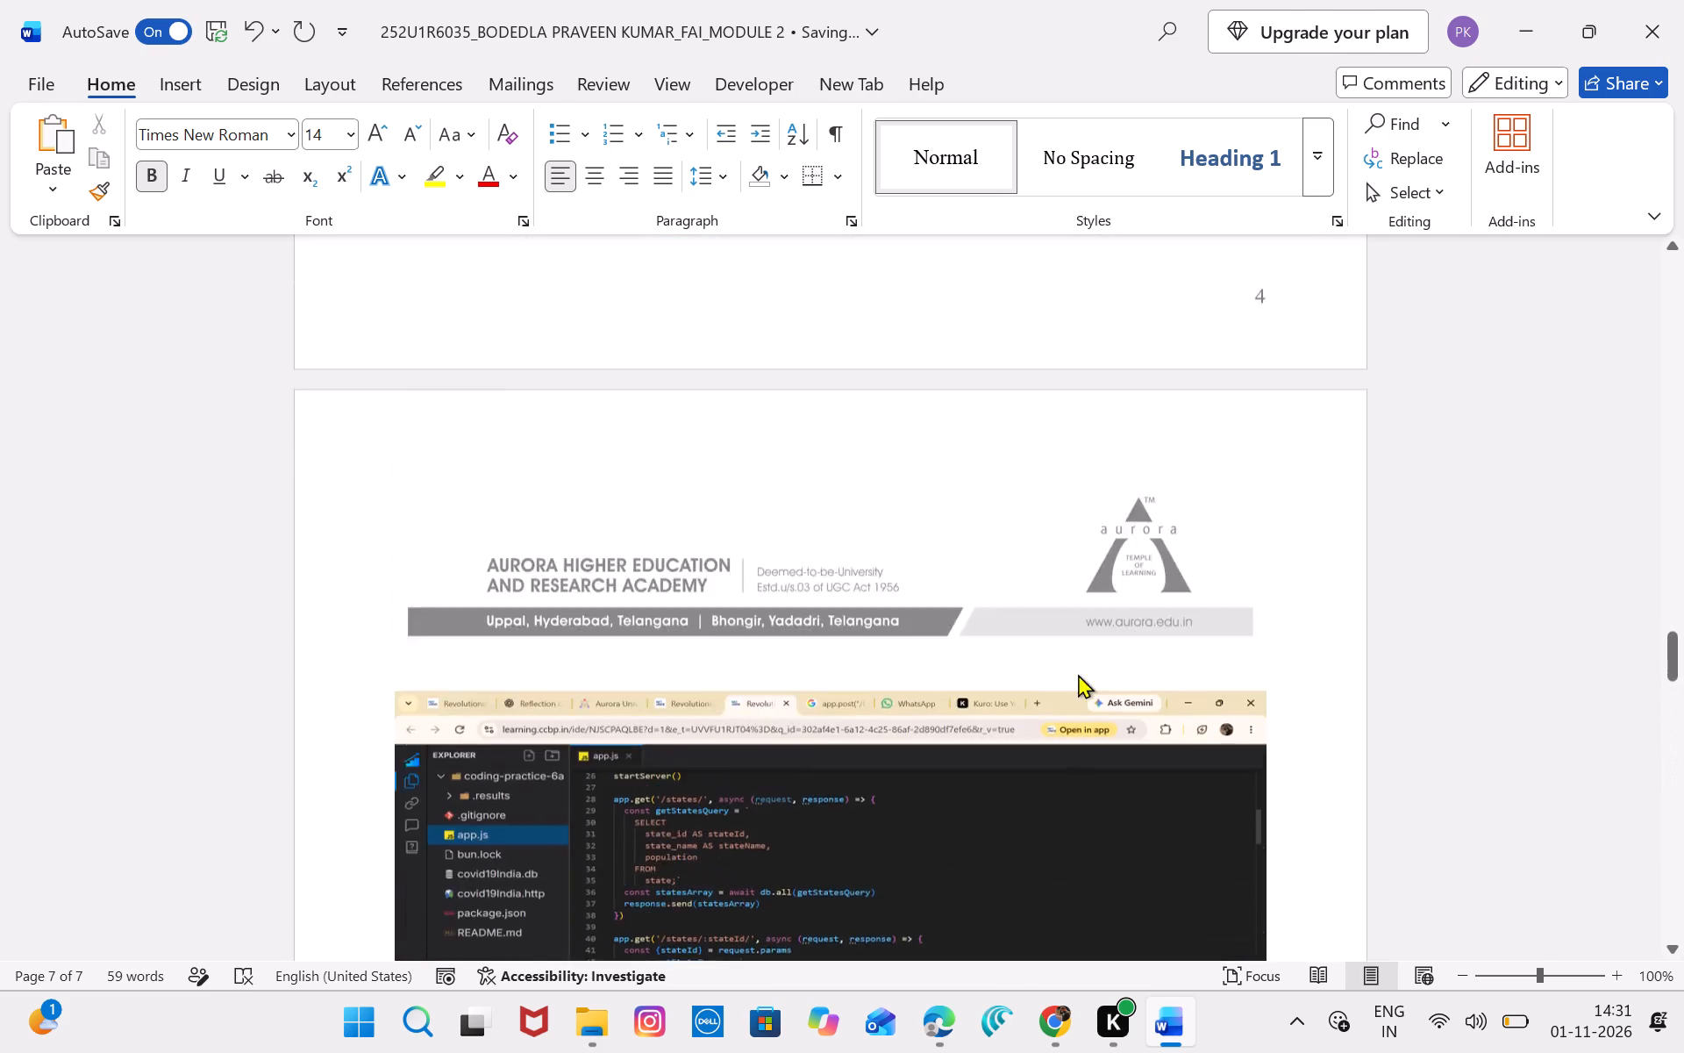
pyautogui.scroll(1, 1078, 674)
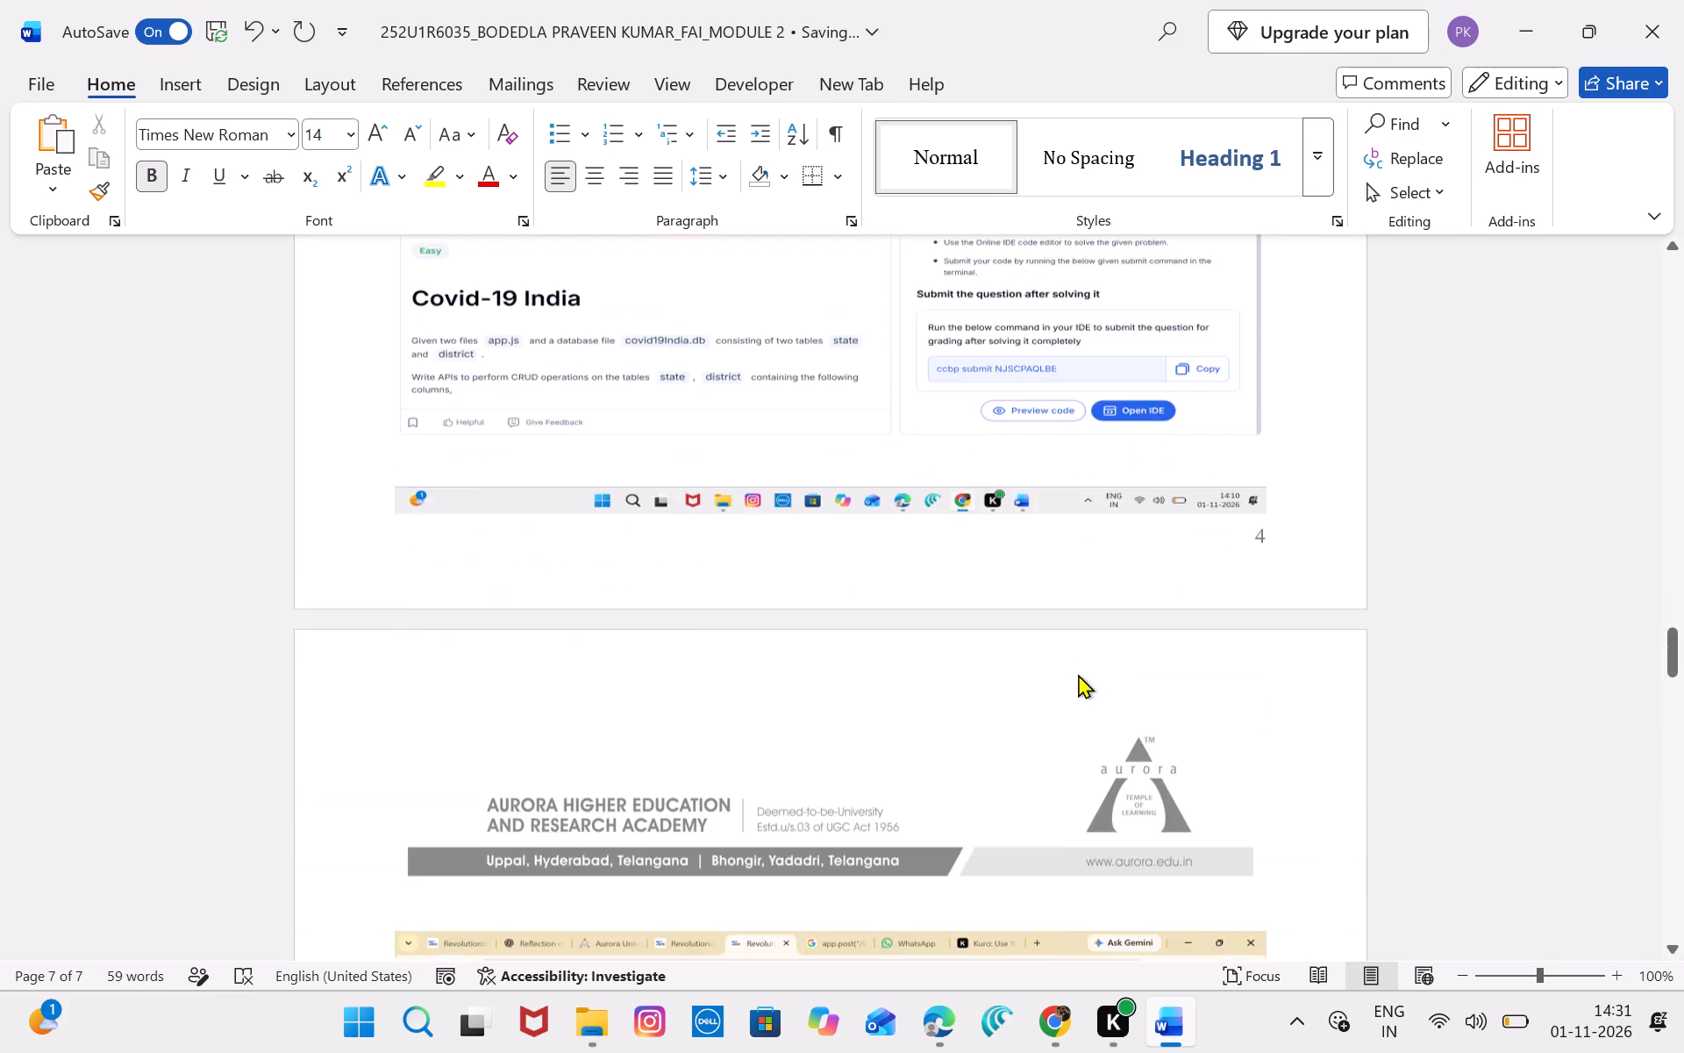
pyautogui.scroll(1, 1078, 674)
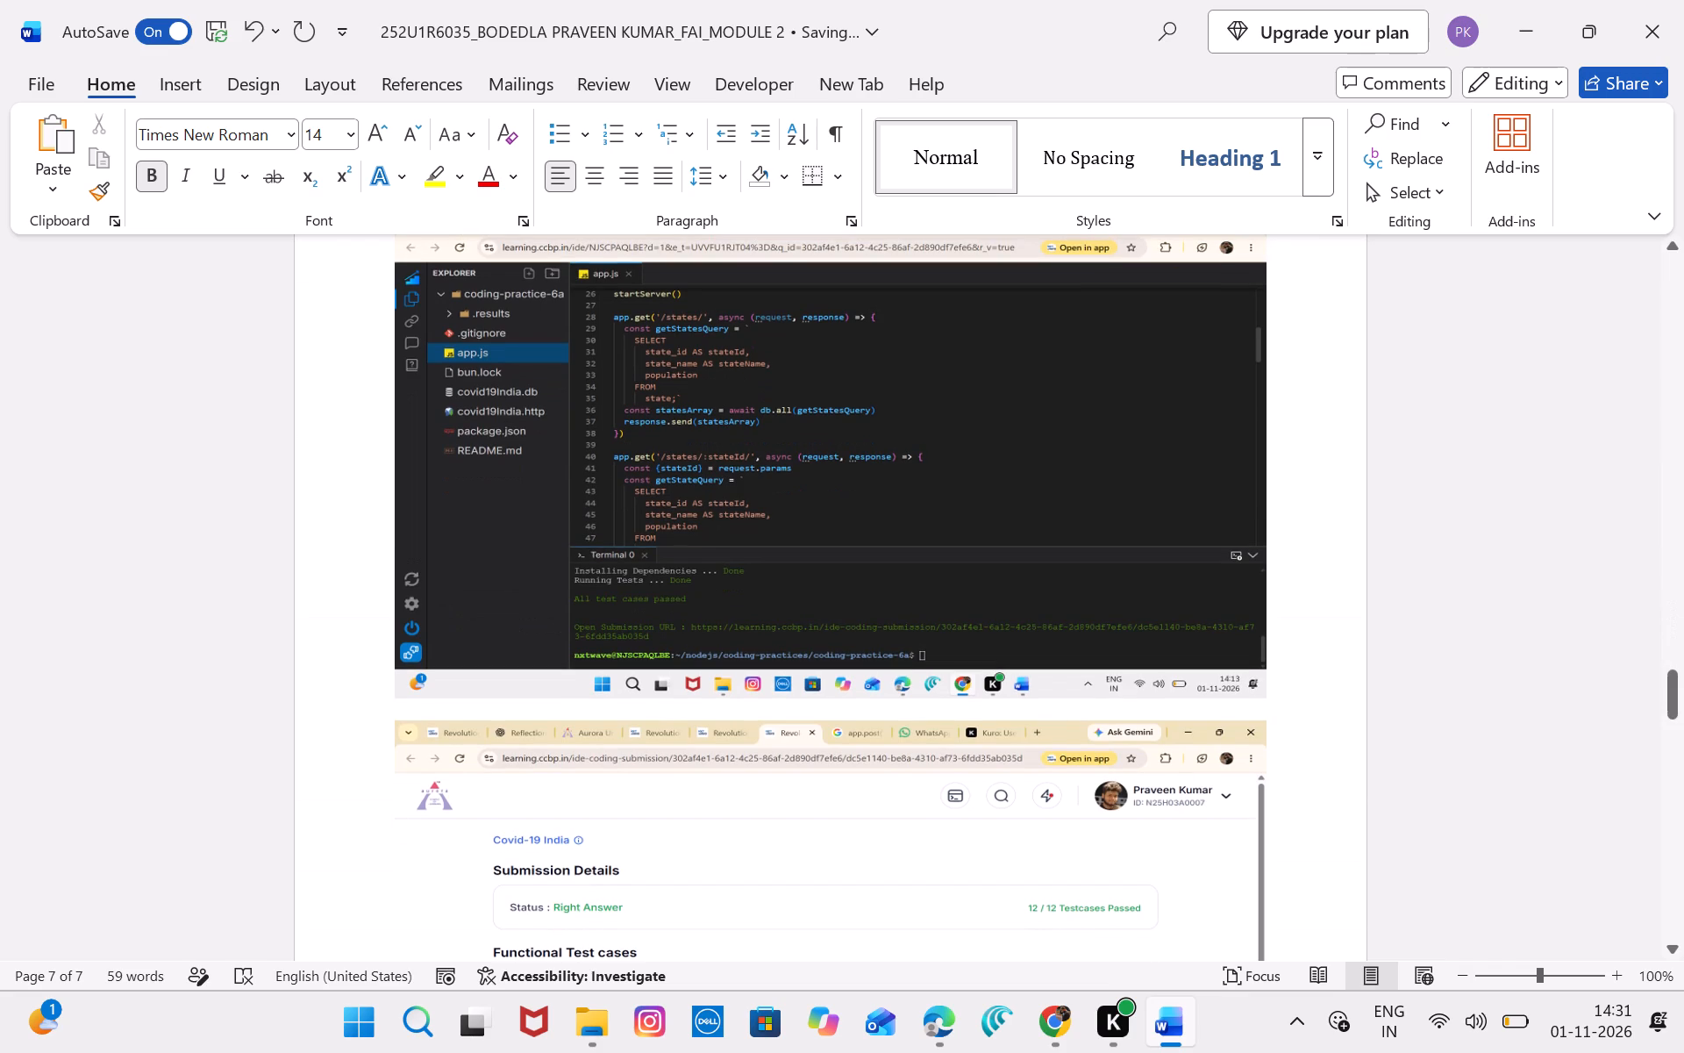
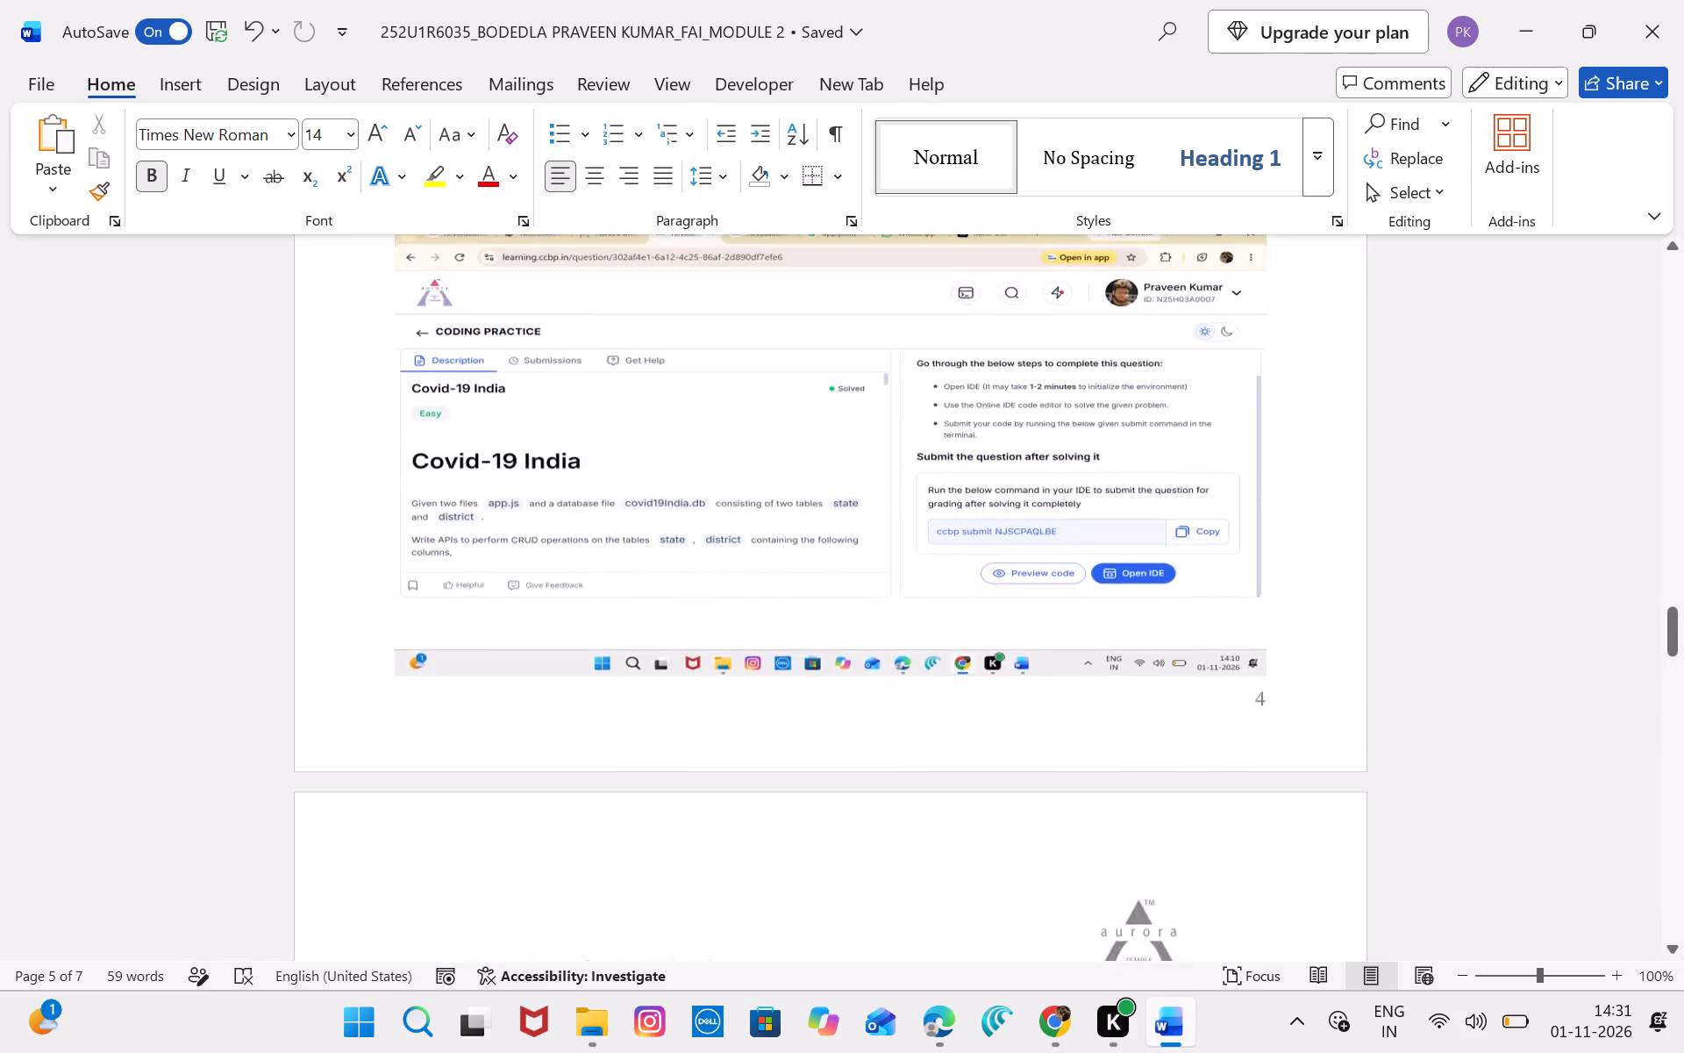
# Review the report's question, code and submission screenshots from page 5 back to the student details on page 1.
pyautogui.scroll(2, 988, 612)
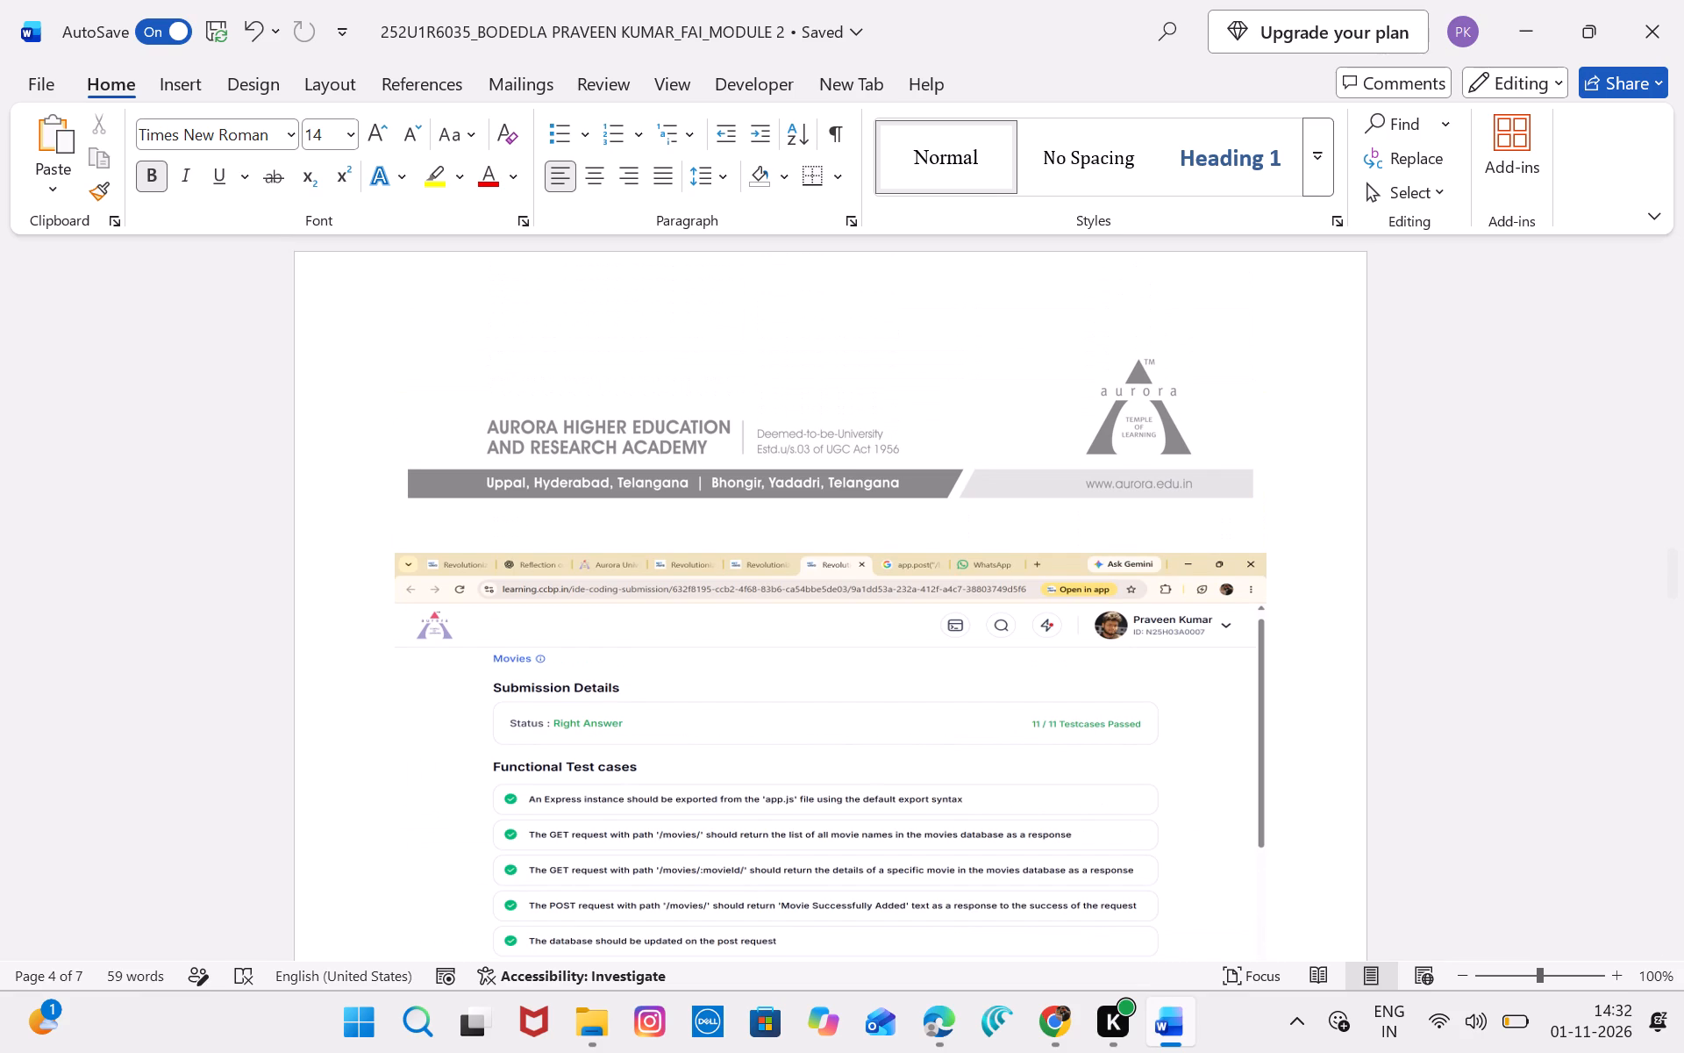
pyautogui.scroll(1, 988, 629)
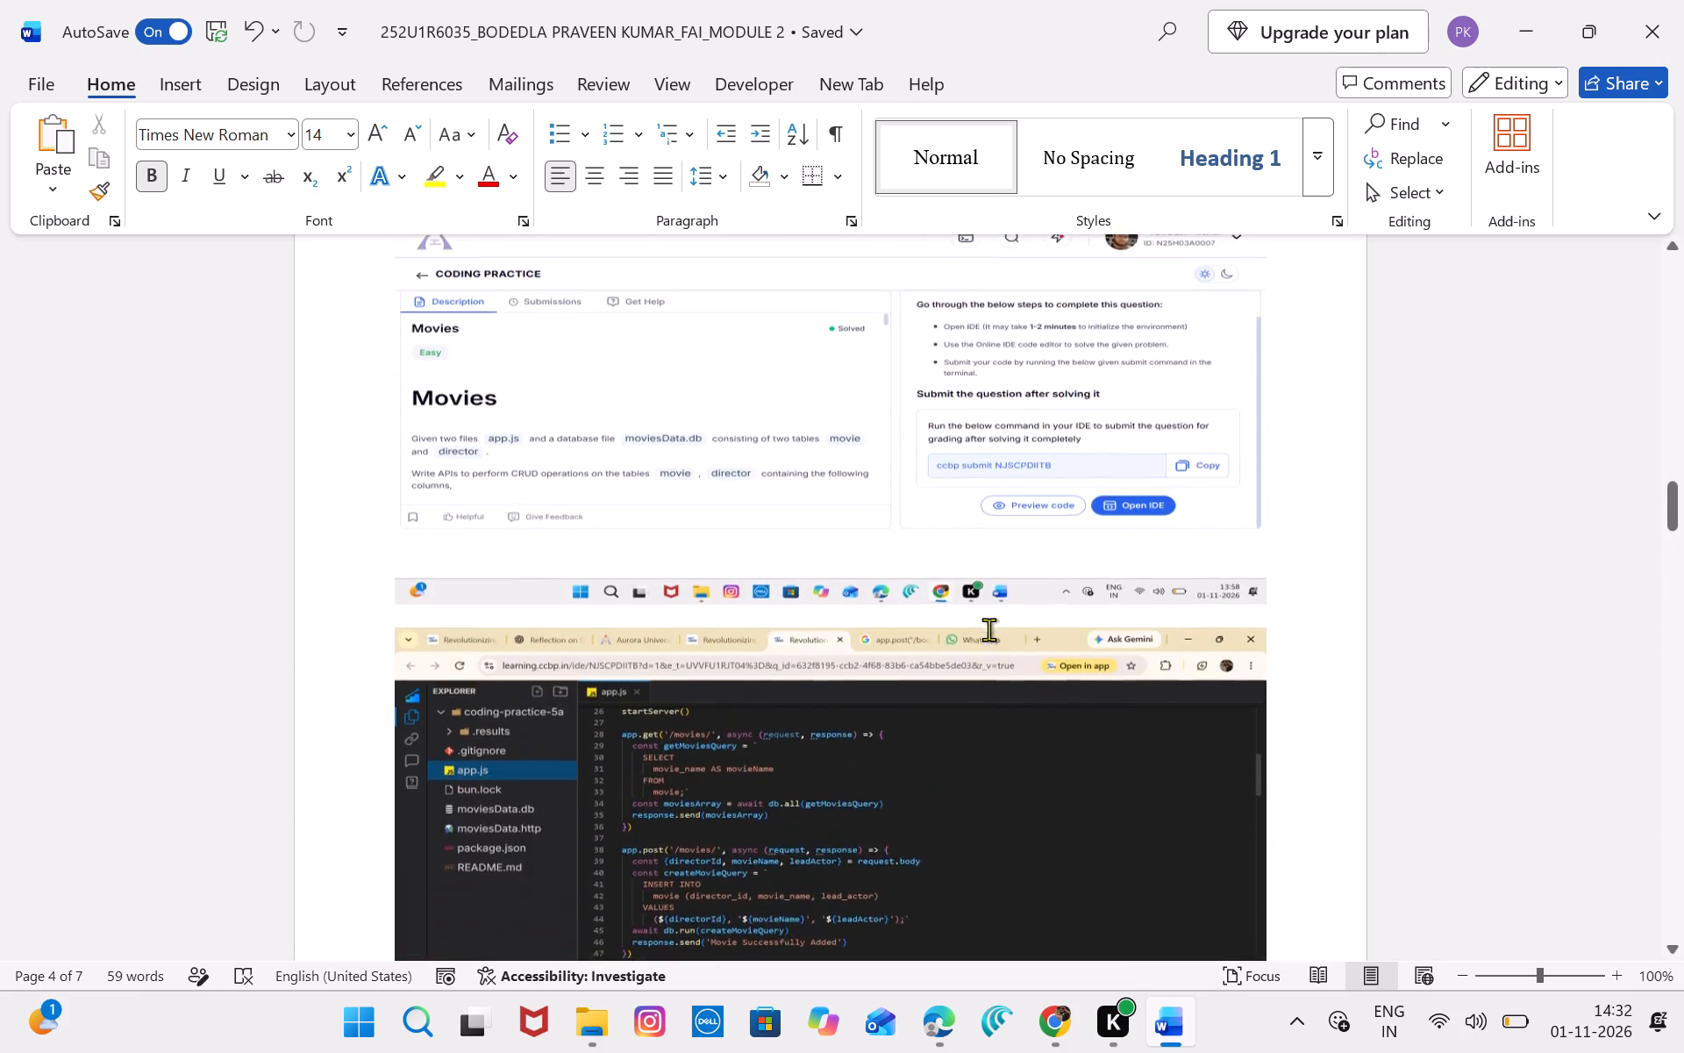
pyautogui.scroll(1, 988, 629)
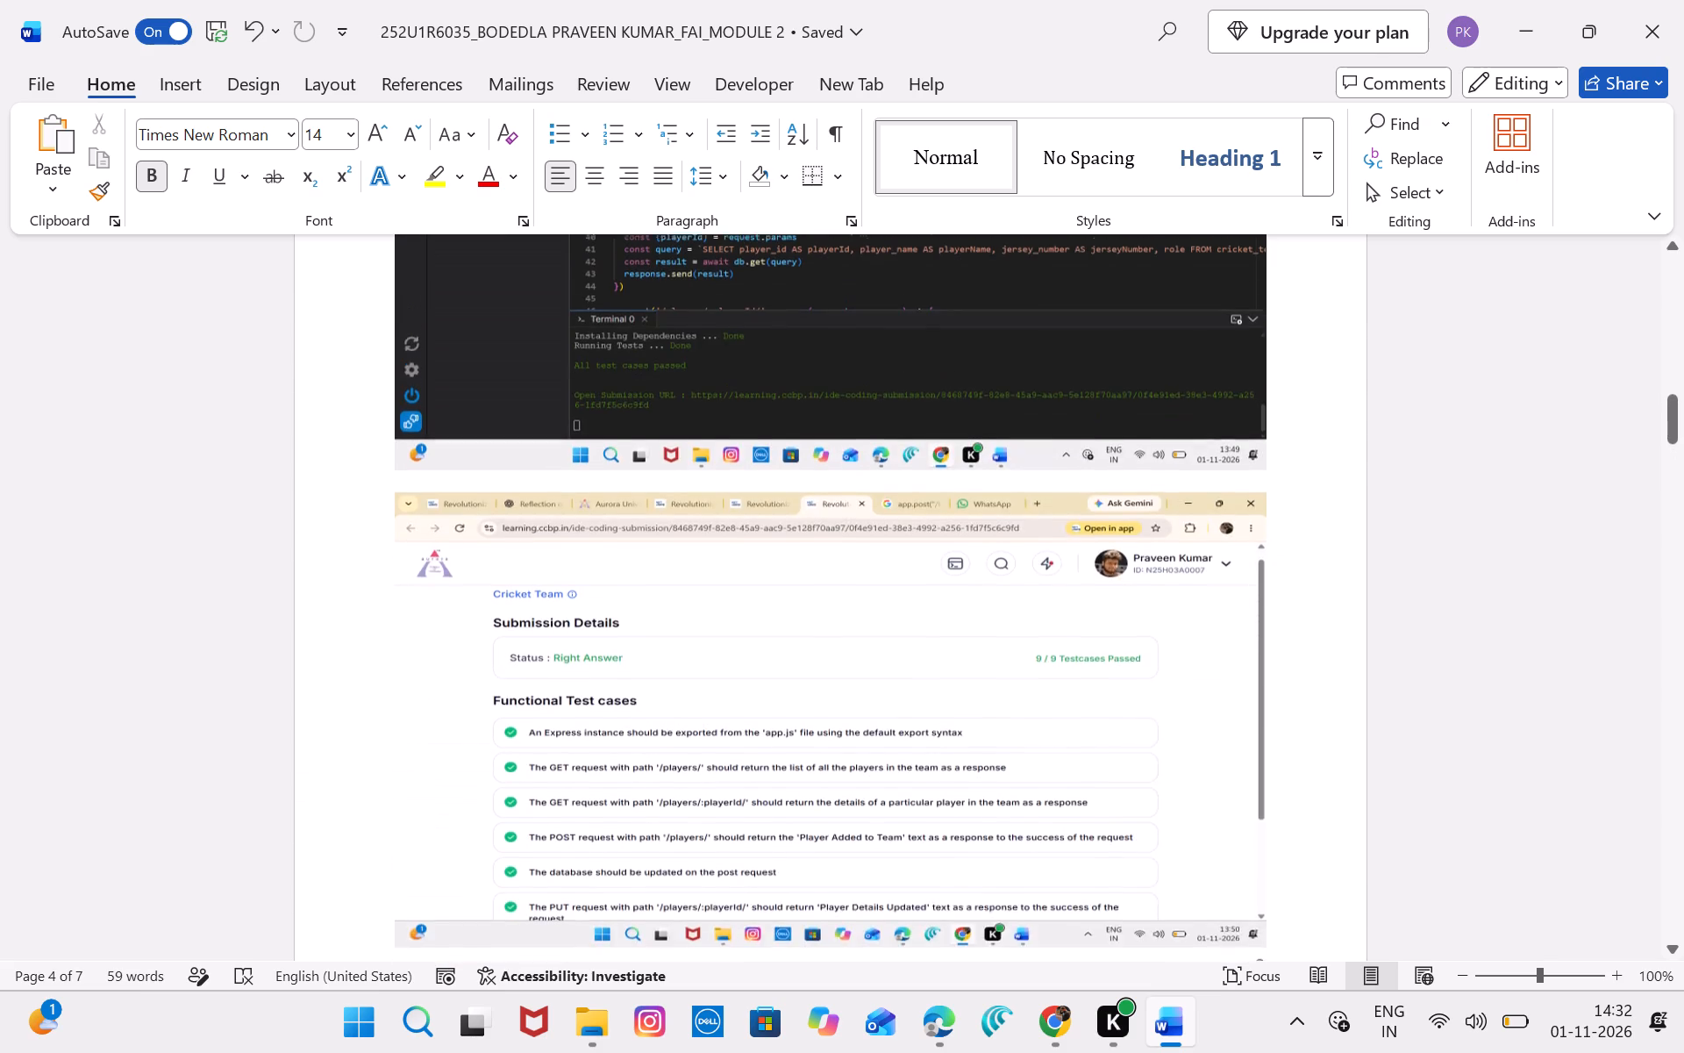
pyautogui.scroll(2, 988, 629)
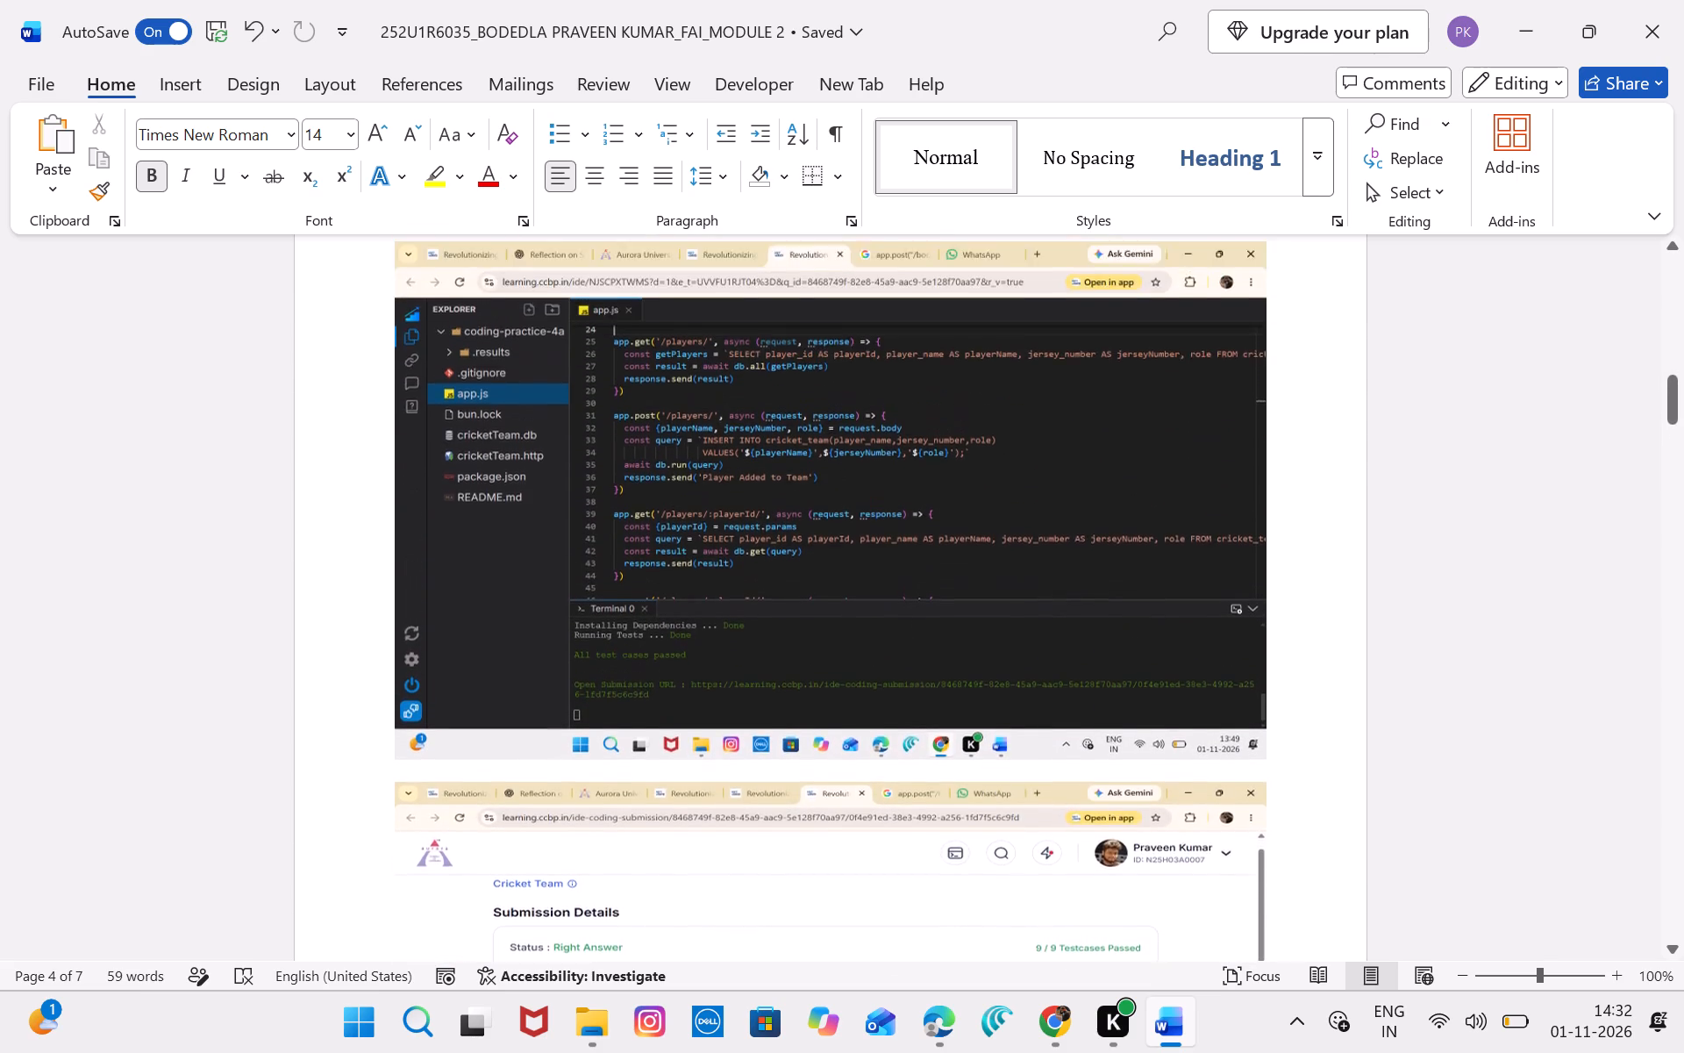
pyautogui.scroll(1, 988, 629)
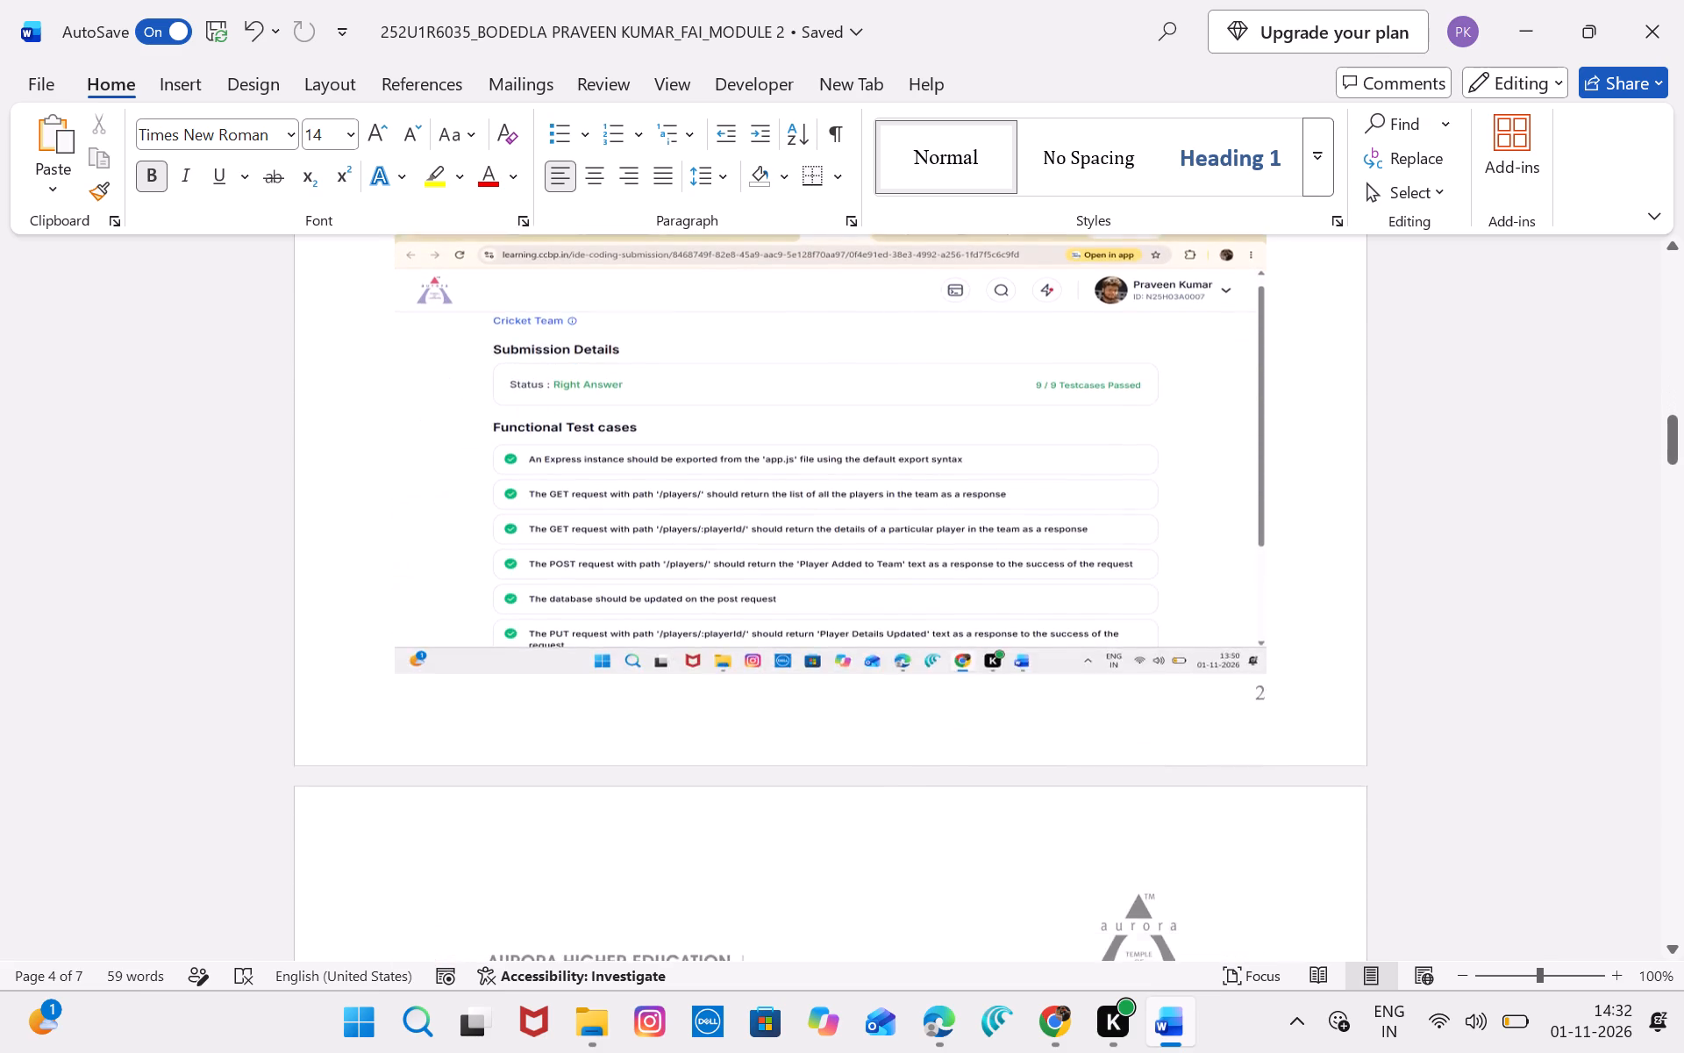
pyautogui.scroll(1, 988, 629)
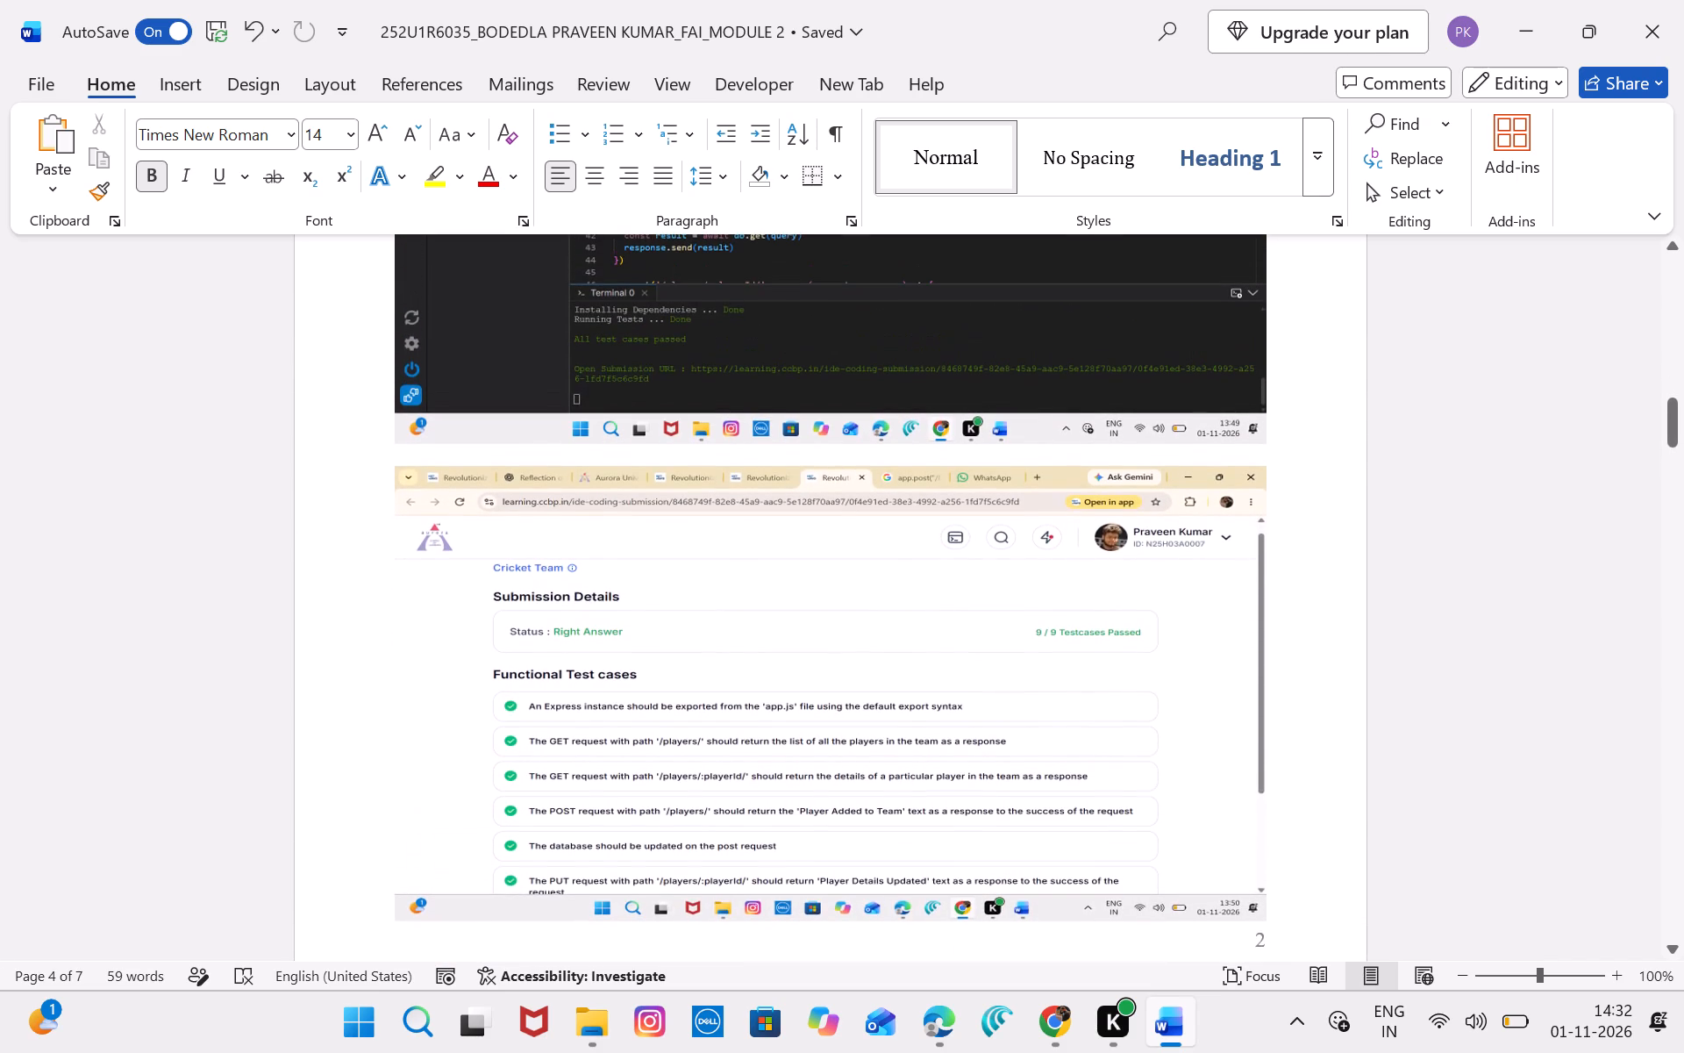
pyautogui.scroll(1, 988, 629)
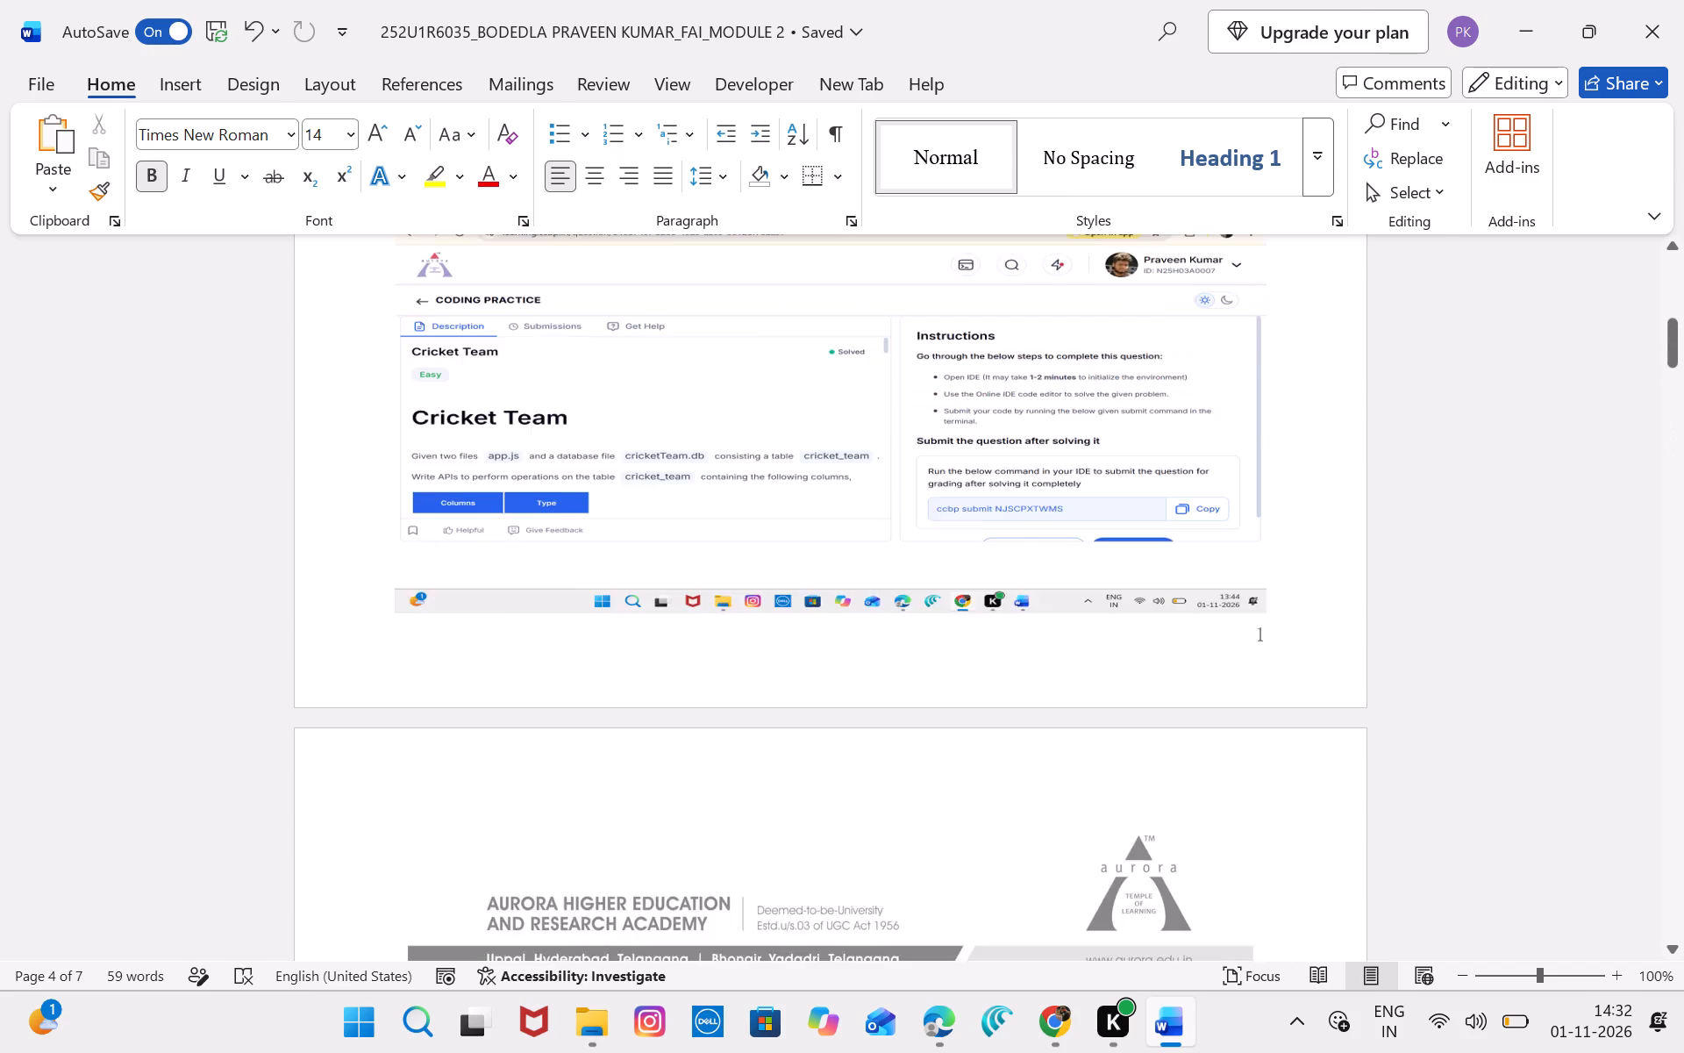
pyautogui.scroll(2, 988, 629)
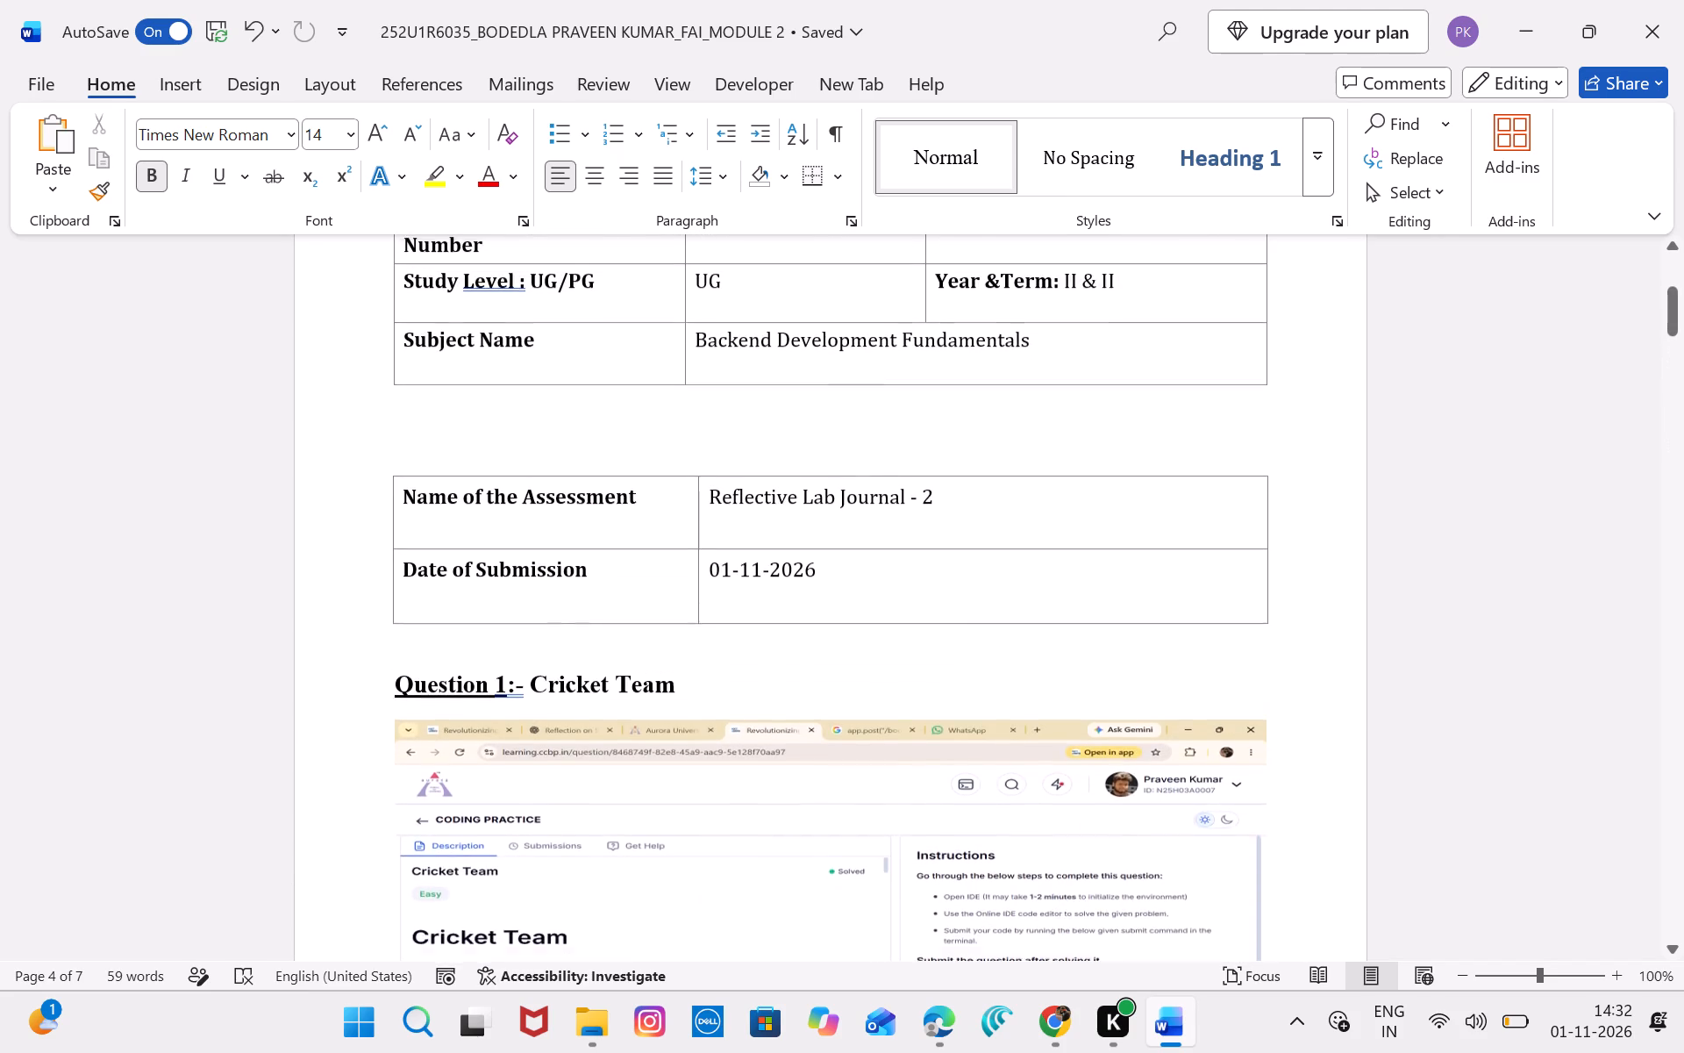
pyautogui.scroll(1, 988, 629)
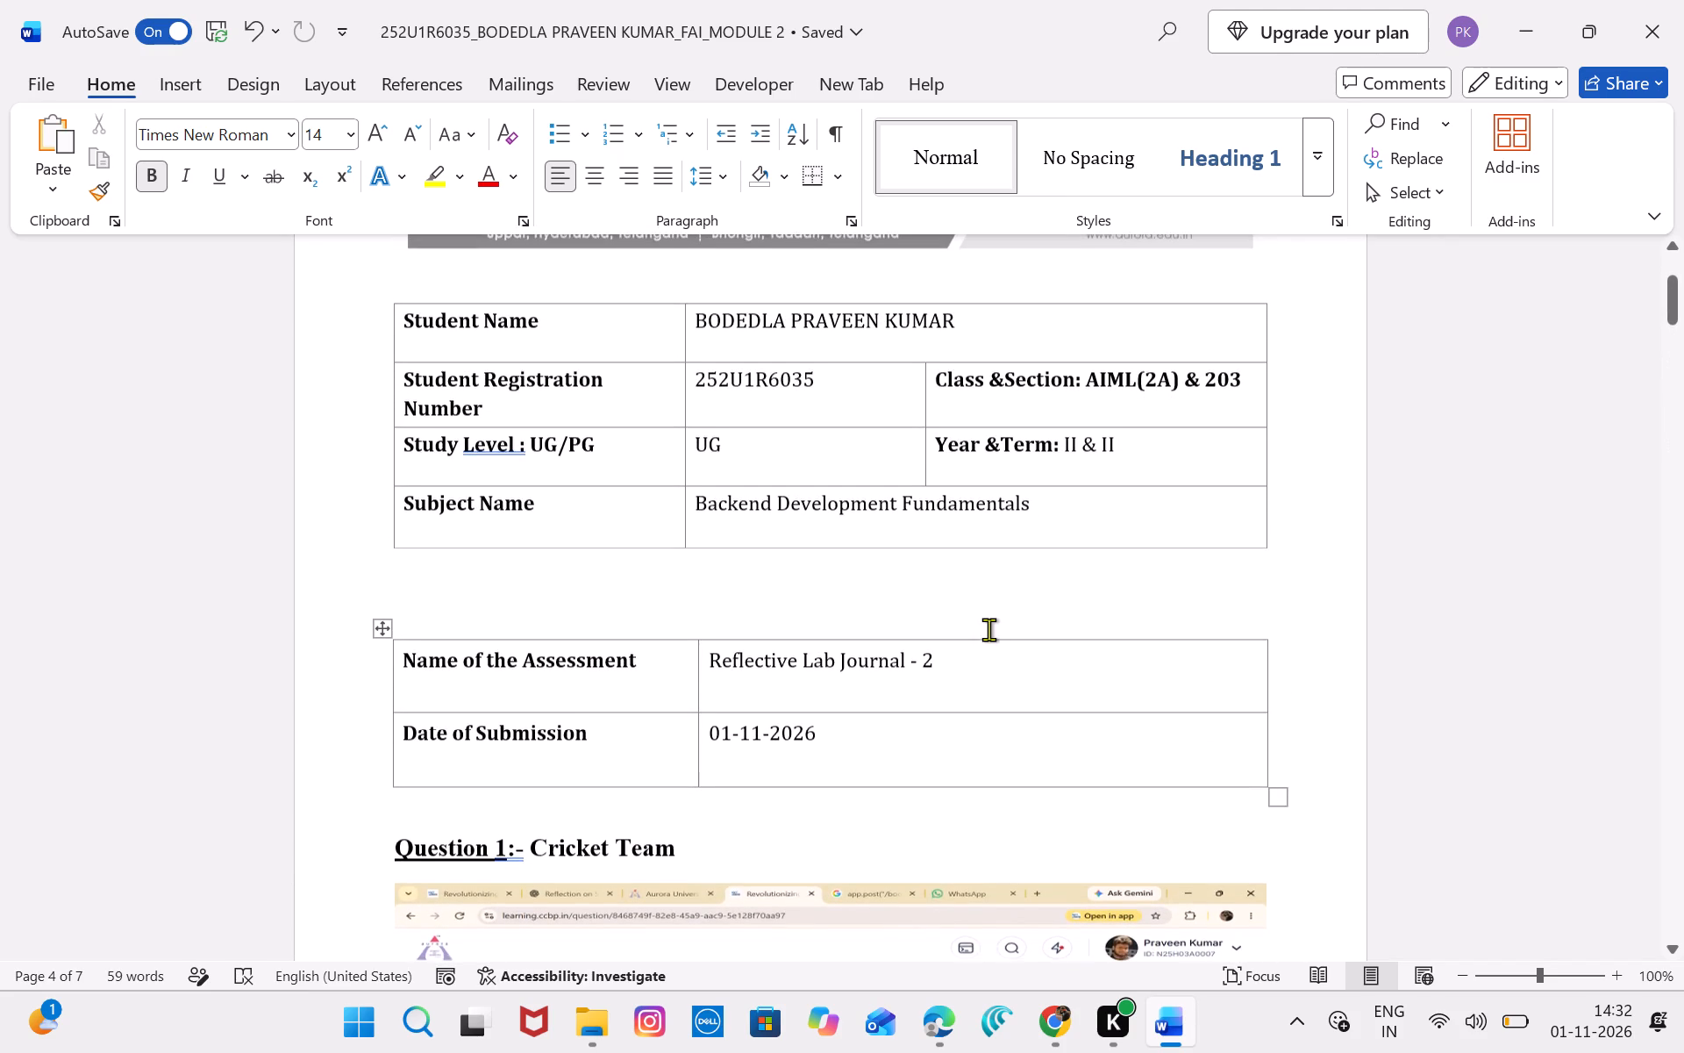
pyautogui.scroll(1, 988, 629)
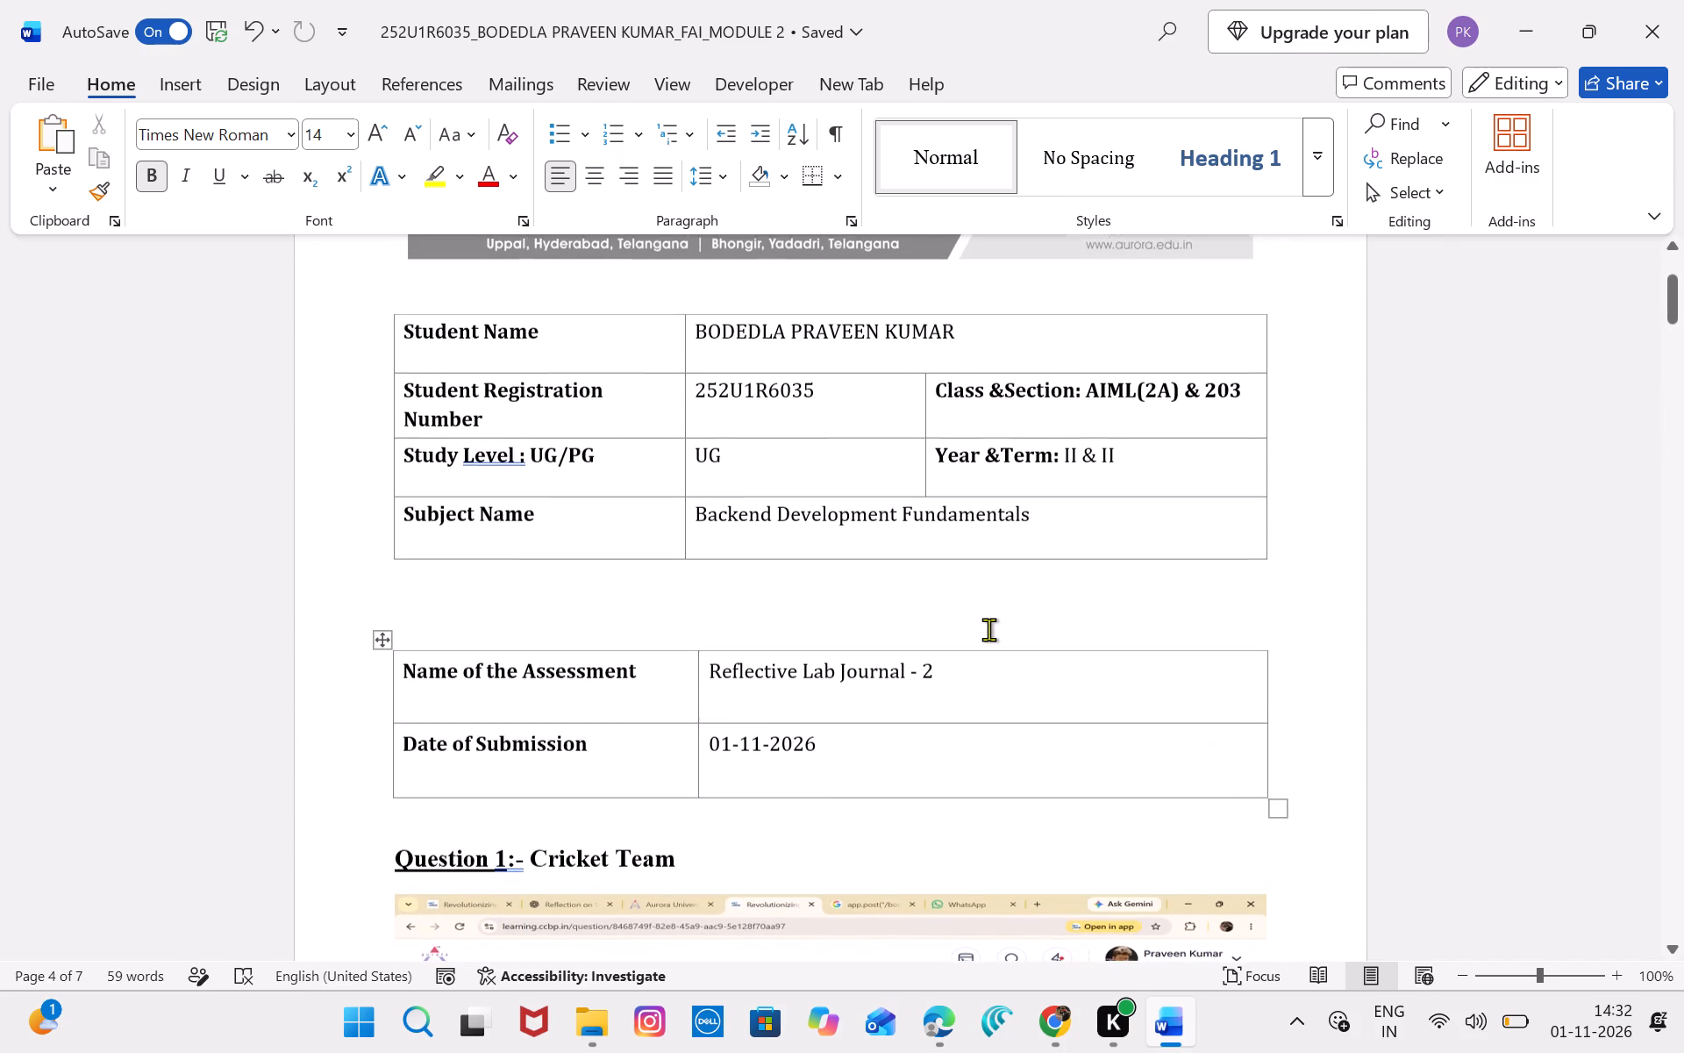
pyautogui.scroll(1, 988, 629)
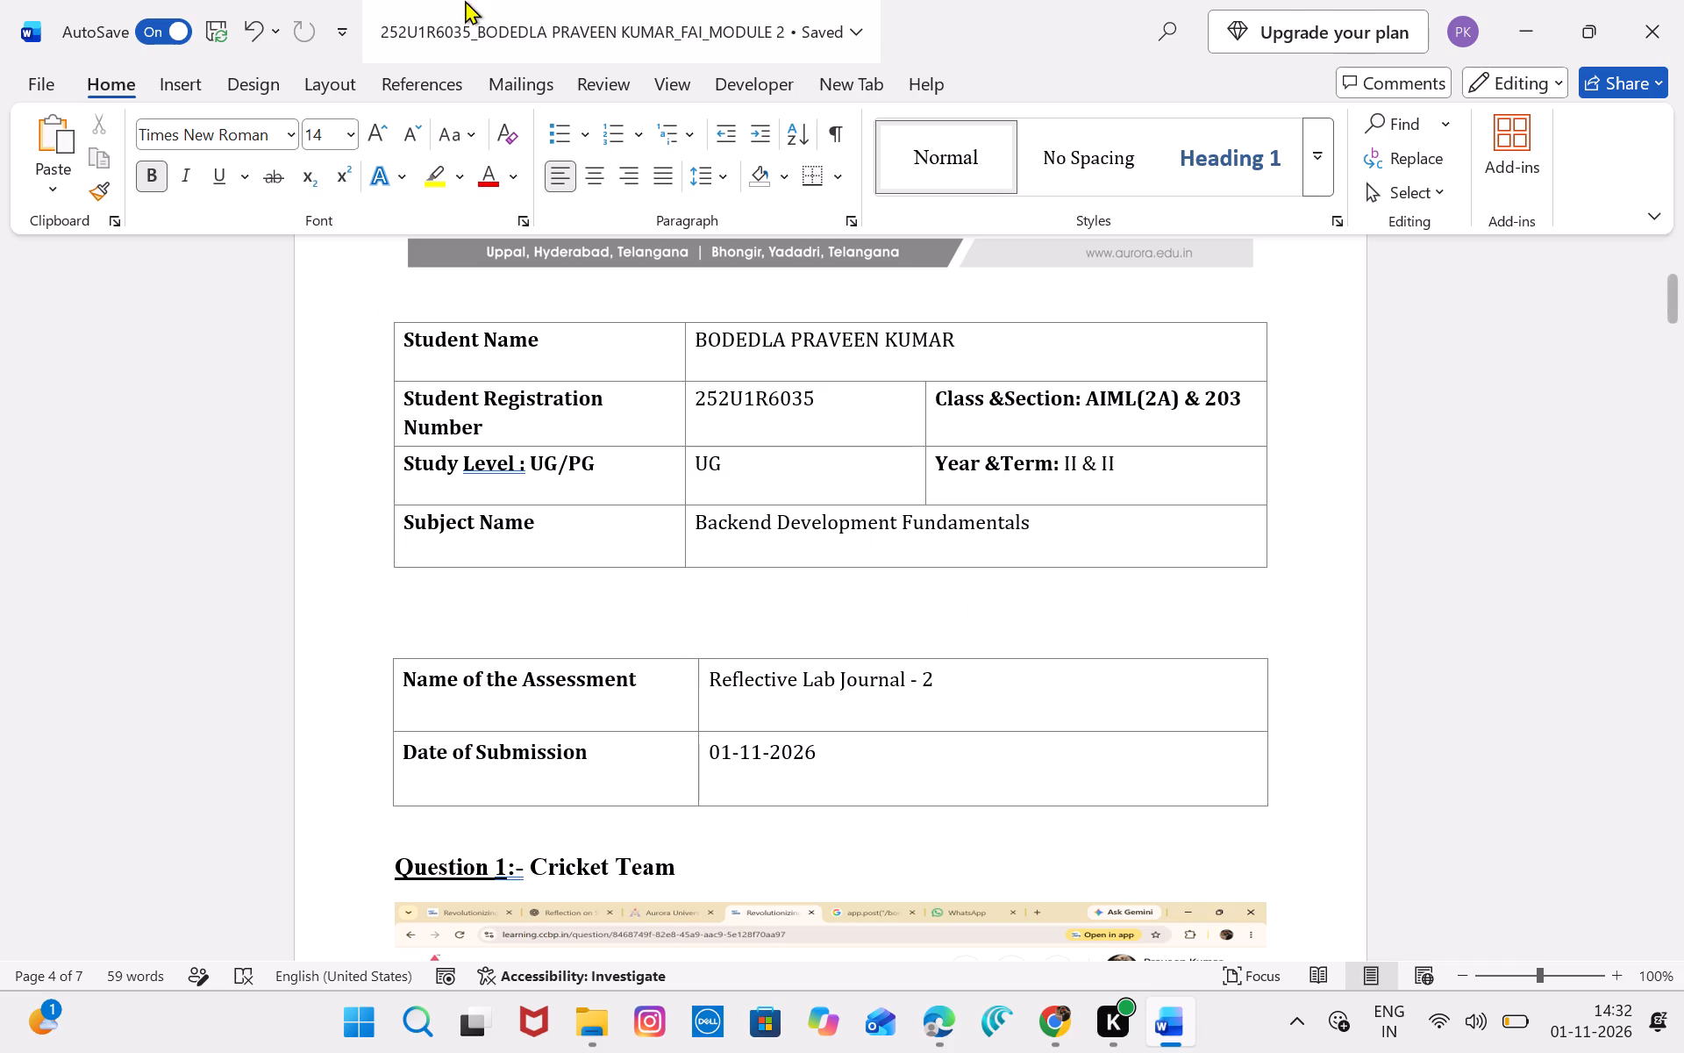
# Move the Word report from FAI's Lab Reports folder to the OneDrive folder Attachments » Backend » lab.
pyautogui.click(354, 26)
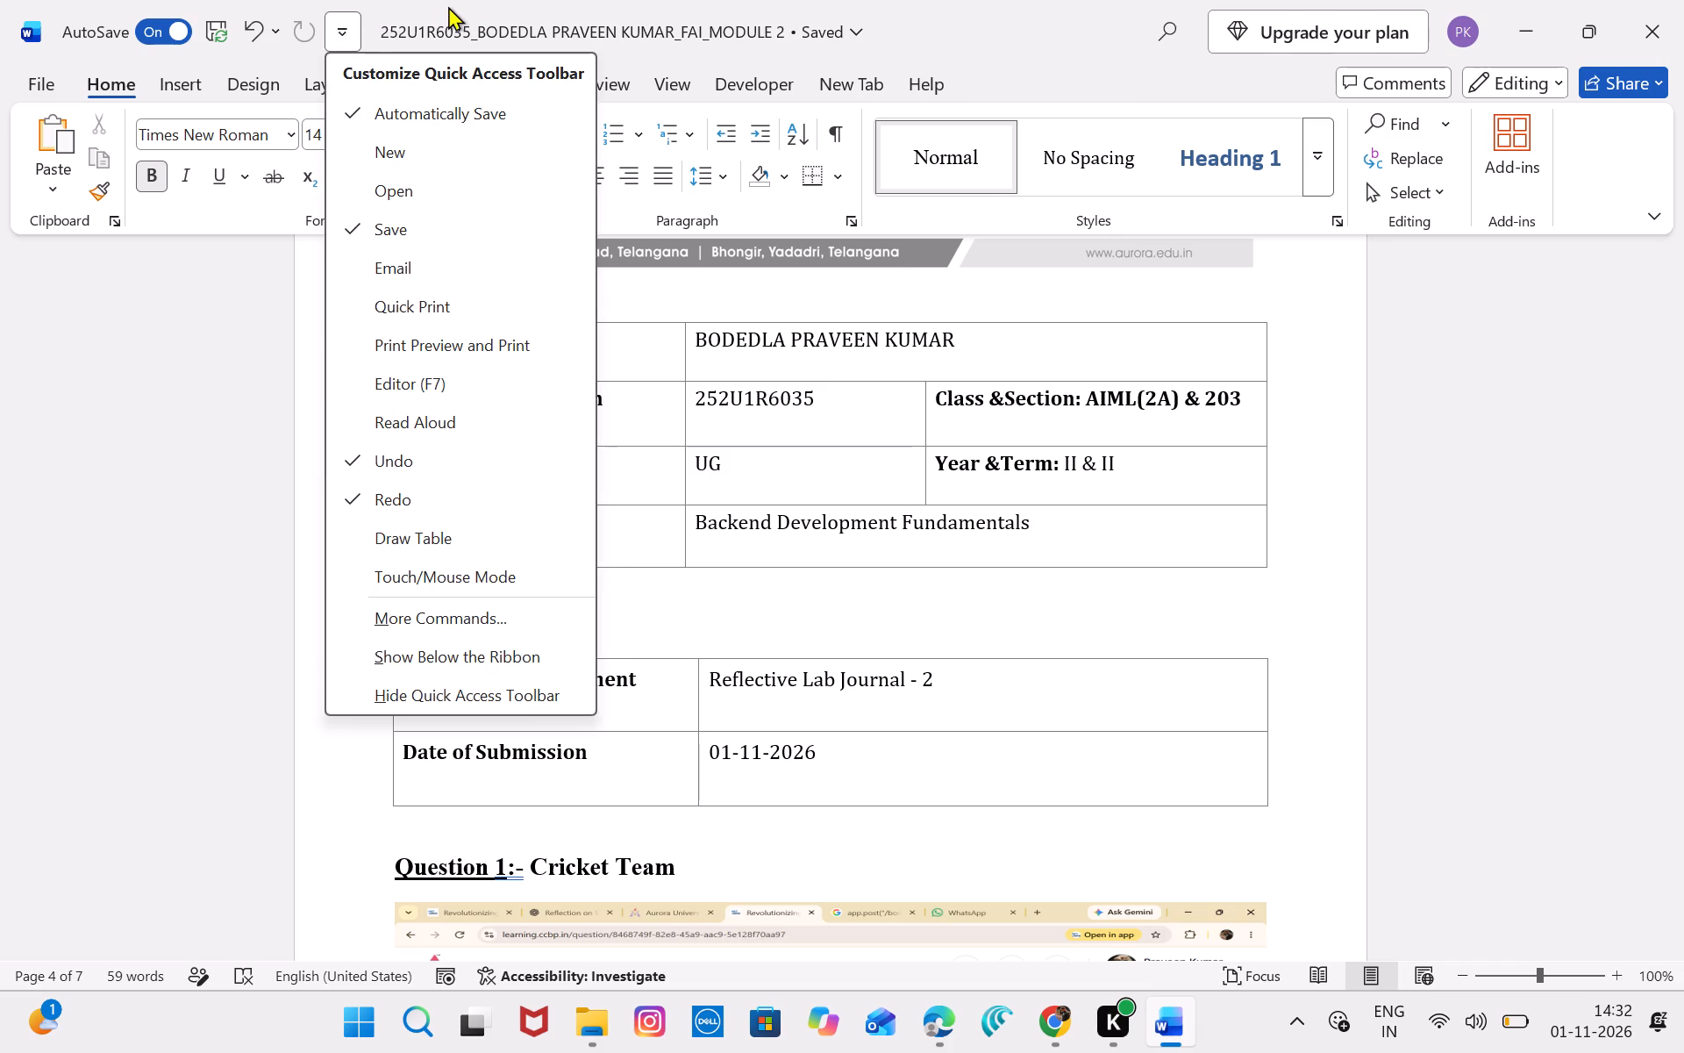
pyautogui.click(448, 6)
pyautogui.click(444, 33)
pyautogui.click(444, 33)
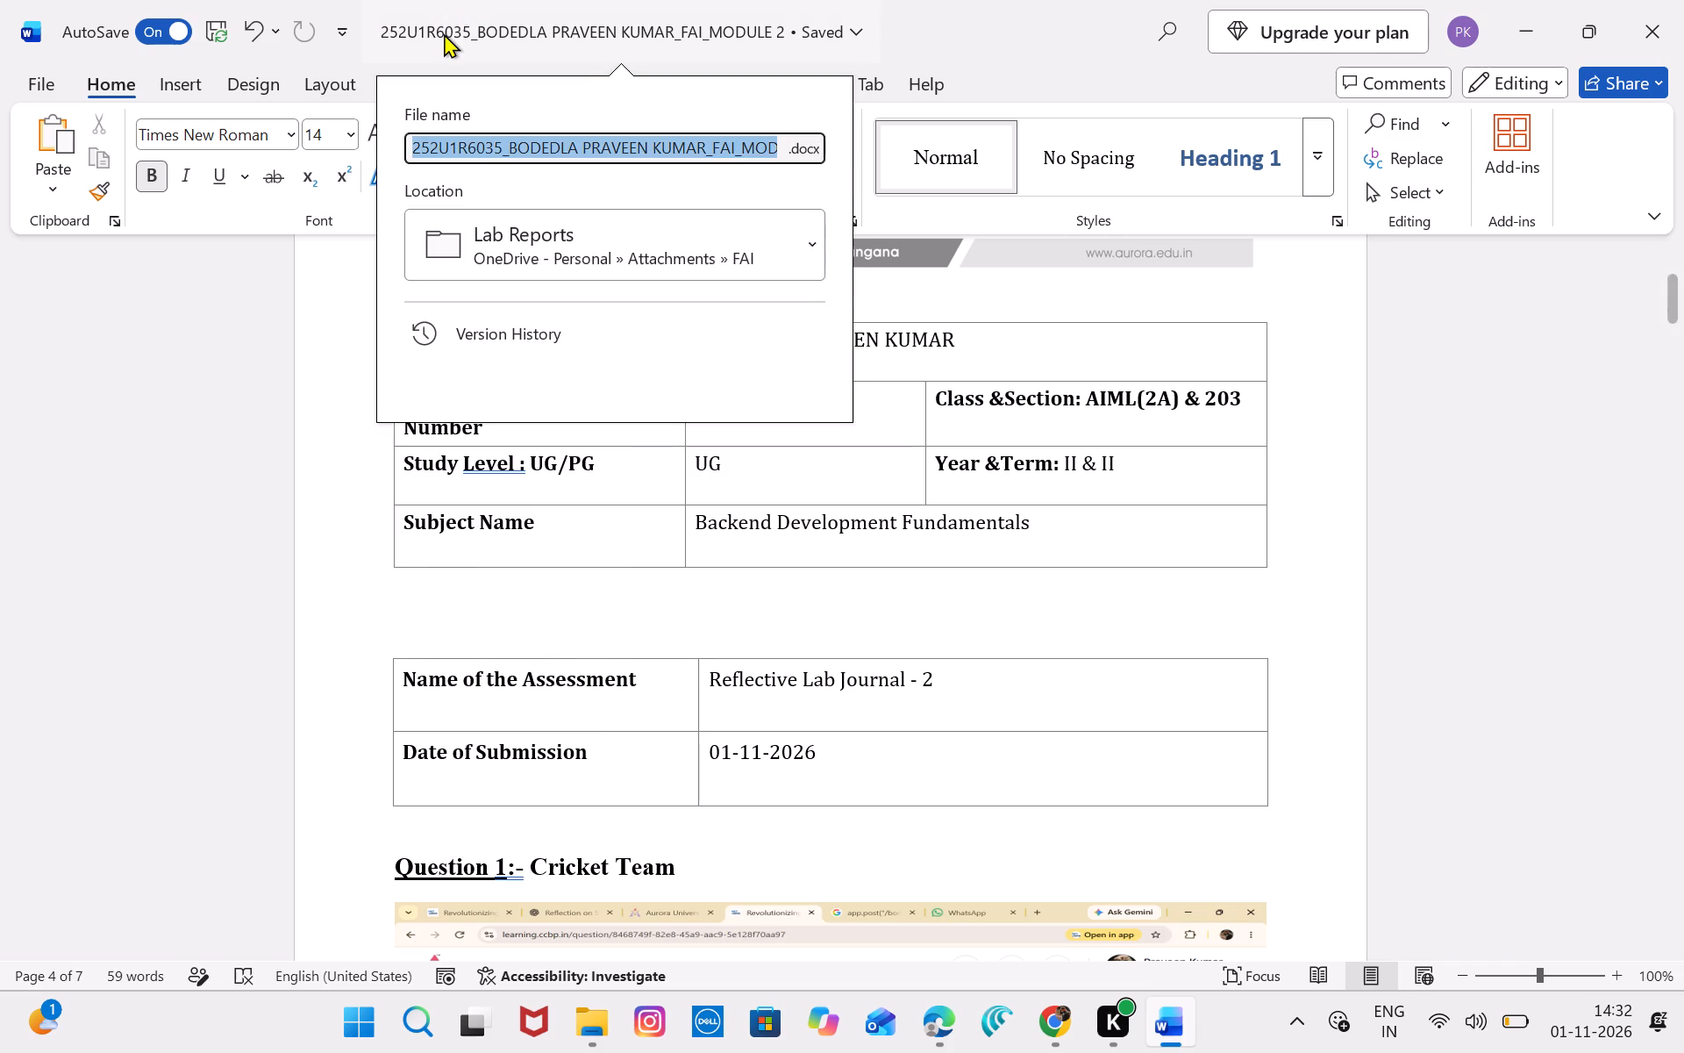
pyautogui.click(432, 241)
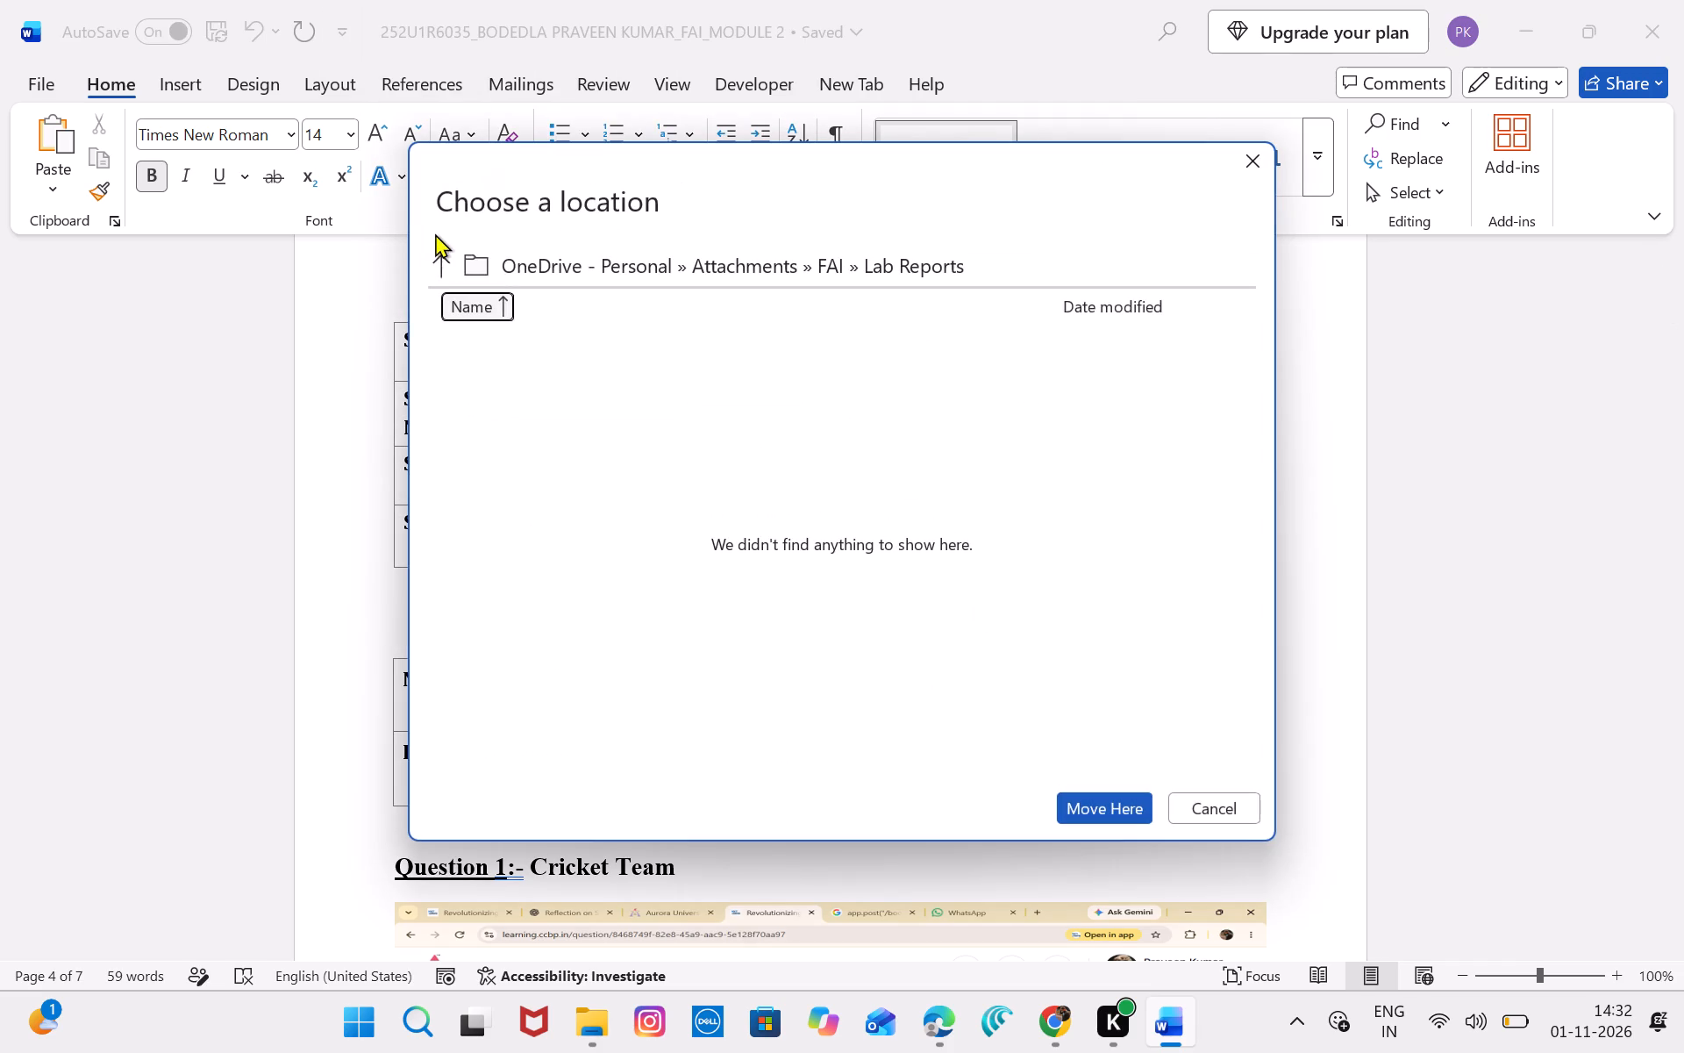
pyautogui.click(442, 255)
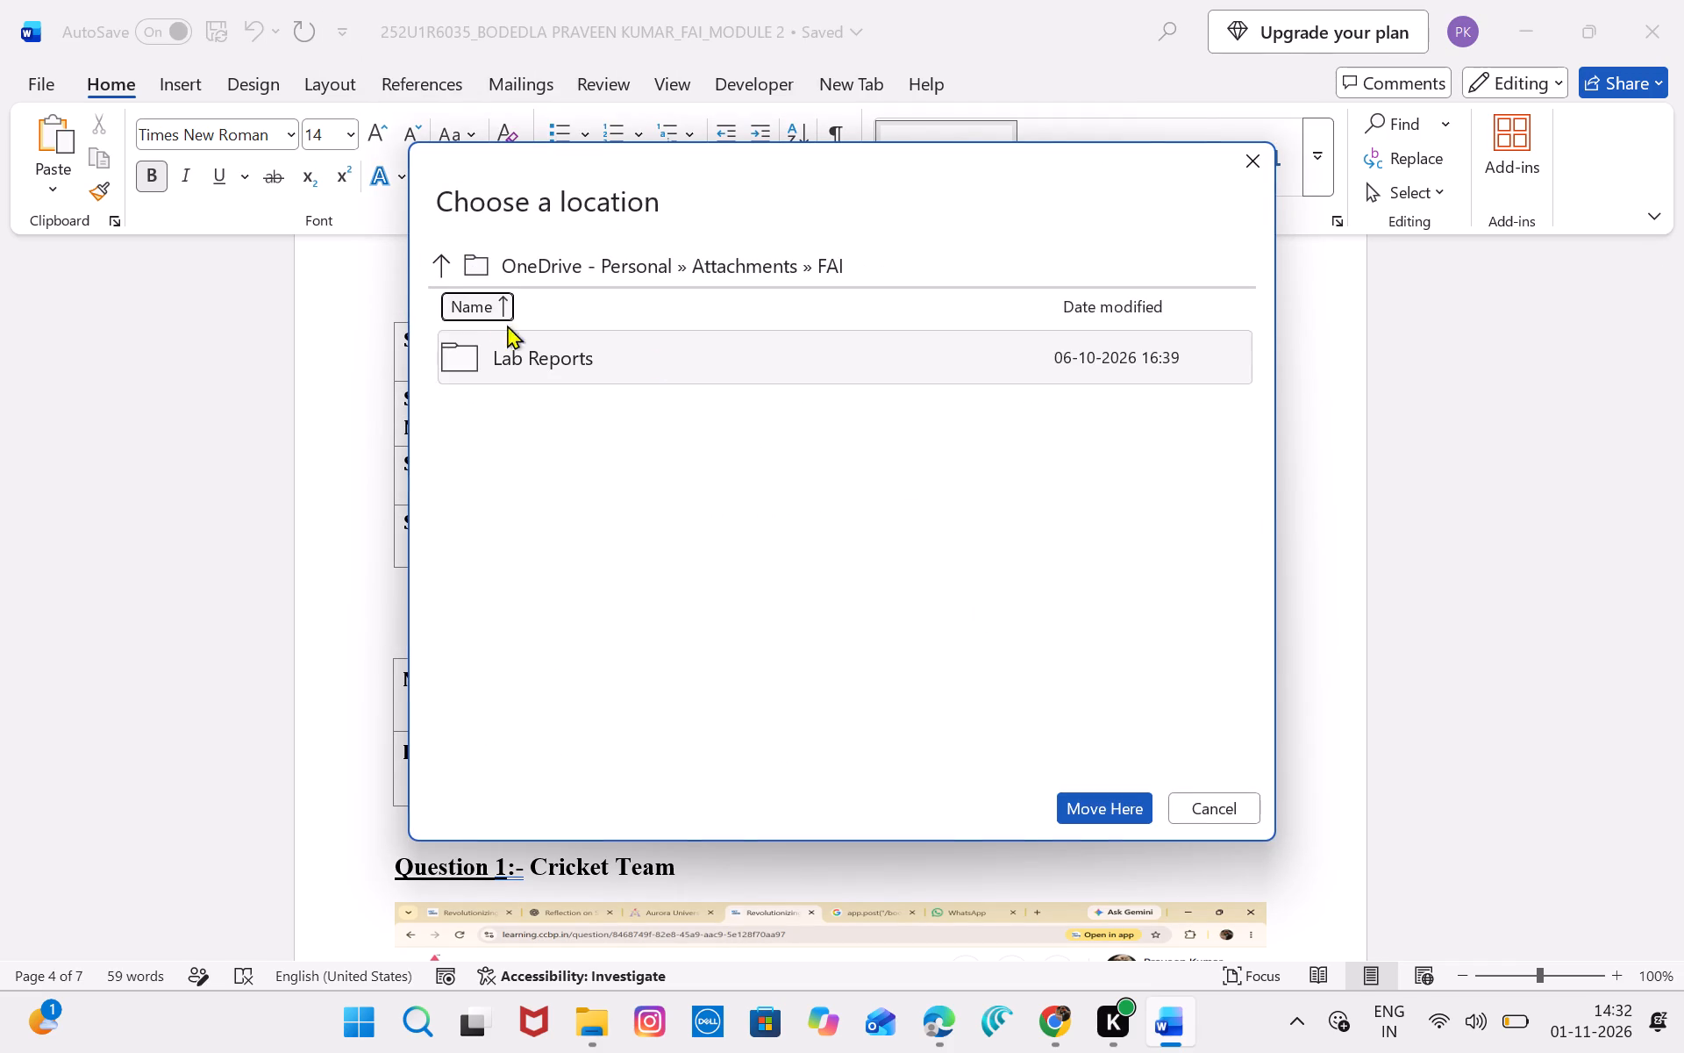
pyautogui.click(445, 273)
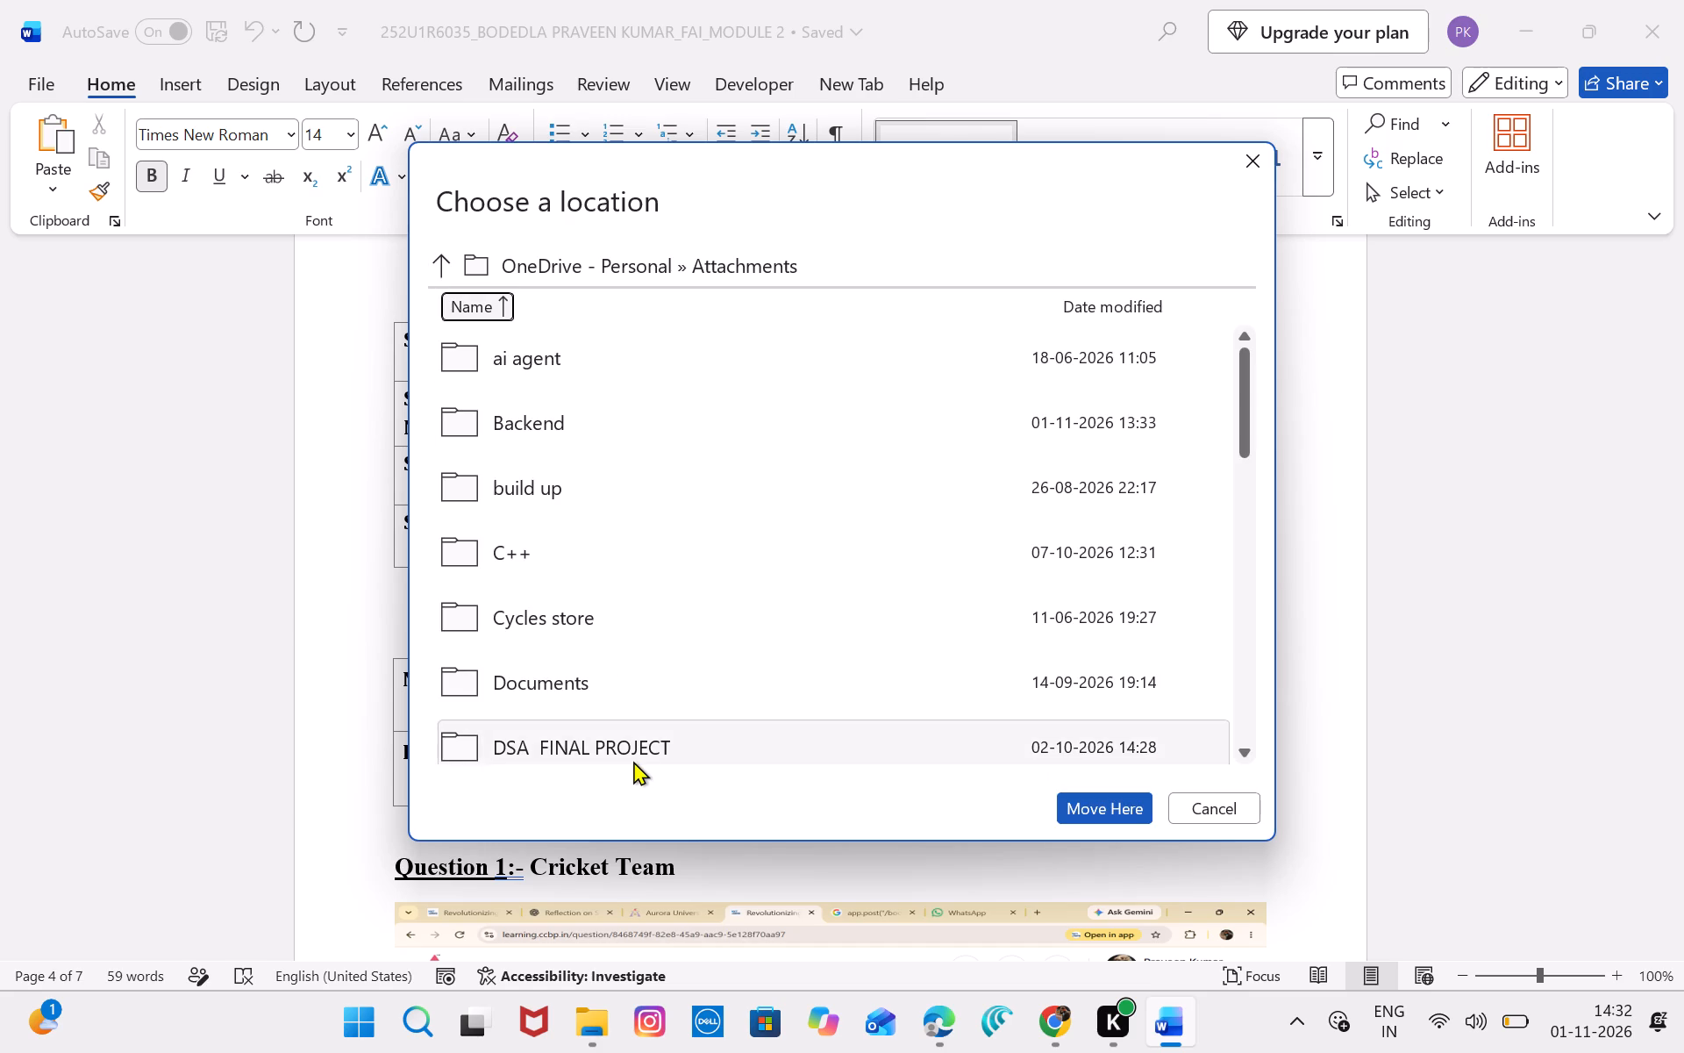
pyautogui.scroll(-4, 633, 761)
pyautogui.scroll(-4, 656, 519)
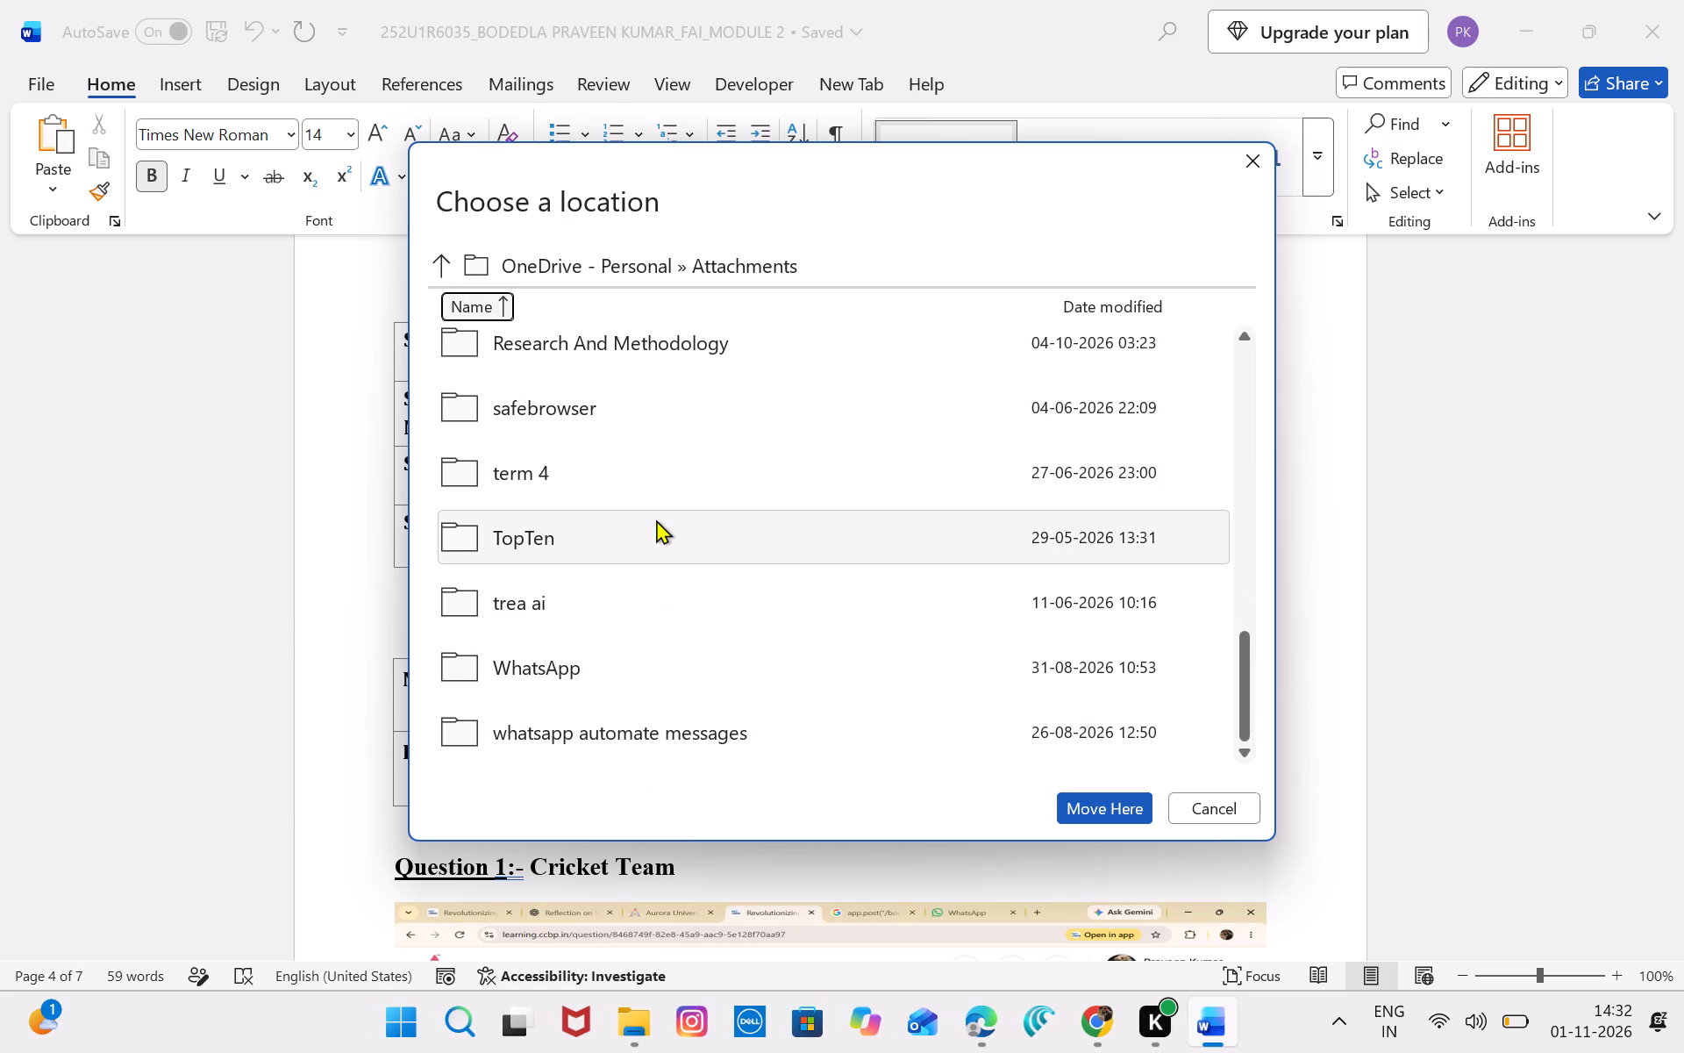
pyautogui.scroll(6, 656, 519)
pyautogui.doubleClick(588, 435)
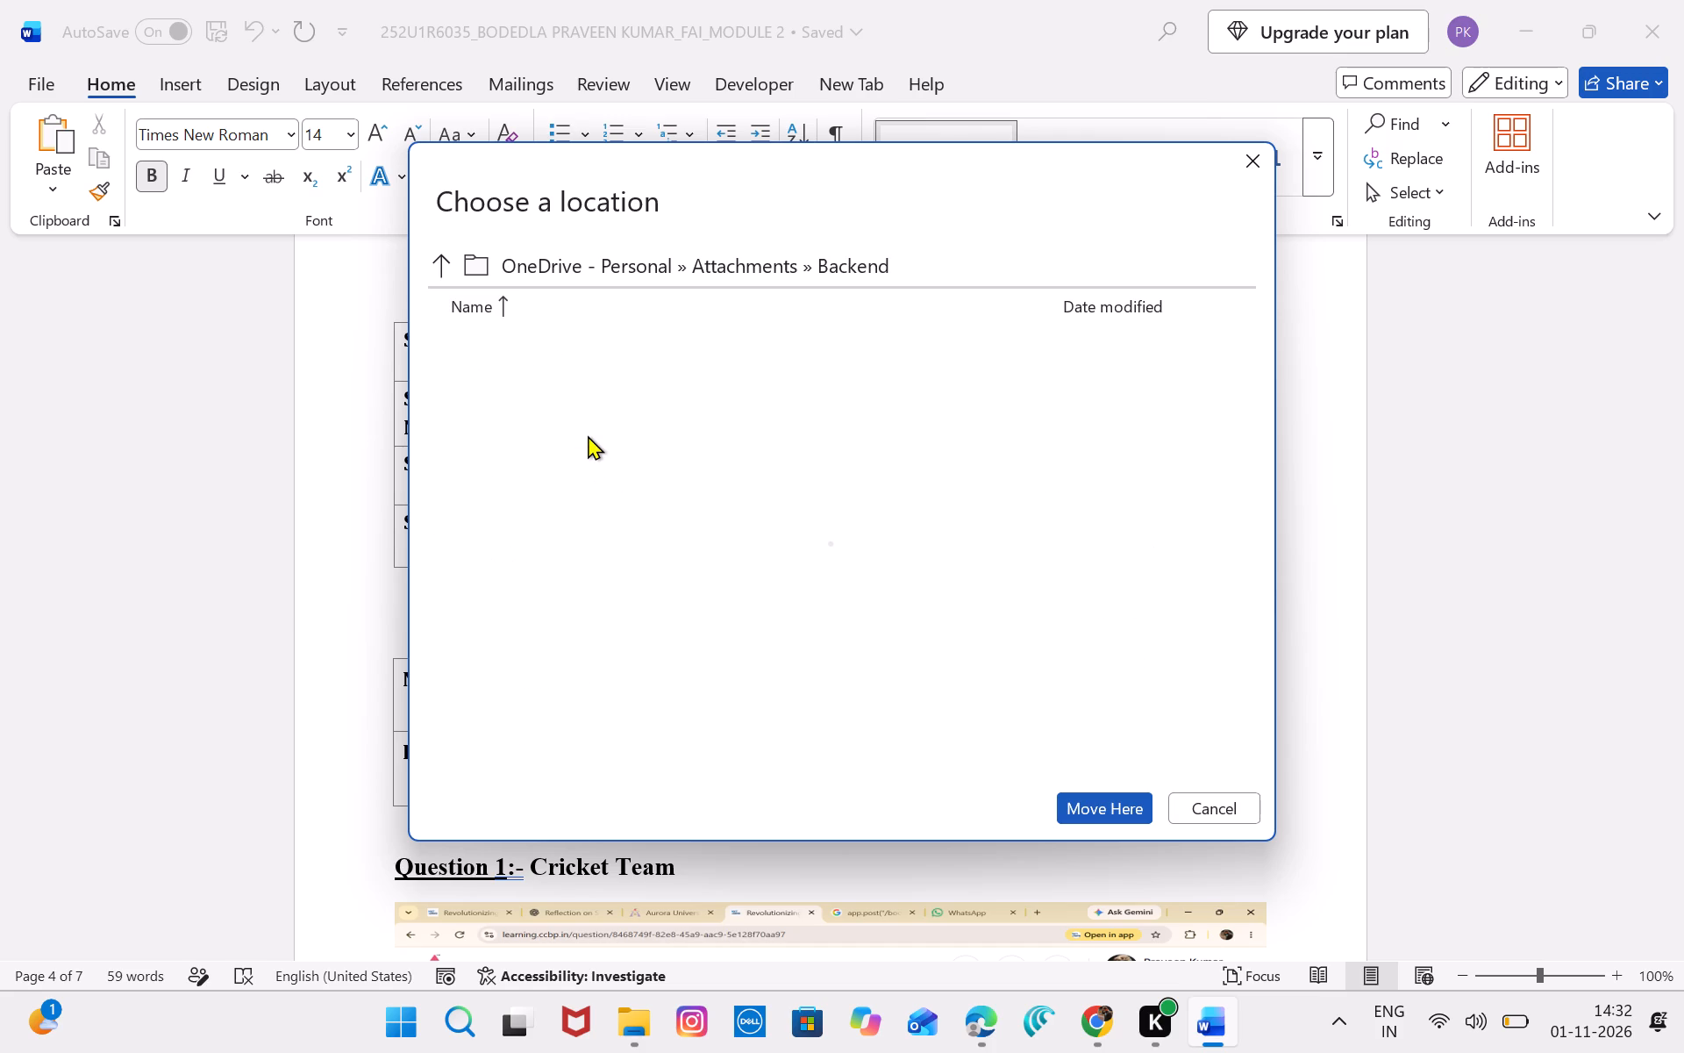
pyautogui.doubleClick(606, 342)
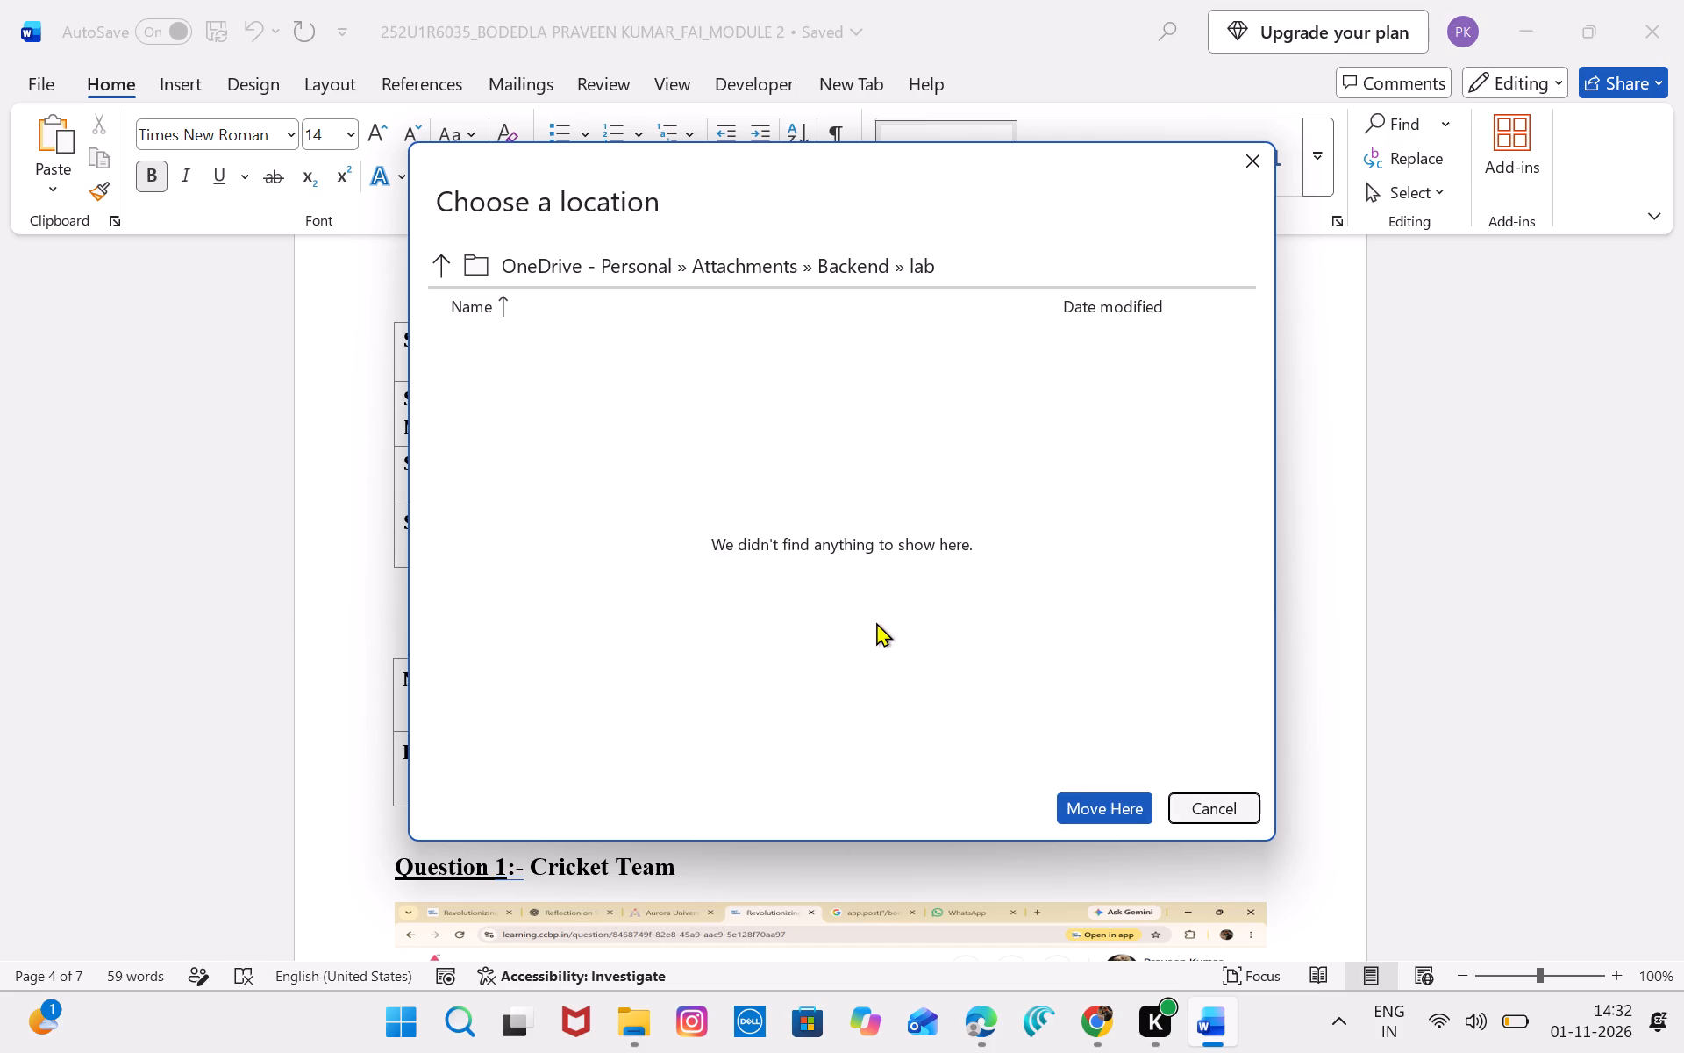
pyautogui.click(1067, 799)
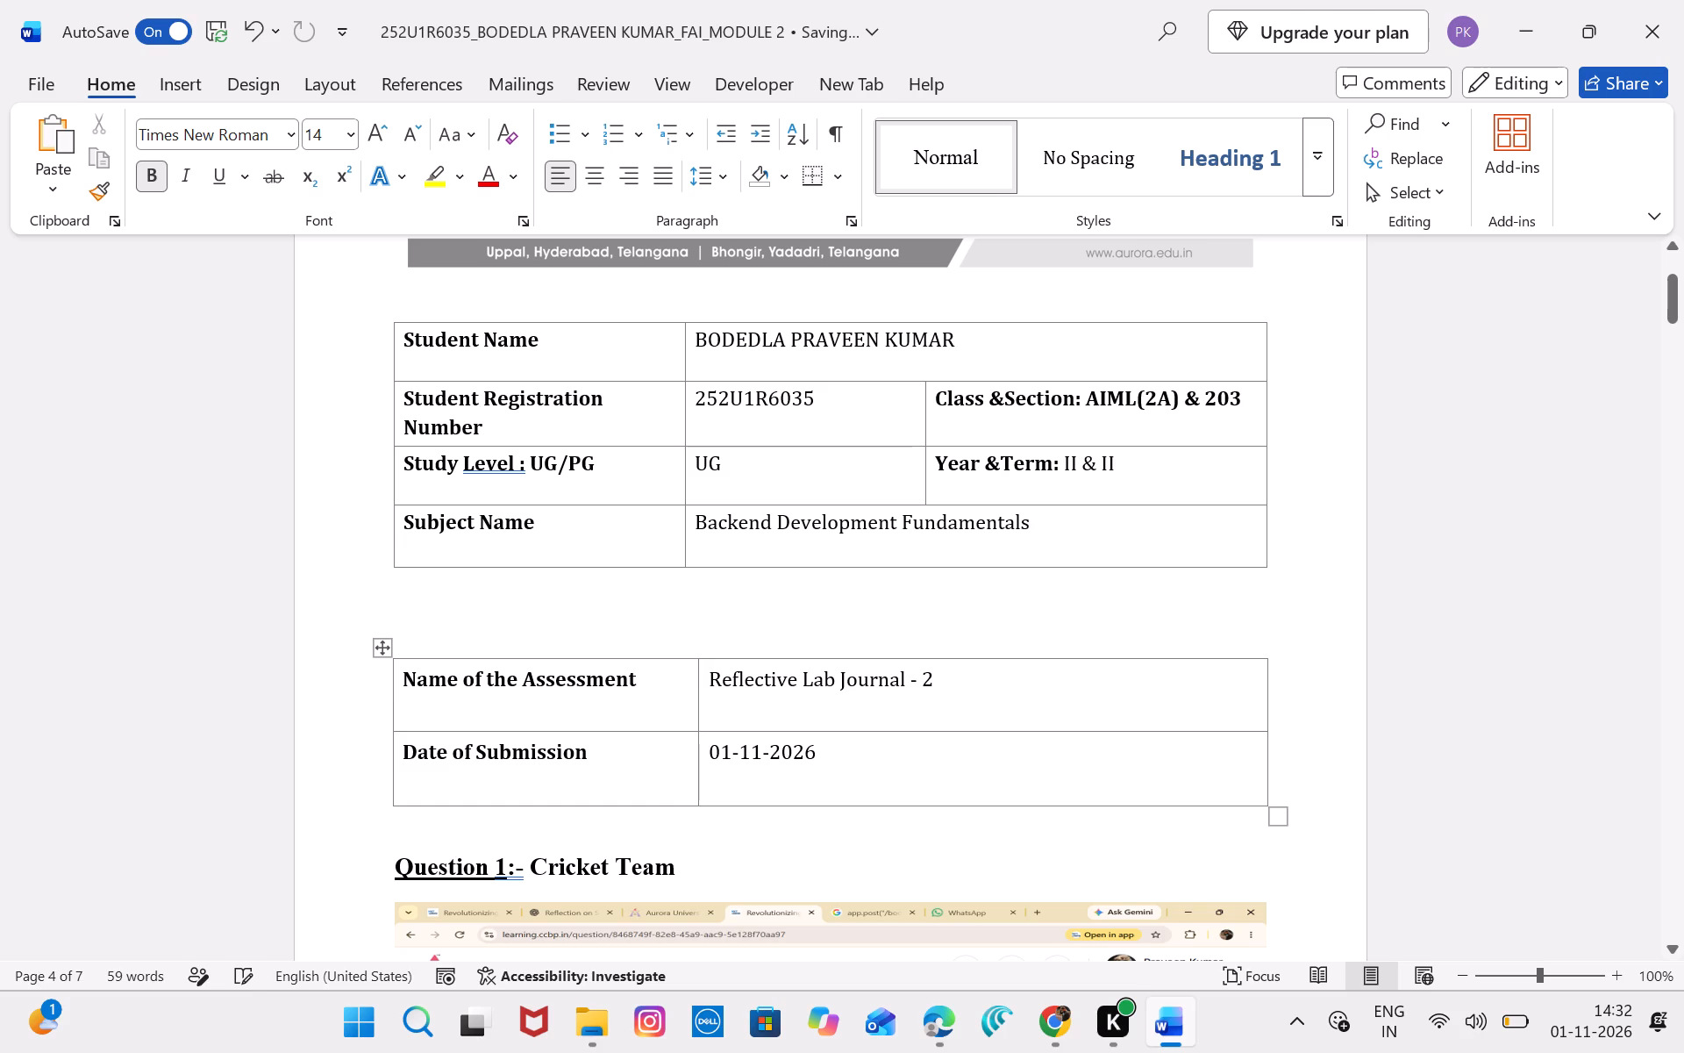
# Start exporting the report as a PDF, with the lab folder inside Attachments > Backend as the destination.
pyautogui.hotkey('alt', 'f')
pyautogui.hotkey('alt', 'e')
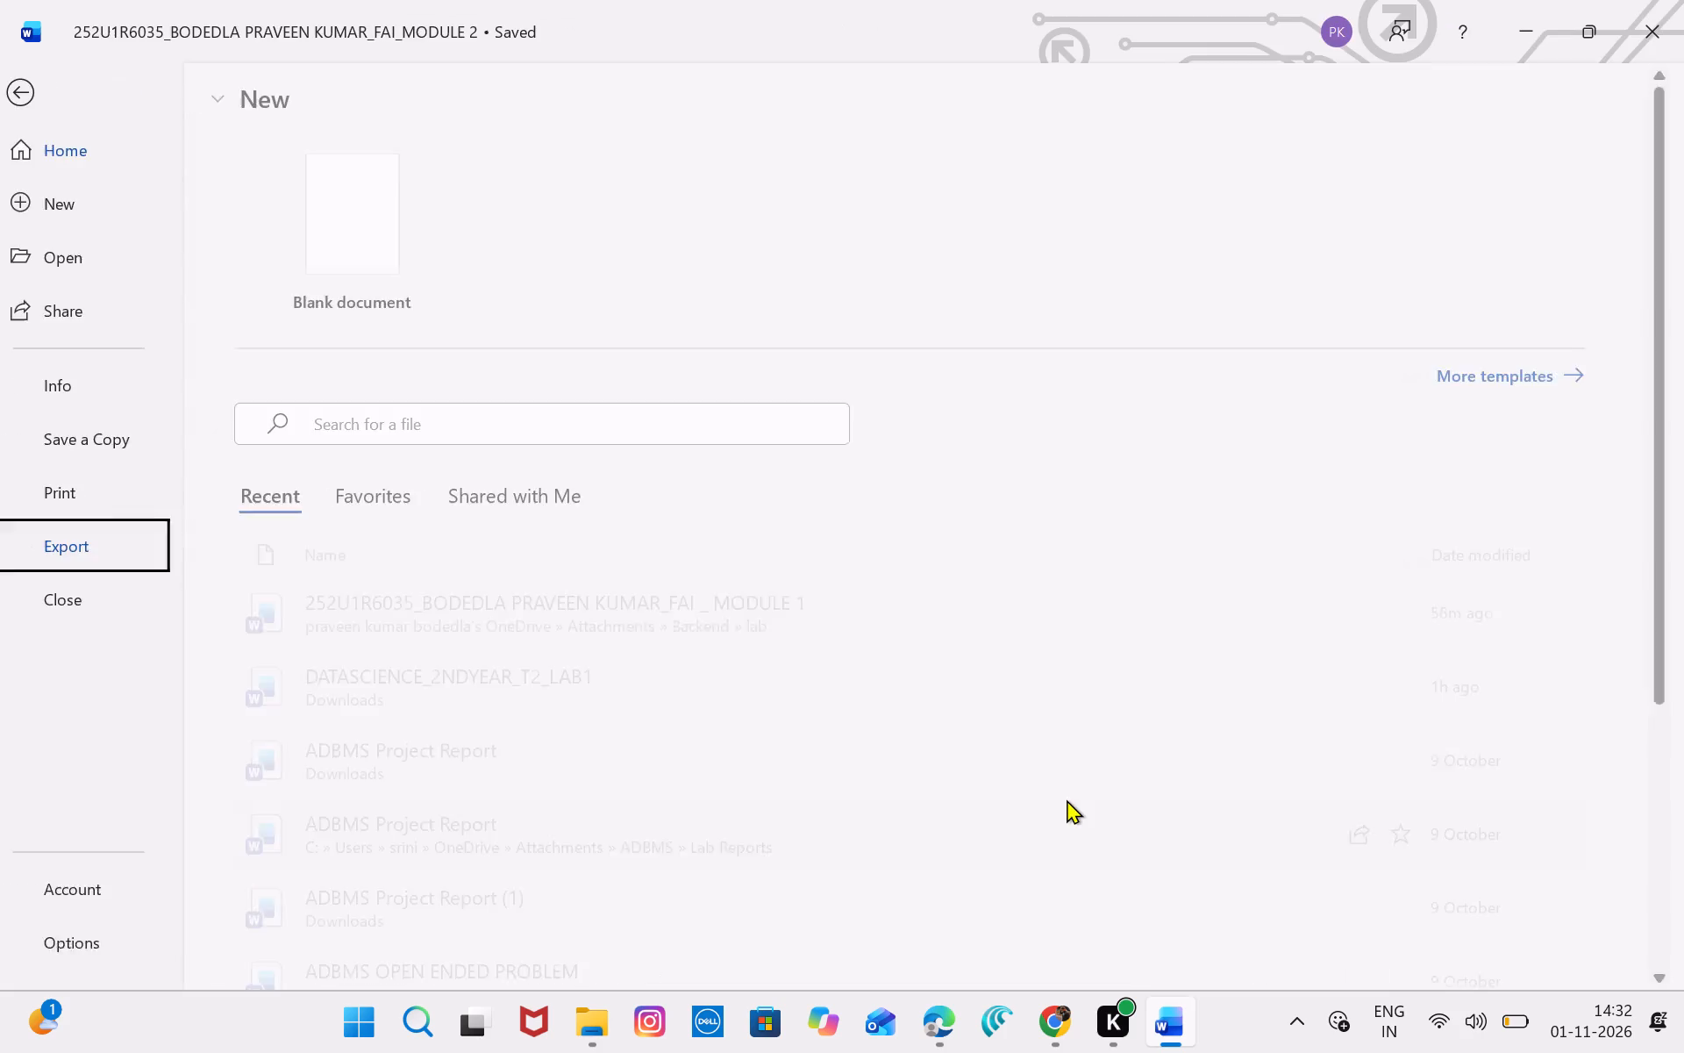
pyautogui.press('a')
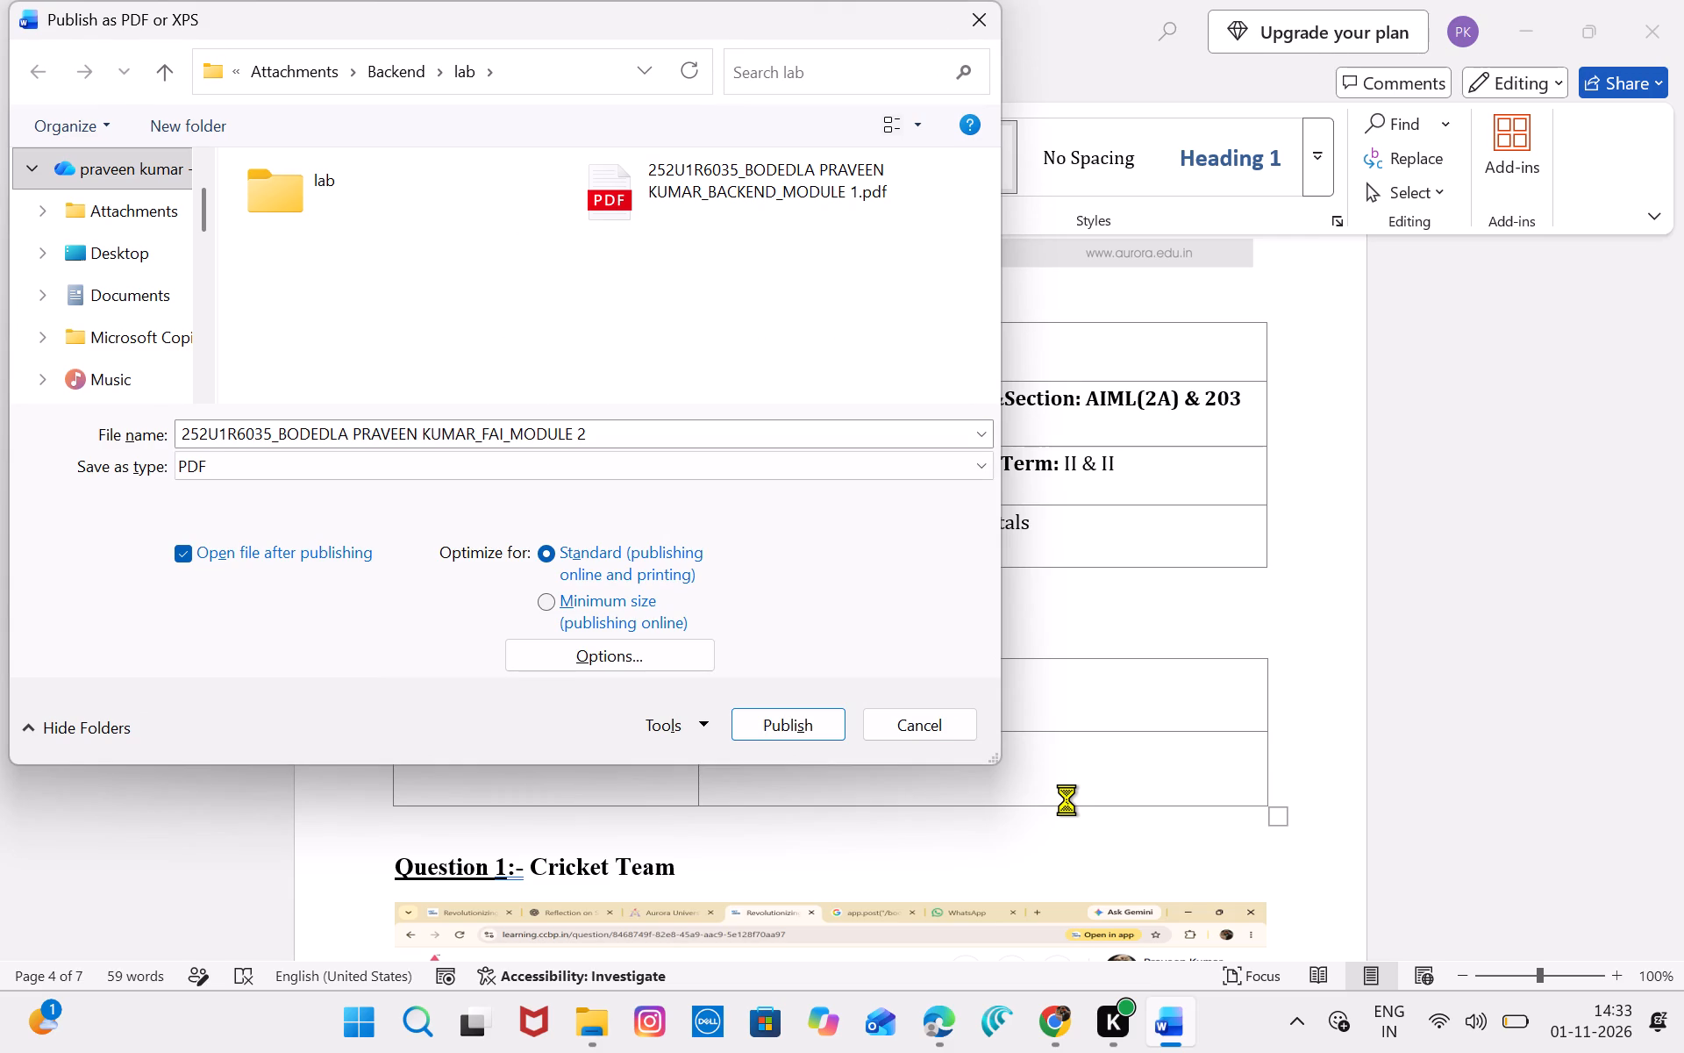
pyautogui.click(89, 224)
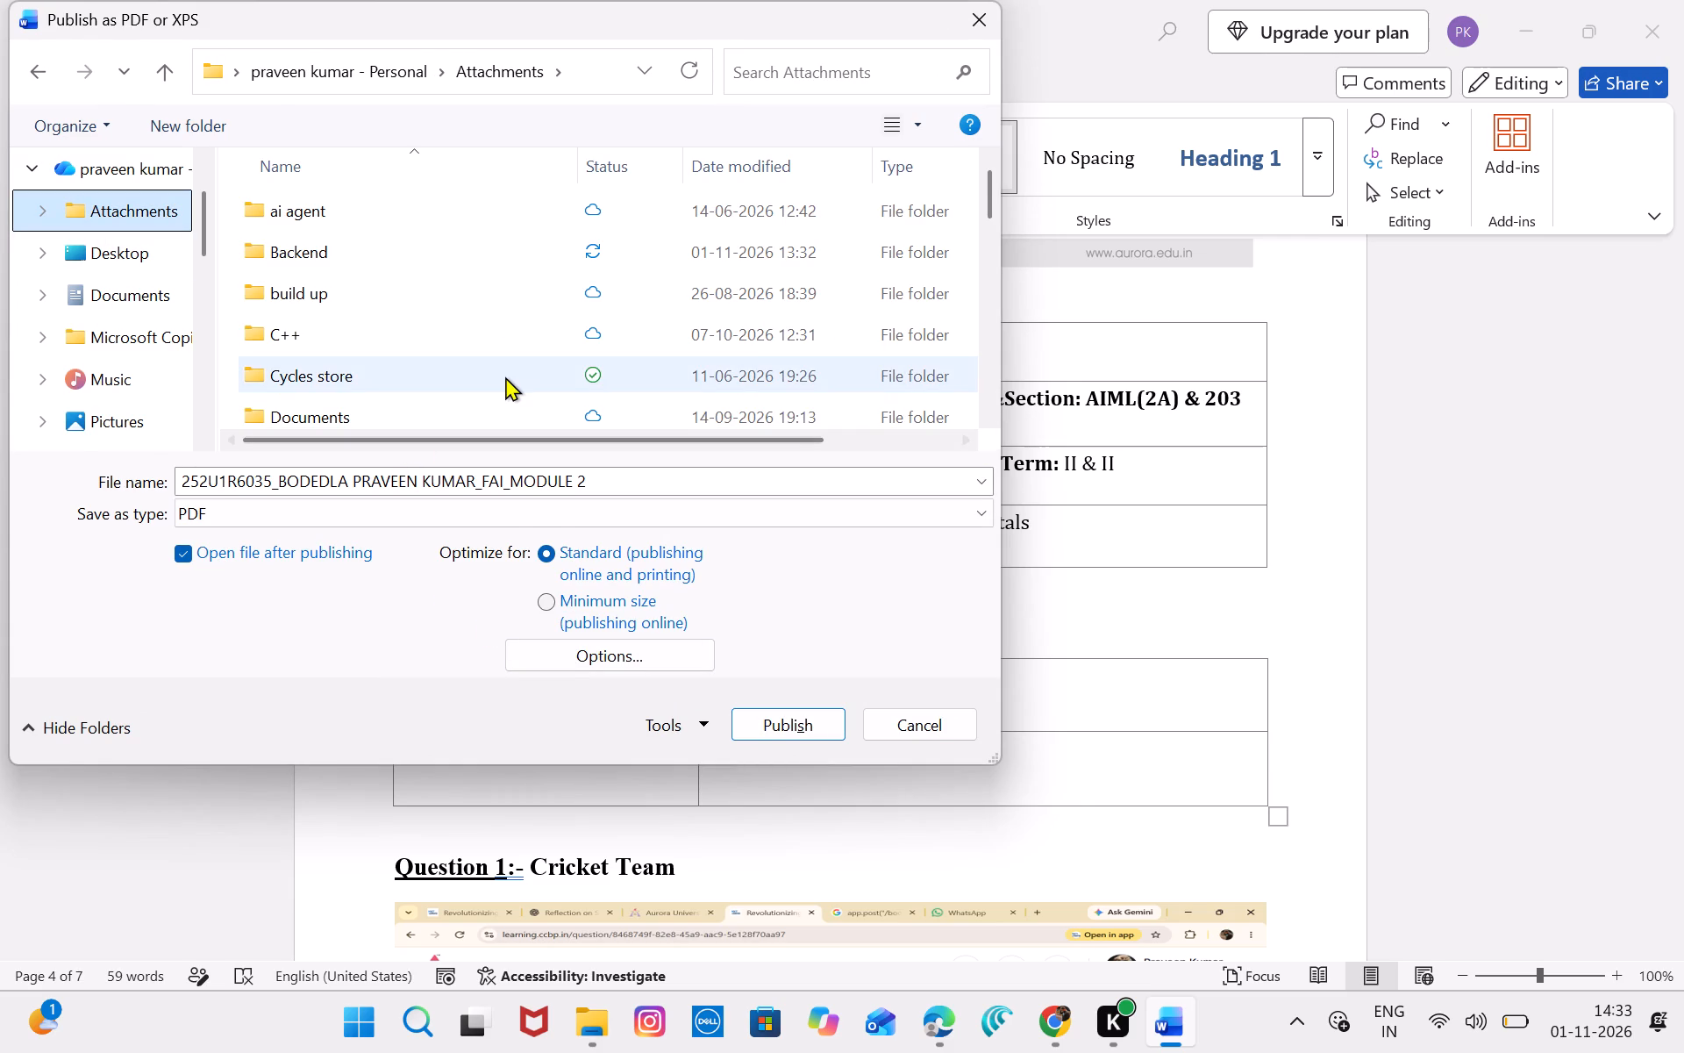
pyautogui.scroll(-18, 505, 376)
pyautogui.scroll(9, 505, 376)
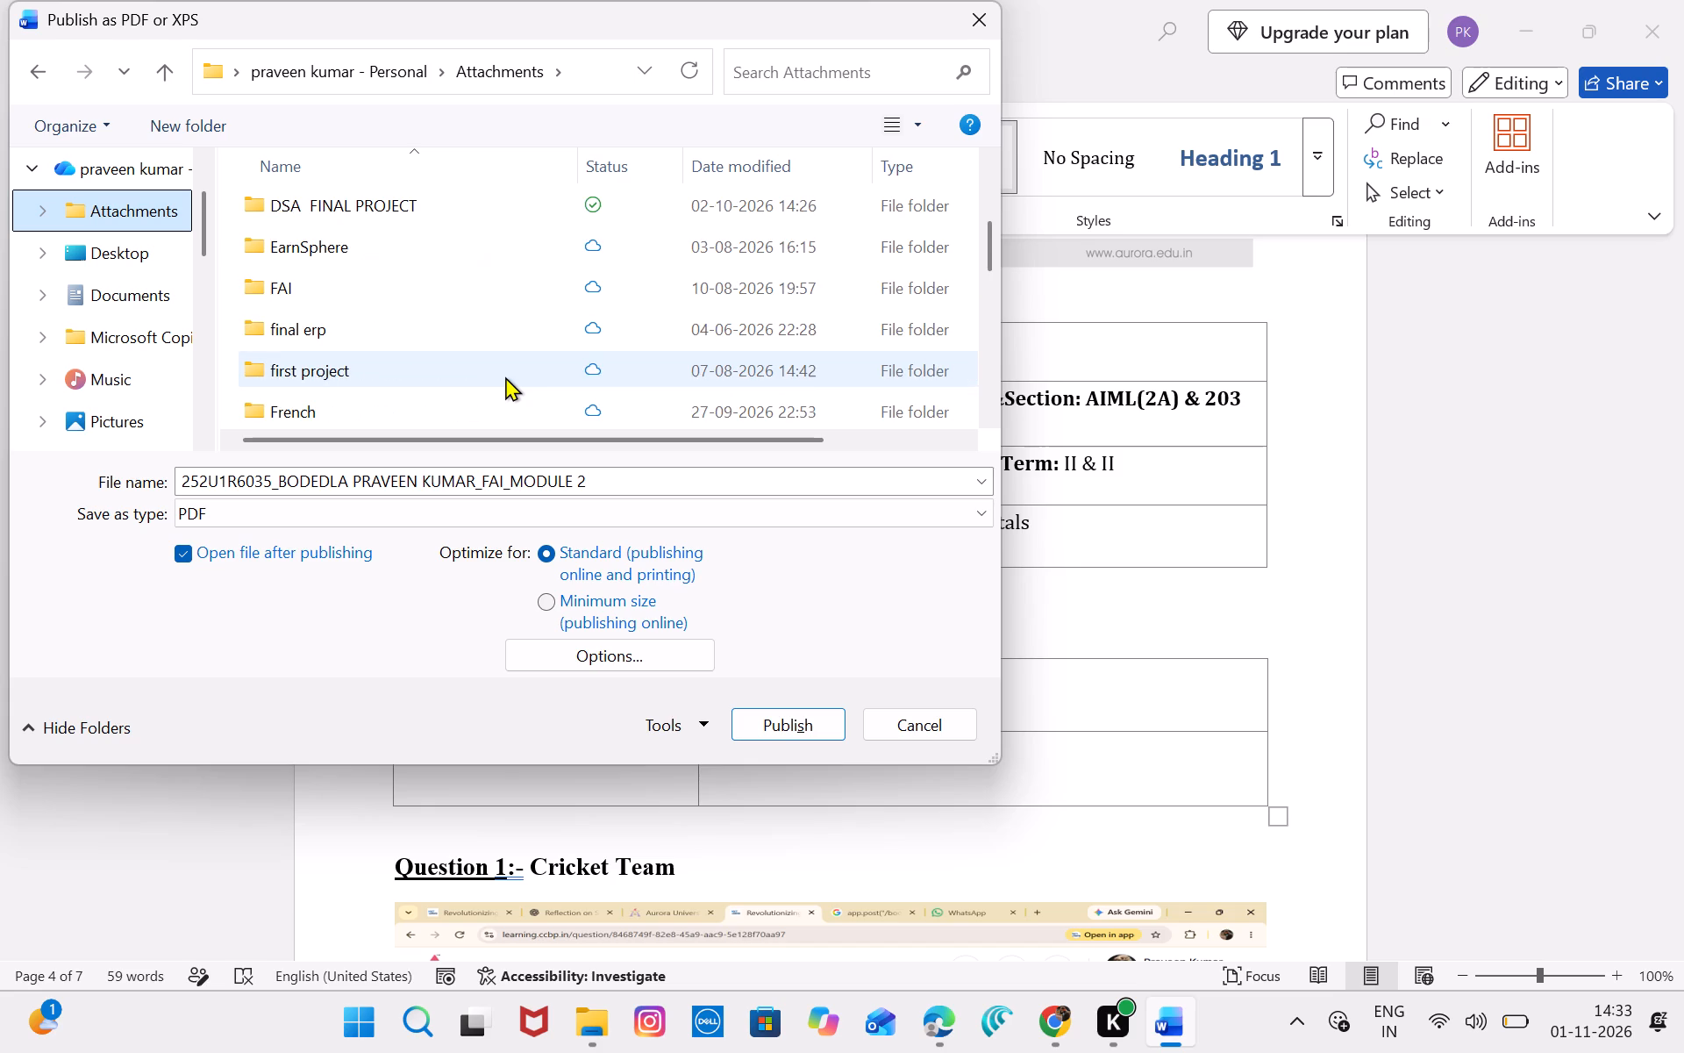
pyautogui.doubleClick(332, 247)
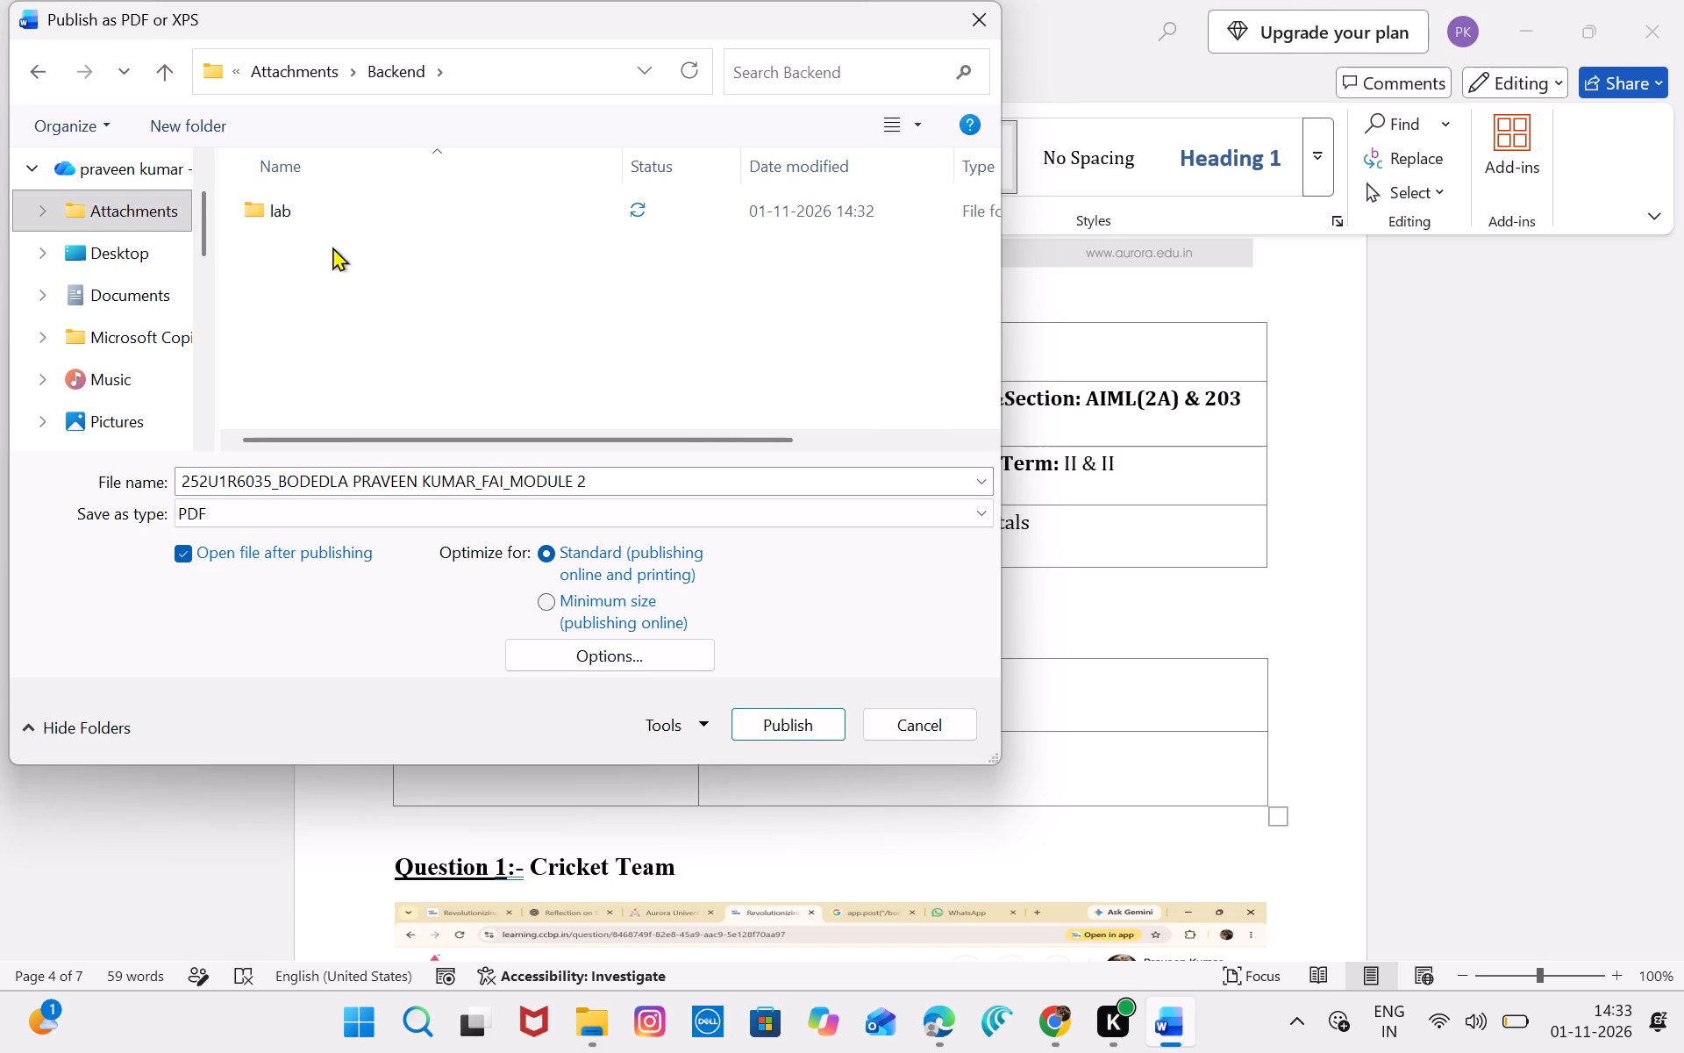
pyautogui.doubleClick(392, 206)
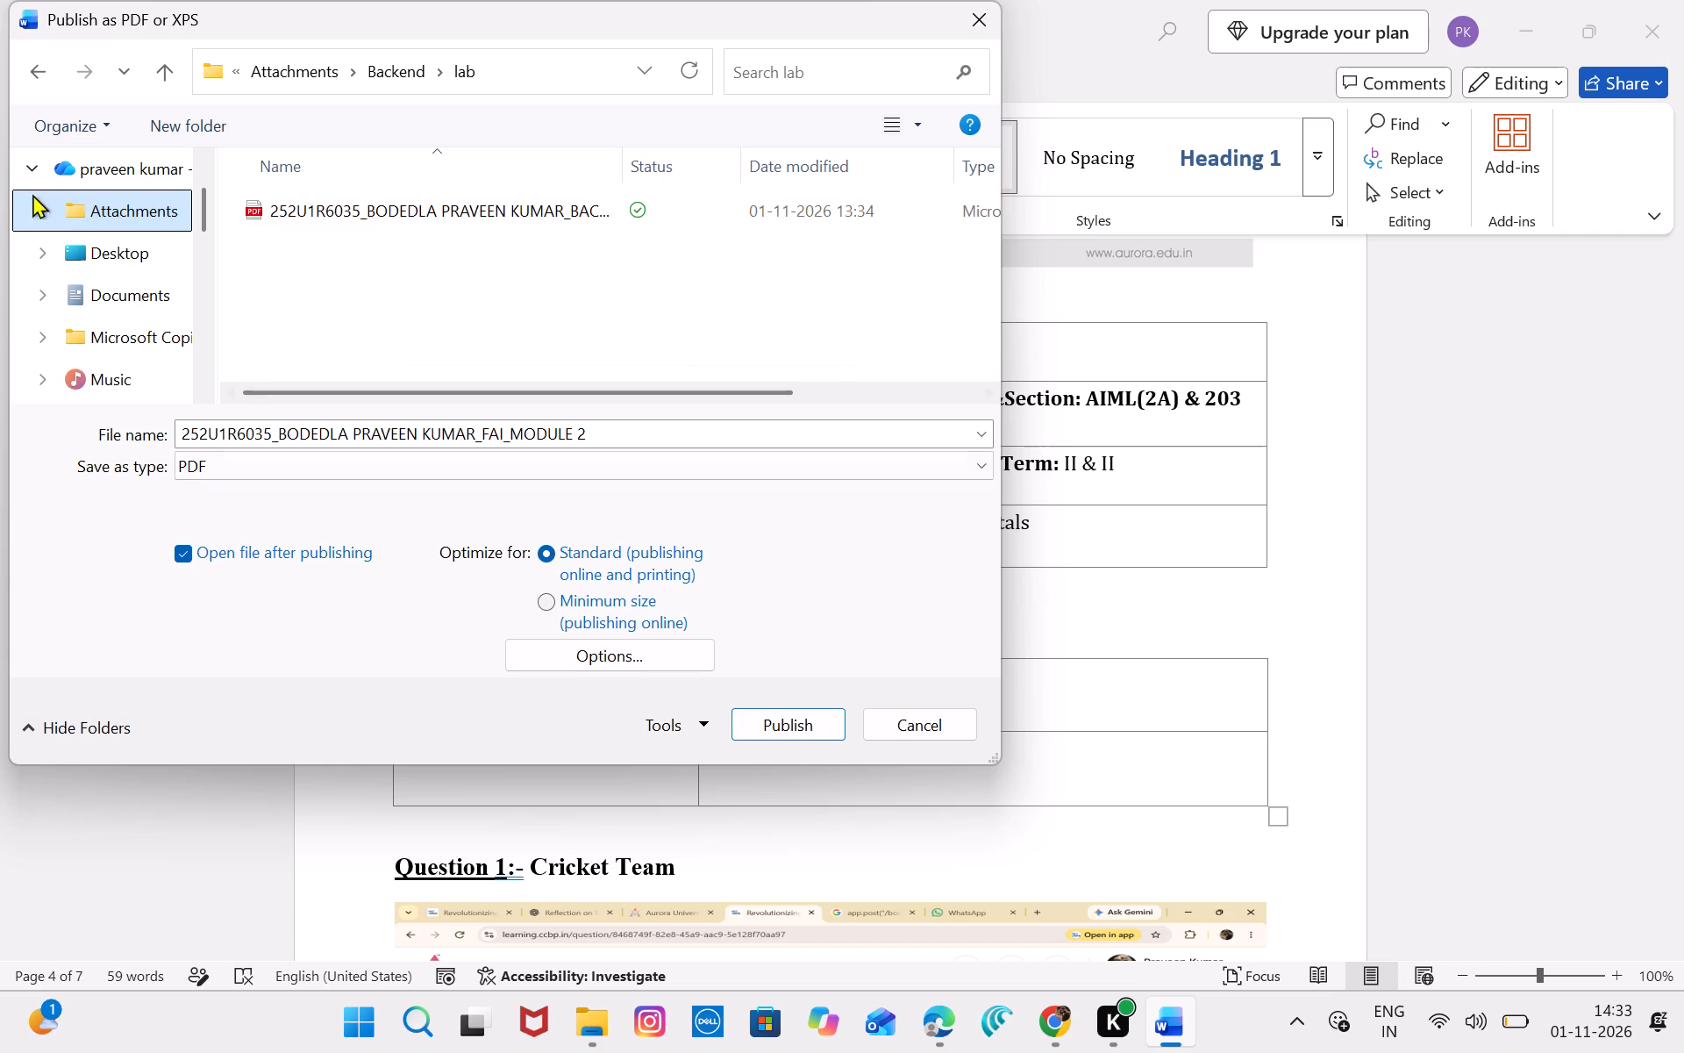
pyautogui.click(77, 205)
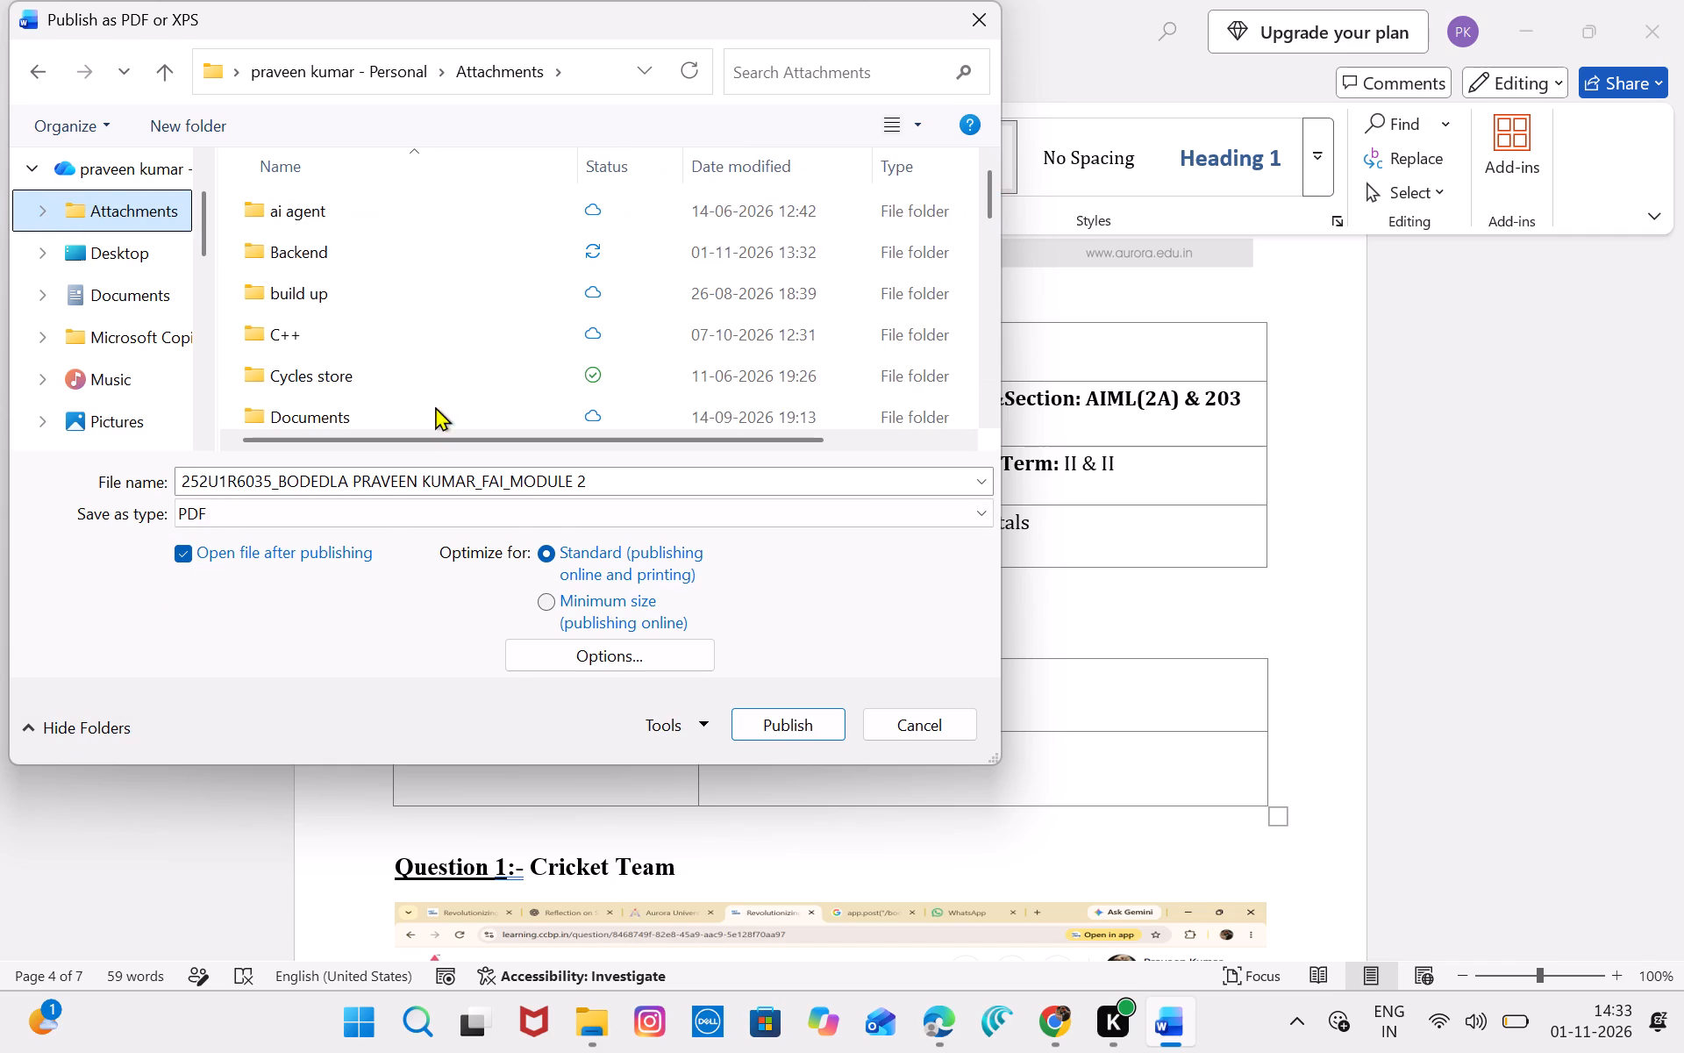
pyautogui.doubleClick(324, 262)
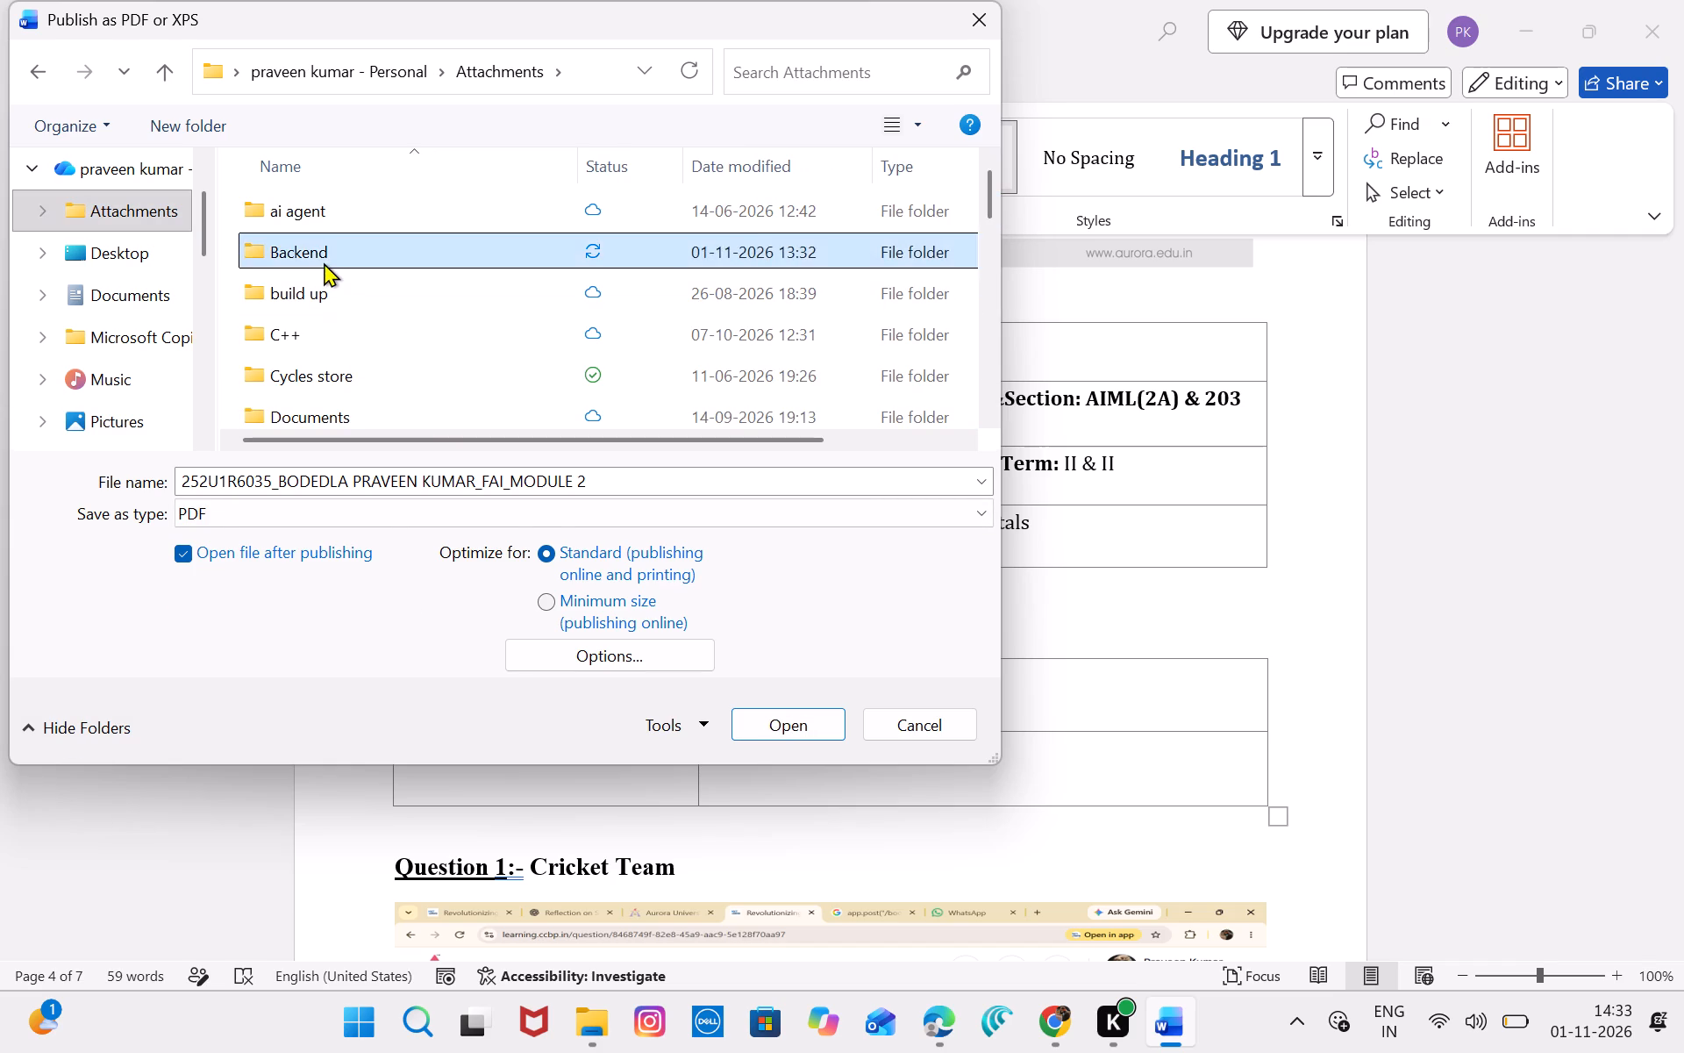
pyautogui.doubleClick(342, 210)
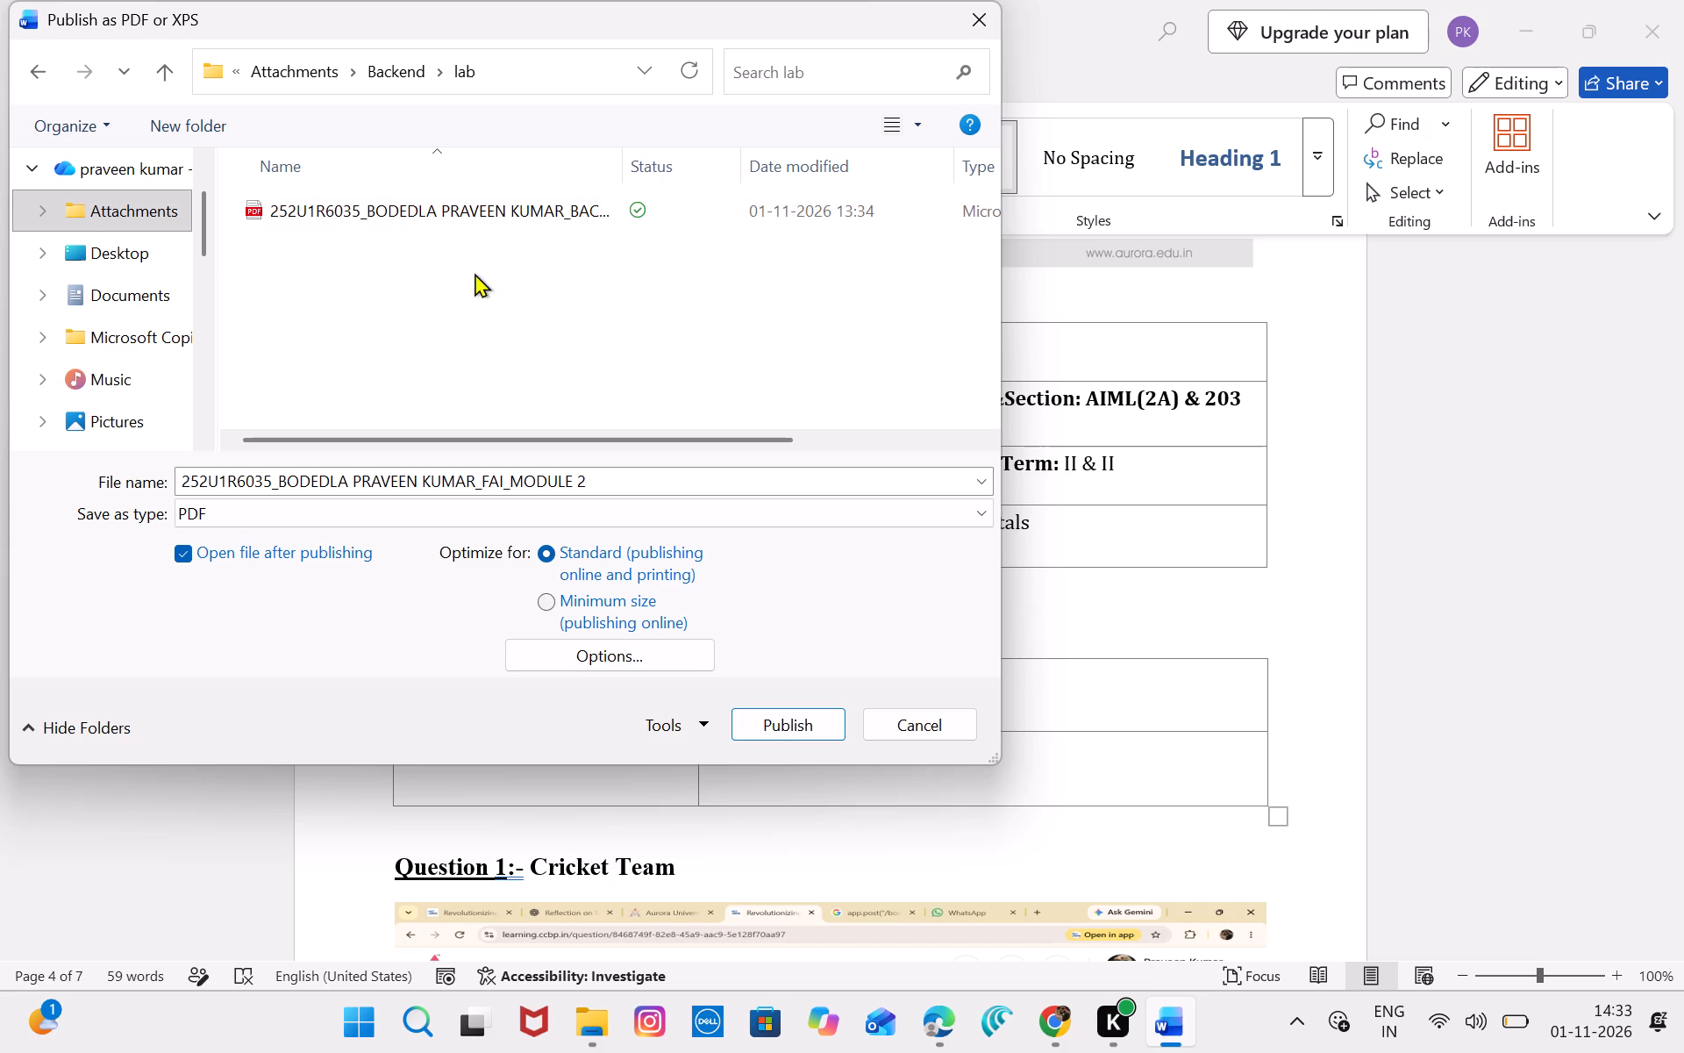
# Replace FAI with BACKEND in the PDF's file name, keeping the MODULE 2 ending, and publish the PDF.
pyautogui.click(503, 482)
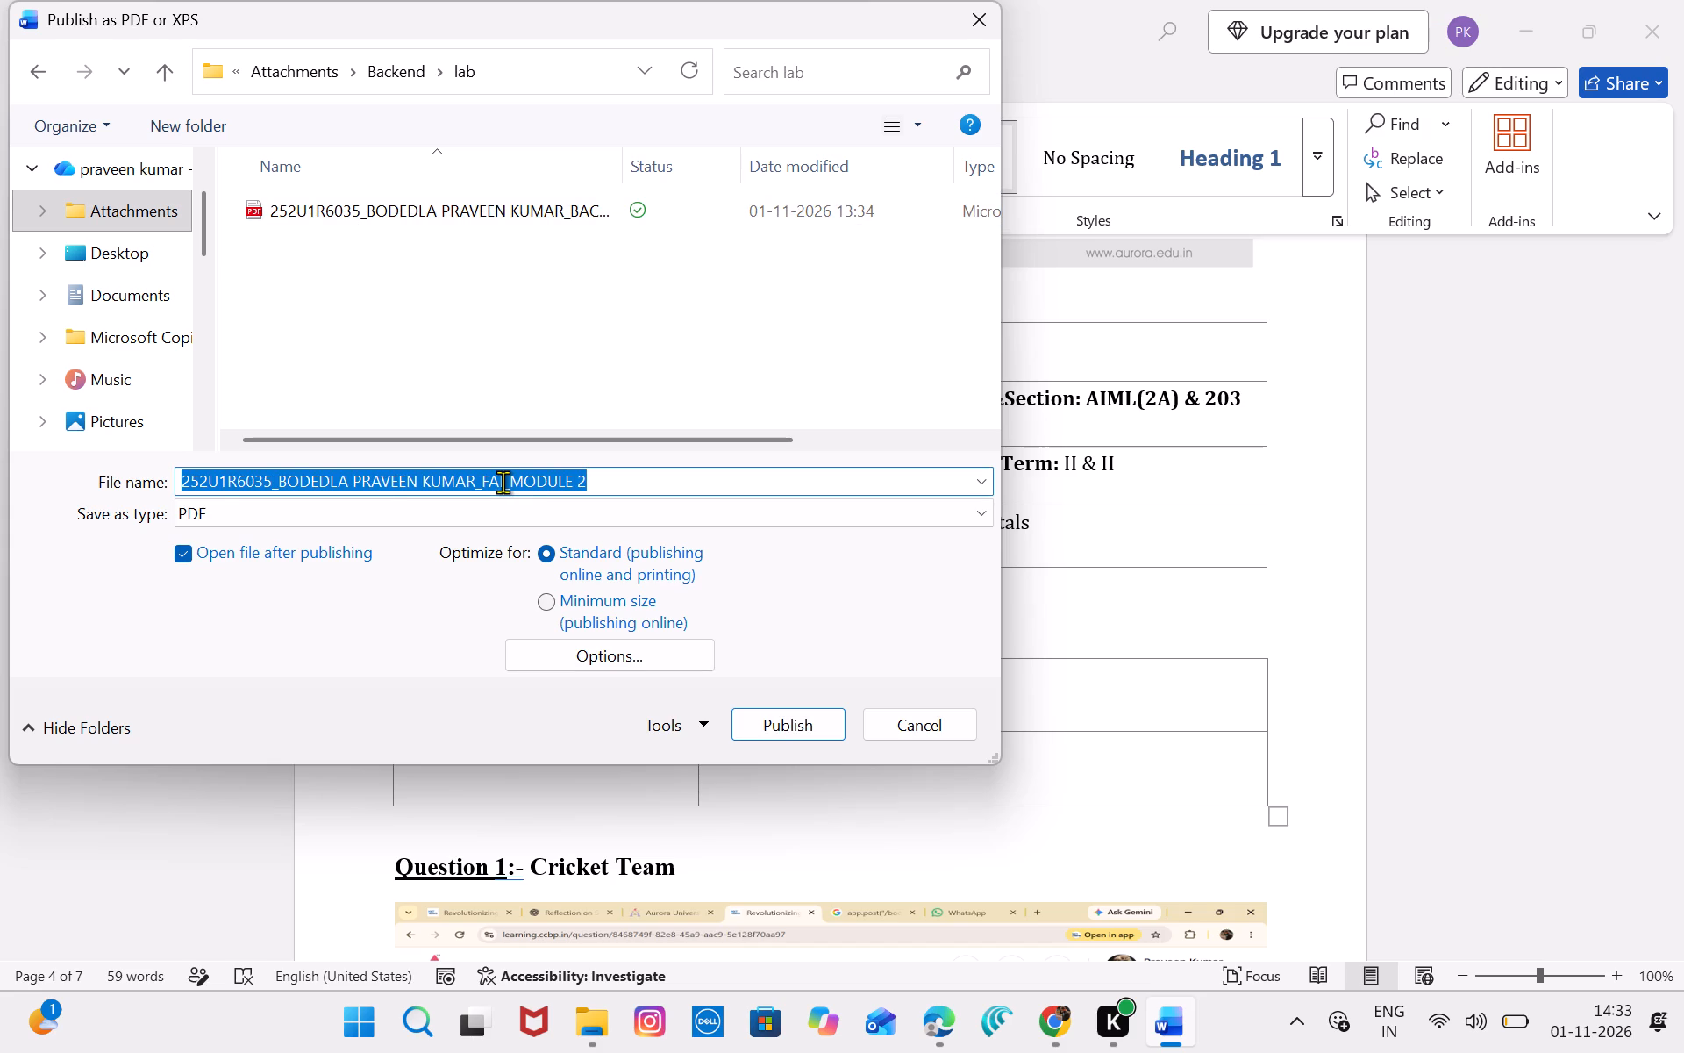
pyautogui.click(503, 482)
pyautogui.press('BackSpace')
pyautogui.press('BackSpace')
pyautogui.press('BackSpace')
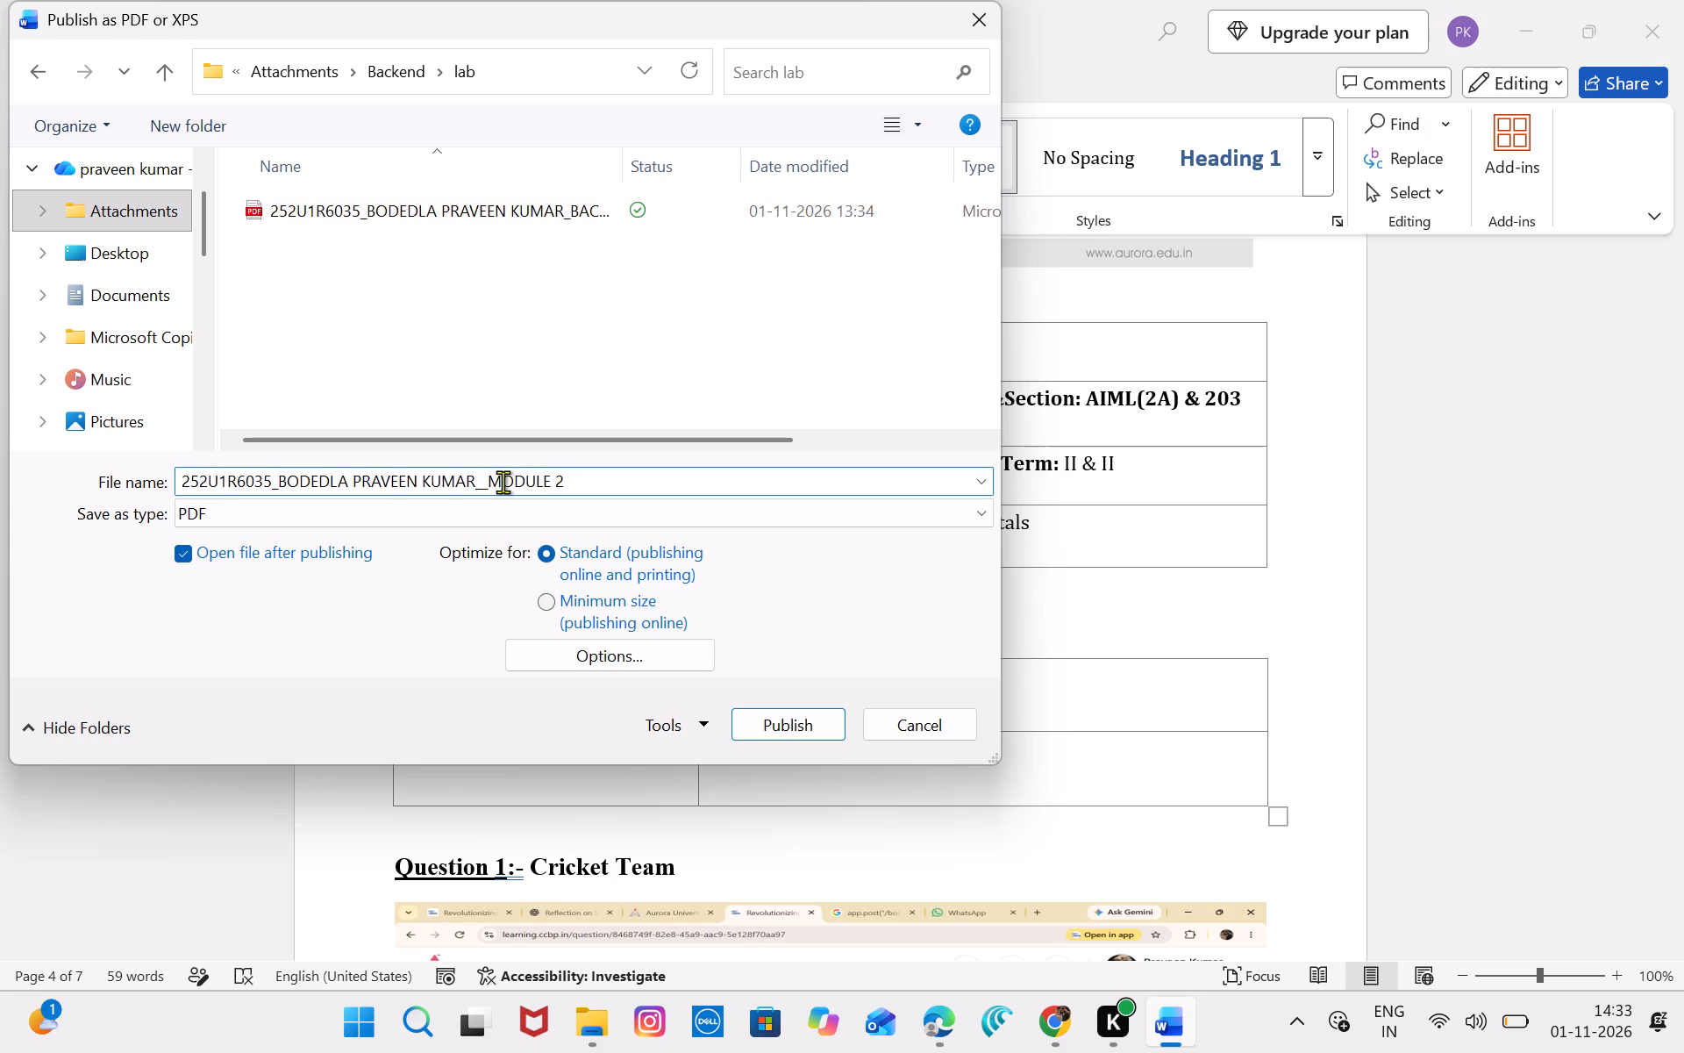
pyautogui.write('BACKEND')
pyautogui.click(772, 723)
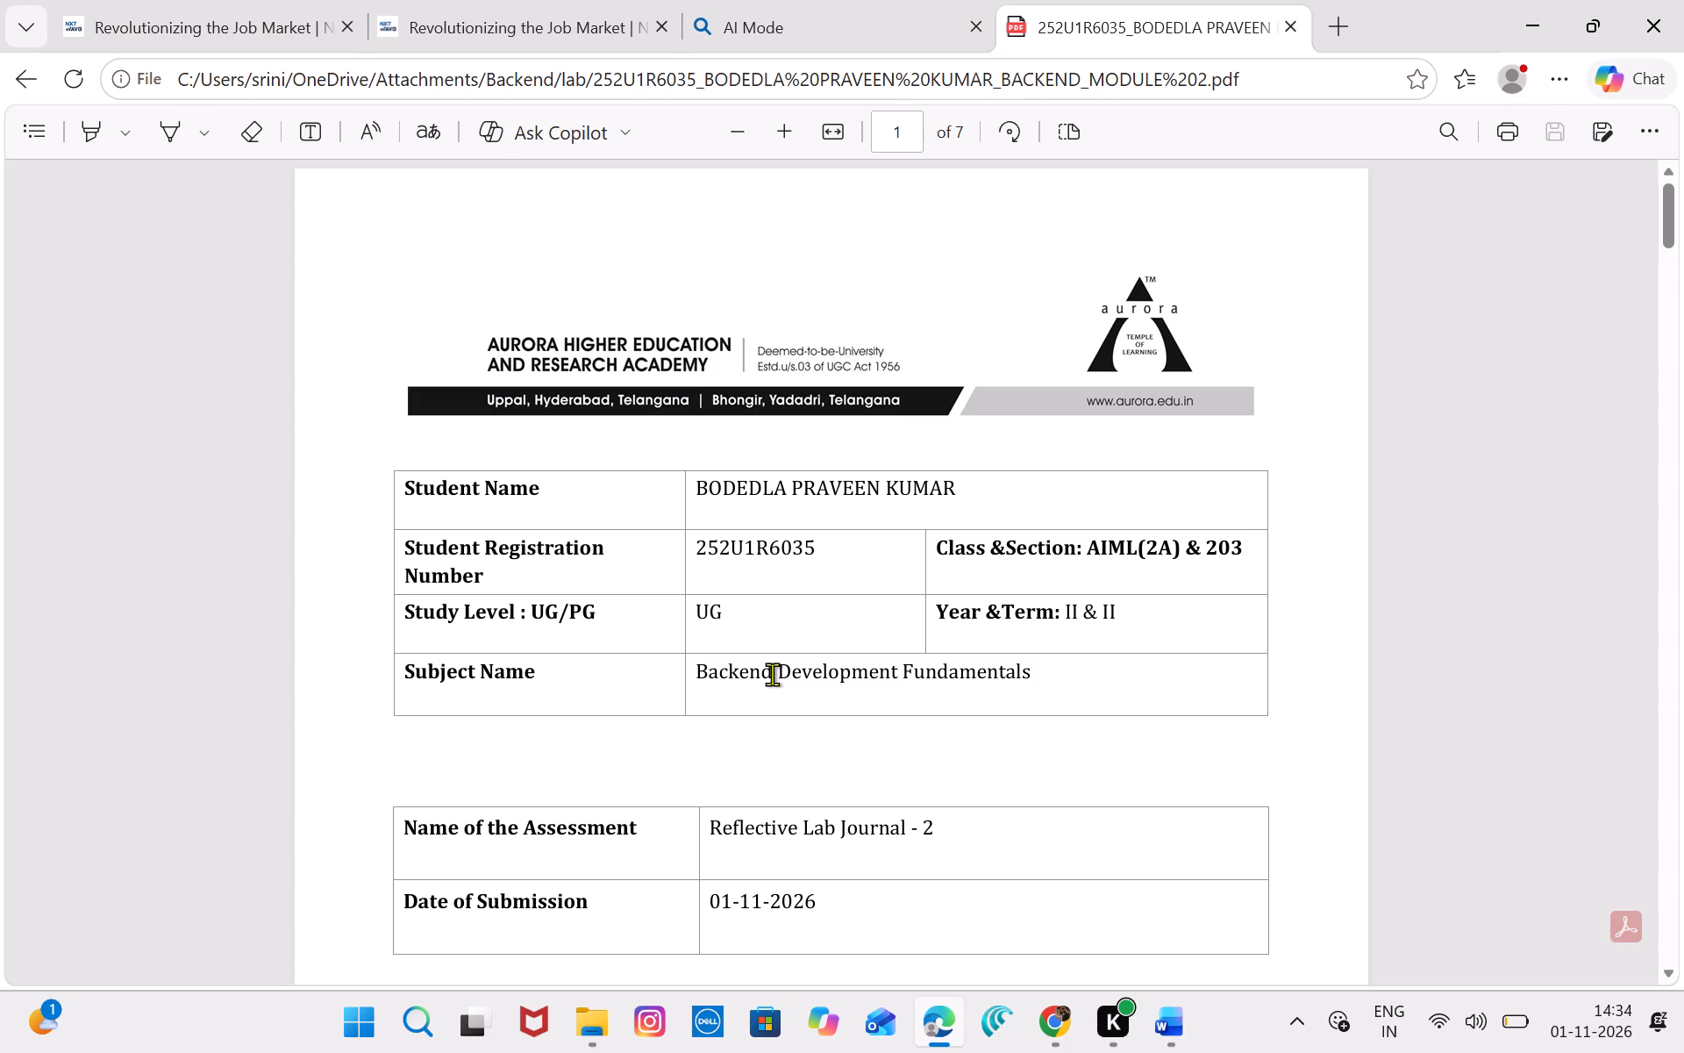
# Check the exported PDF from the student details on page 1 through the question screenshots to page 7.
pyautogui.moveTo(924, 560); pyautogui.dragTo(967, 644)
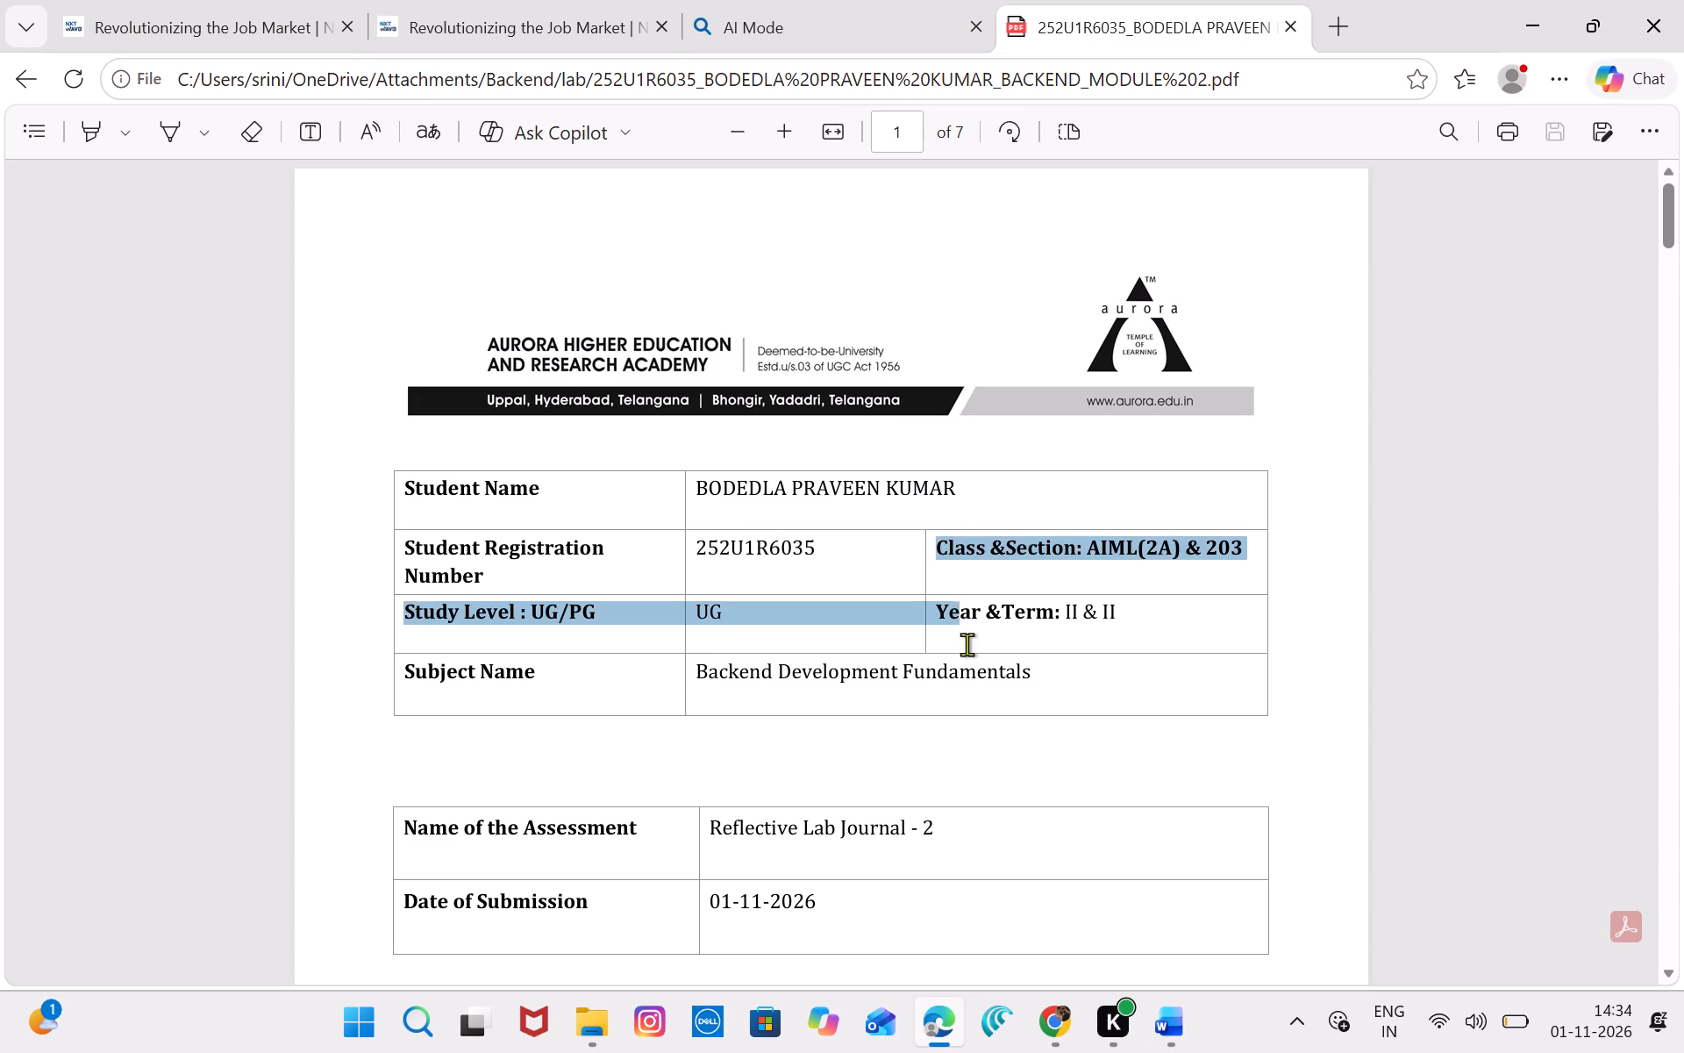
pyautogui.moveTo(967, 644); pyautogui.dragTo(1055, 686)
pyautogui.click(1055, 686)
pyautogui.moveTo(1045, 676); pyautogui.dragTo(377, 512)
pyautogui.click(756, 750)
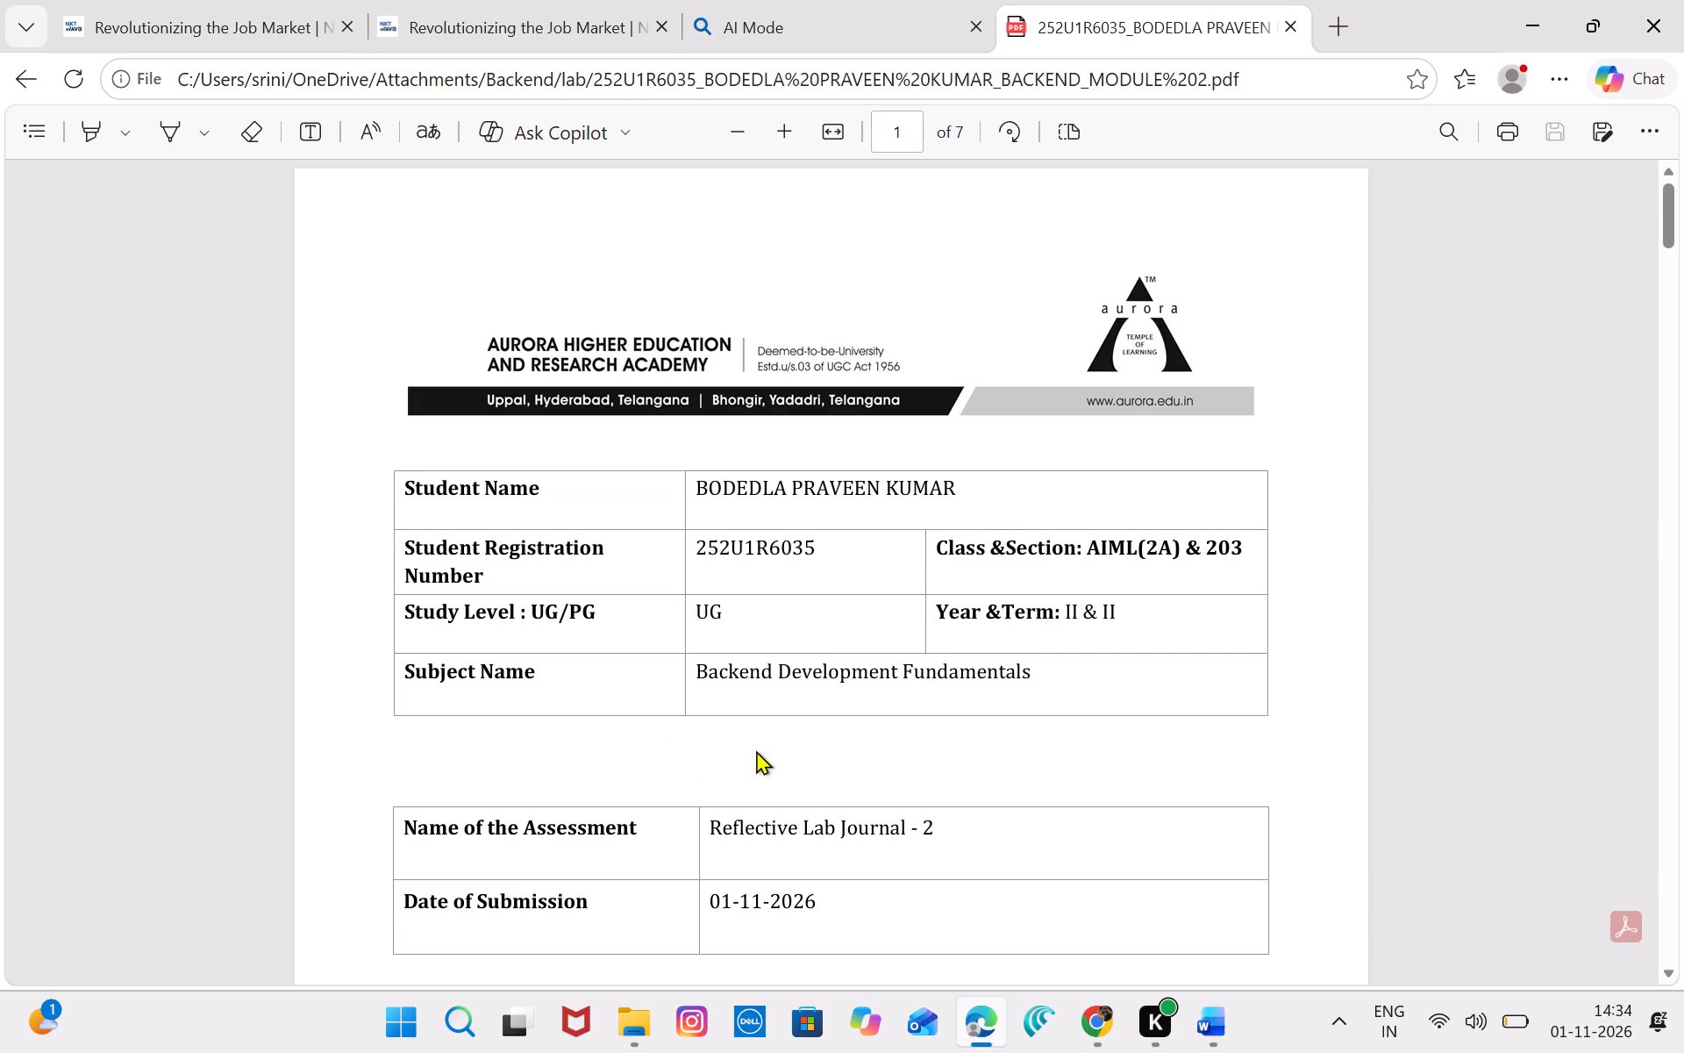
pyautogui.scroll(-3, 979, 731)
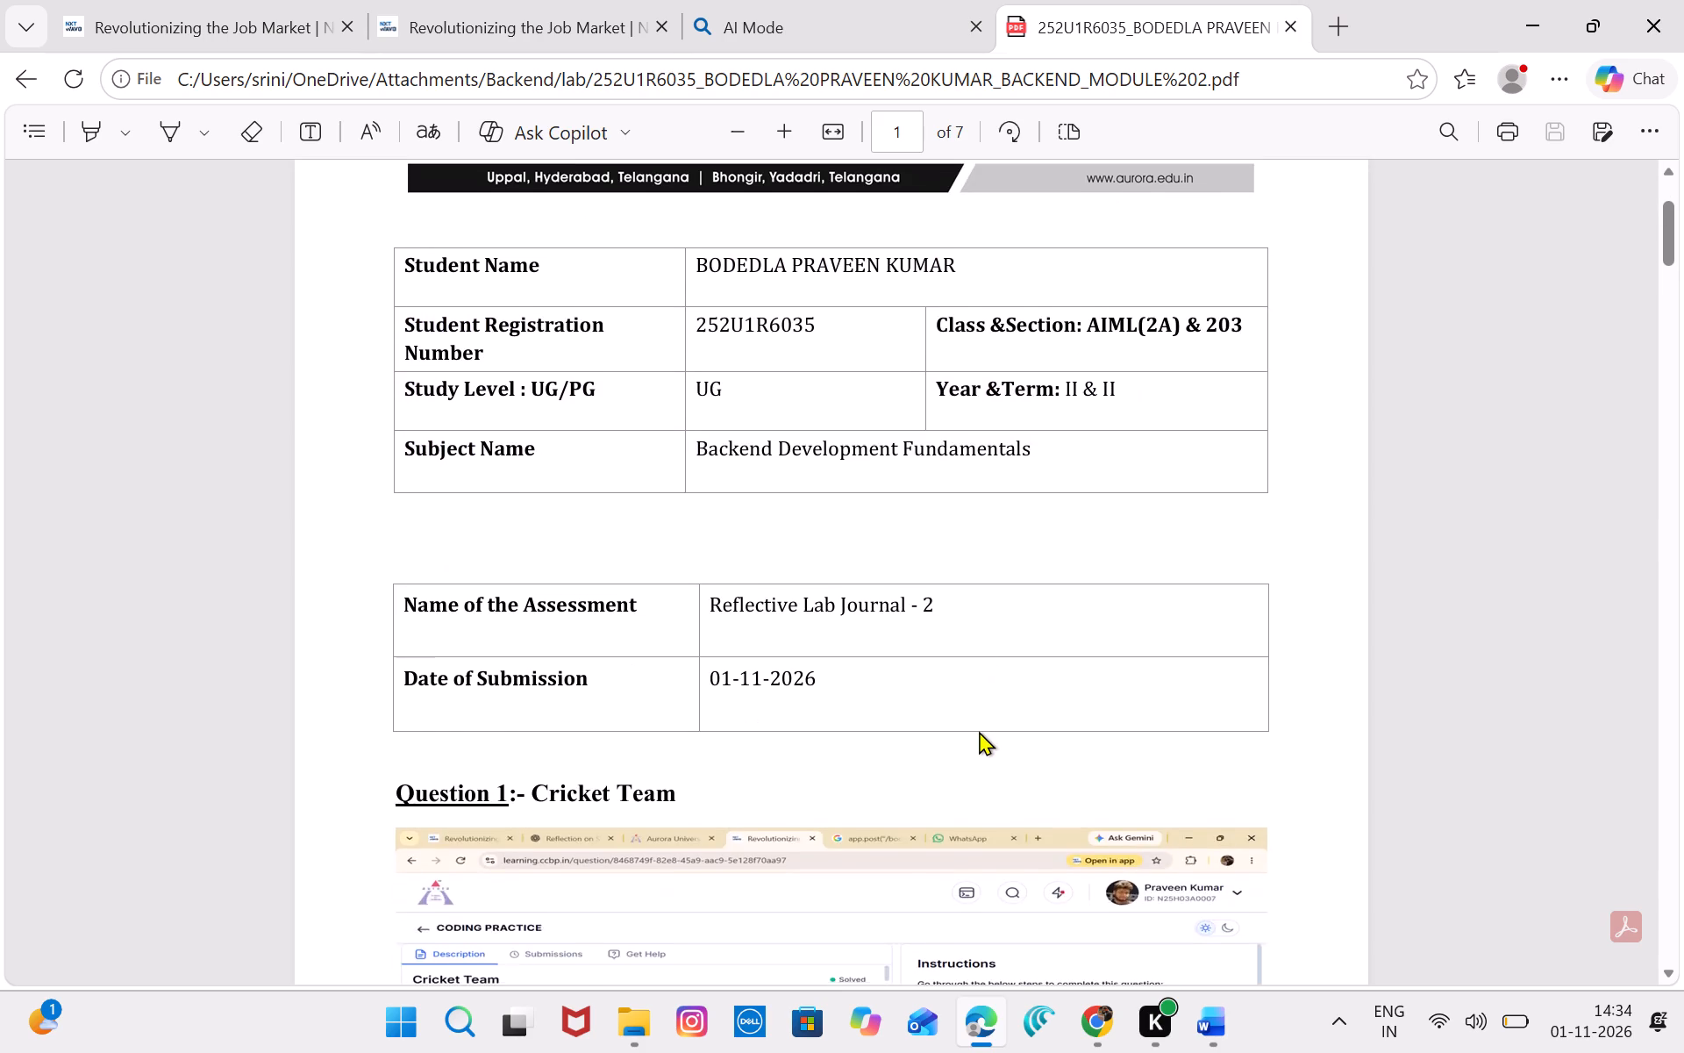
pyautogui.scroll(-3, 979, 731)
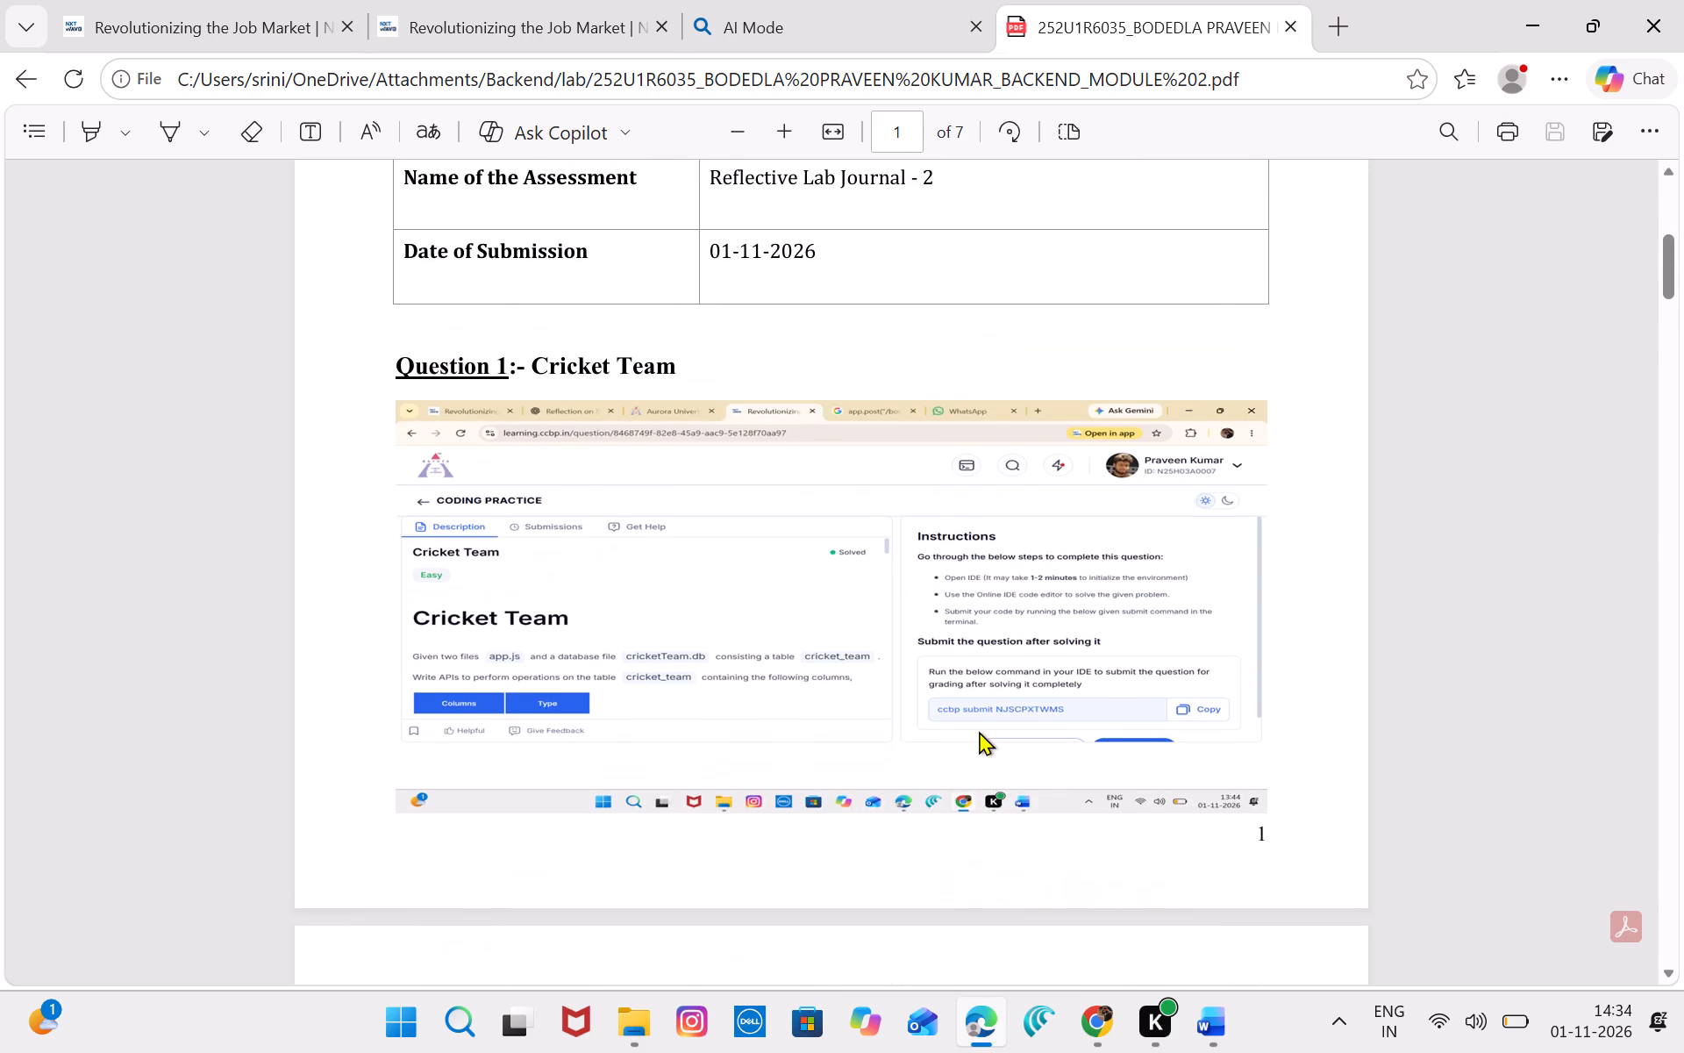
pyautogui.scroll(-6, 979, 731)
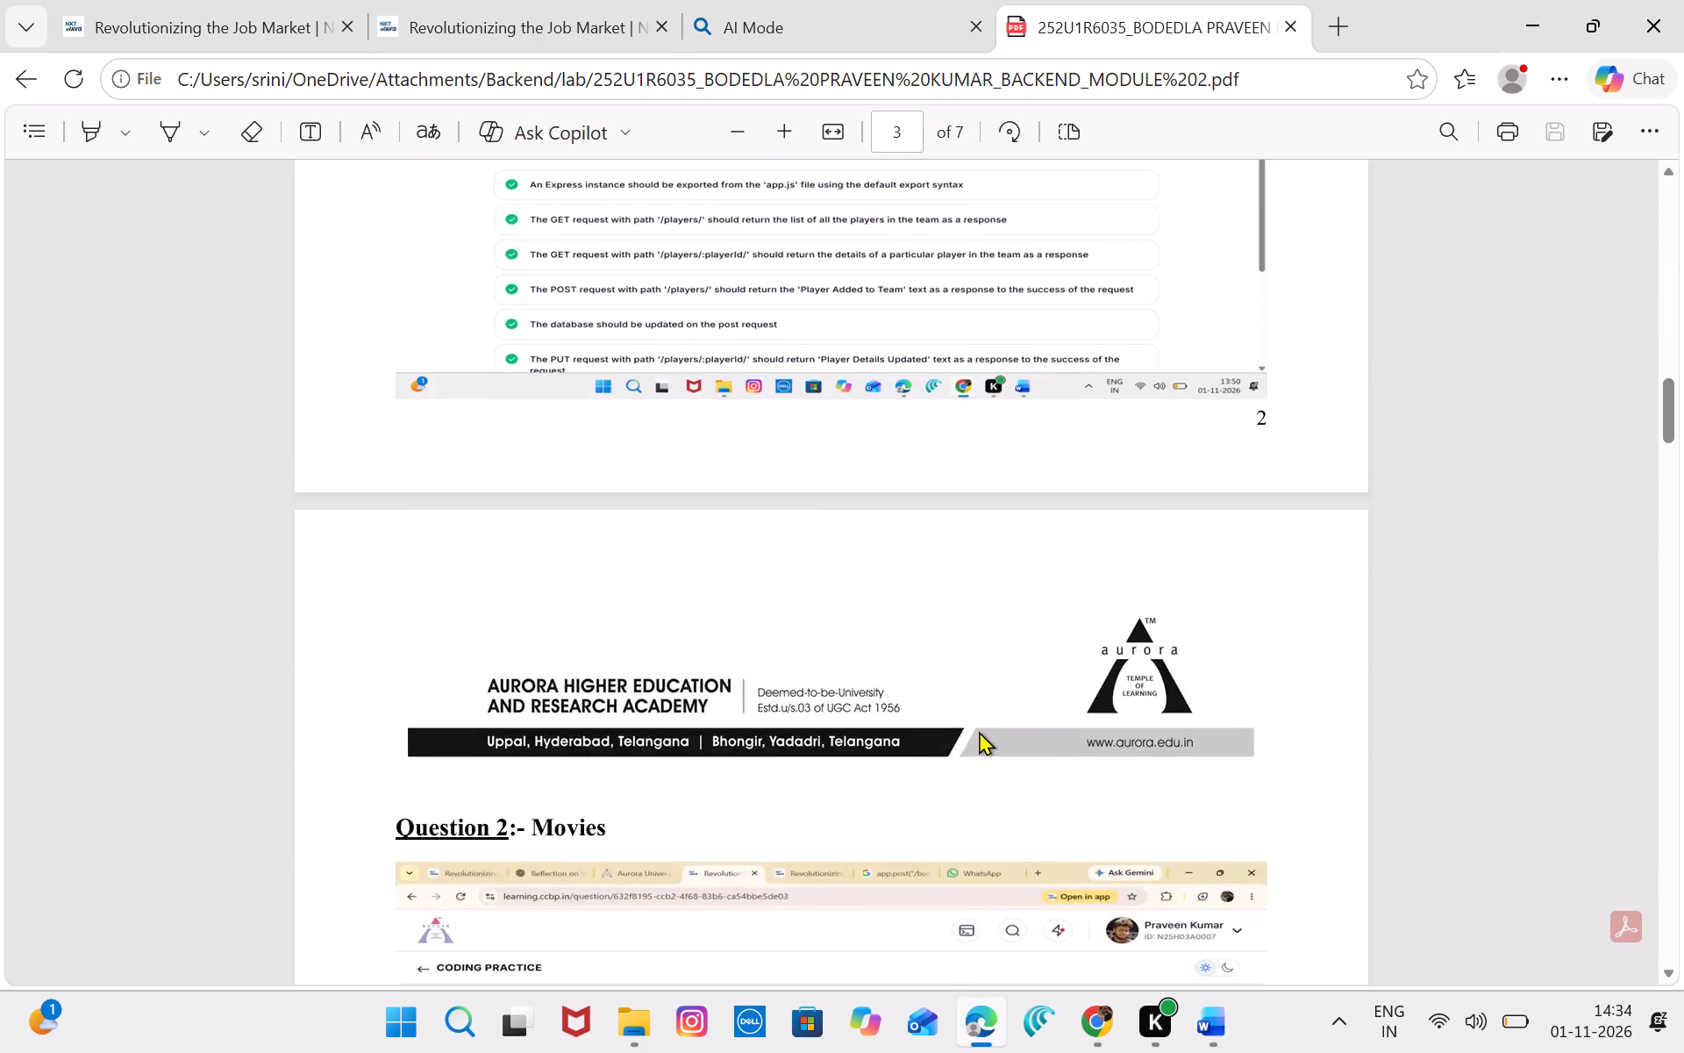
pyautogui.scroll(-4, 979, 731)
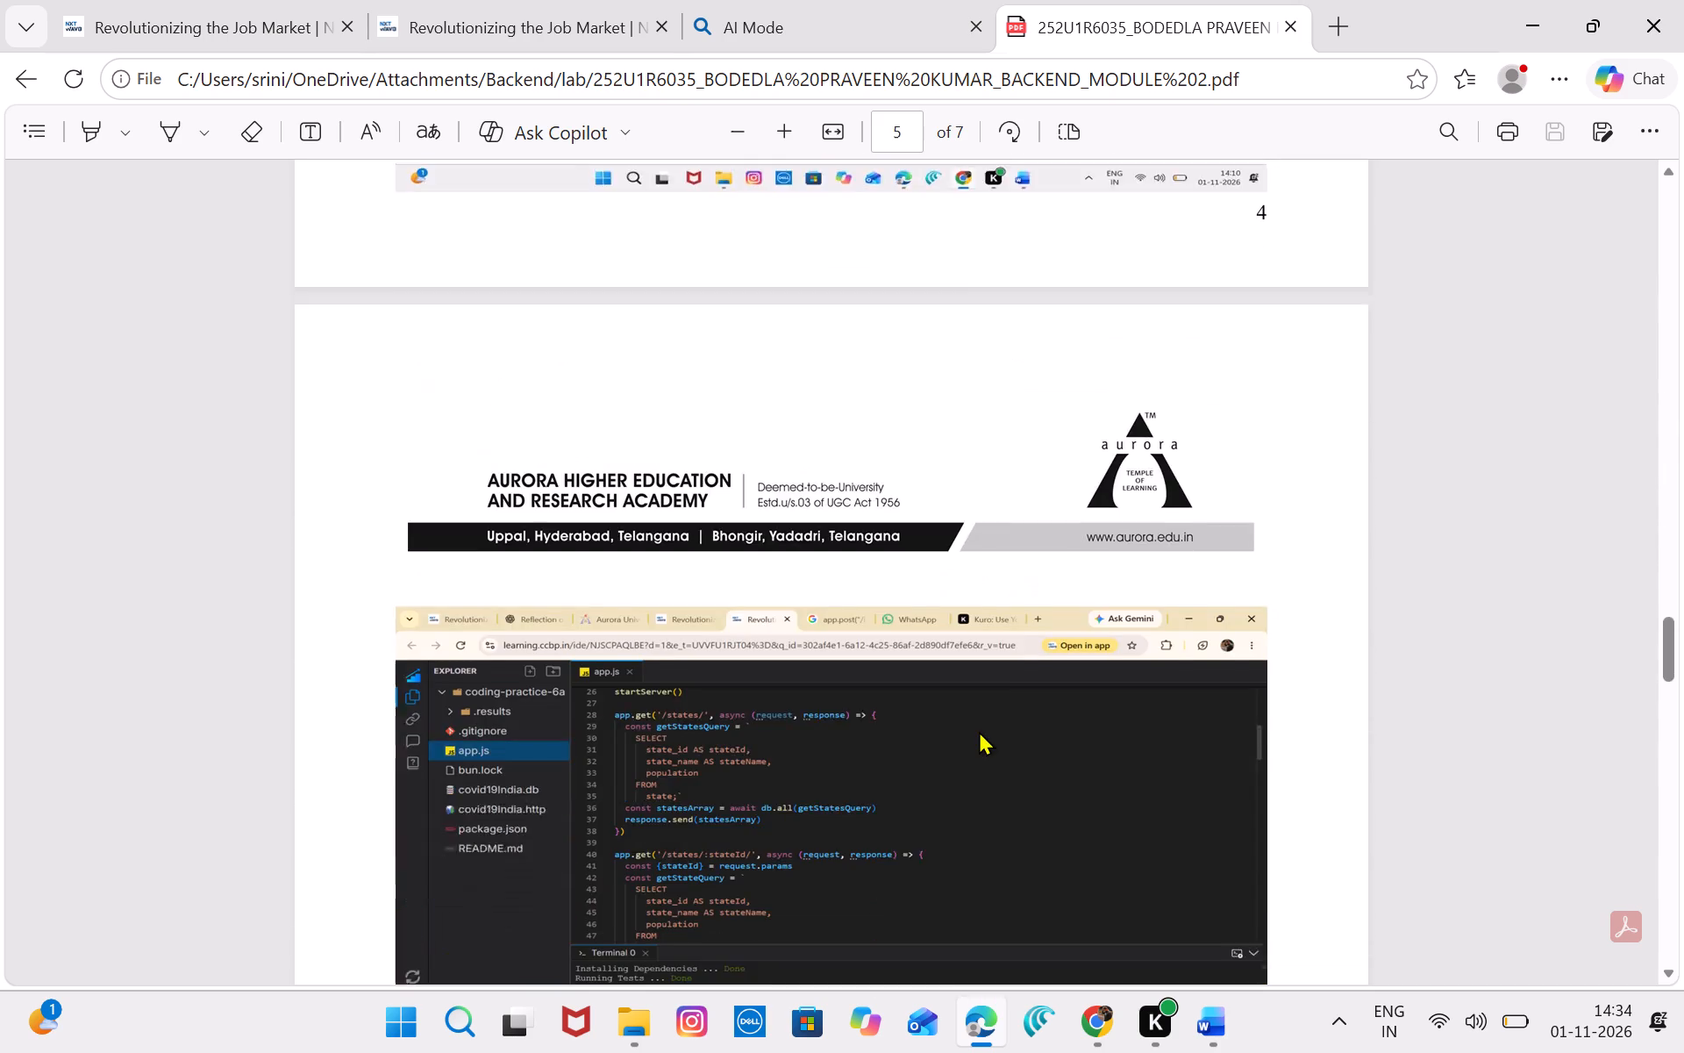
pyautogui.scroll(-4, 979, 731)
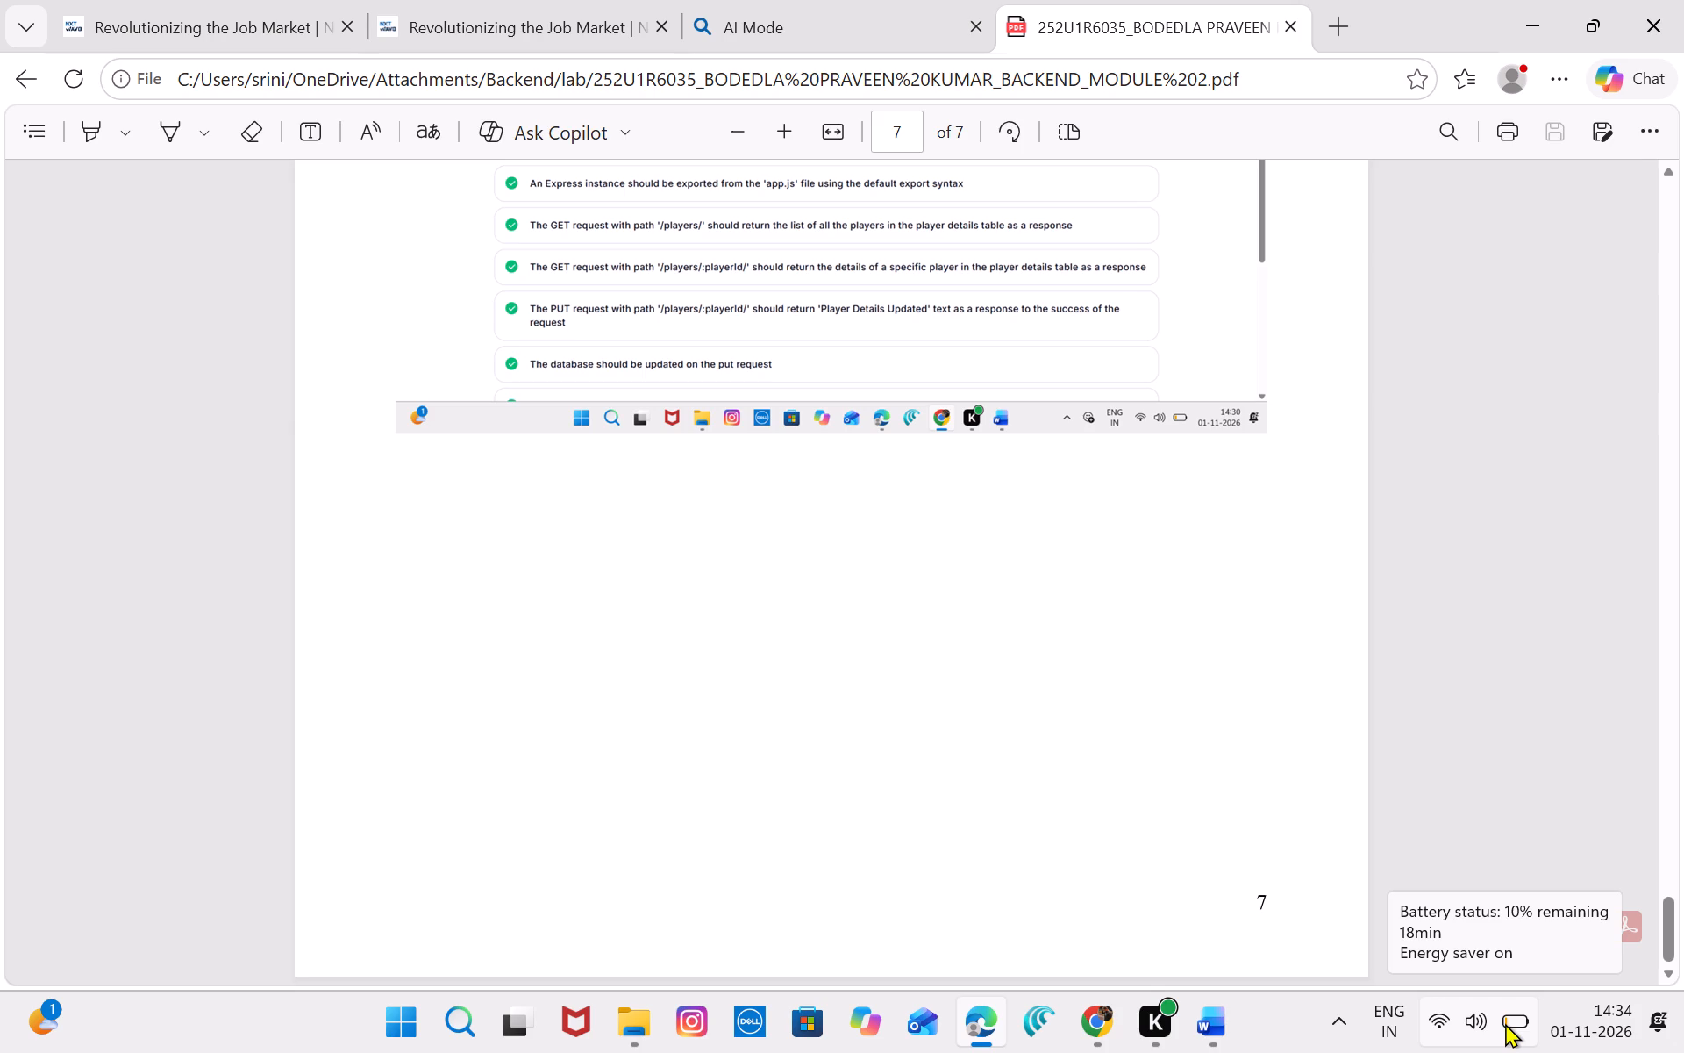
# Check the laptop's battery status in the quick settings.
pyautogui.click(1505, 1023)
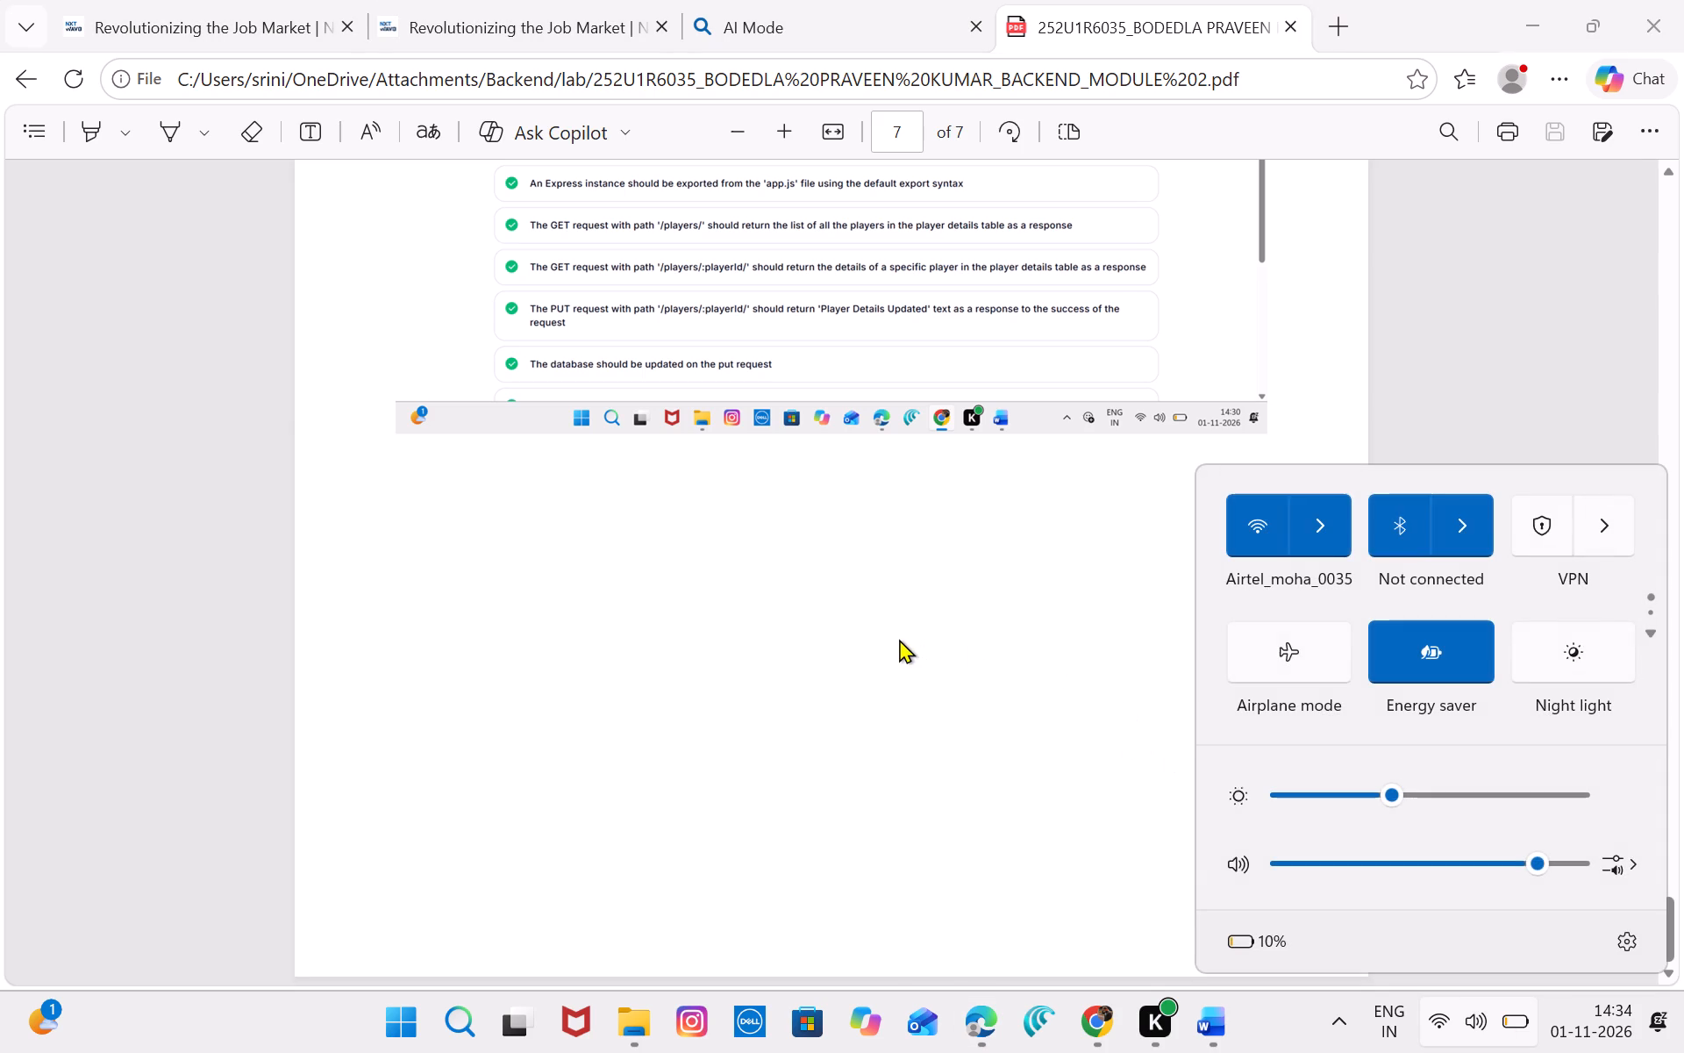
pyautogui.click(899, 639)
# Examine the Question 4 Player Match Scores pages of the PDF, including the code and submission screenshots on pages 6 and 7.
pyautogui.scroll(1, 899, 639)
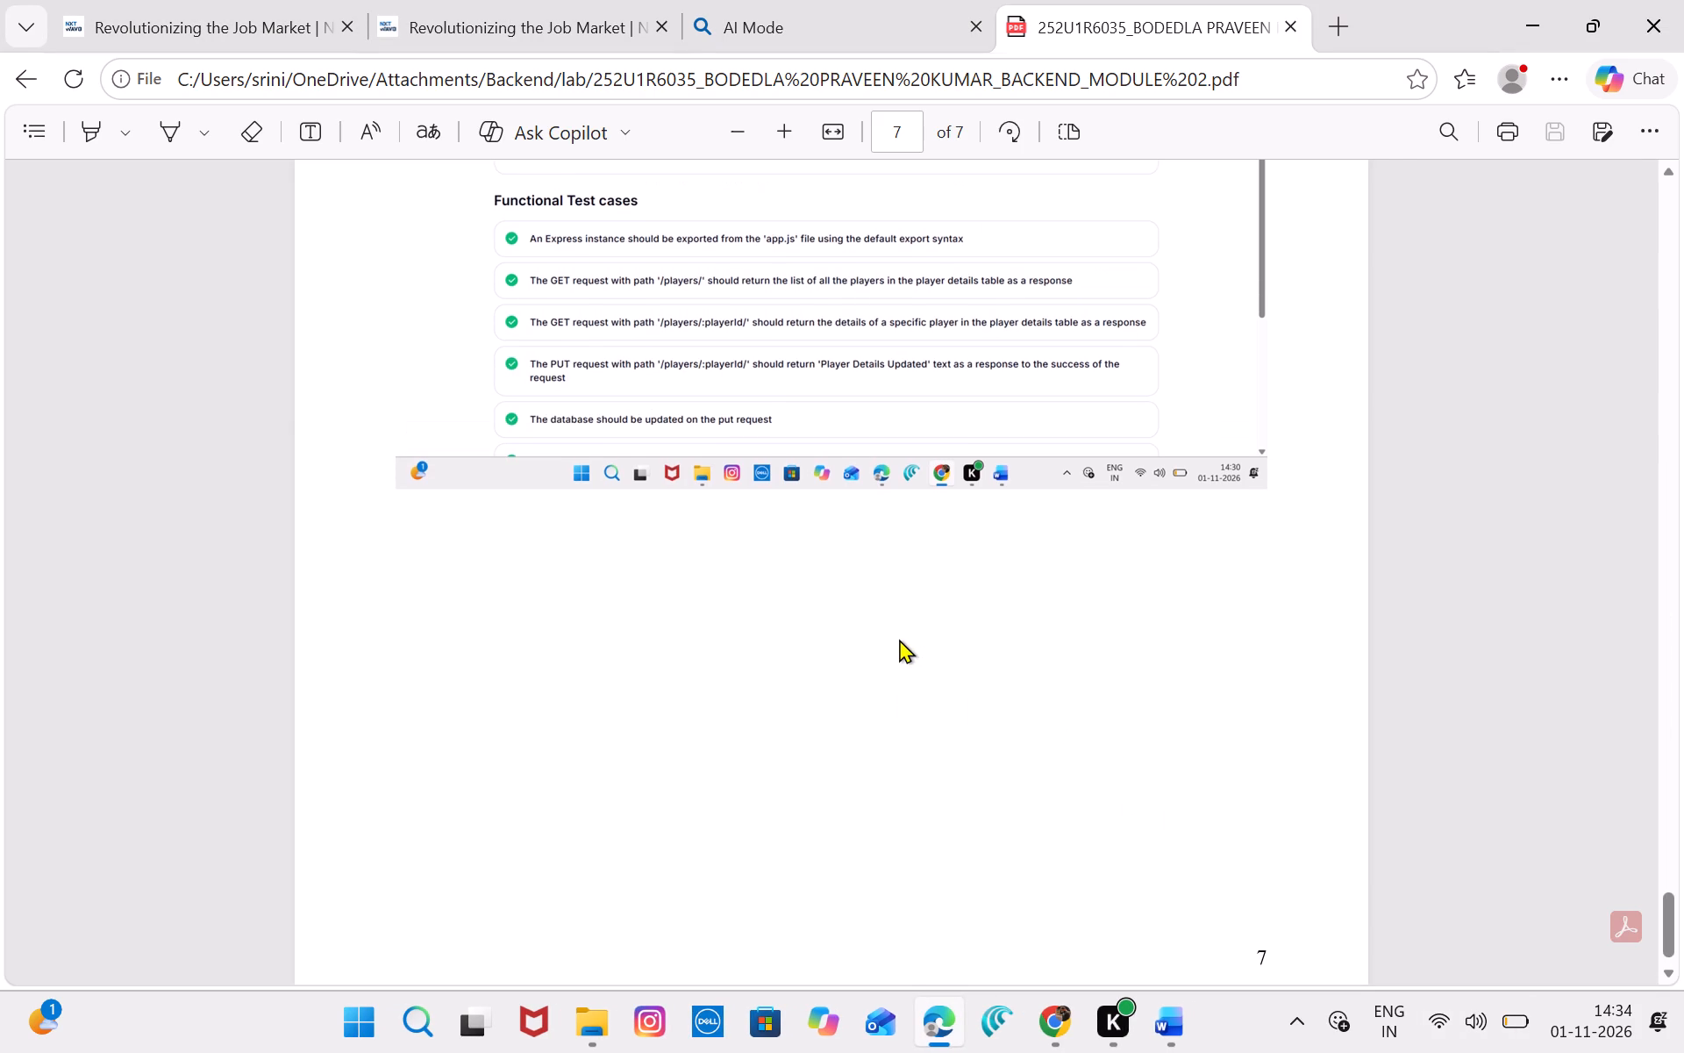
pyautogui.scroll(4, 899, 639)
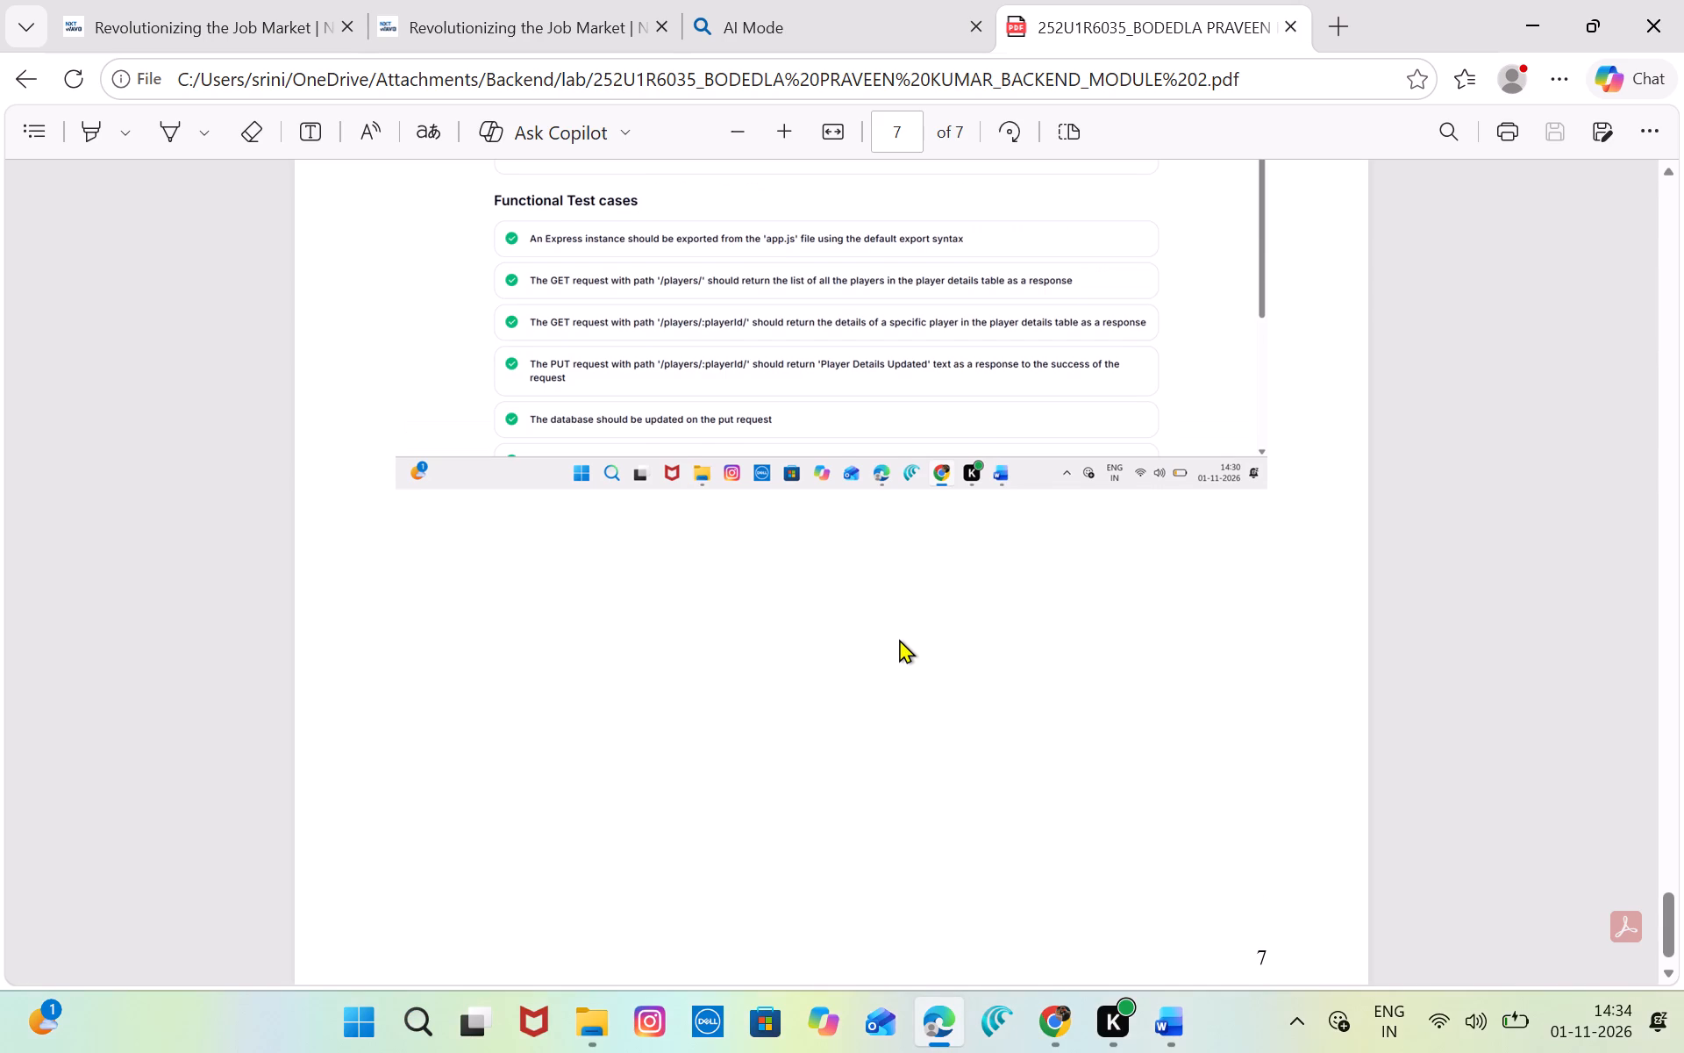
pyautogui.scroll(4, 899, 639)
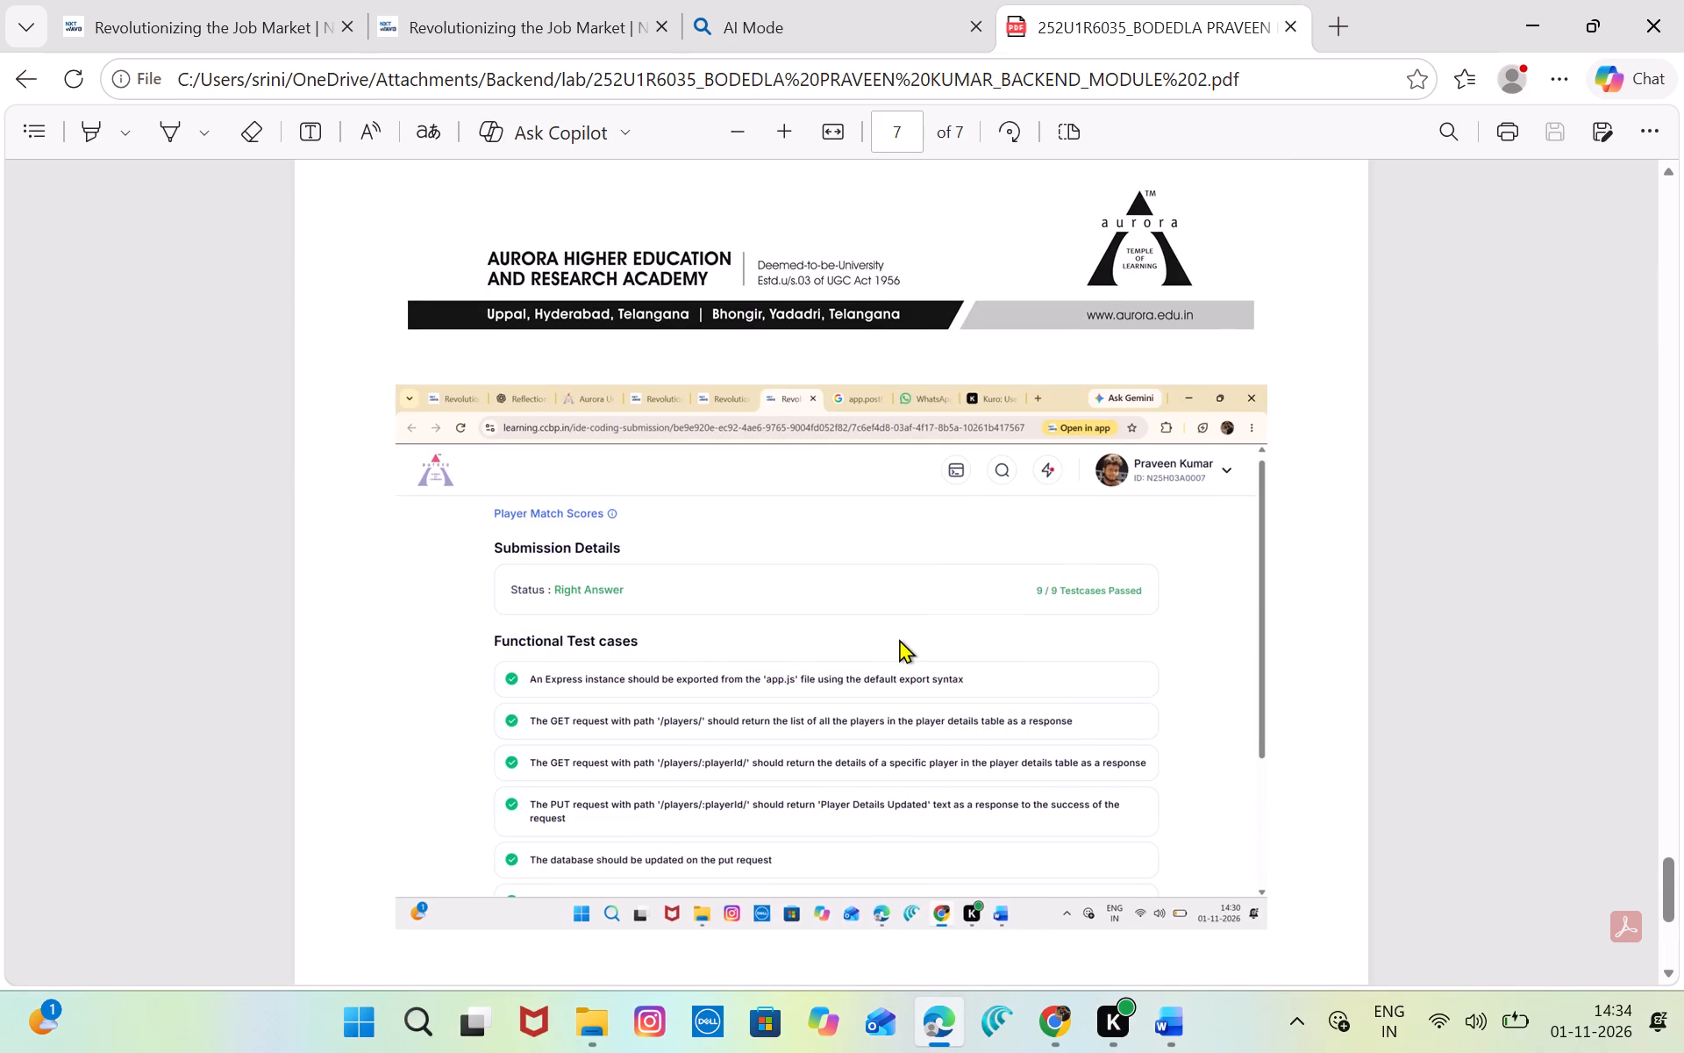
pyautogui.scroll(4, 899, 639)
pyautogui.scroll(-1, 899, 639)
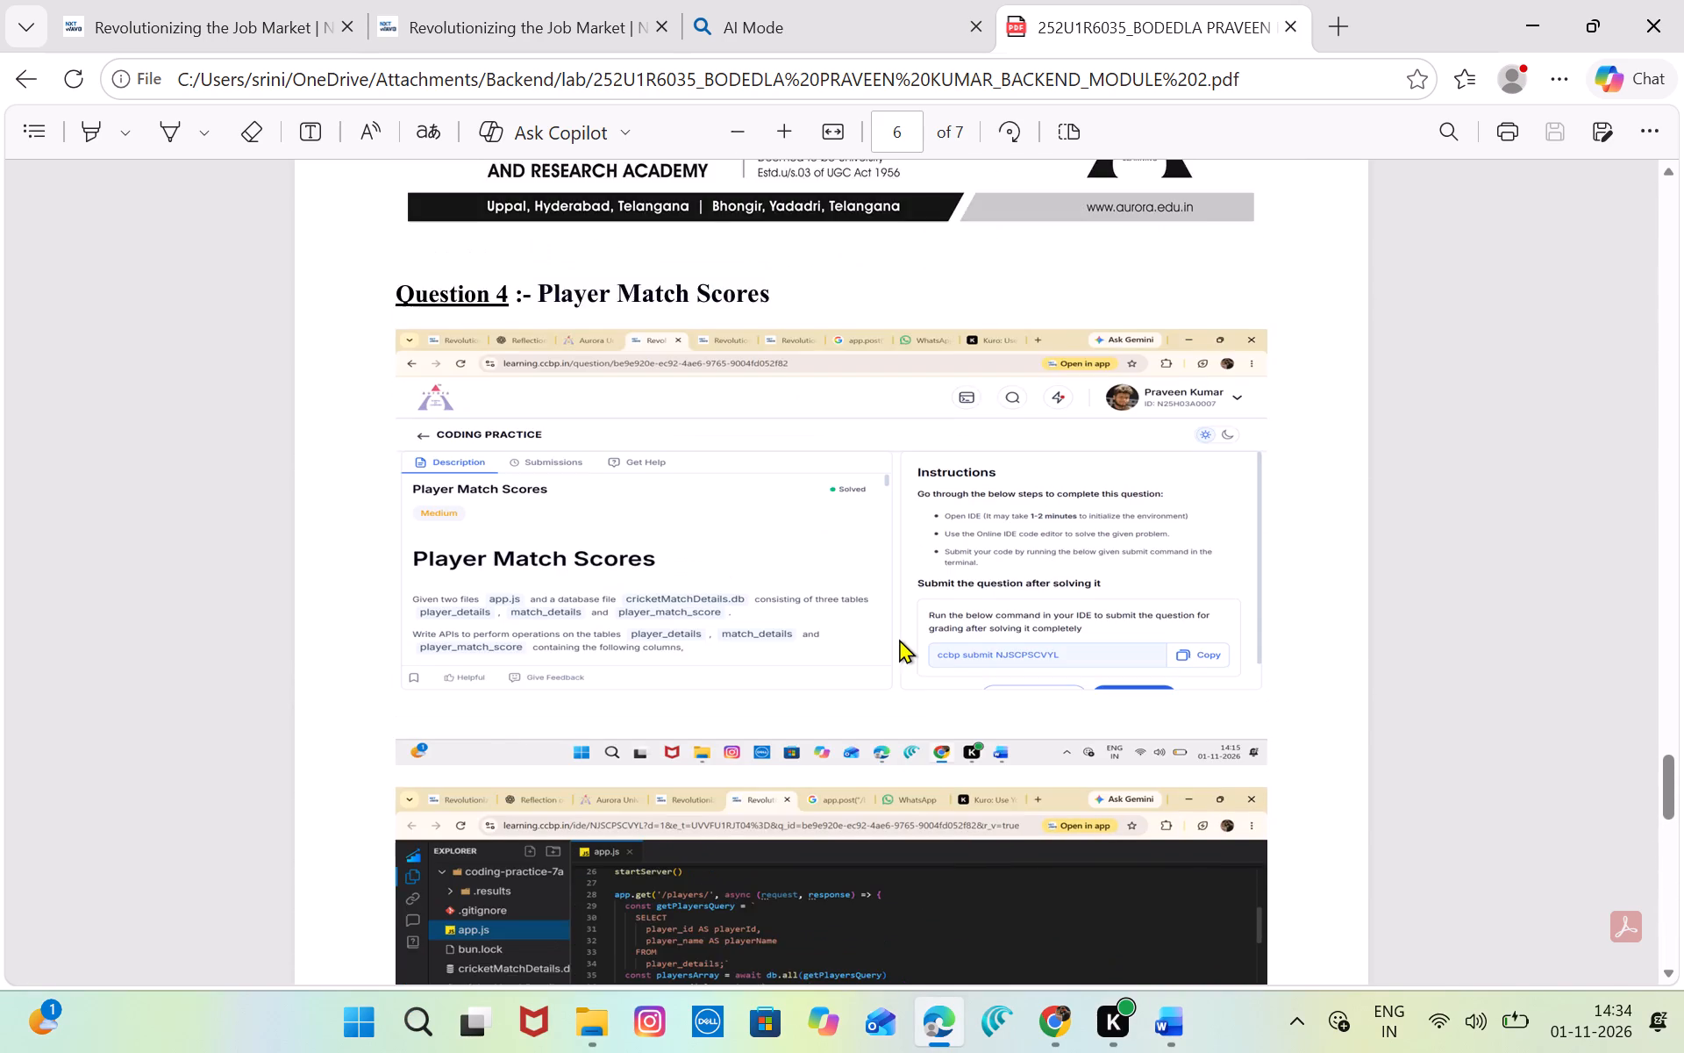
pyautogui.scroll(-2, 899, 639)
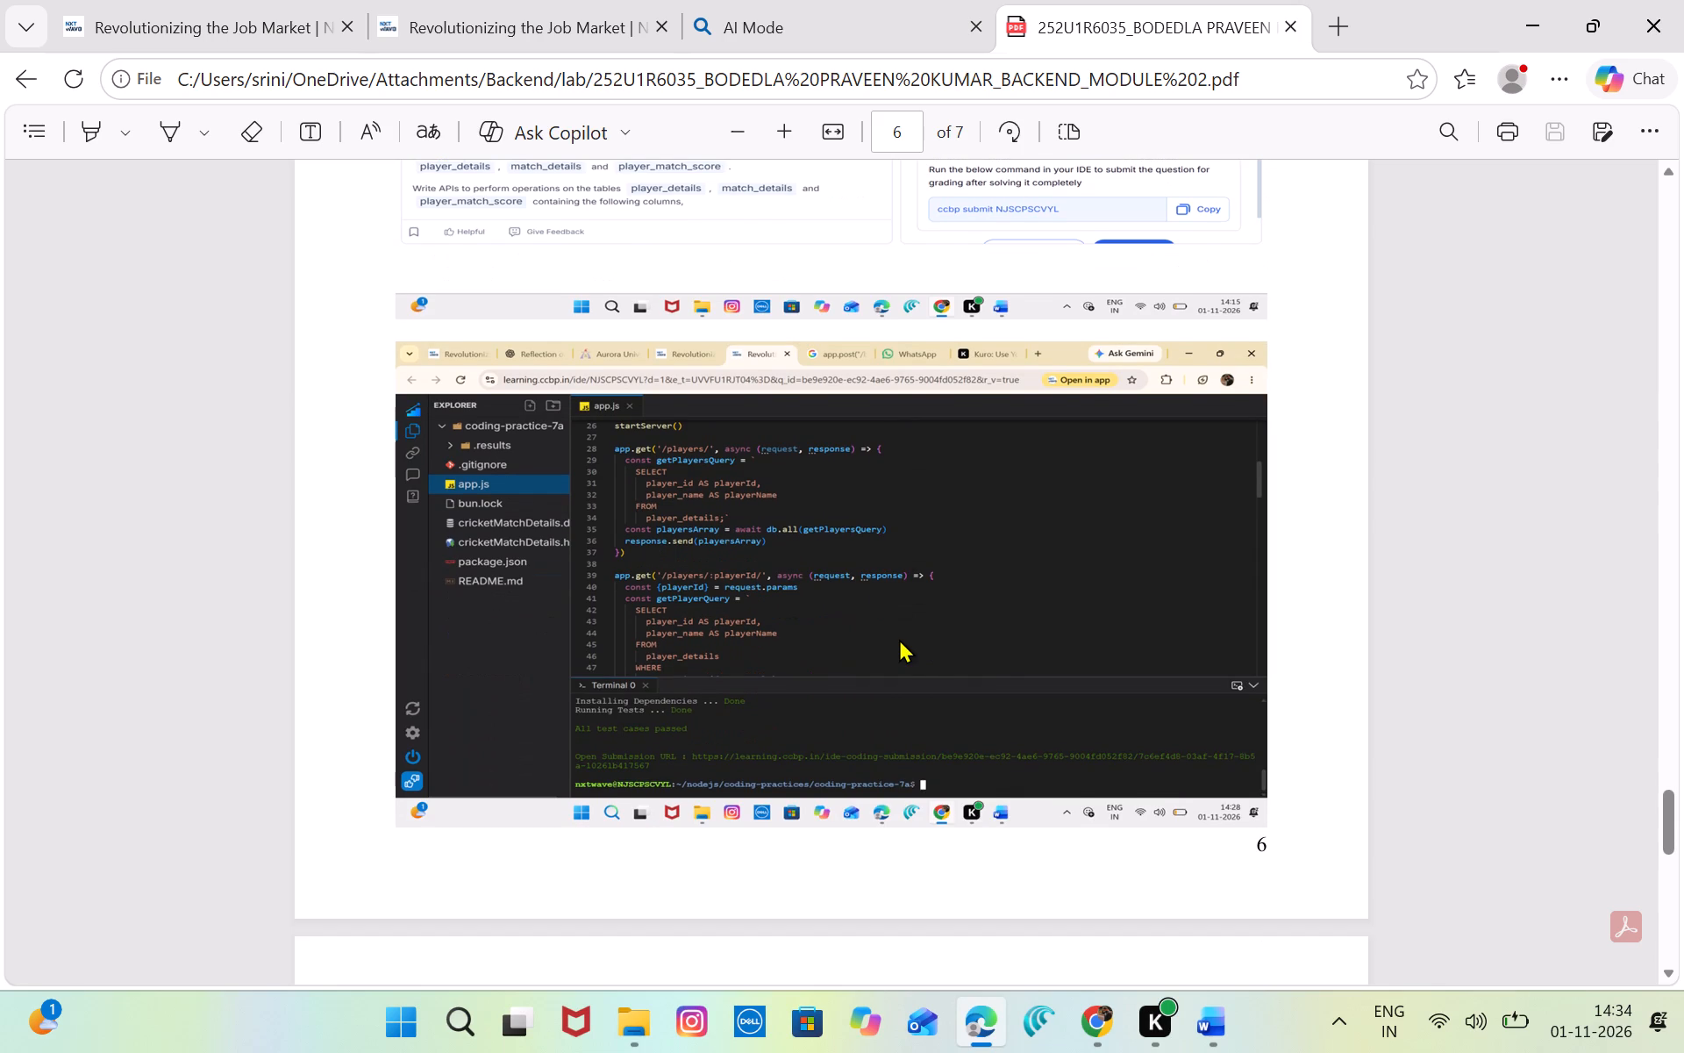
pyautogui.scroll(-2, 899, 639)
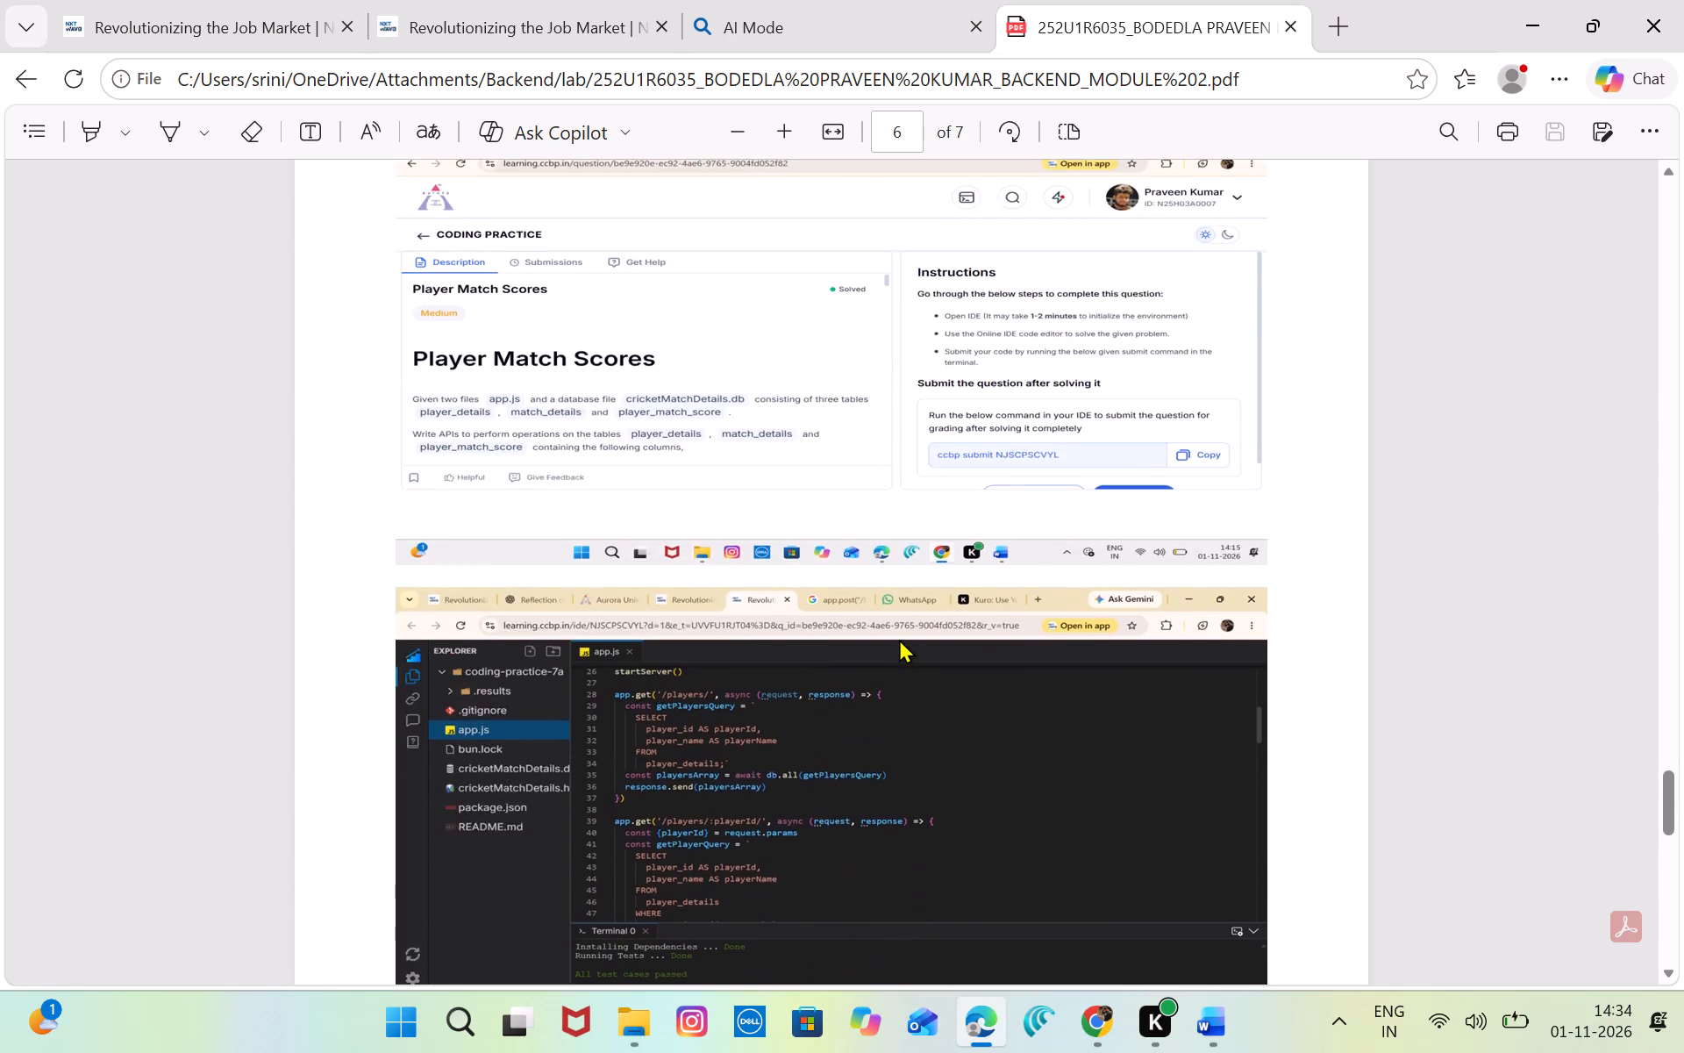
pyautogui.scroll(-1, 899, 639)
pyautogui.scroll(2, 899, 639)
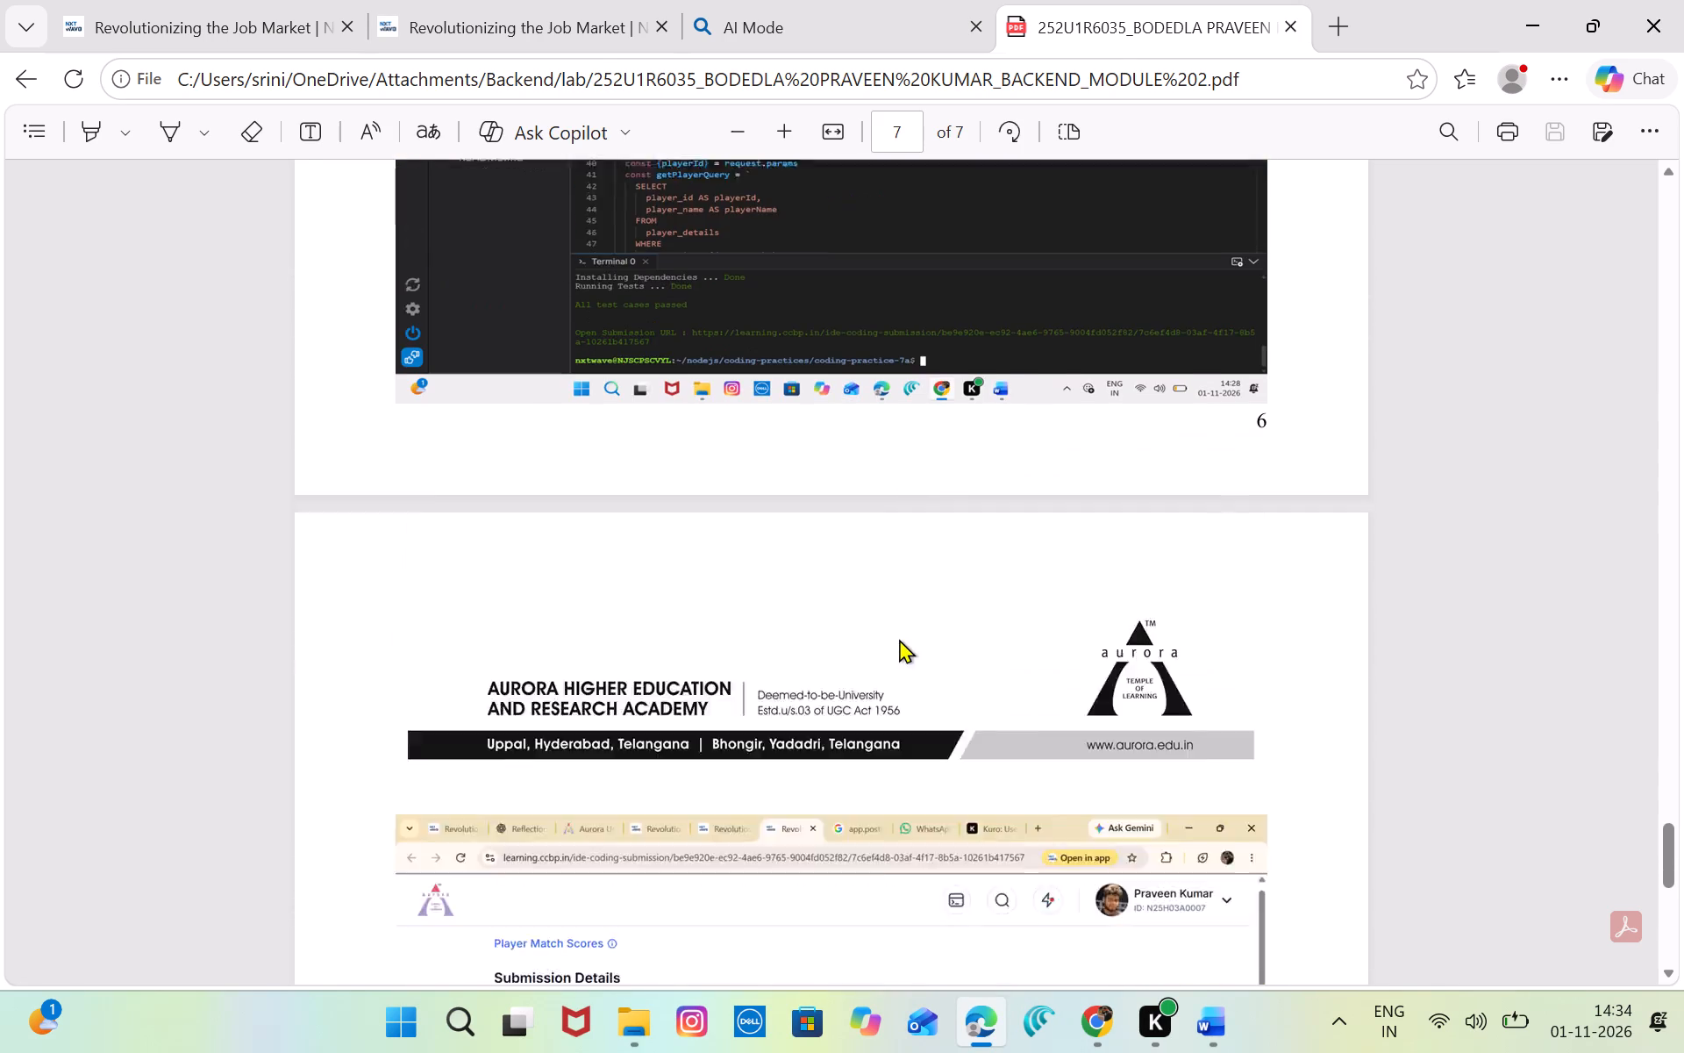
pyautogui.scroll(3, 899, 639)
pyautogui.scroll(-1, 899, 639)
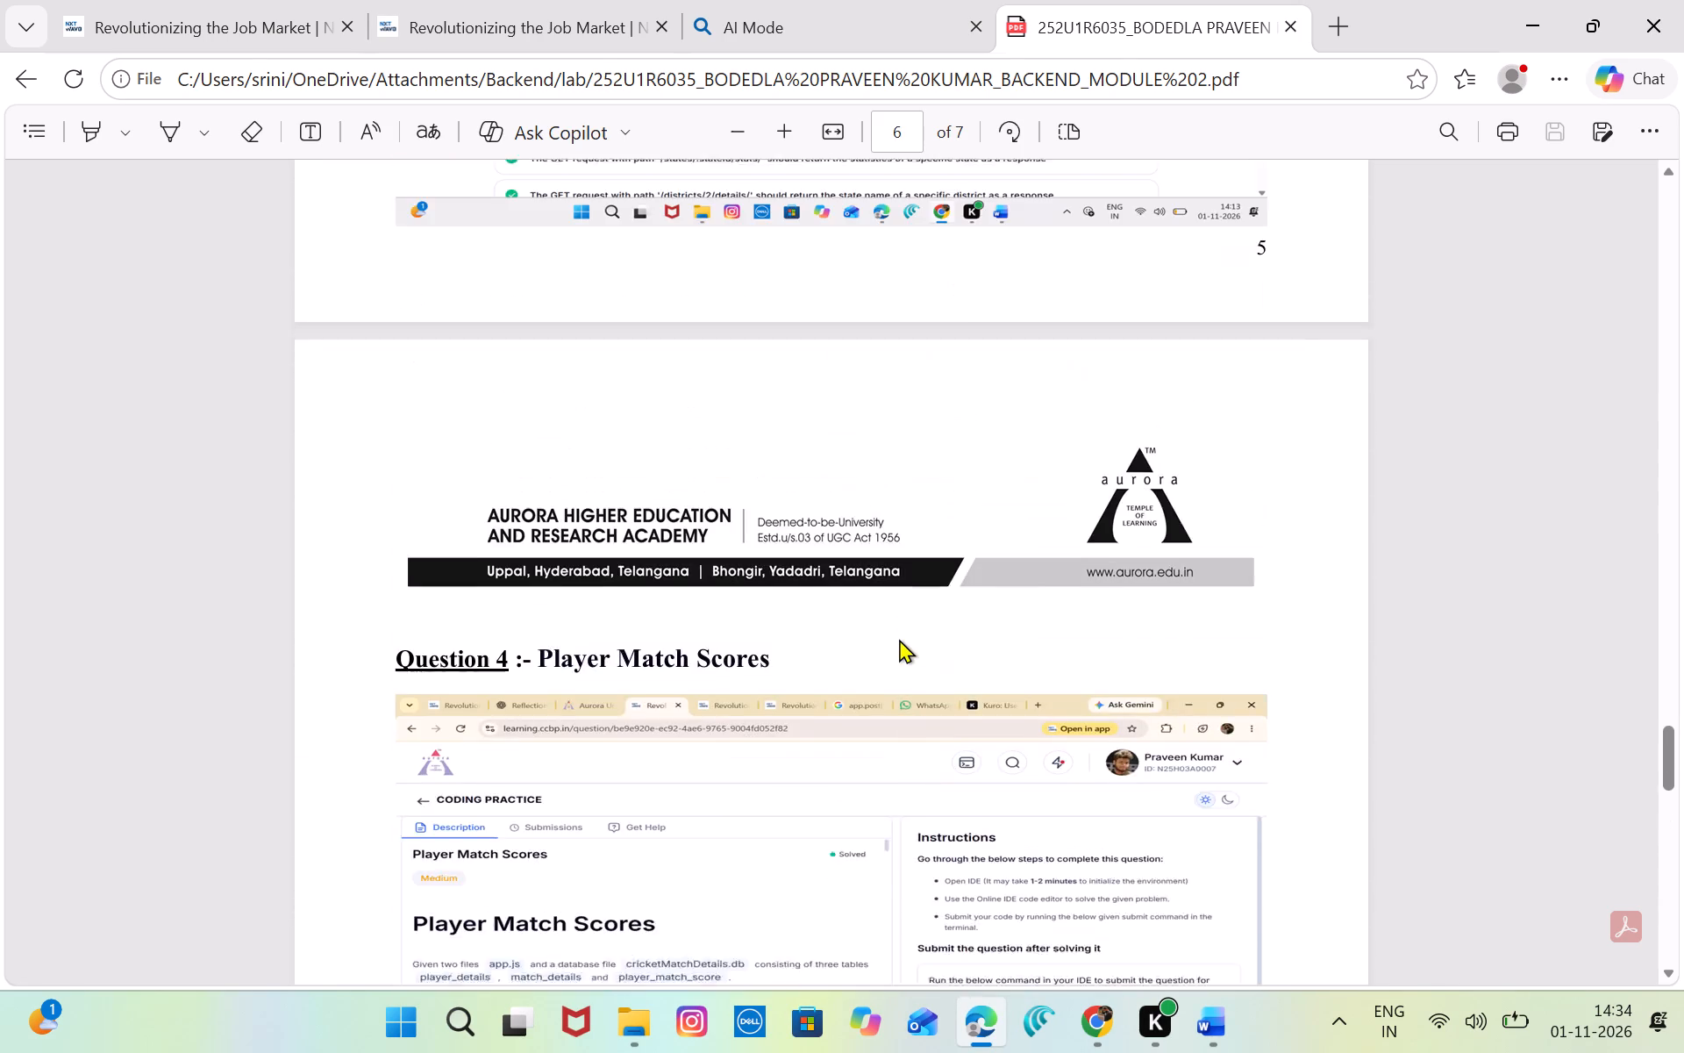
pyautogui.scroll(-2, 899, 639)
pyautogui.scroll(1, 899, 639)
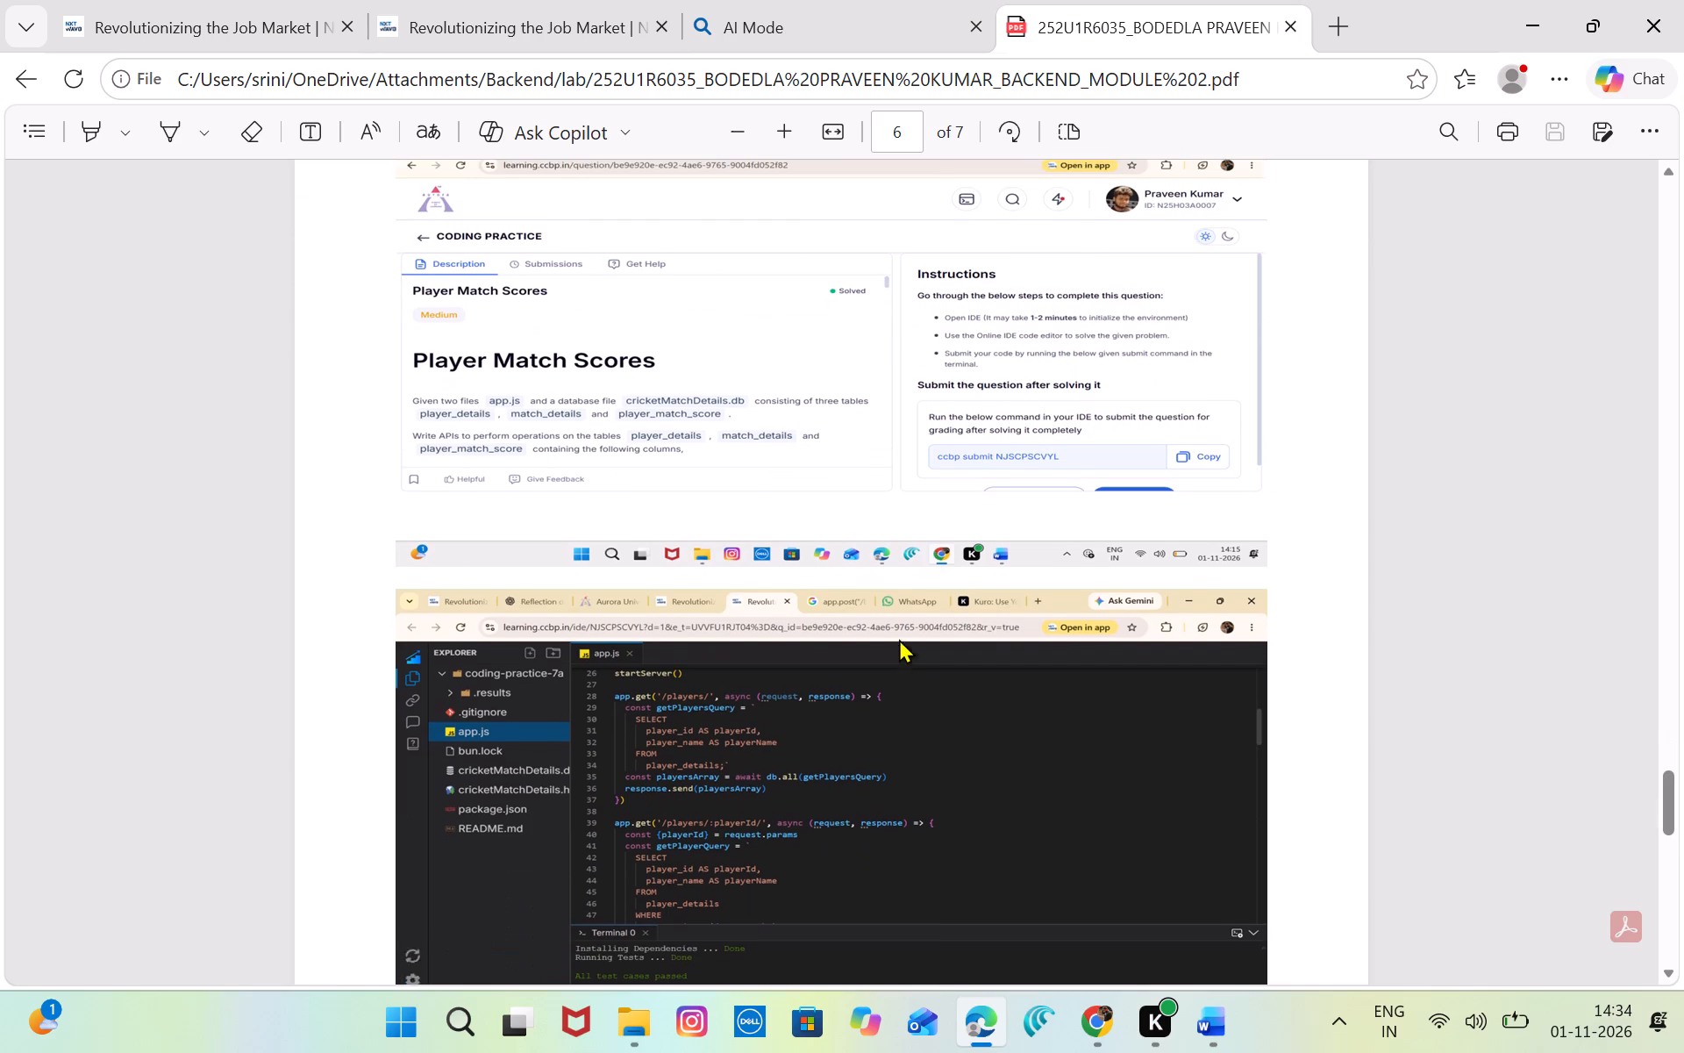
pyautogui.scroll(2, 899, 639)
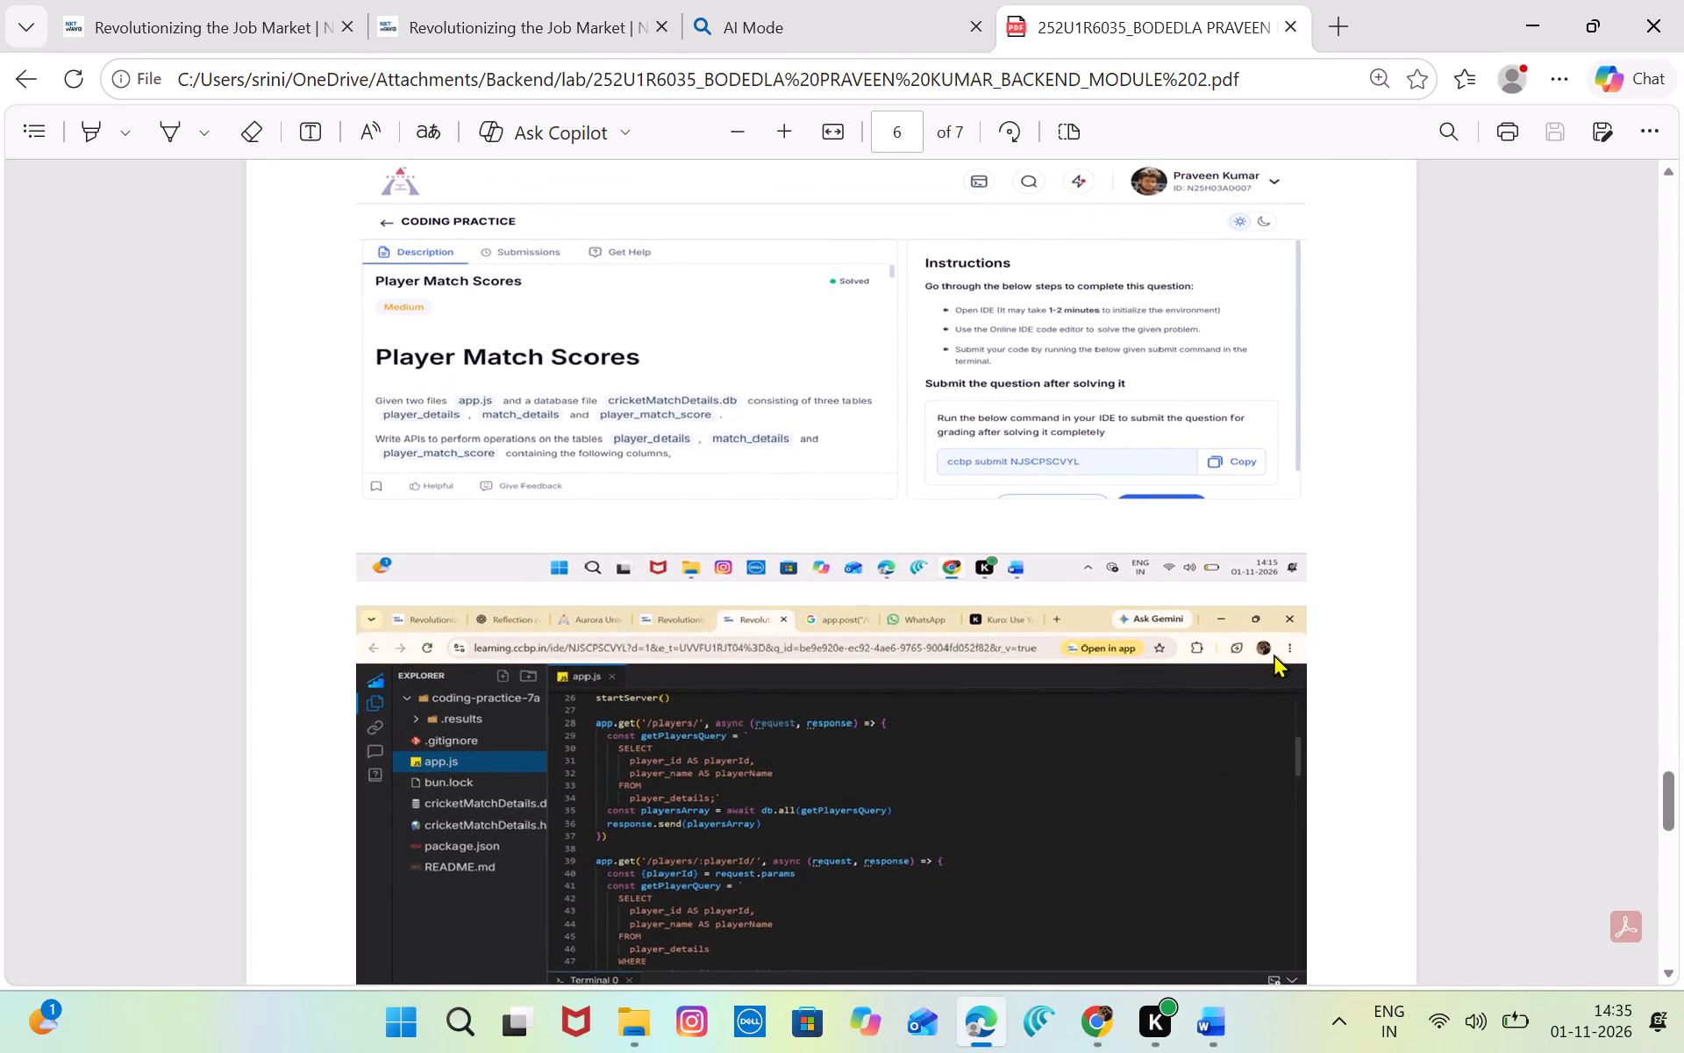
# Review the Covid-19 India, Movies and Cricket Team sections back to page 1, checking the Question 3 heading and student details.
pyautogui.scroll(9, 1274, 654)
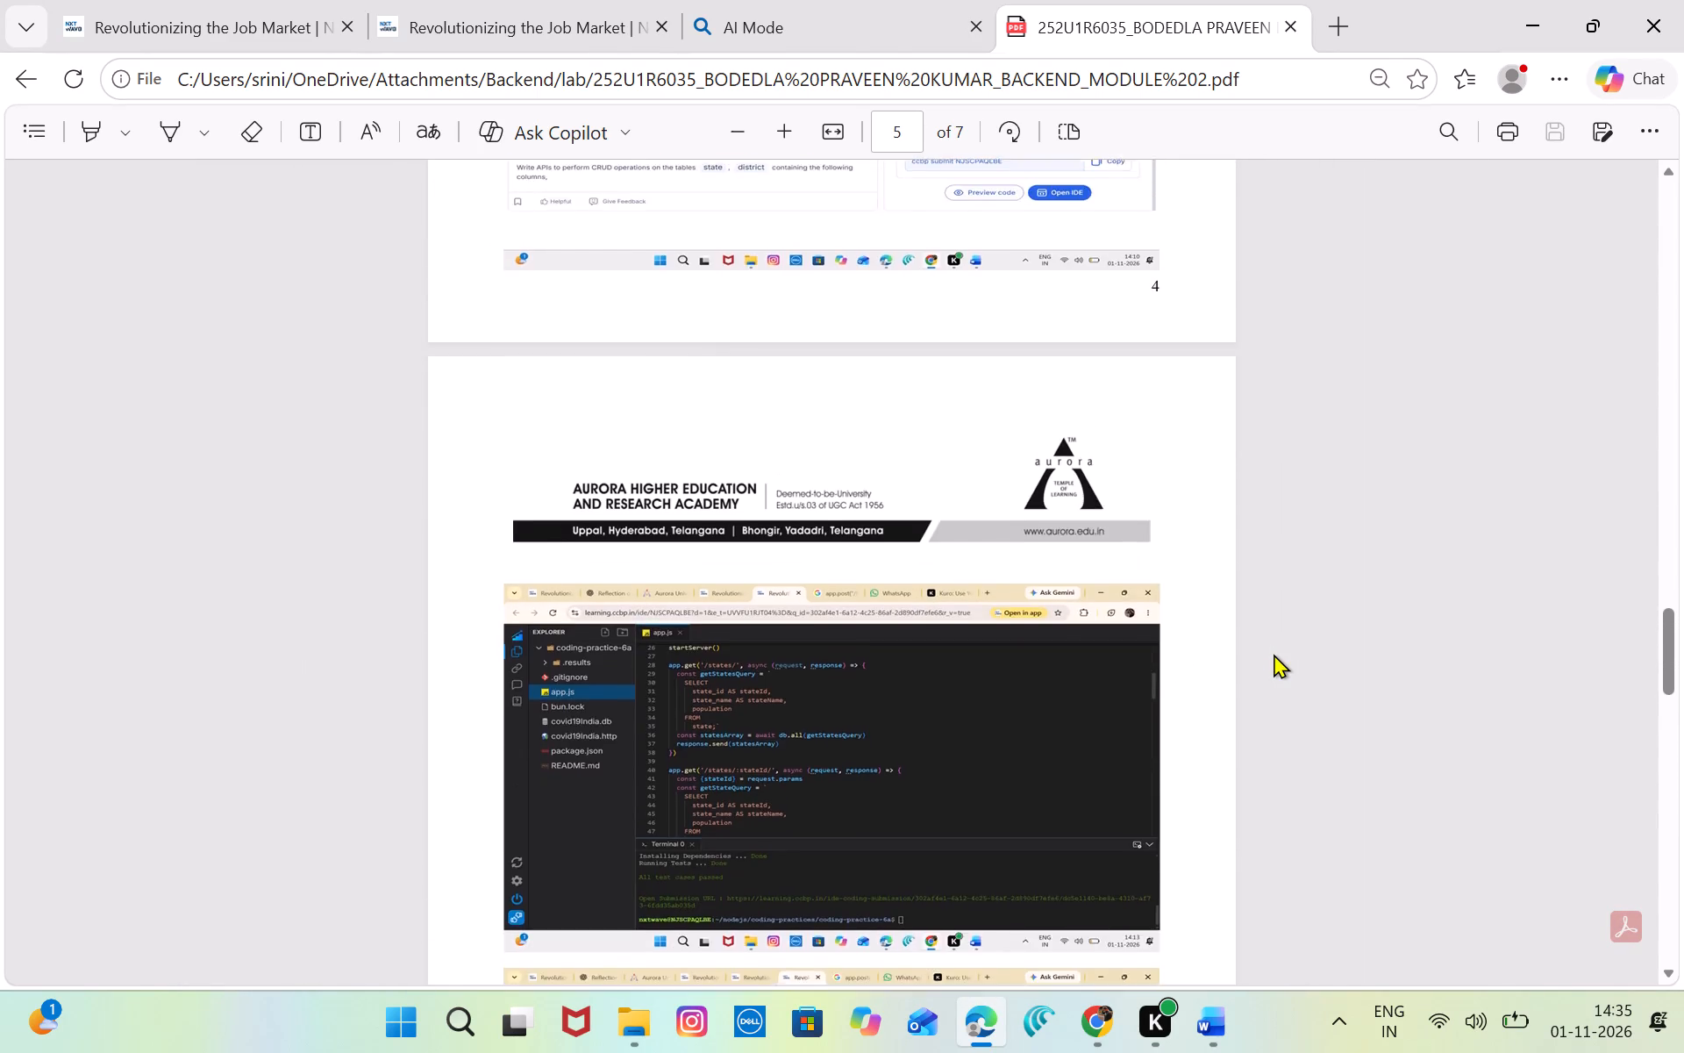
pyautogui.scroll(2, 1274, 654)
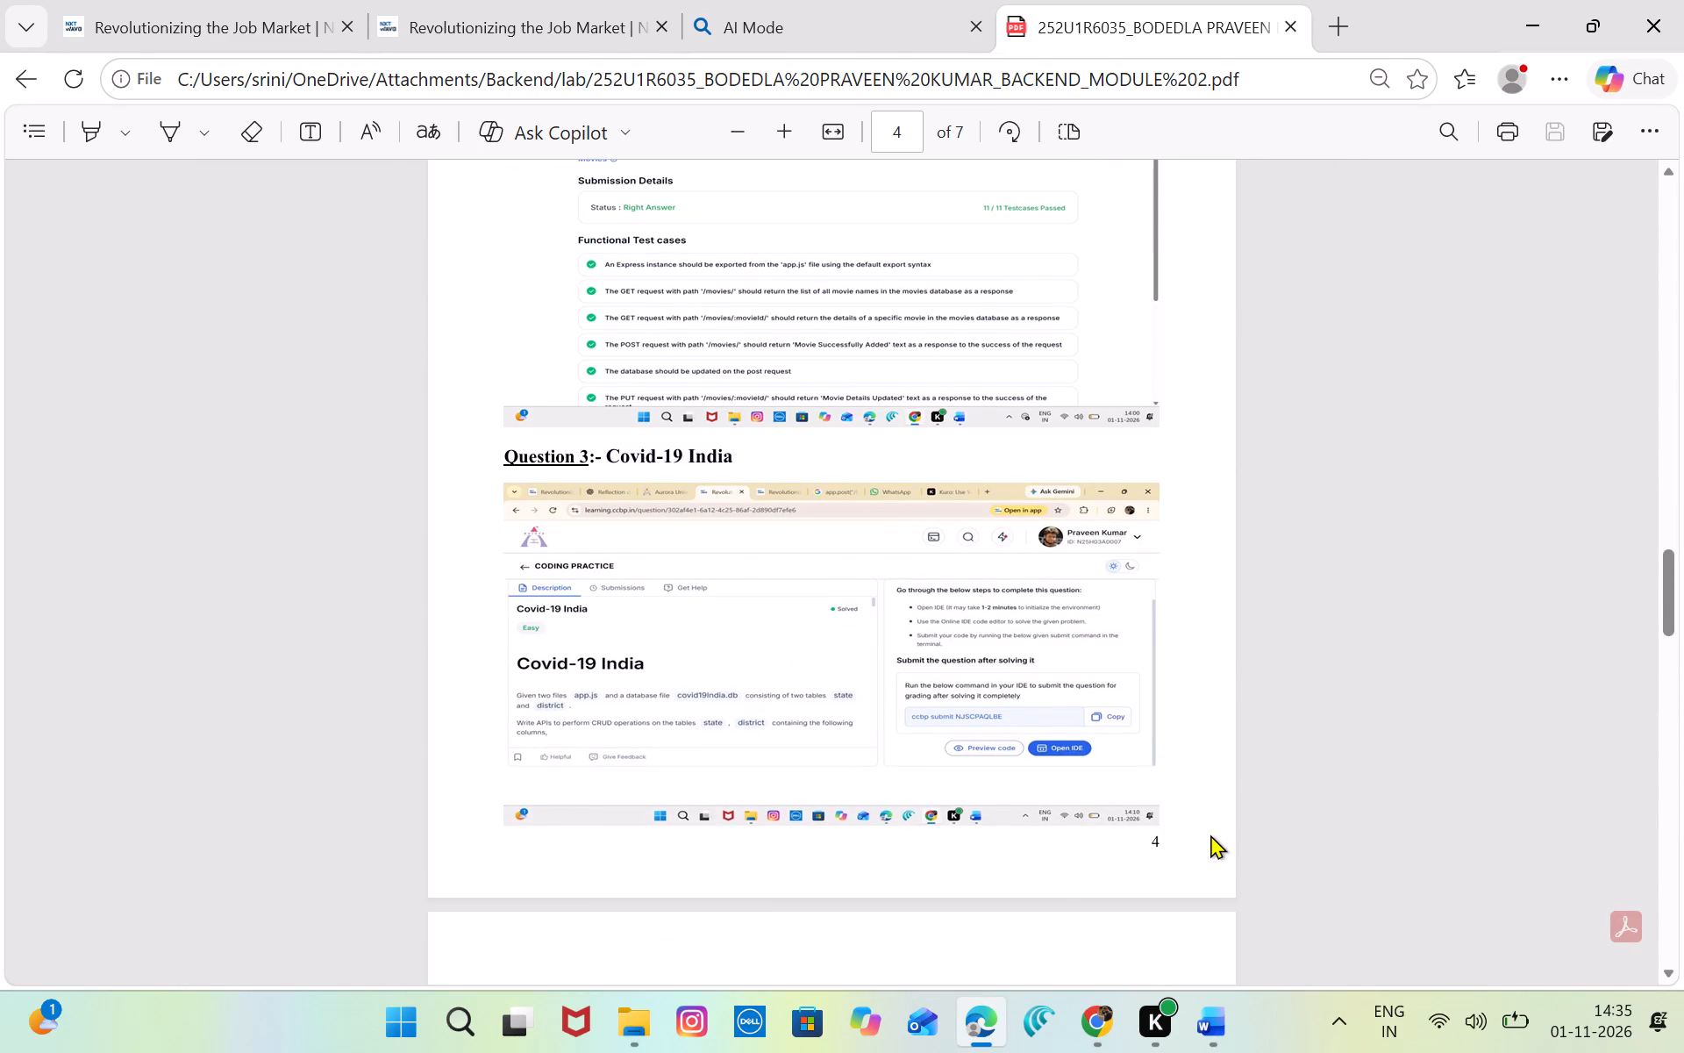
pyautogui.moveTo(491, 442); pyautogui.dragTo(507, 453)
pyautogui.moveTo(507, 453); pyautogui.dragTo(794, 570)
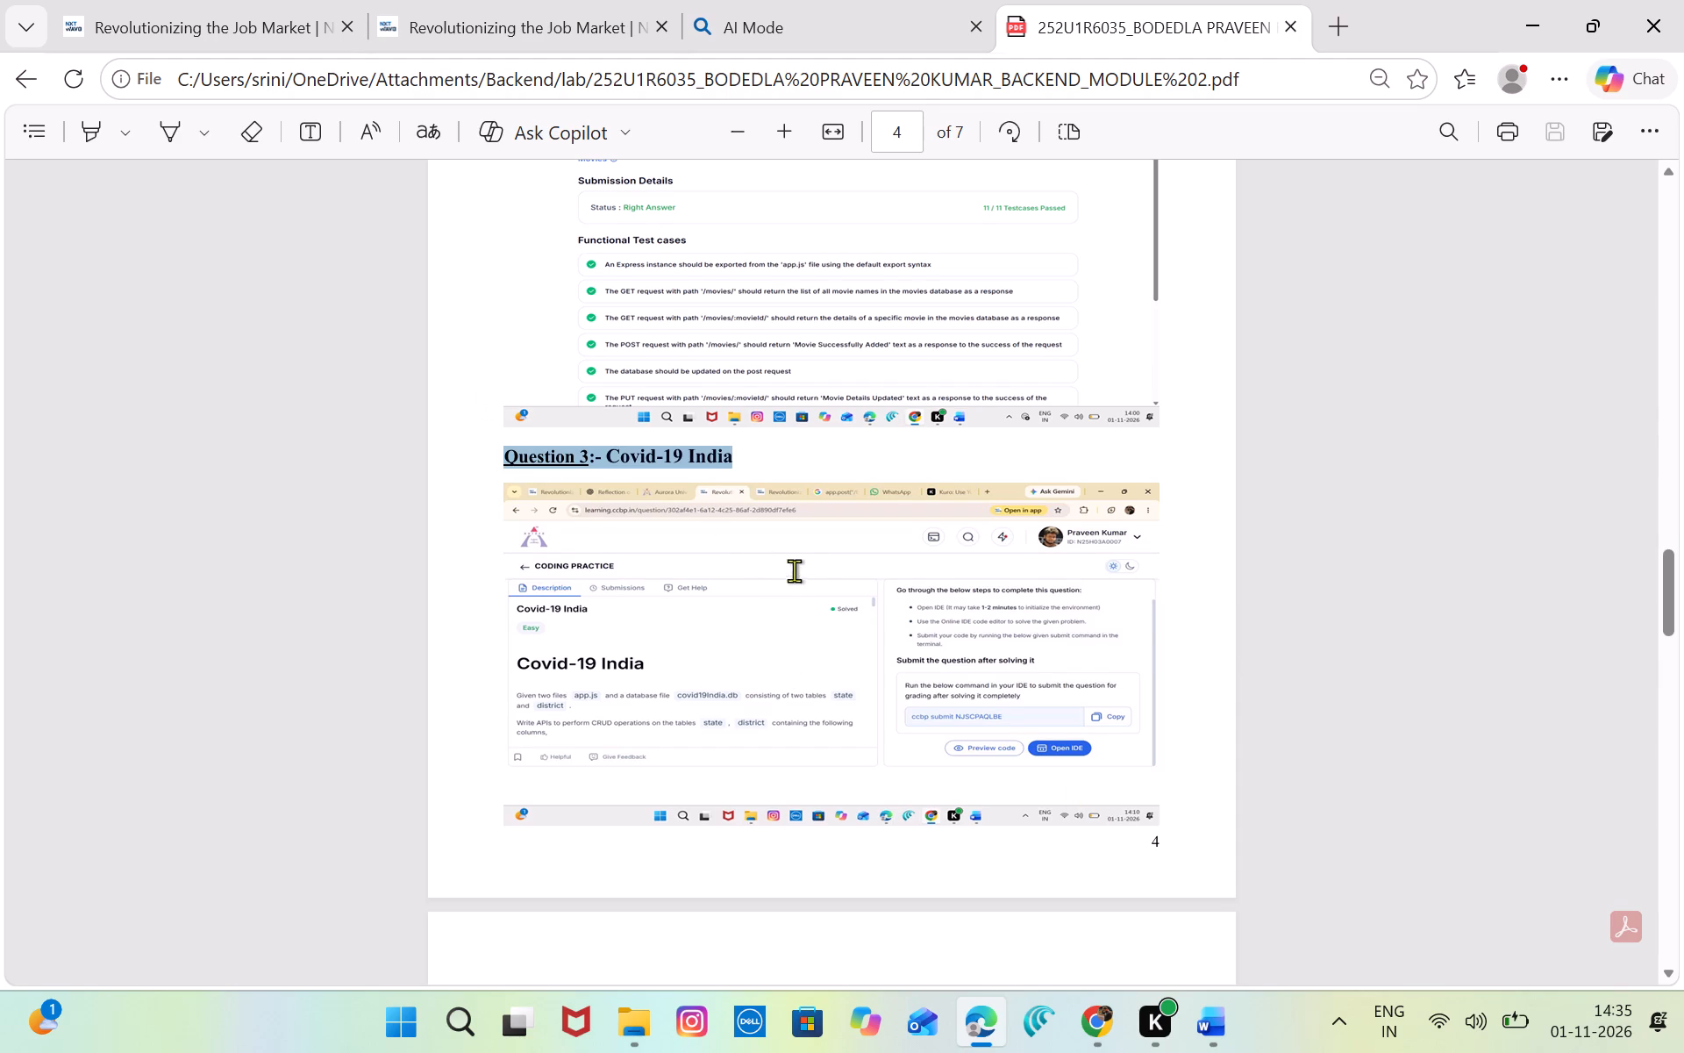
pyautogui.moveTo(794, 570); pyautogui.dragTo(403, 341)
pyautogui.scroll(11, 445, 389)
pyautogui.scroll(-1, 445, 389)
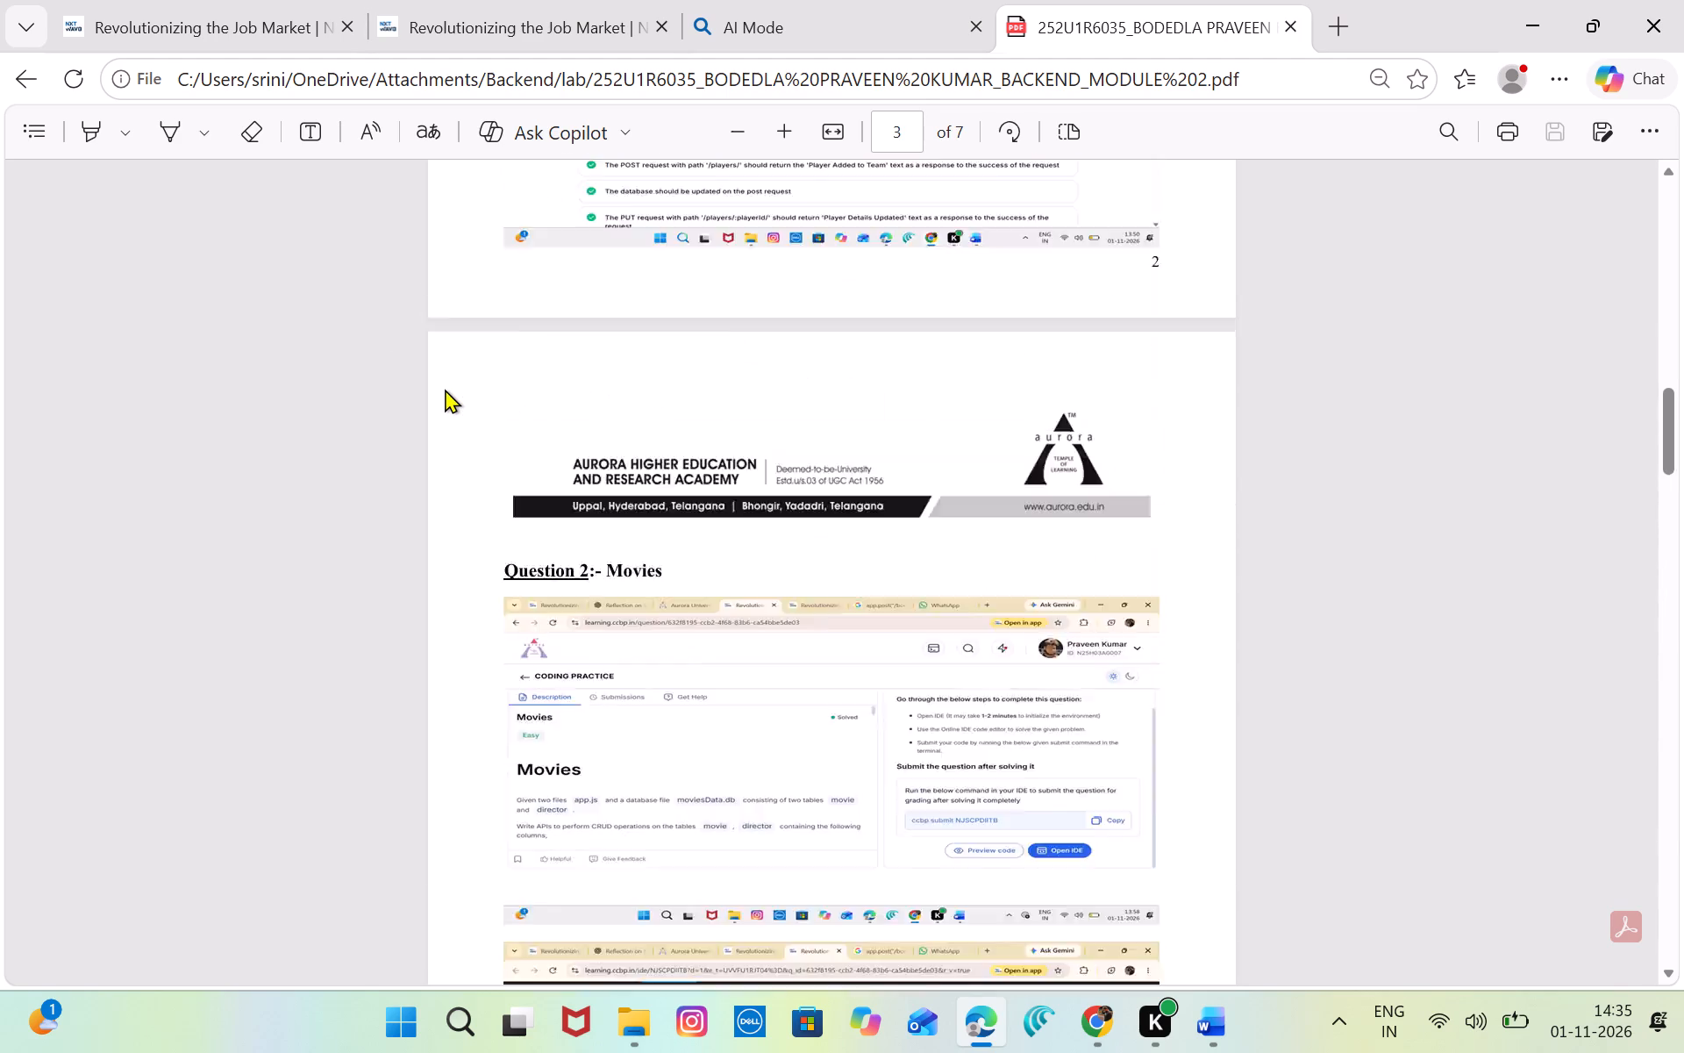
pyautogui.scroll(-2, 445, 389)
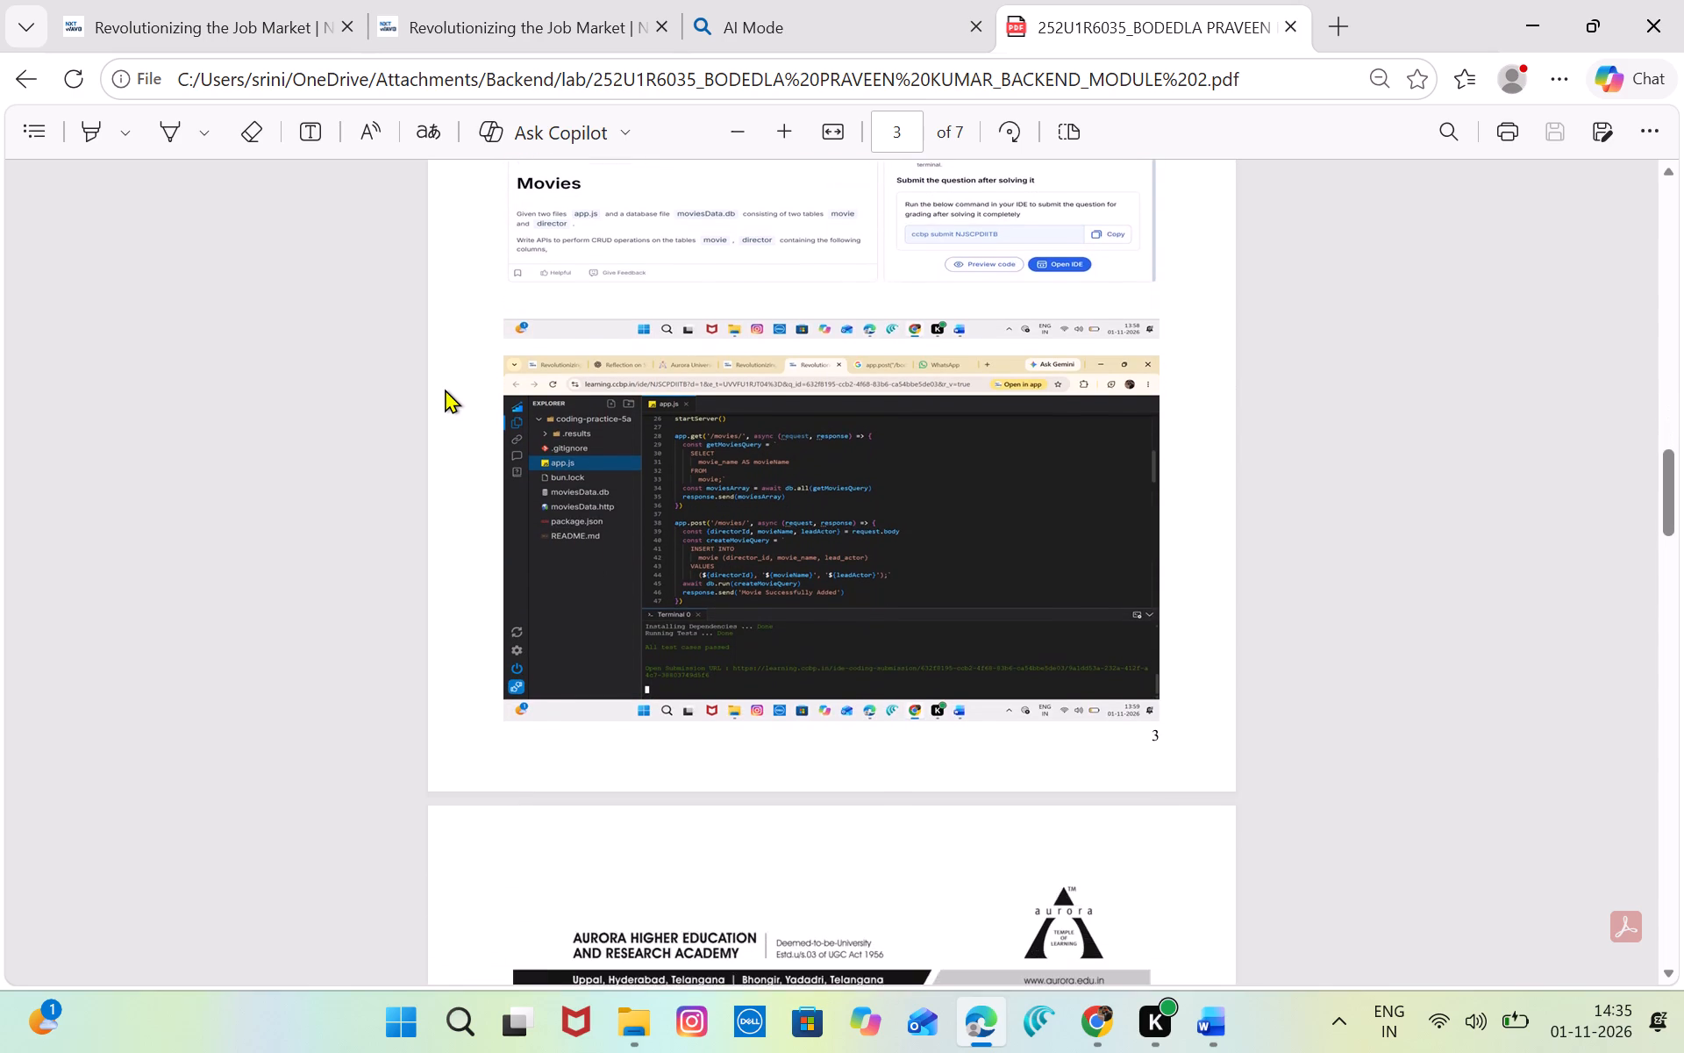
pyautogui.scroll(4, 445, 389)
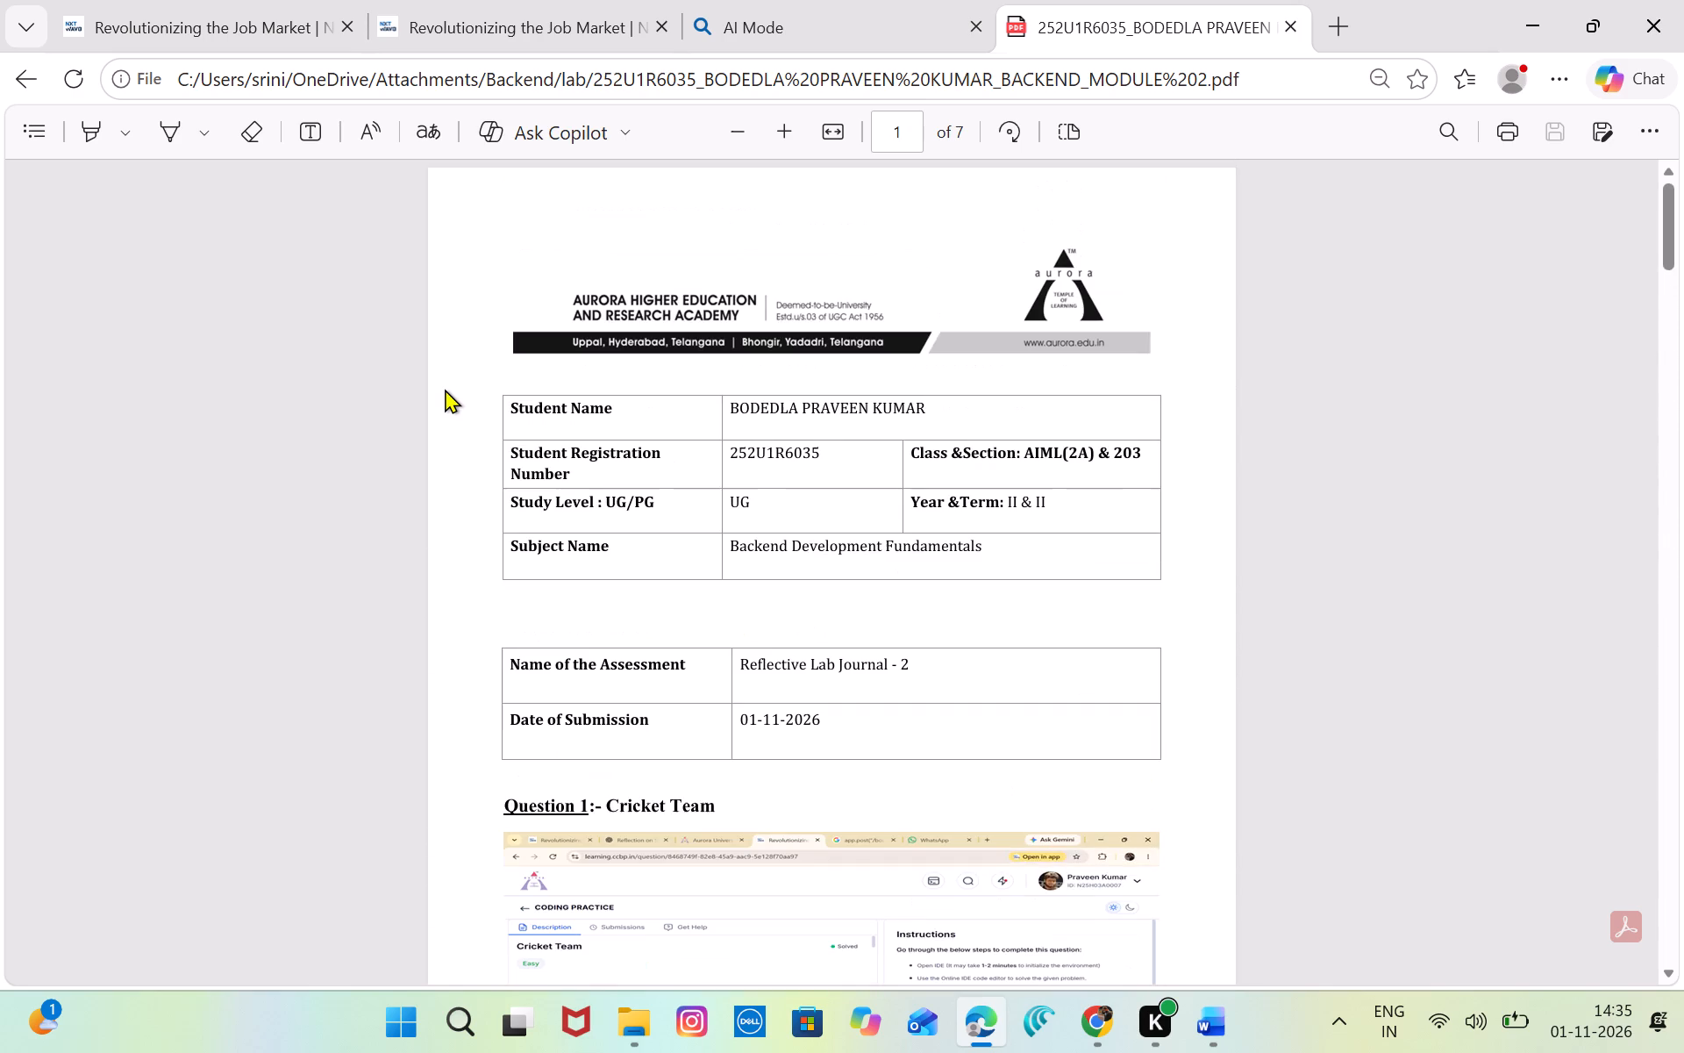
pyautogui.scroll(4, 445, 389)
pyautogui.scroll(-1, 679, 603)
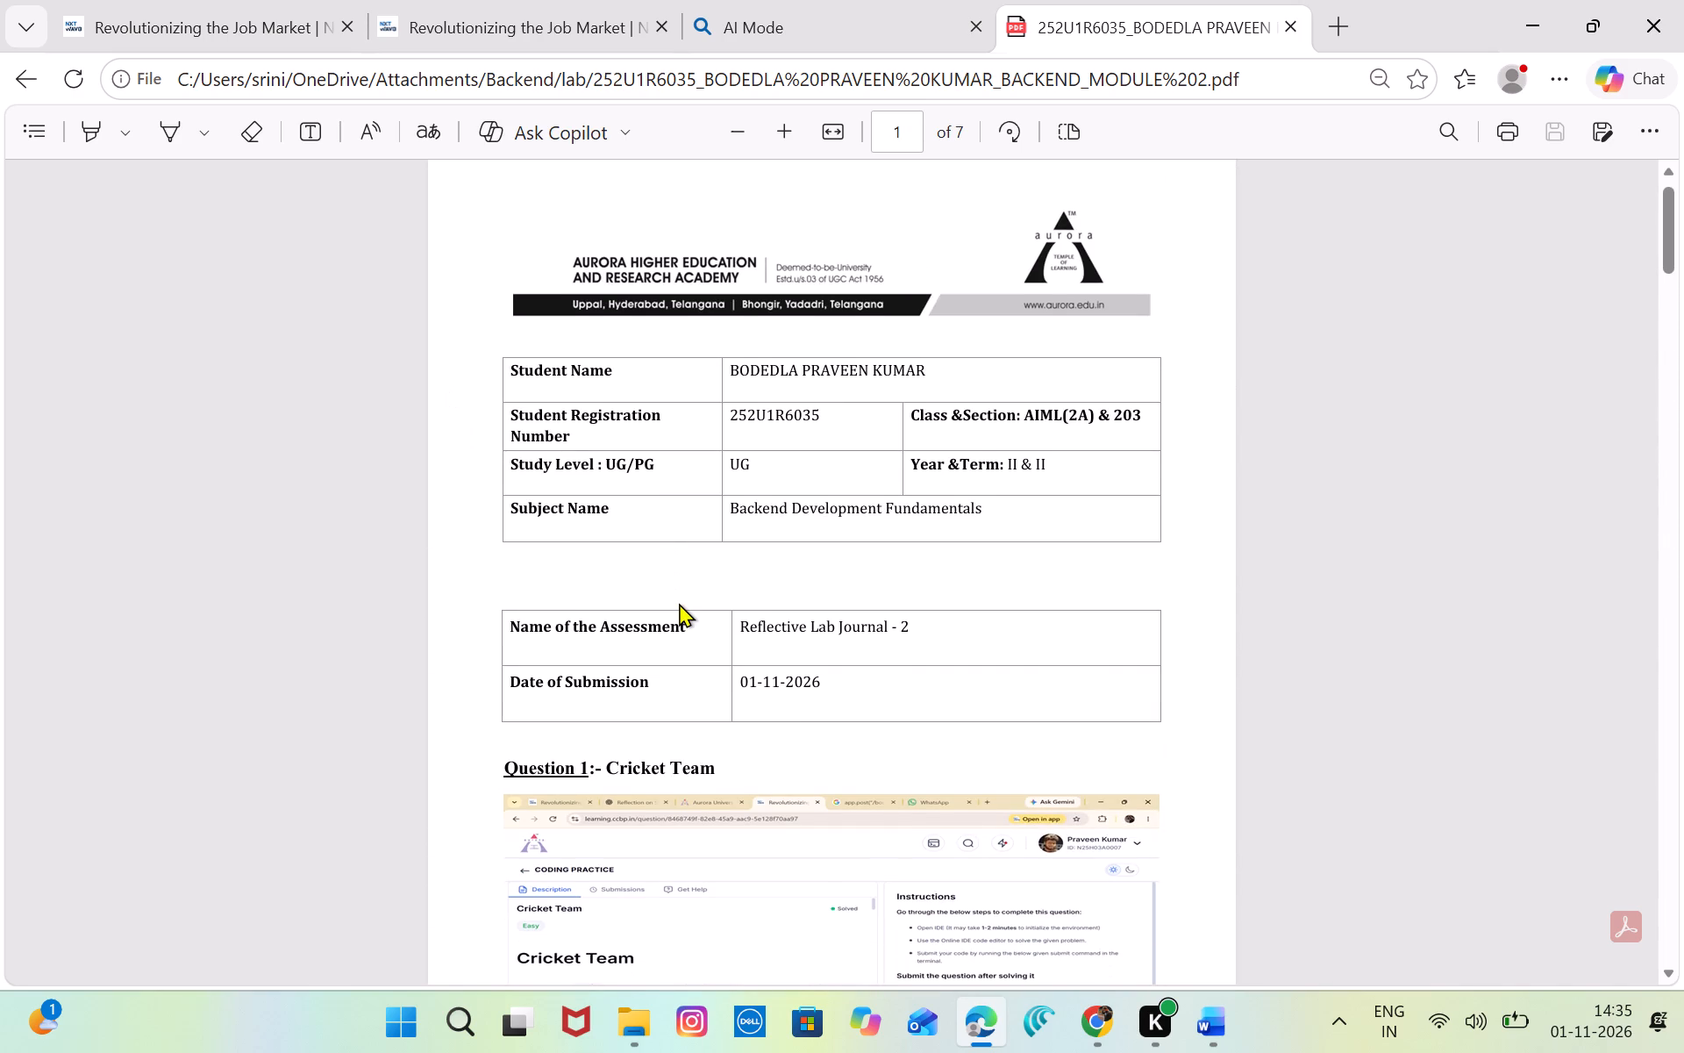
pyautogui.scroll(-5, 679, 603)
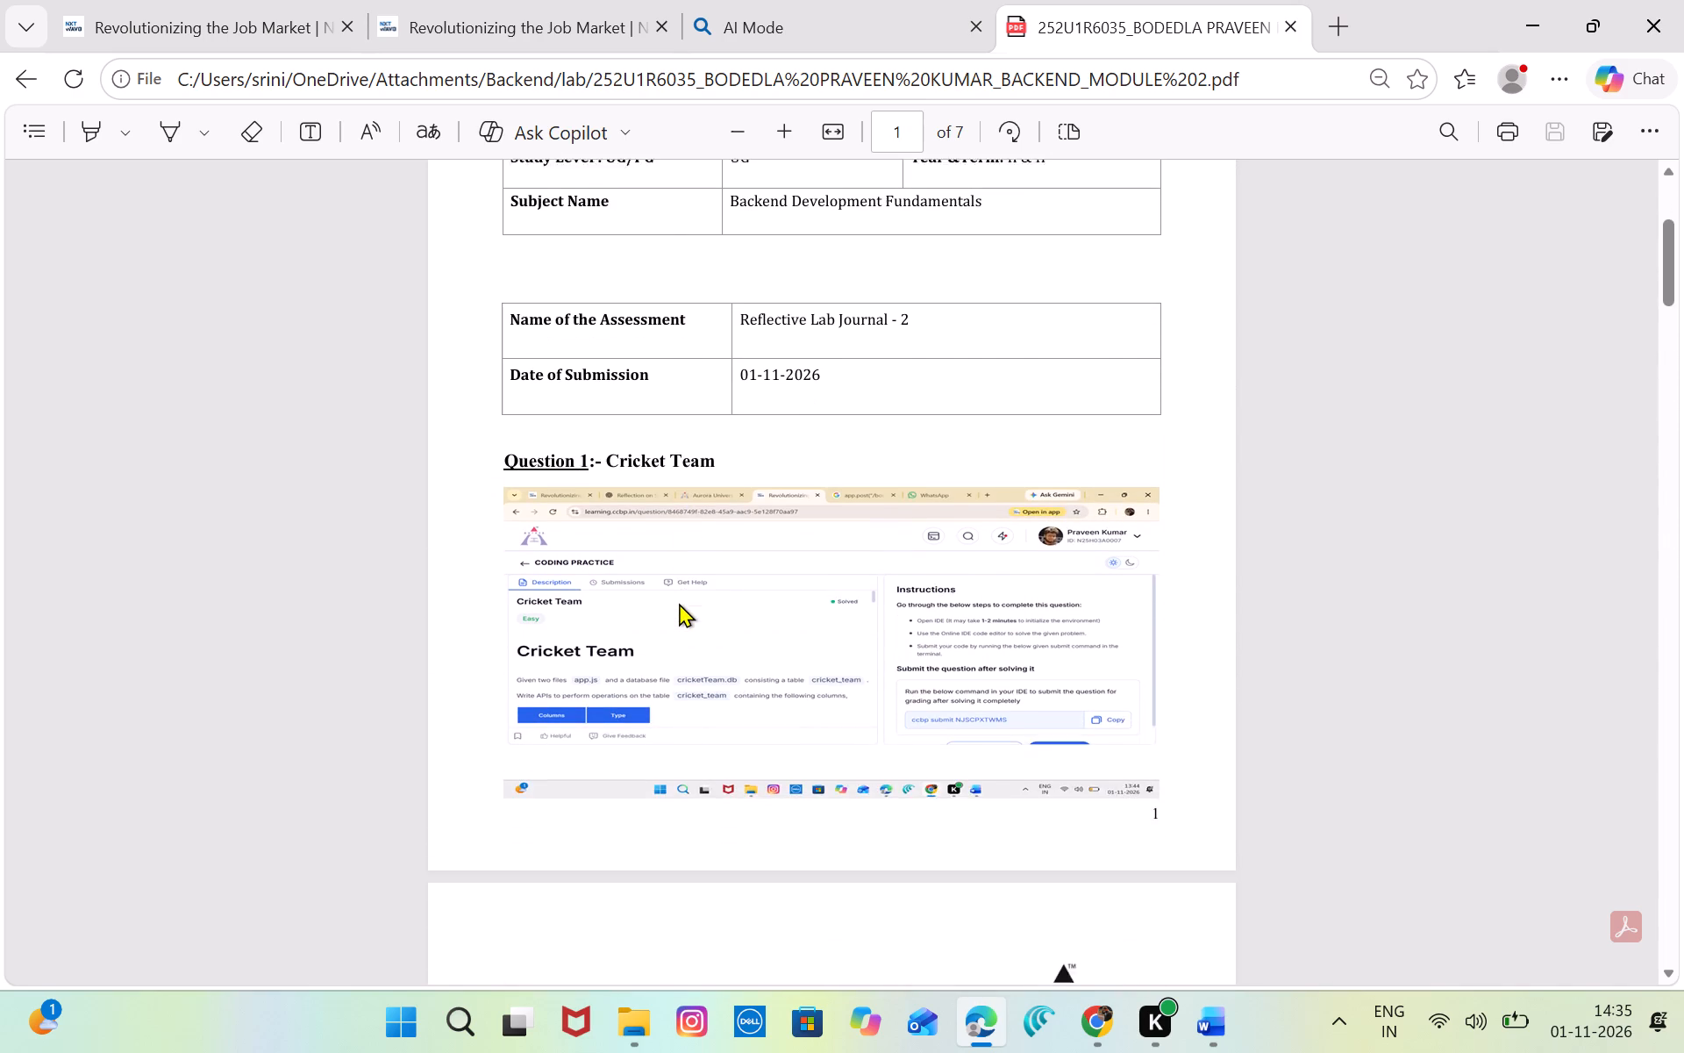
pyautogui.scroll(-2, 679, 603)
# Close the browser window containing the PDF together with all its tabs, and close the Word report.
pyautogui.click(1683, 0)
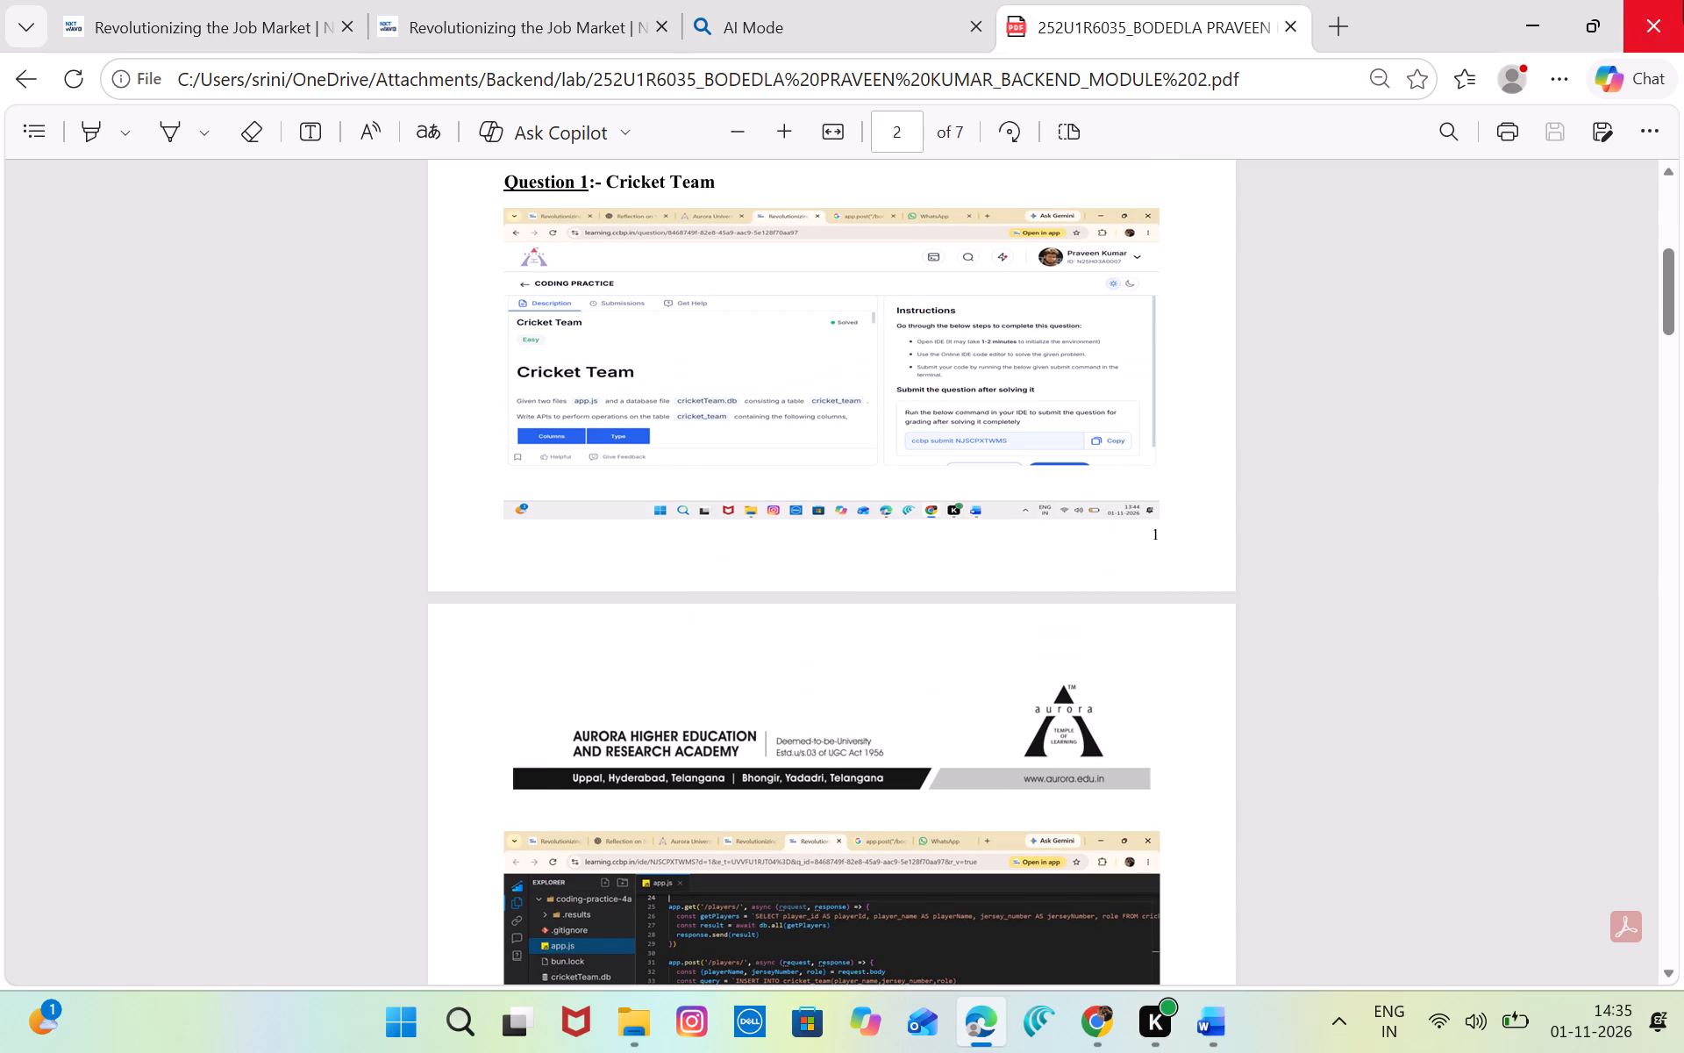
pyautogui.click(985, 269)
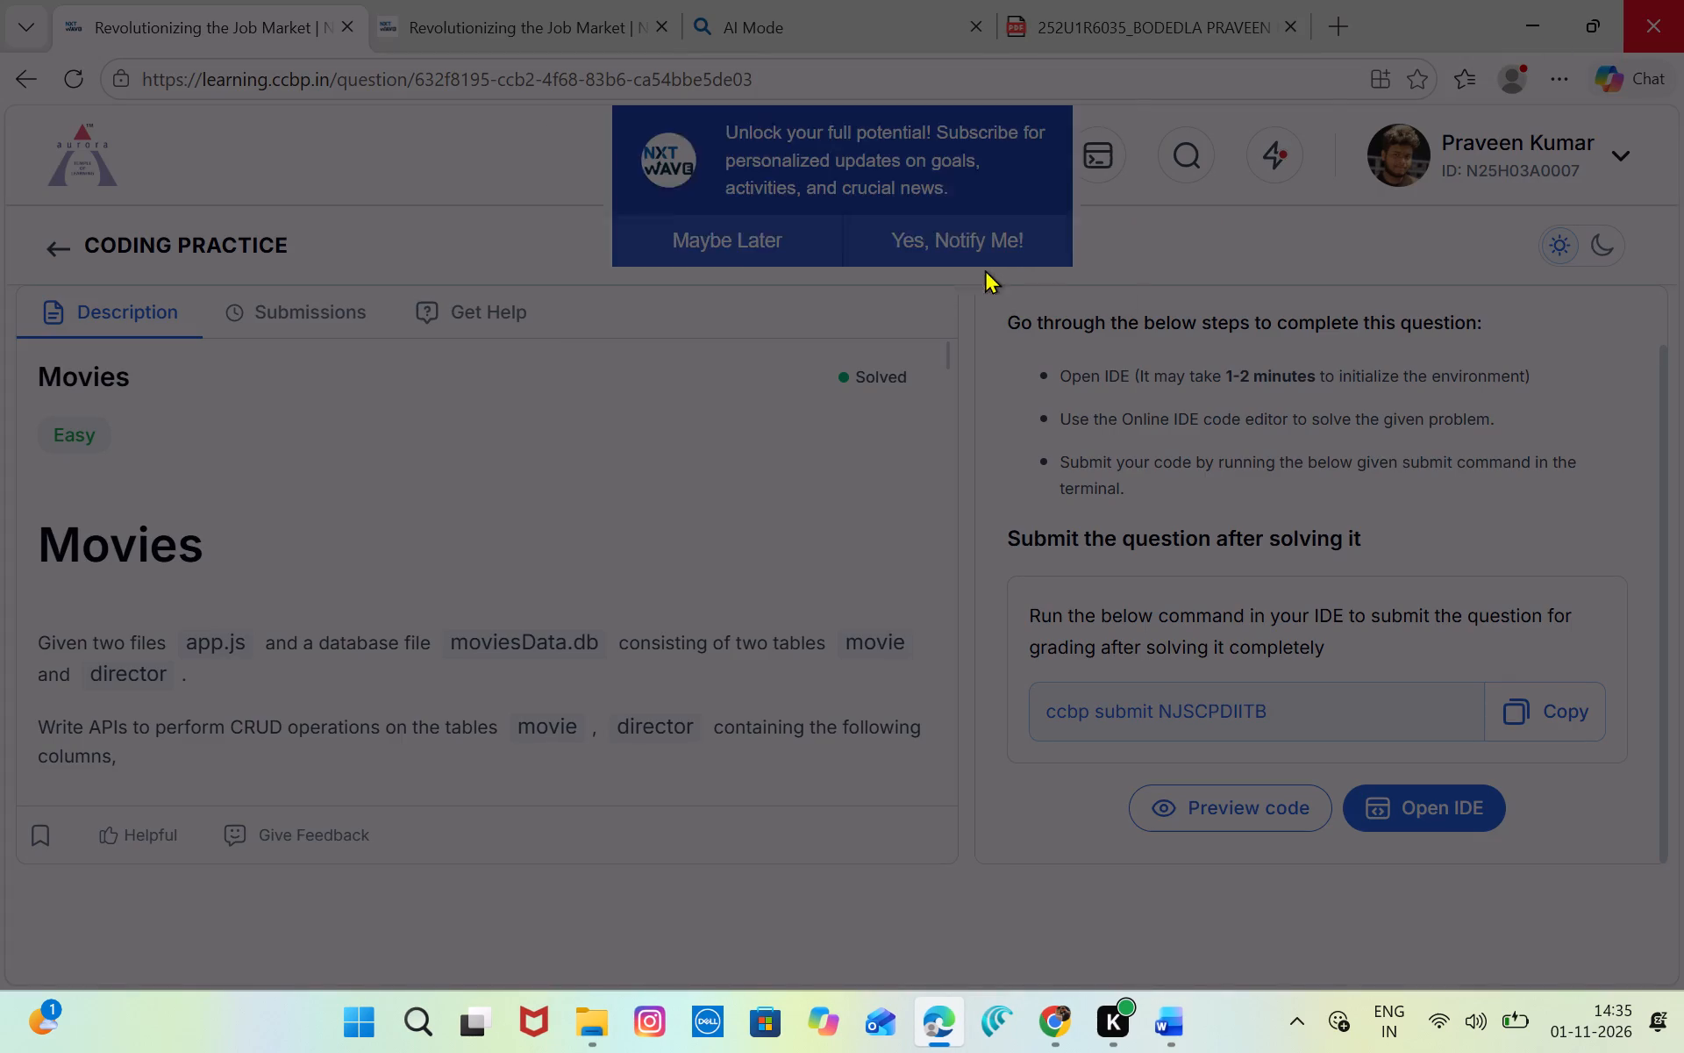
pyautogui.click(1033, 308)
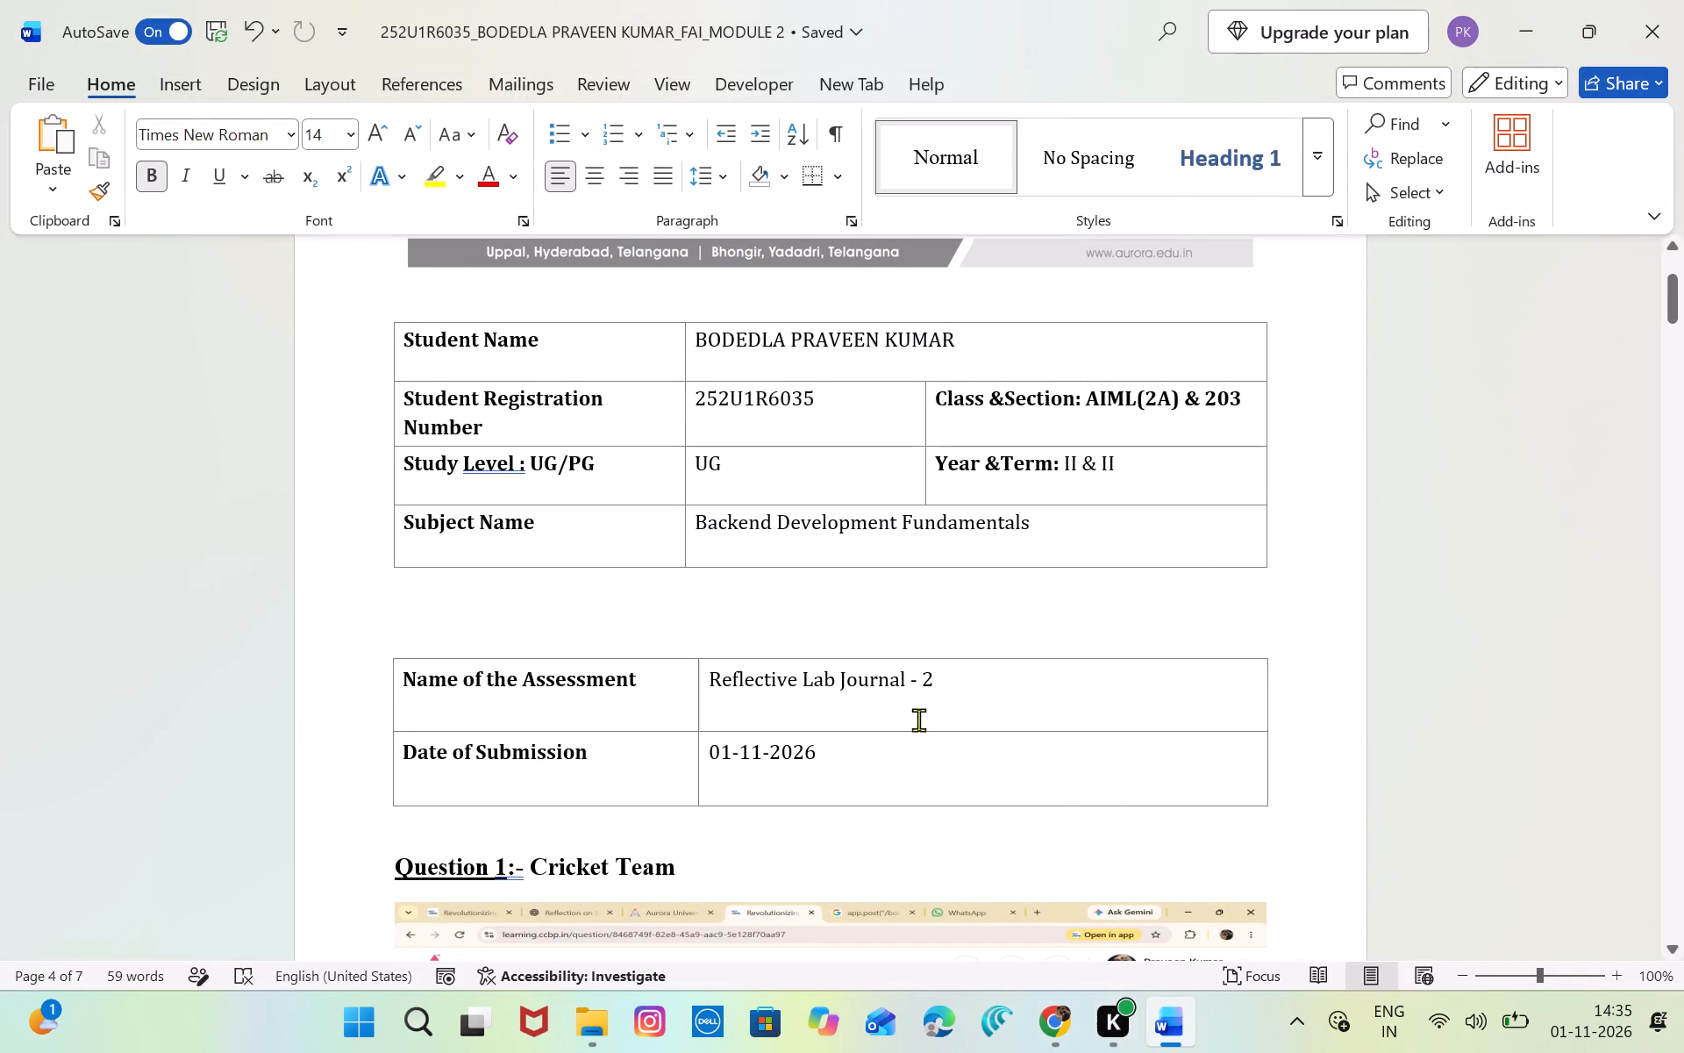
pyautogui.click(1683, 0)
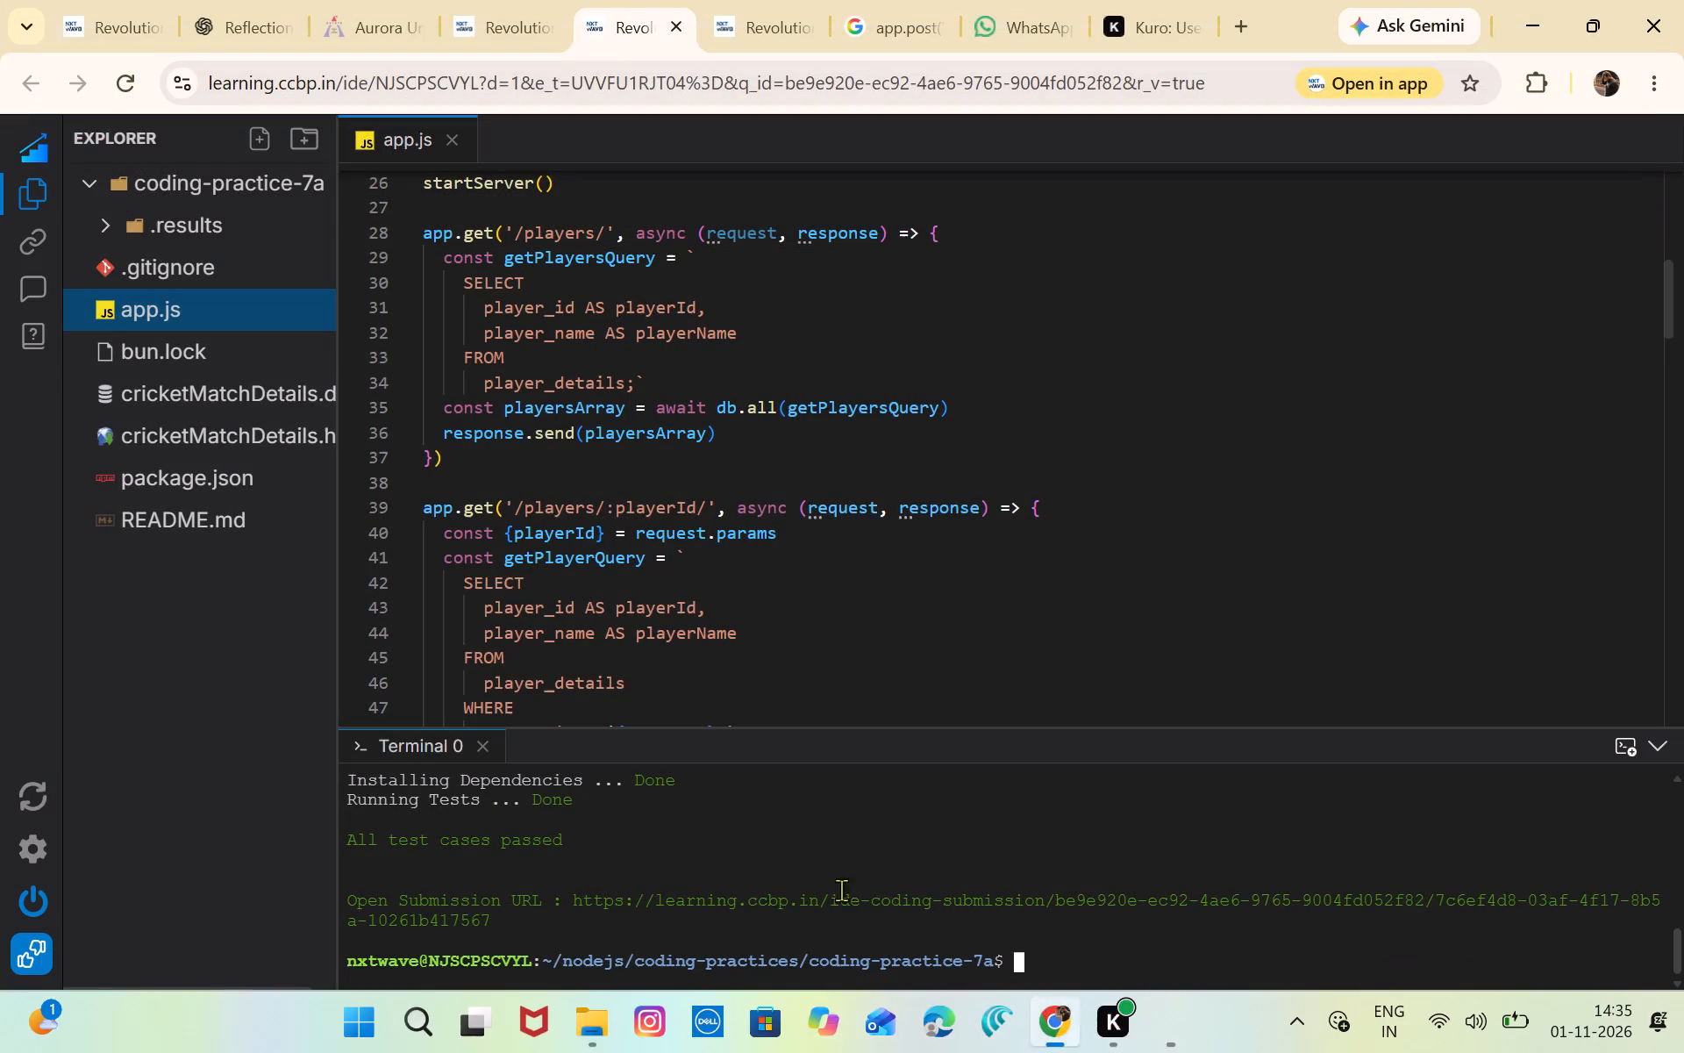
# Open the lab folder inside Attachments > Backend in File Explorer.
pyautogui.click(653, 1023)
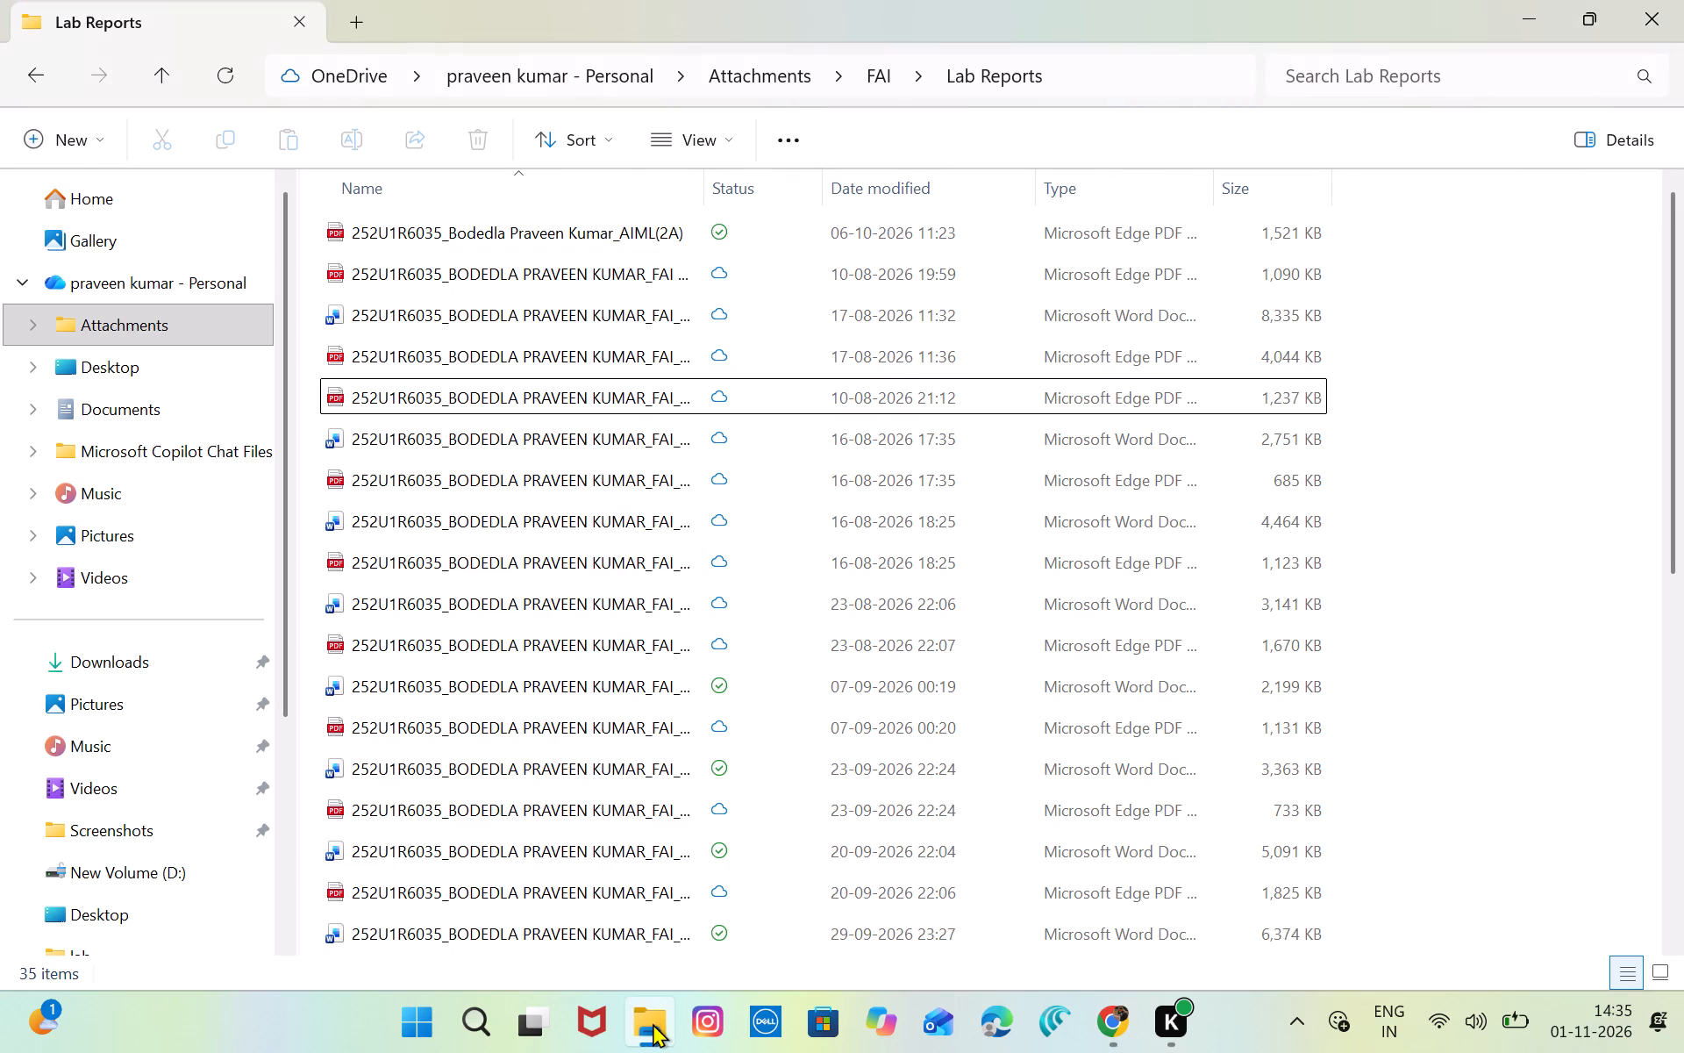
pyautogui.click(211, 330)
pyautogui.scroll(-2, 481, 856)
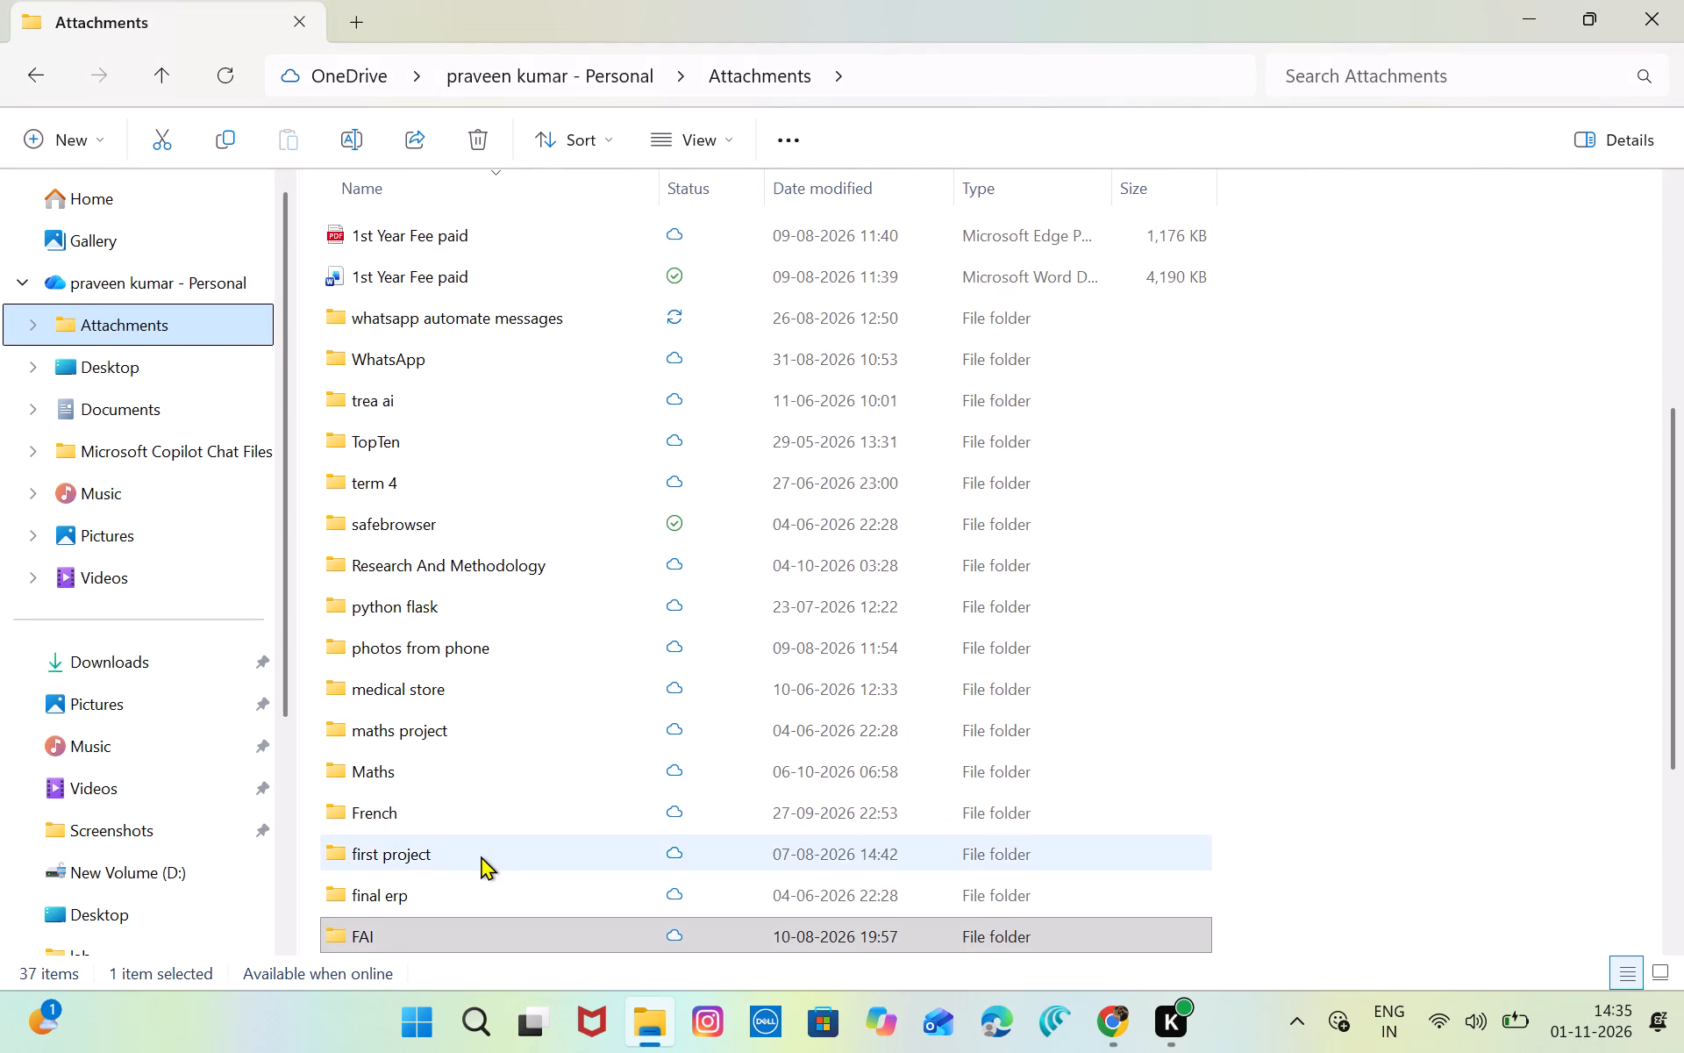
pyautogui.scroll(-9, 481, 856)
pyautogui.doubleClick(446, 896)
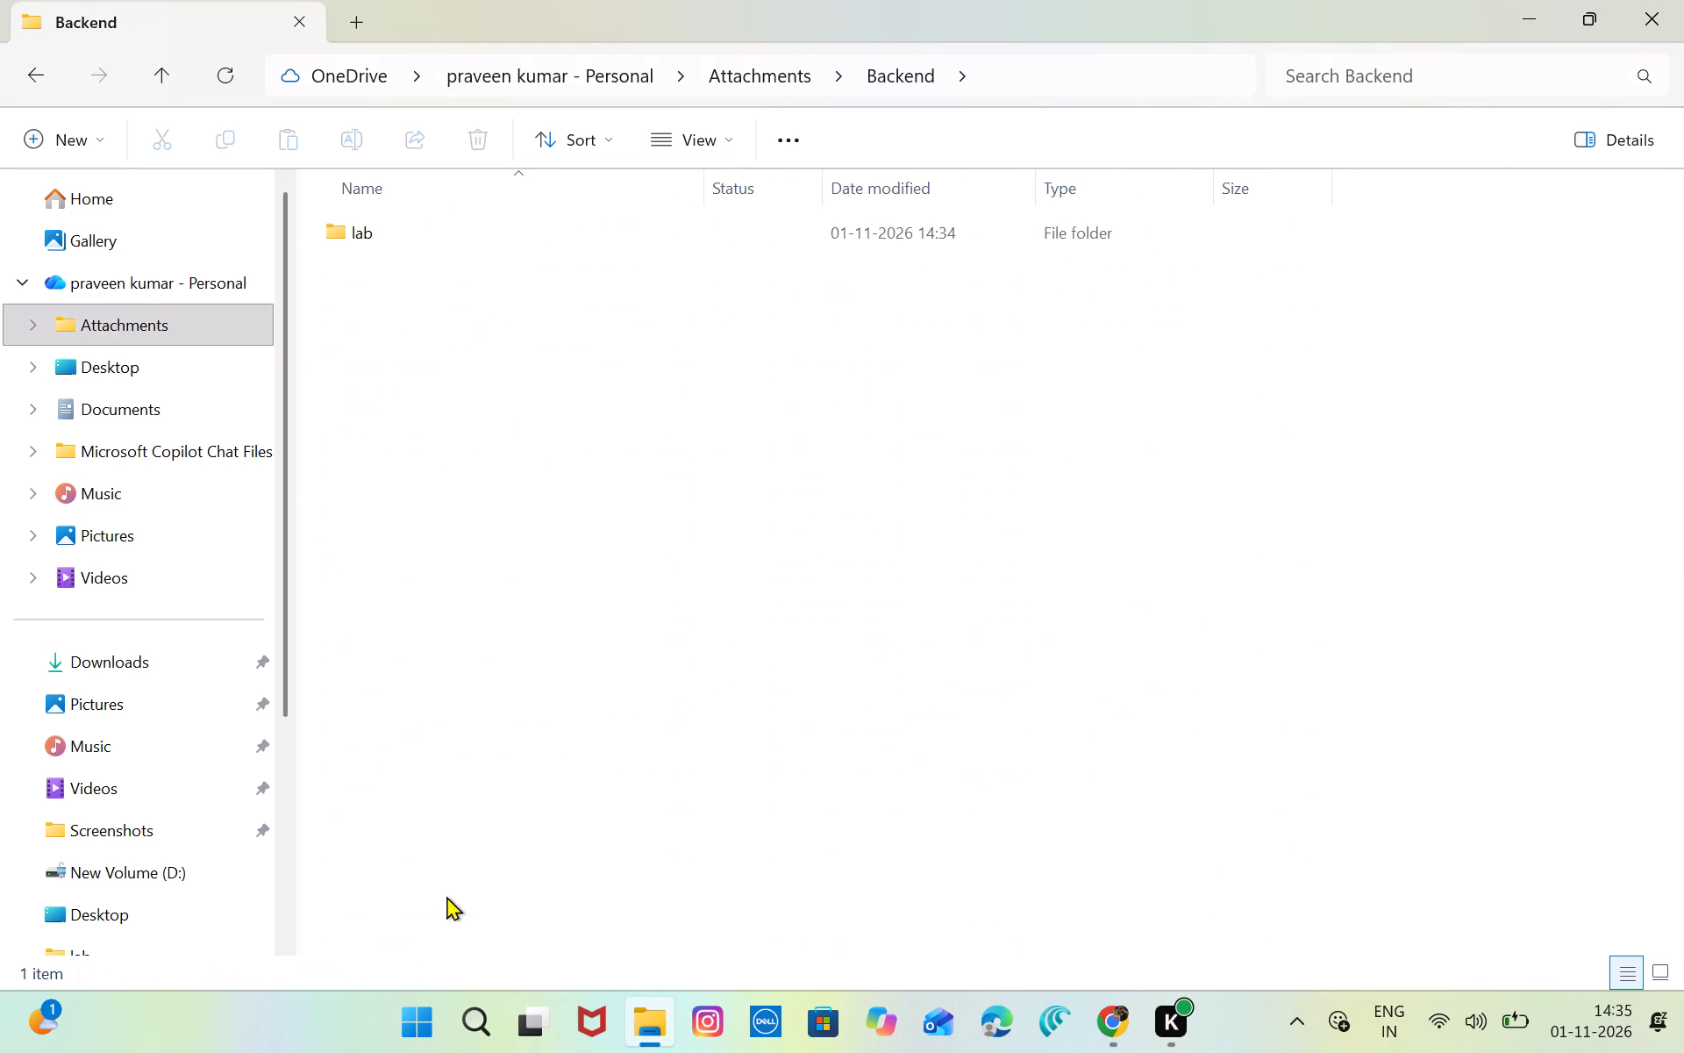
pyautogui.doubleClick(527, 234)
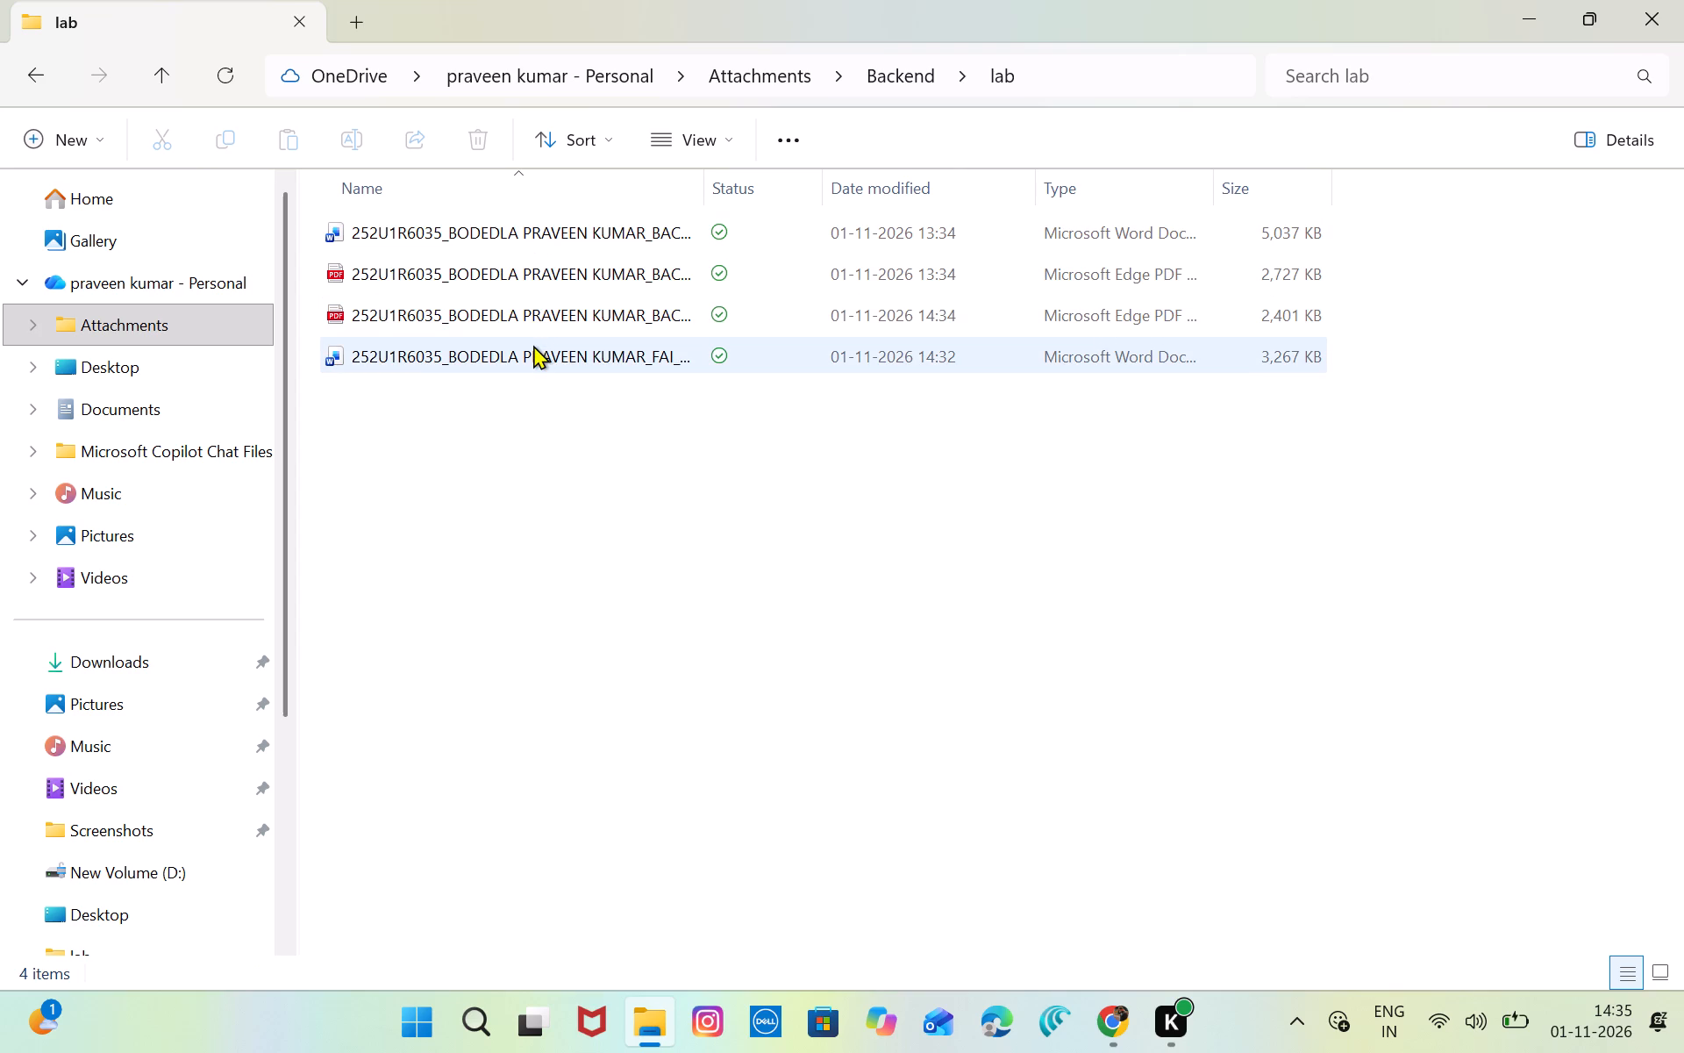
# Open the file name of the newly exported BACKEND Module 2 PDF for editing.
pyautogui.click(549, 344)
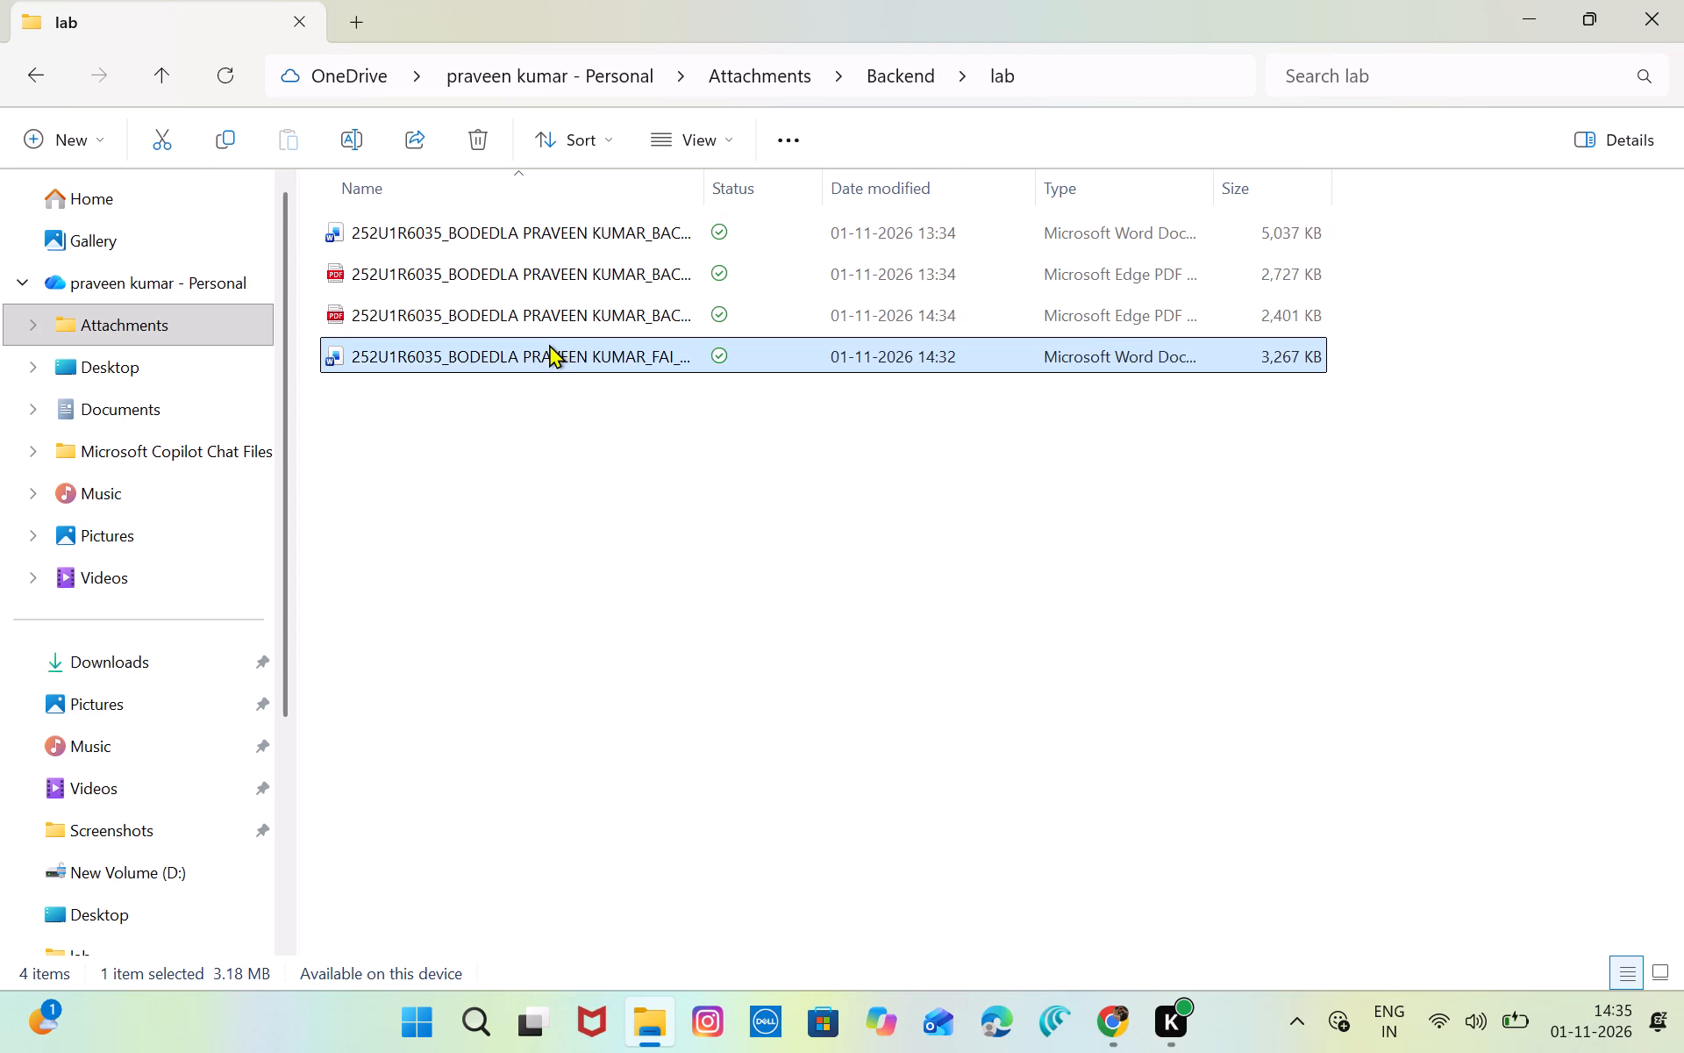
pyautogui.click(575, 314)
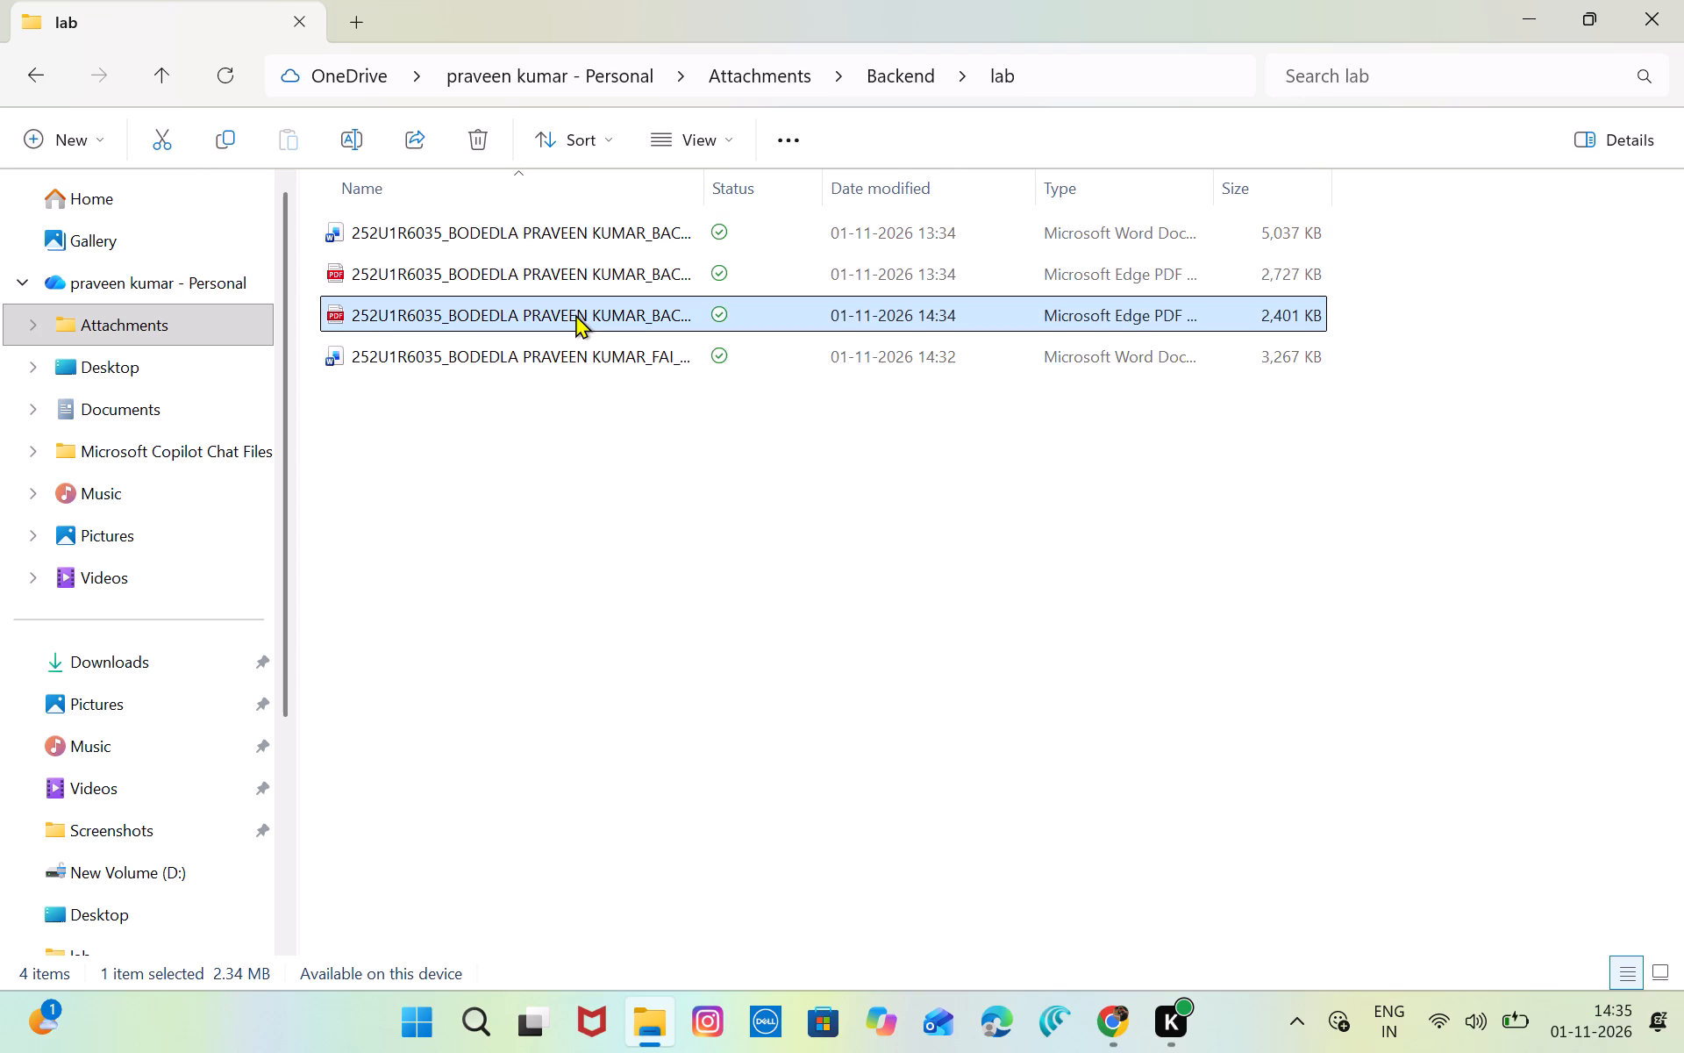
pyautogui.click(335, 128)
# Copy the Module 2 PDF's file name and rename the FAI Word document to match it, ending in BACKEND_MODULE 2.
pyautogui.hotkey('ctrl', 'z')
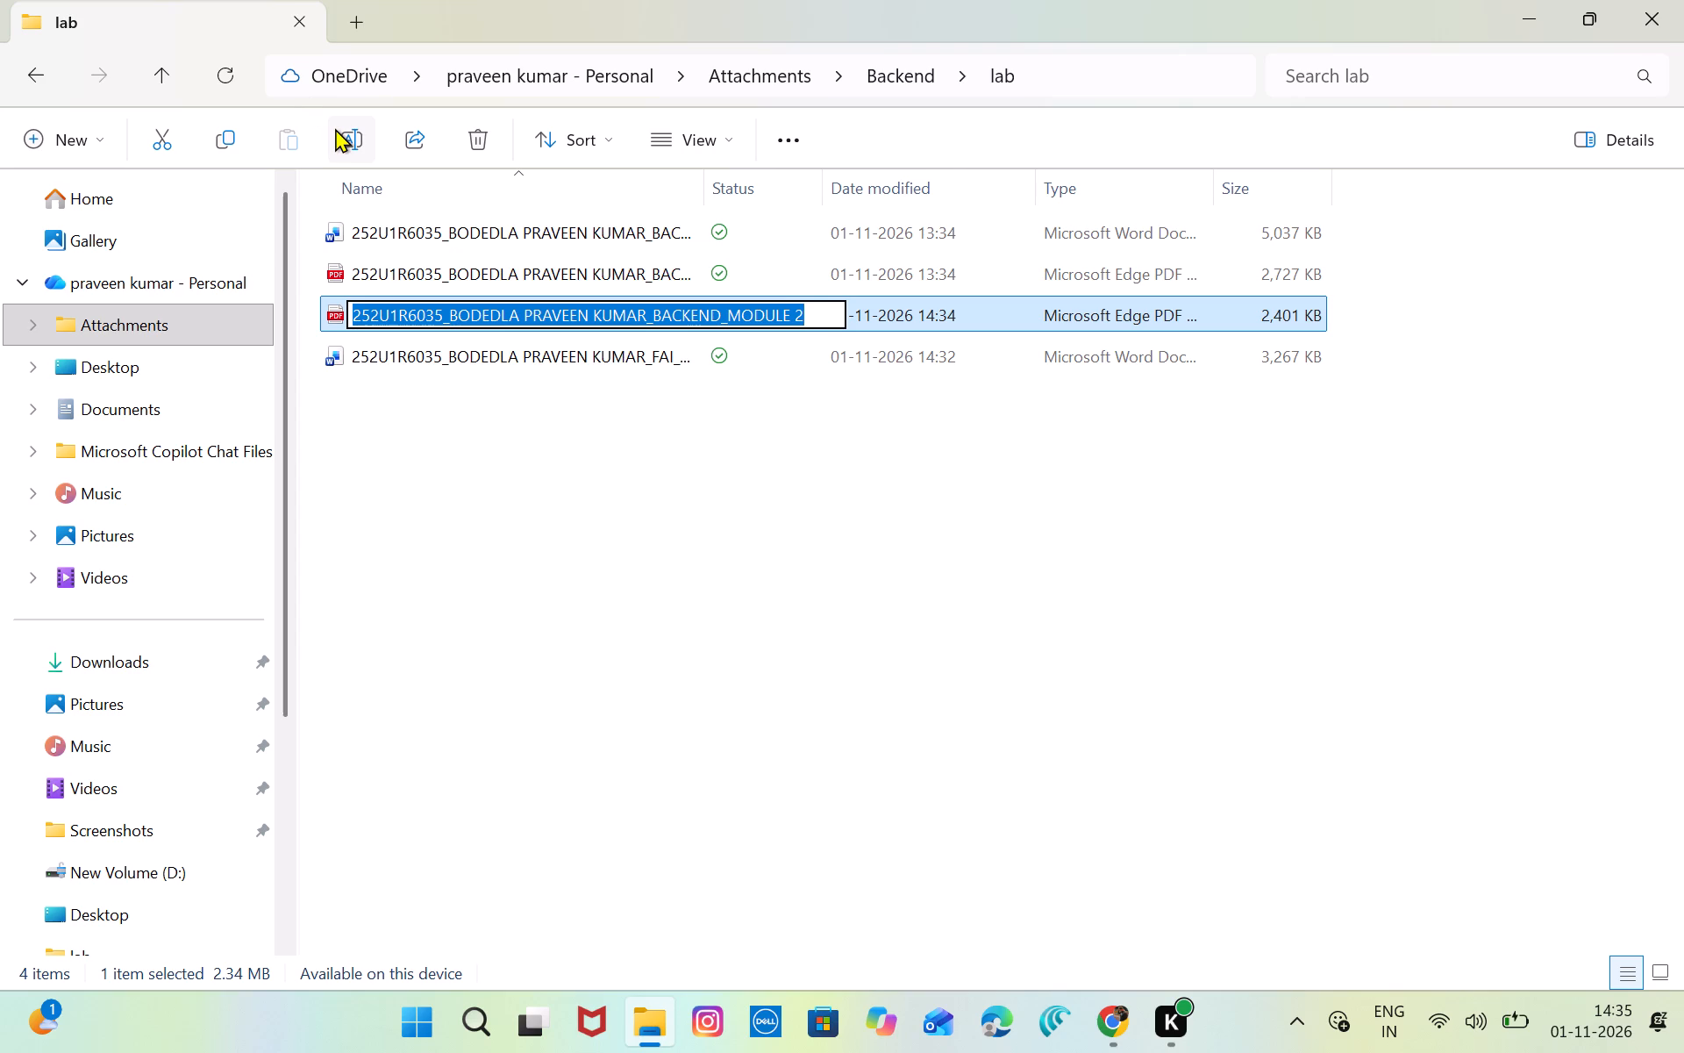
pyautogui.hotkey('ctrl', 'x')
pyautogui.hotkey('ctrl', 'v')
pyautogui.press('Return')
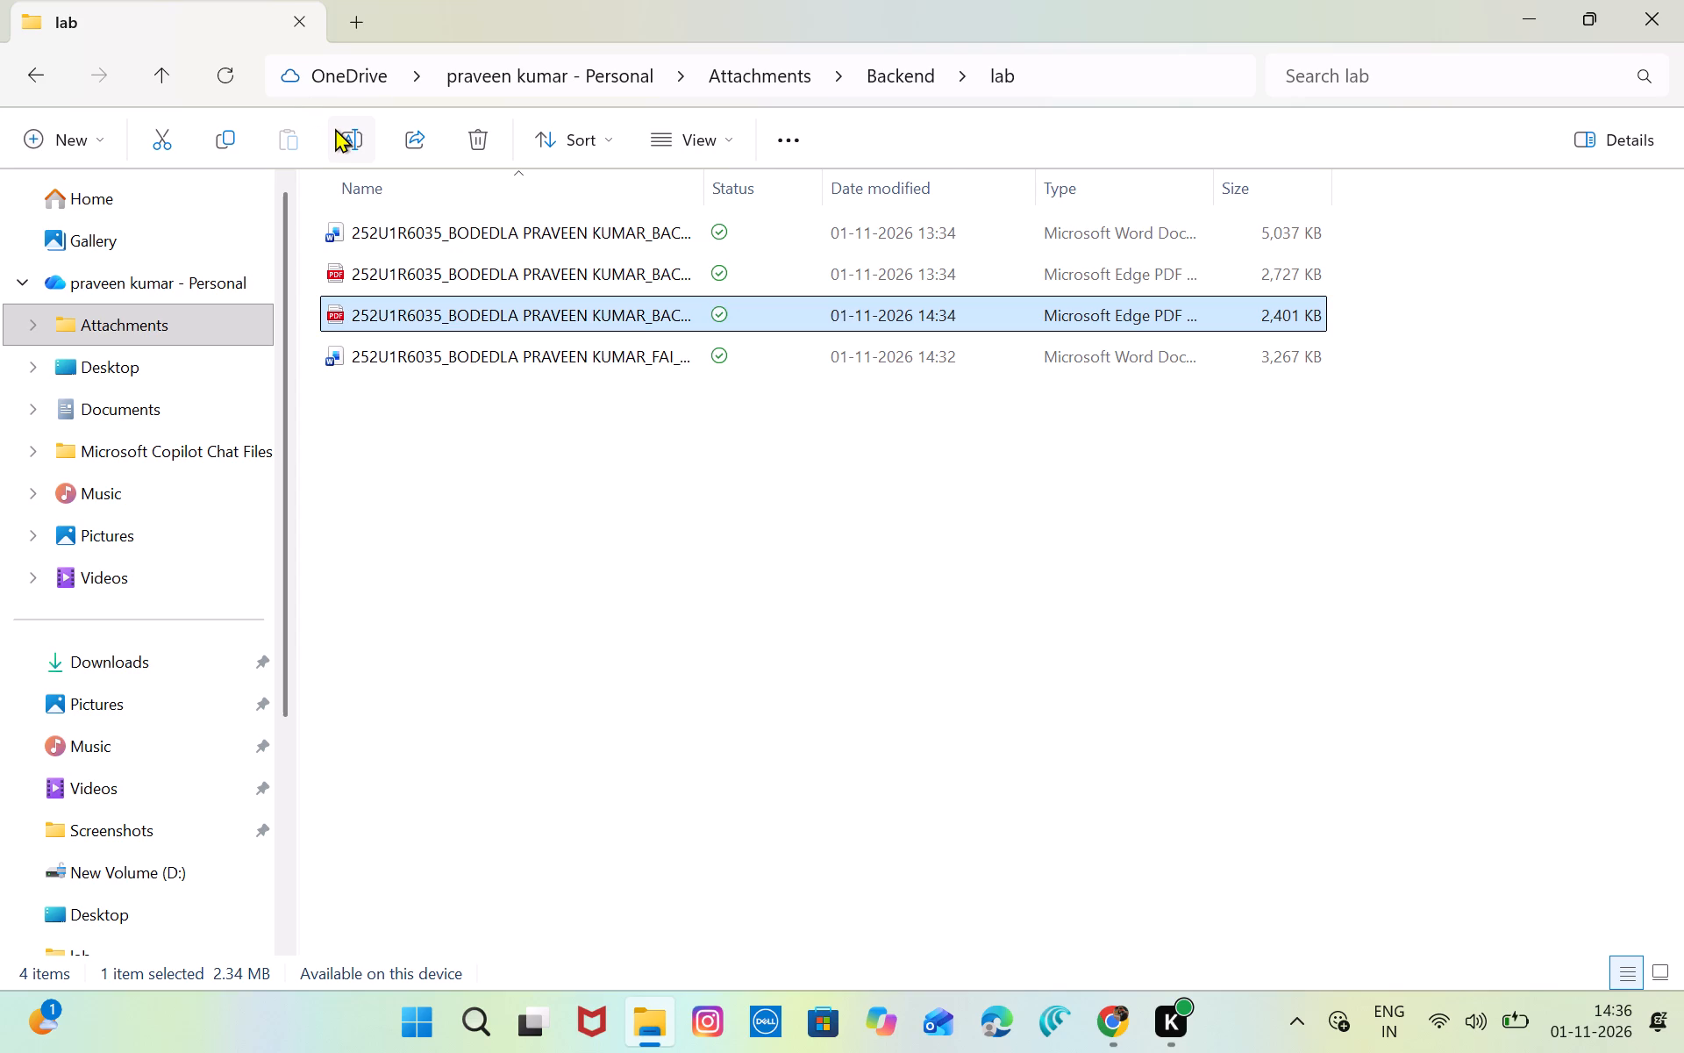
pyautogui.click(483, 355)
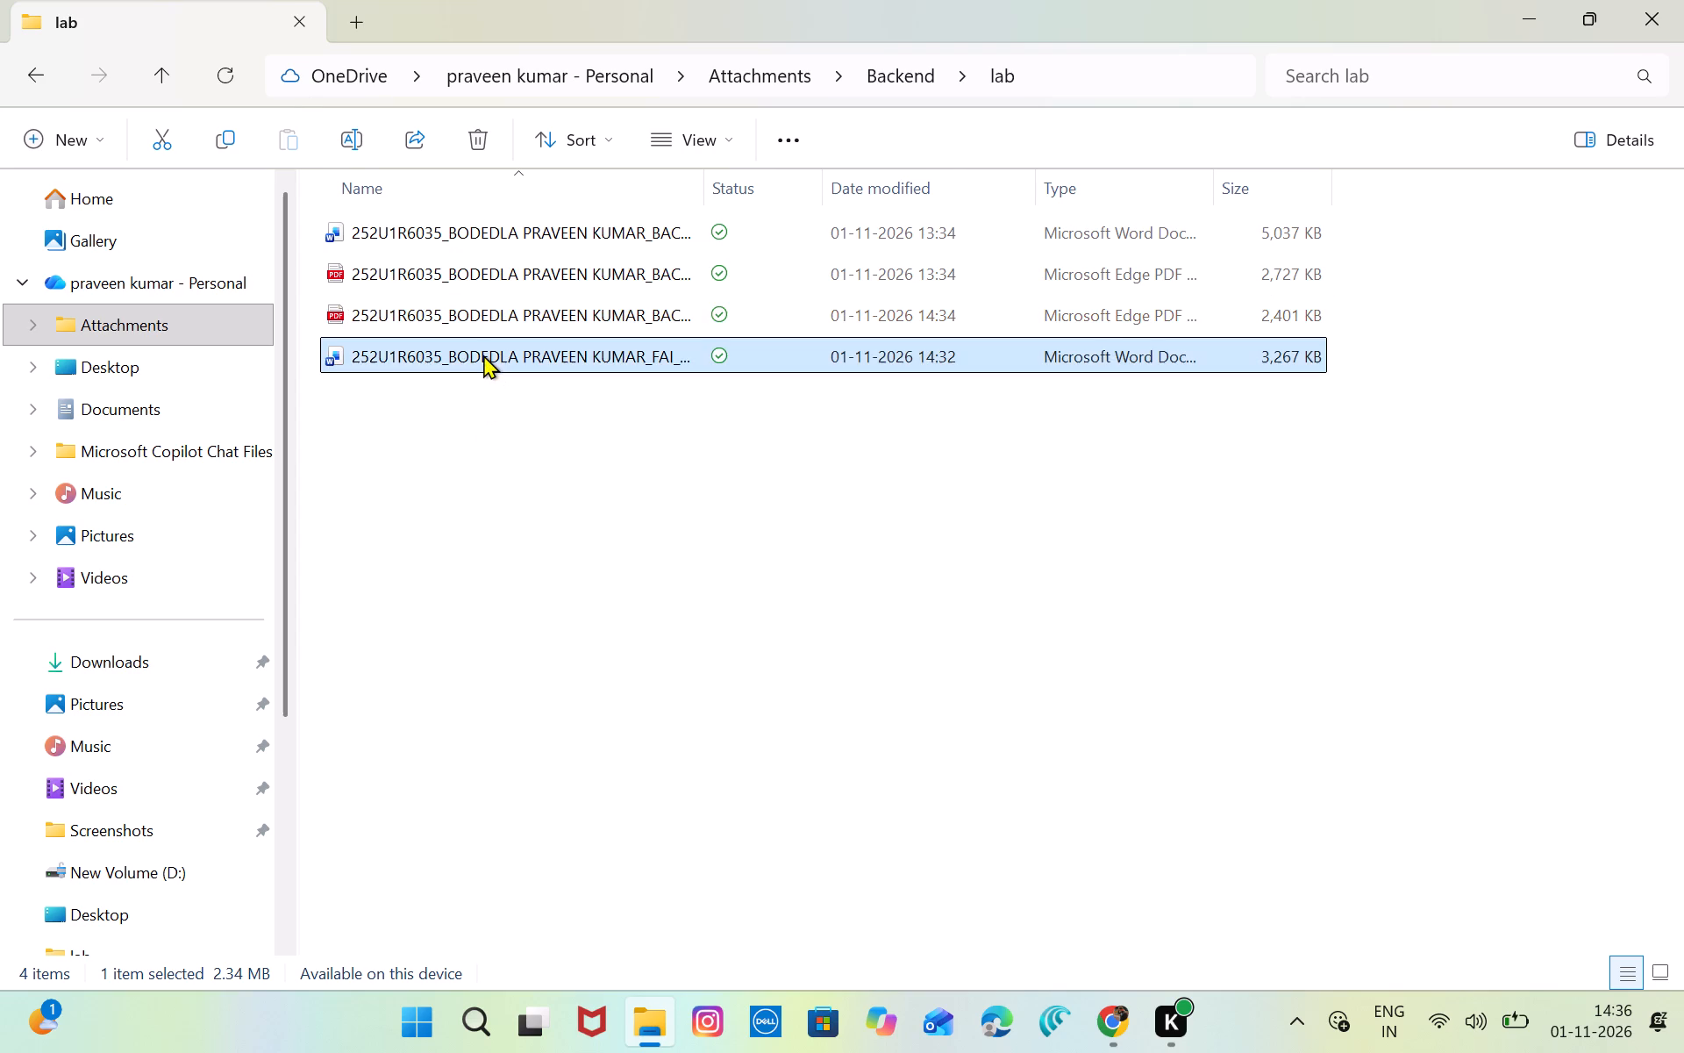
pyautogui.click(357, 145)
pyautogui.press('BackSpace')
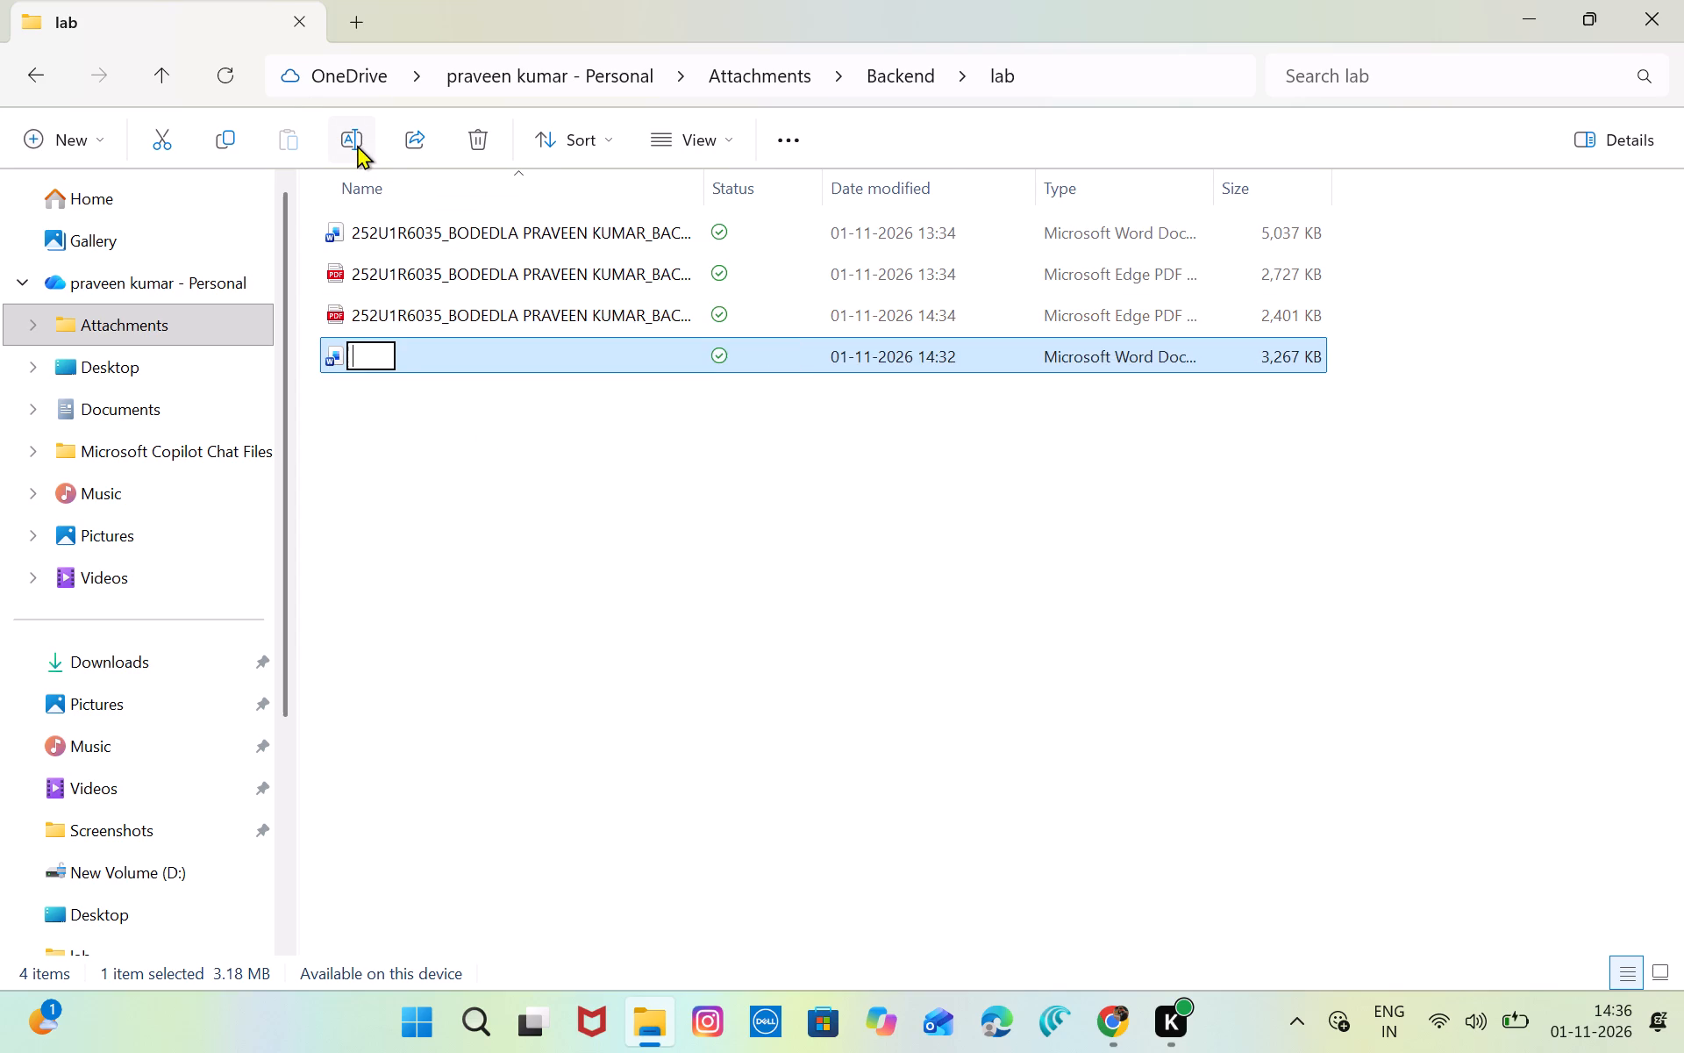
pyautogui.hotkey('ctrl', 'v')
pyautogui.press('Return')
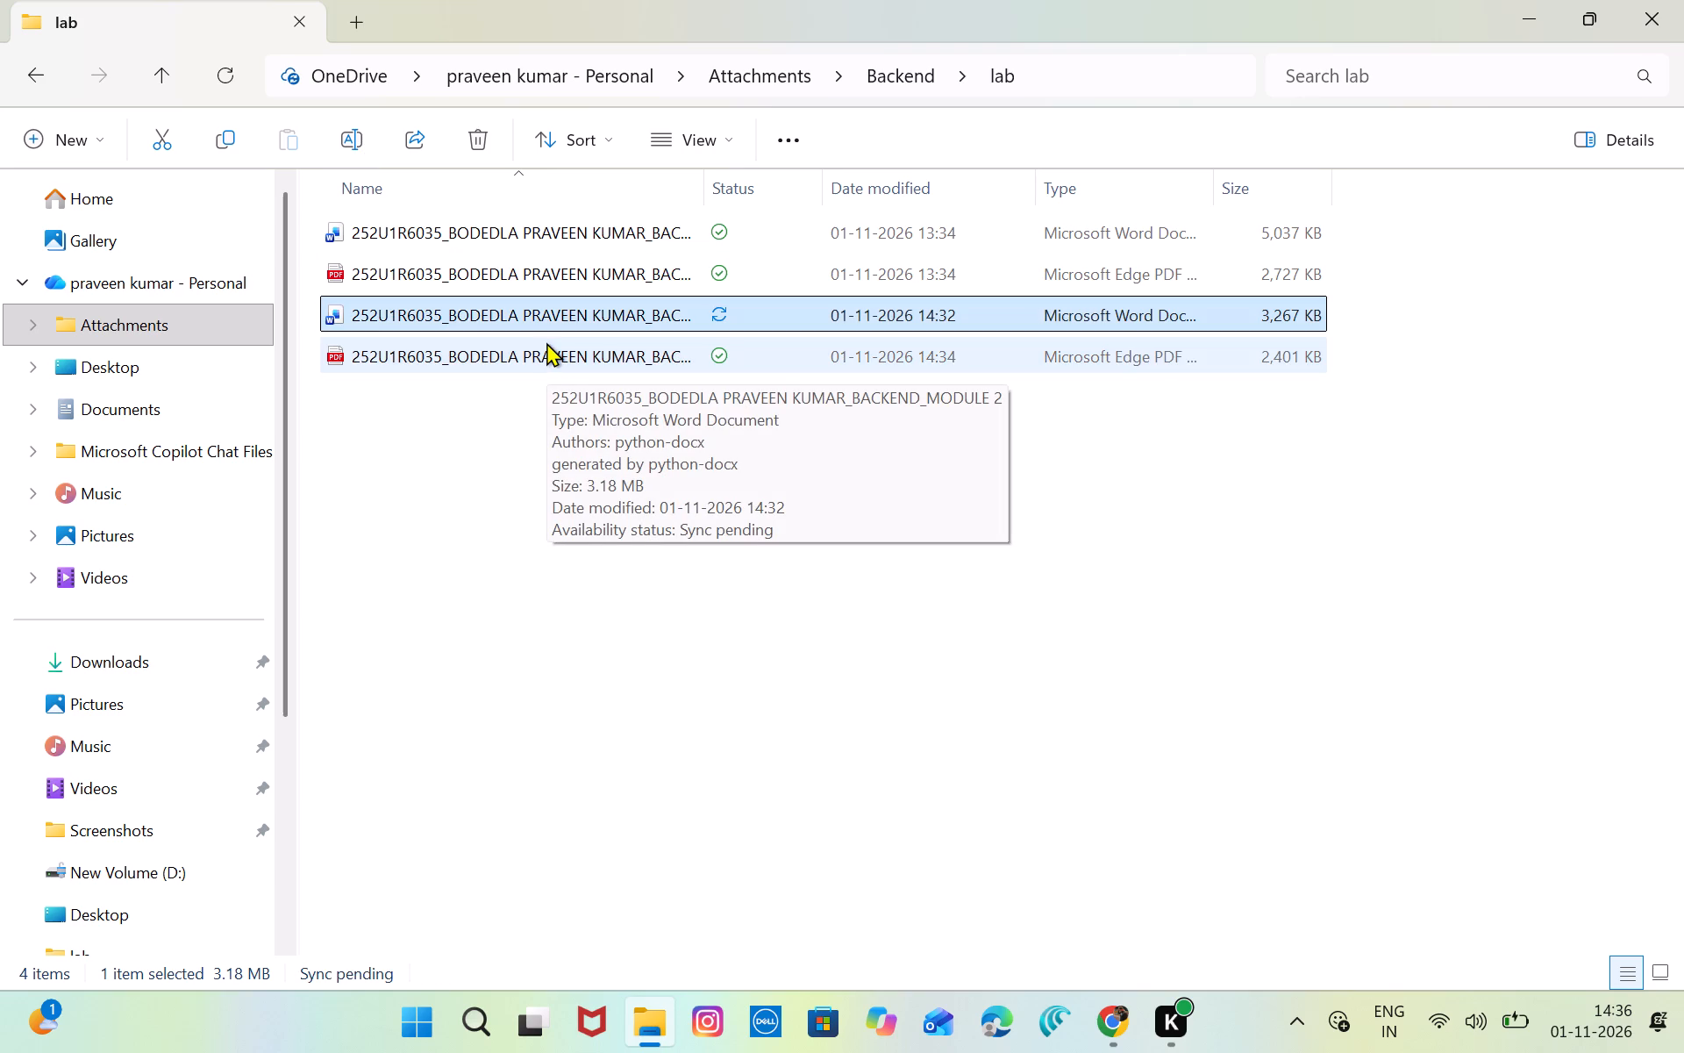
# Copy the renamed BACKEND_MODULE 2 Word document file in the lab folder.
pyautogui.click(530, 711)
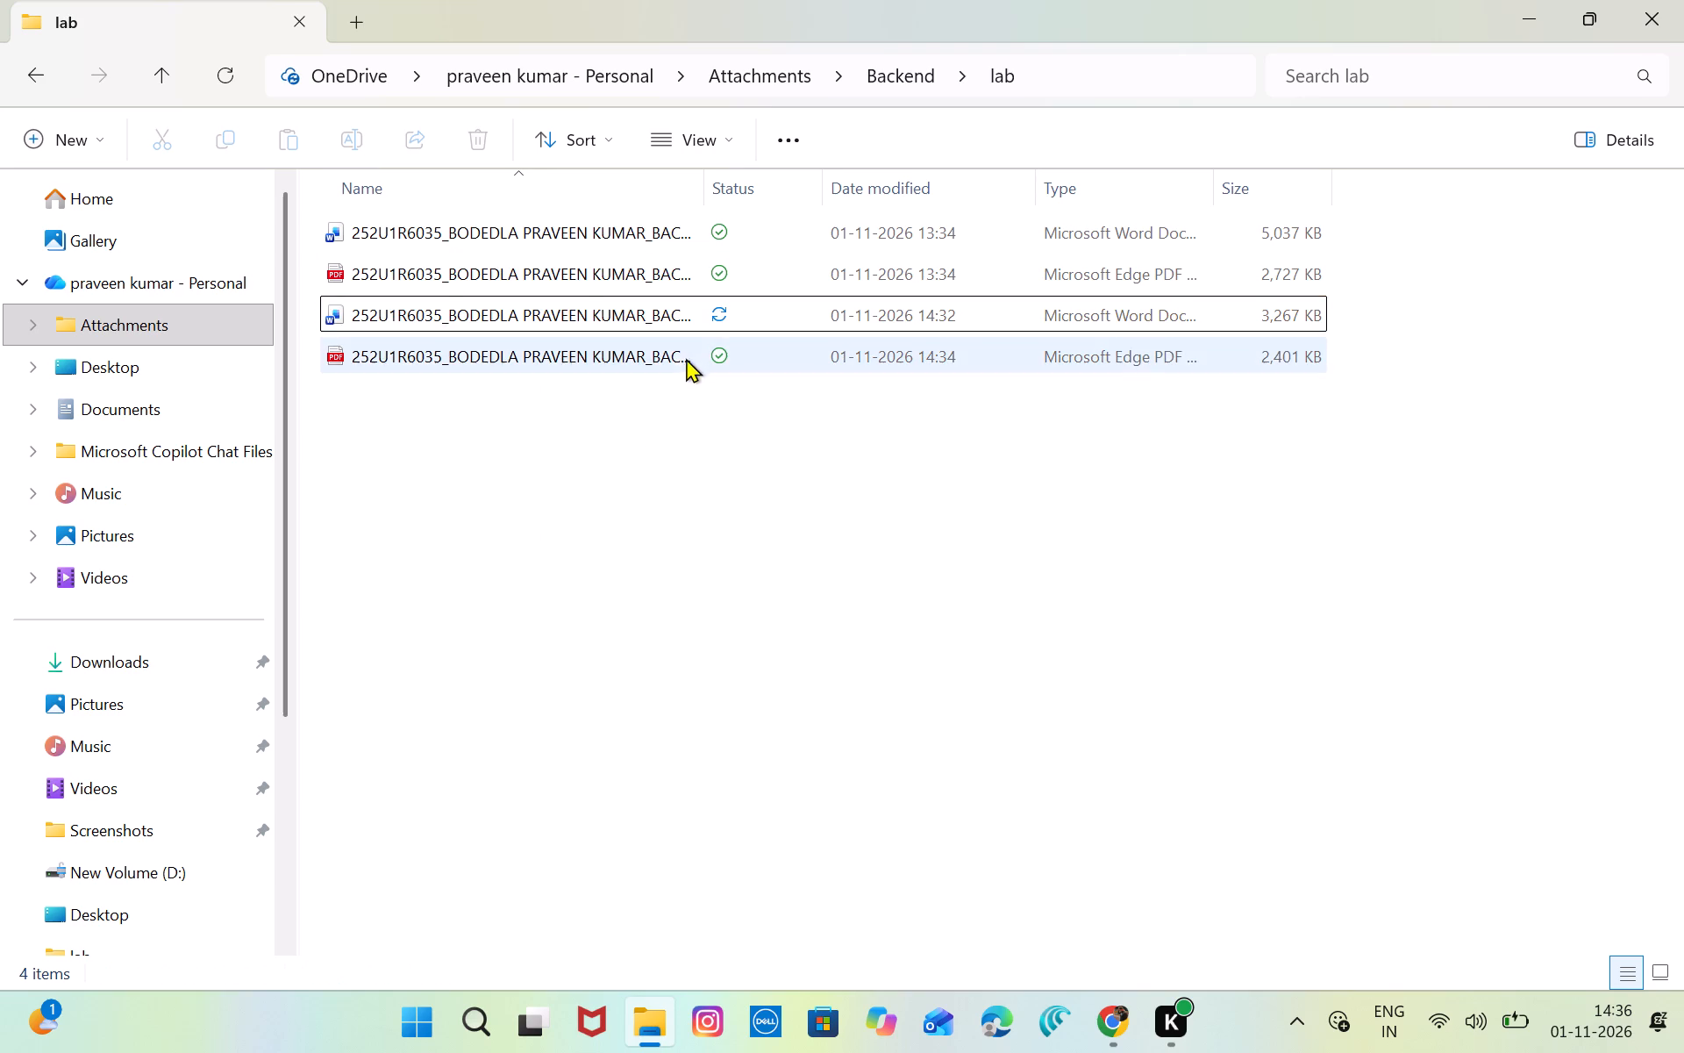
pyautogui.rightClick(687, 355)
pyautogui.click(665, 319)
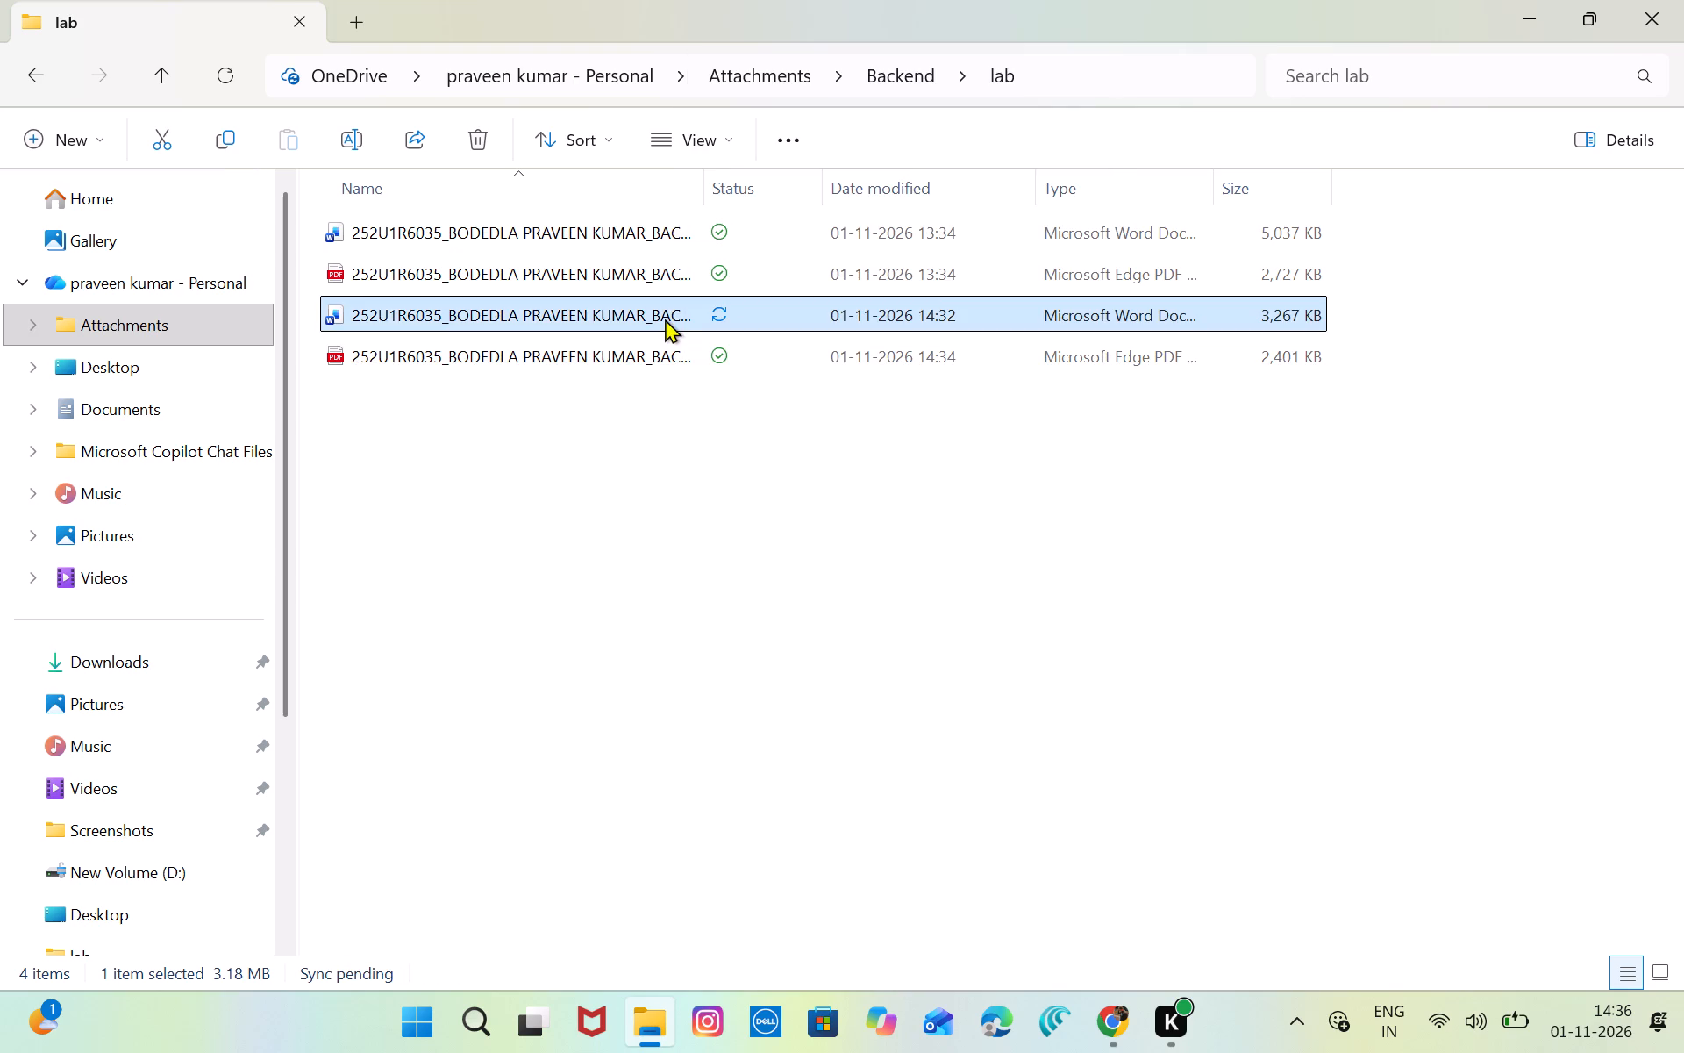
pyautogui.click(224, 141)
# Switch to the Chrome browser window with the coding practice and WhatsApp tabs.
pyautogui.click(1112, 1052)
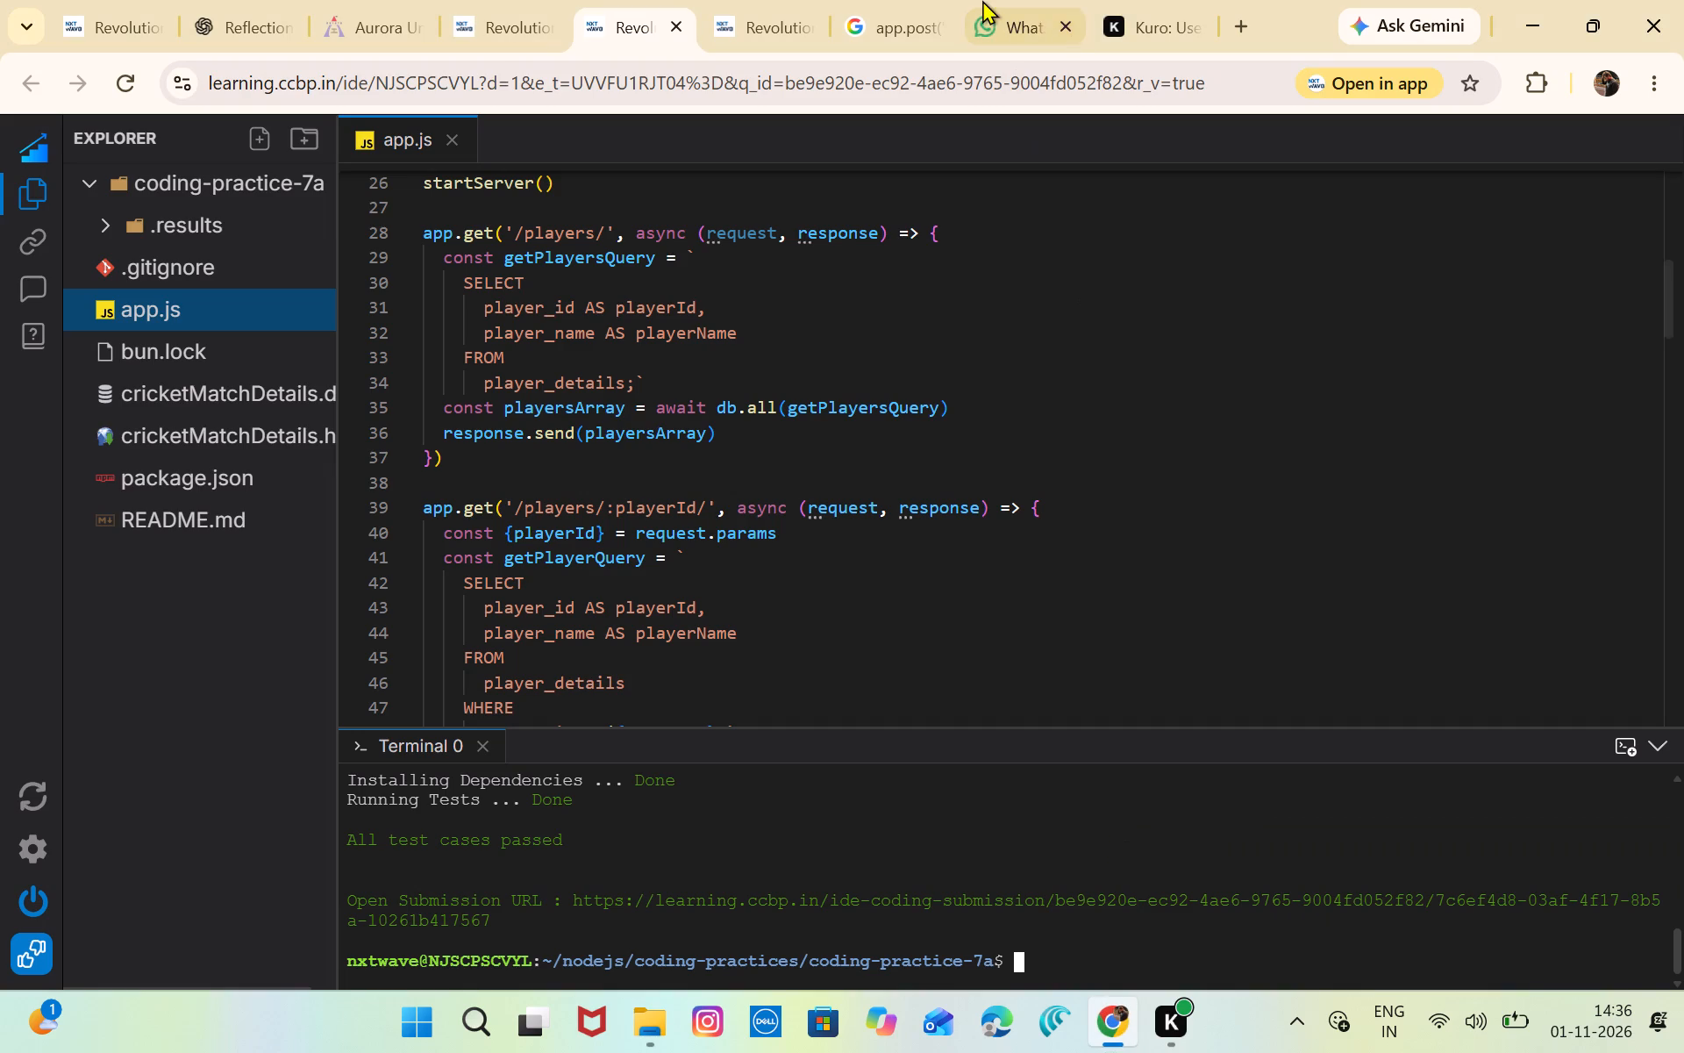